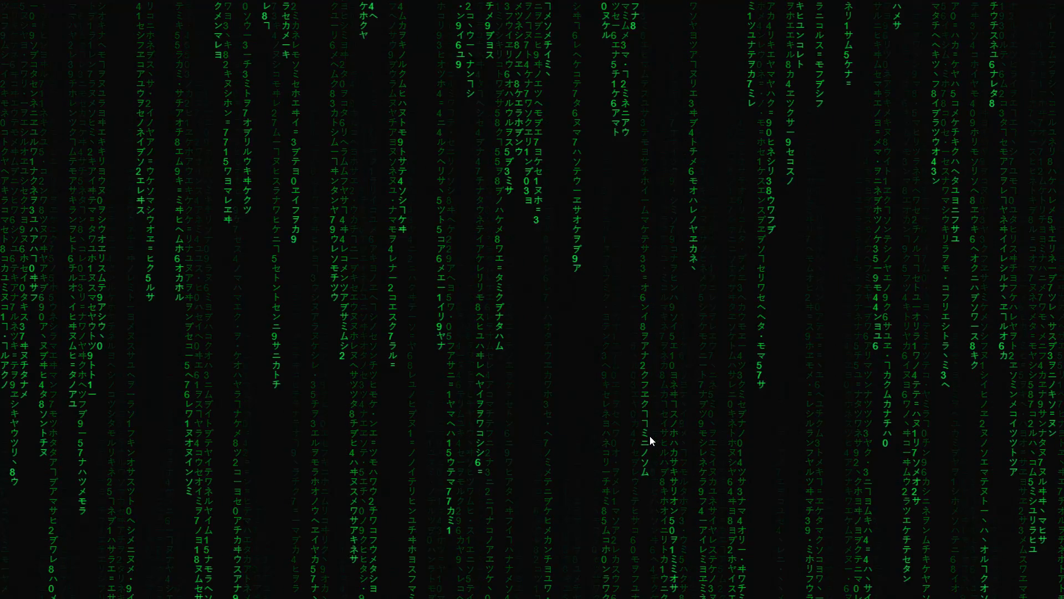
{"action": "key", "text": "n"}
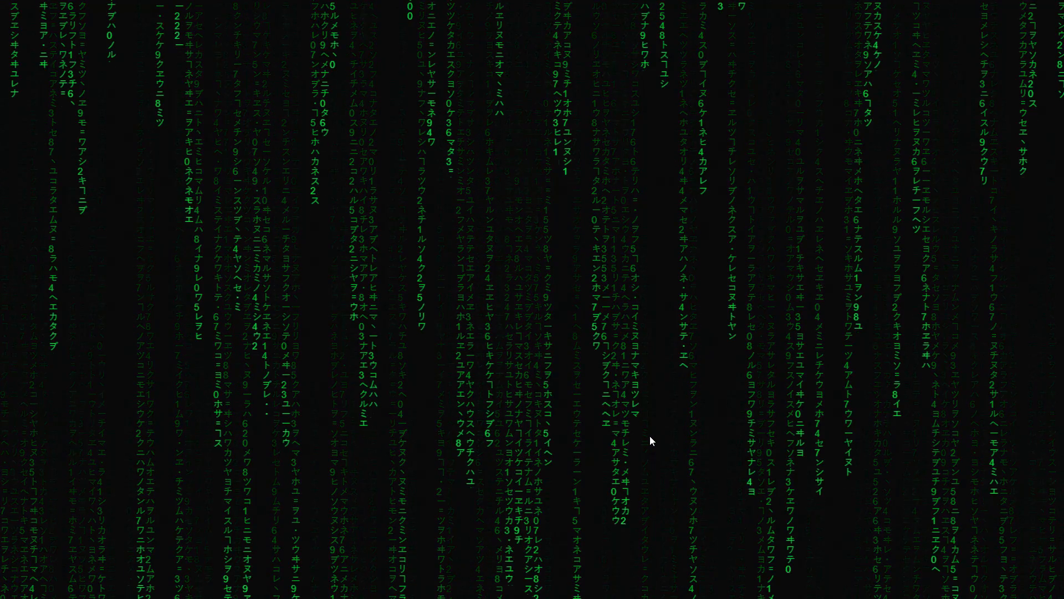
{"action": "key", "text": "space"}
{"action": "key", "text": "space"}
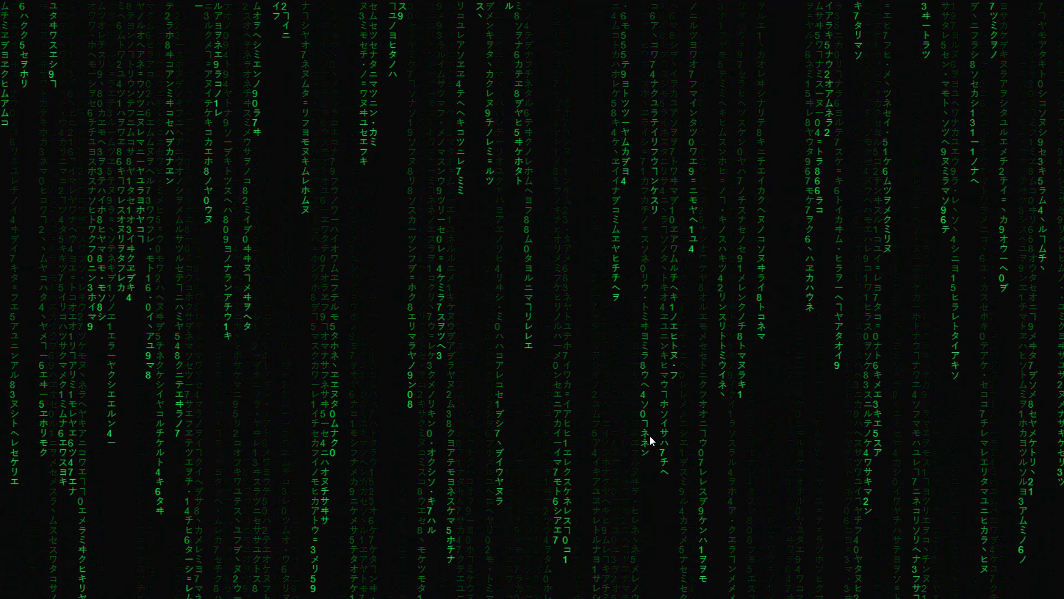
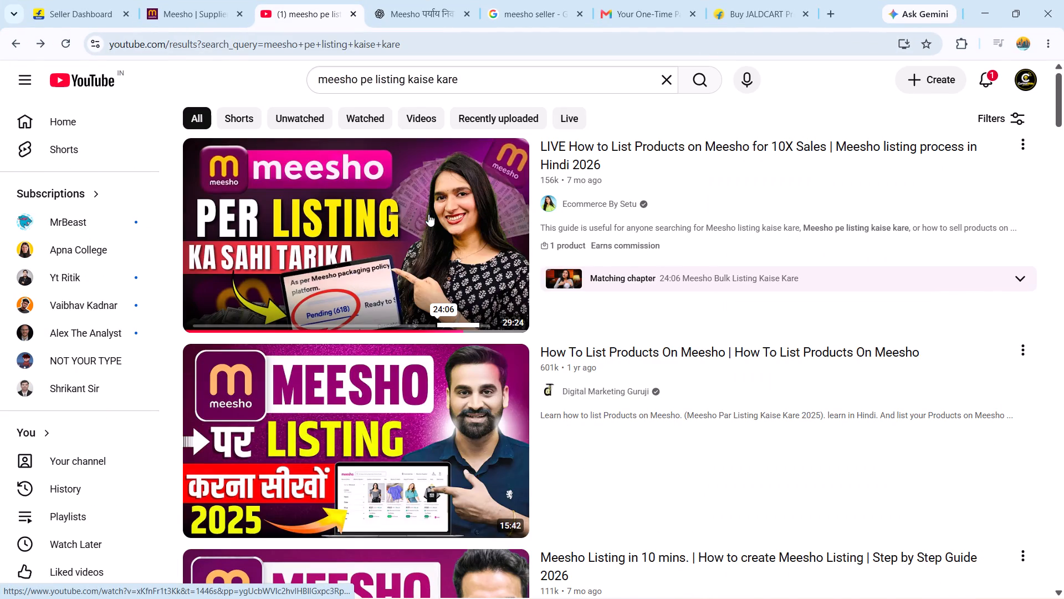
Open the first video result, "LIVE How to List Products on Meesho for 10X Sales".
{"action": "left_click", "coordinate": [432, 221]}
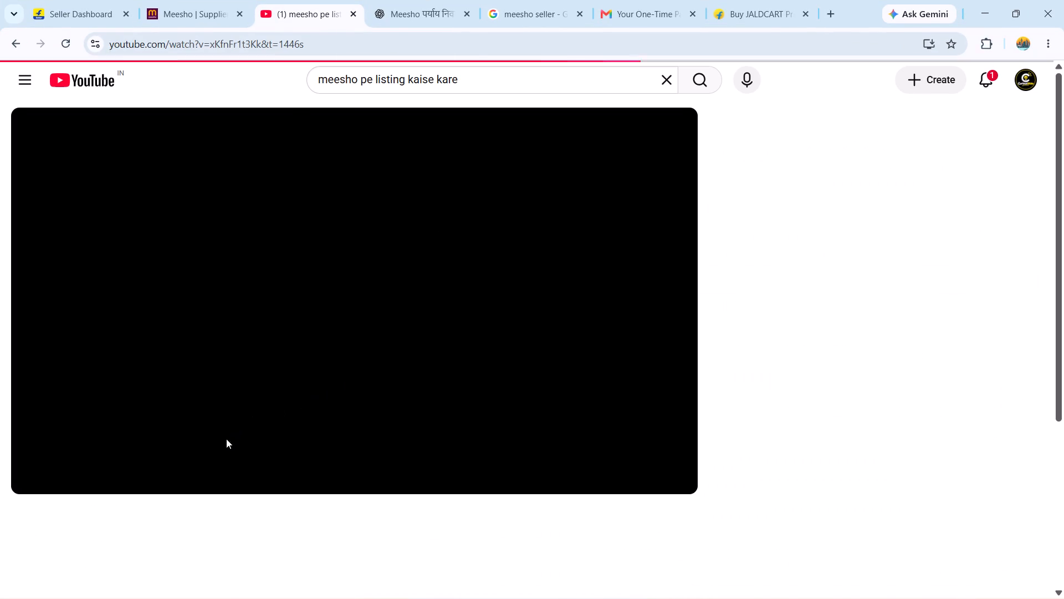
{"action": "left_click", "coordinate": [321, 394]}
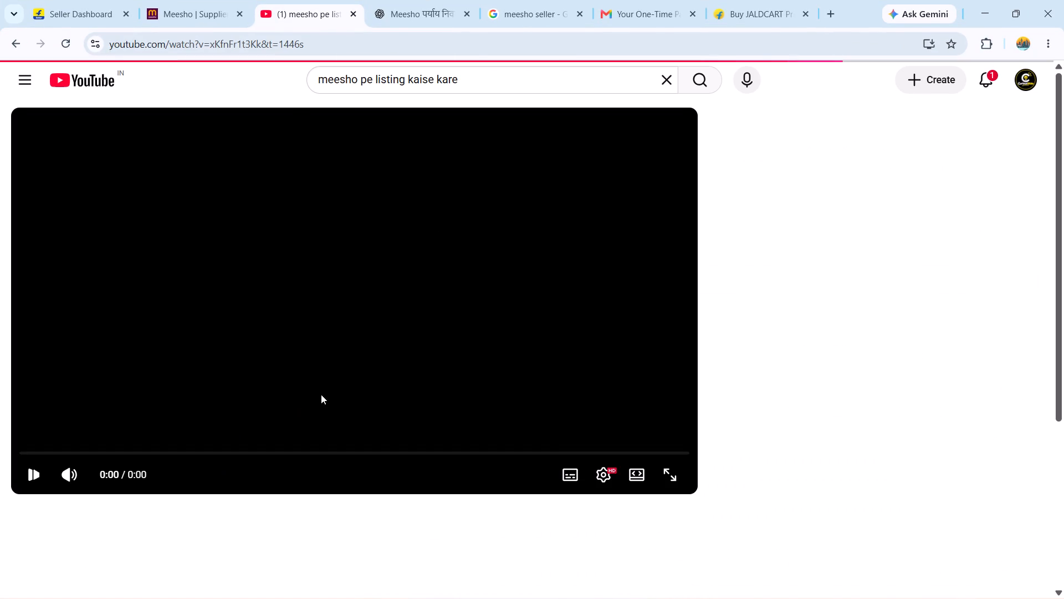
{"action": "left_click", "coordinate": [321, 394]}
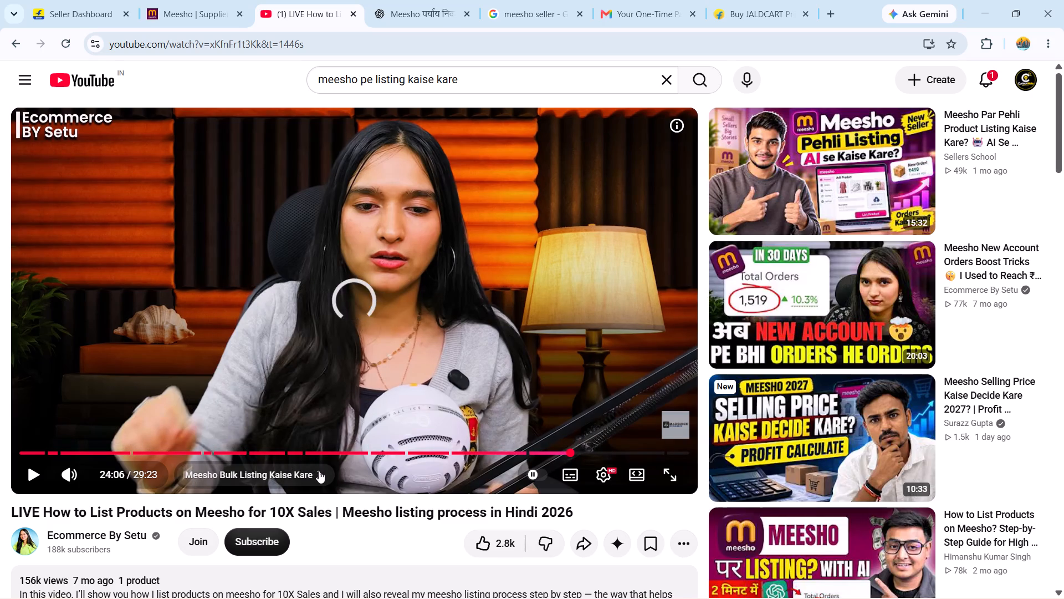
Browse the video's chapters and play it from the "Meesho Product Listing Images" chapter at 4:54.
{"action": "left_click", "coordinate": [319, 471]}
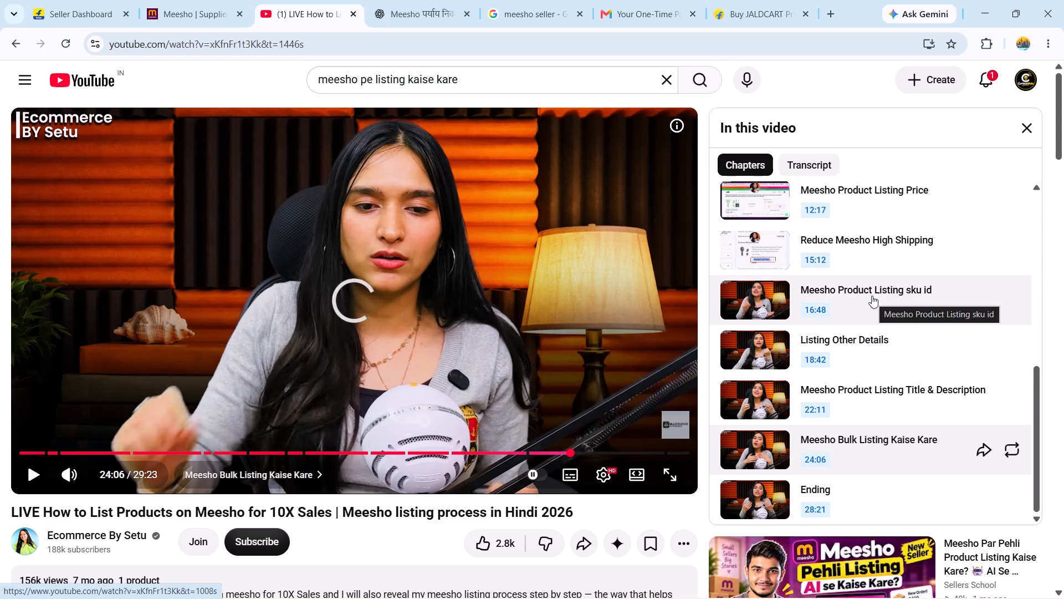
{"action": "scroll", "coordinate": [872, 296], "scroll_direction": "up", "scroll_amount": 2}
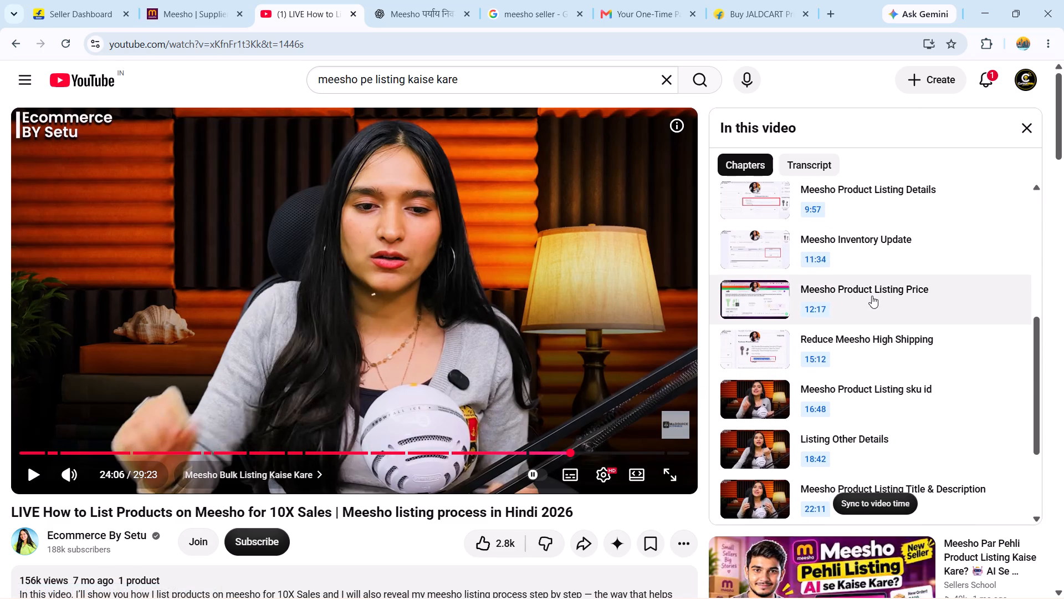
{"action": "scroll", "coordinate": [872, 296], "scroll_direction": "up", "scroll_amount": 6}
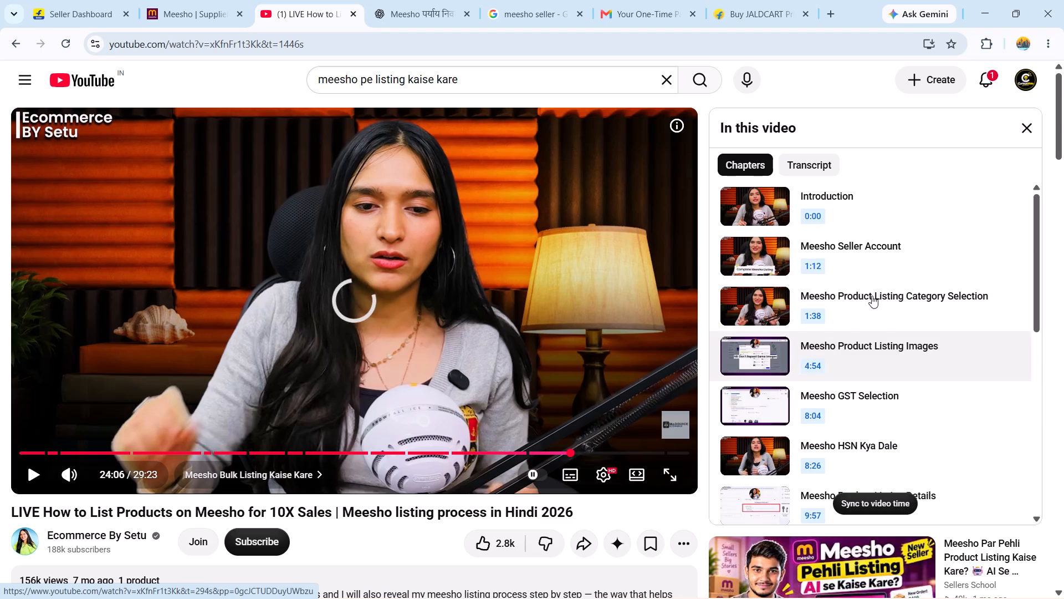
{"action": "left_click", "coordinate": [870, 344]}
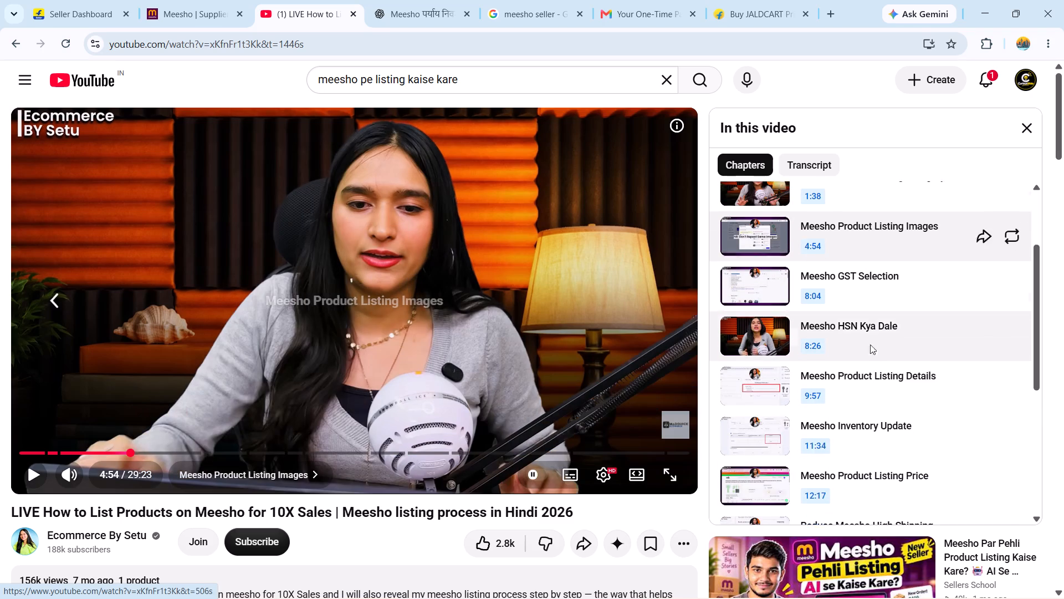
{"action": "left_click", "coordinate": [422, 306]}
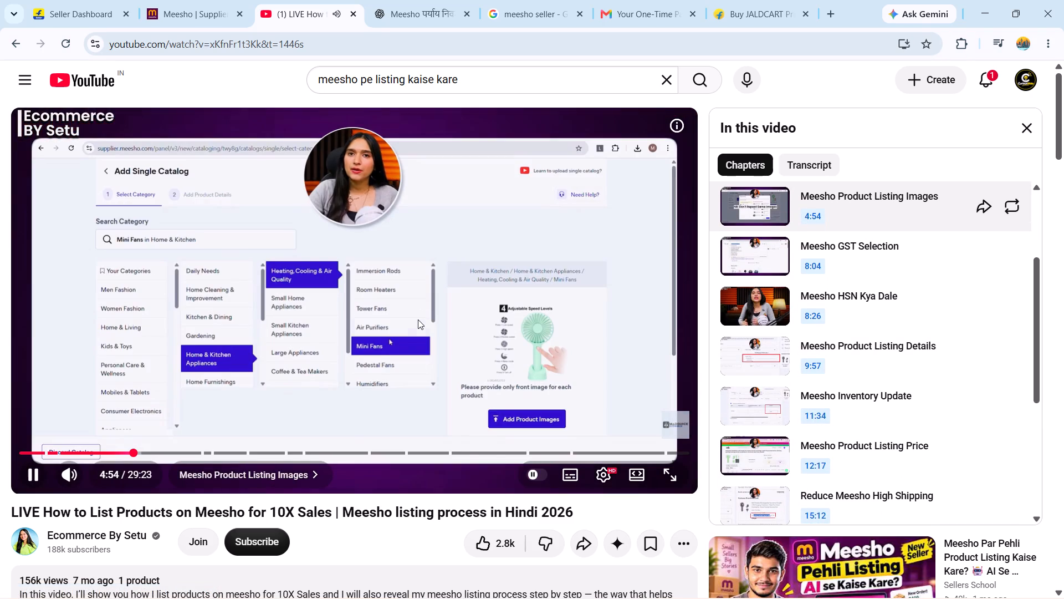
{"action": "key", "text": "Left"}
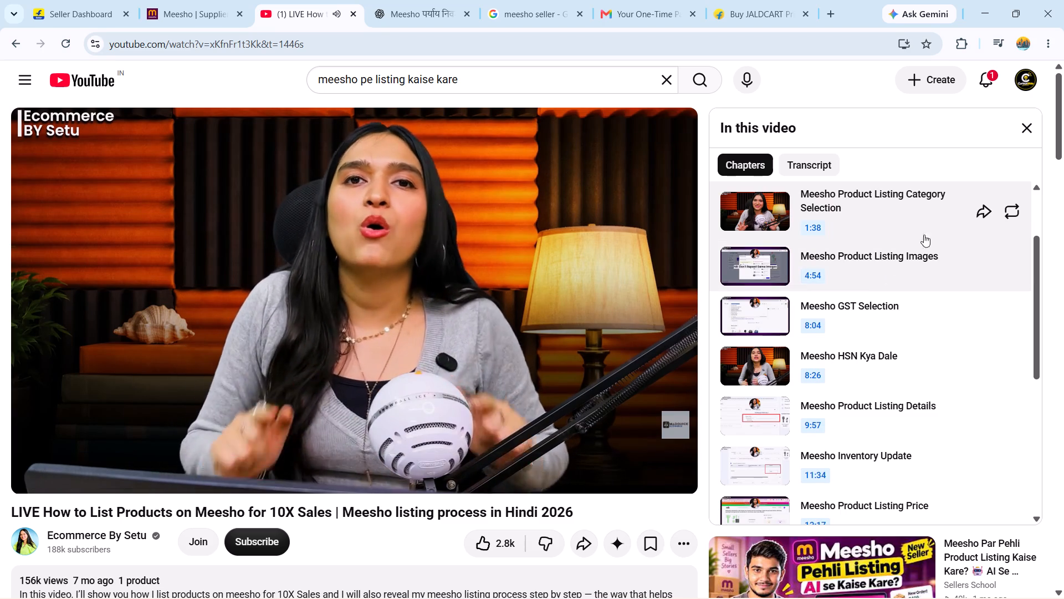
Close the chapter list and pause the tutorial video.
{"action": "left_click", "coordinate": [1034, 128]}
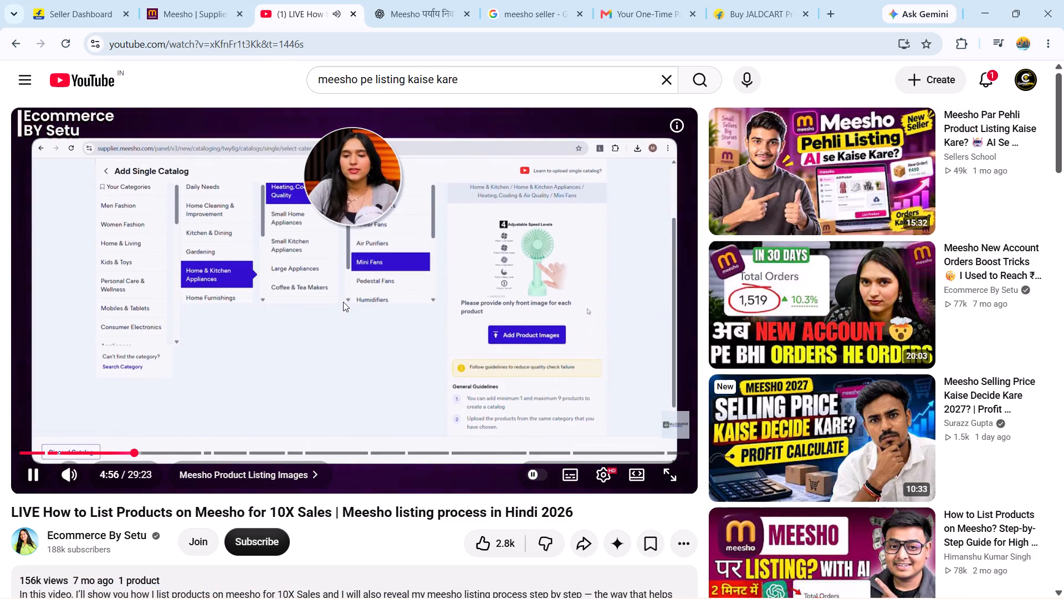
{"action": "left_click", "coordinate": [343, 302]}
{"action": "left_click", "coordinate": [343, 302]}
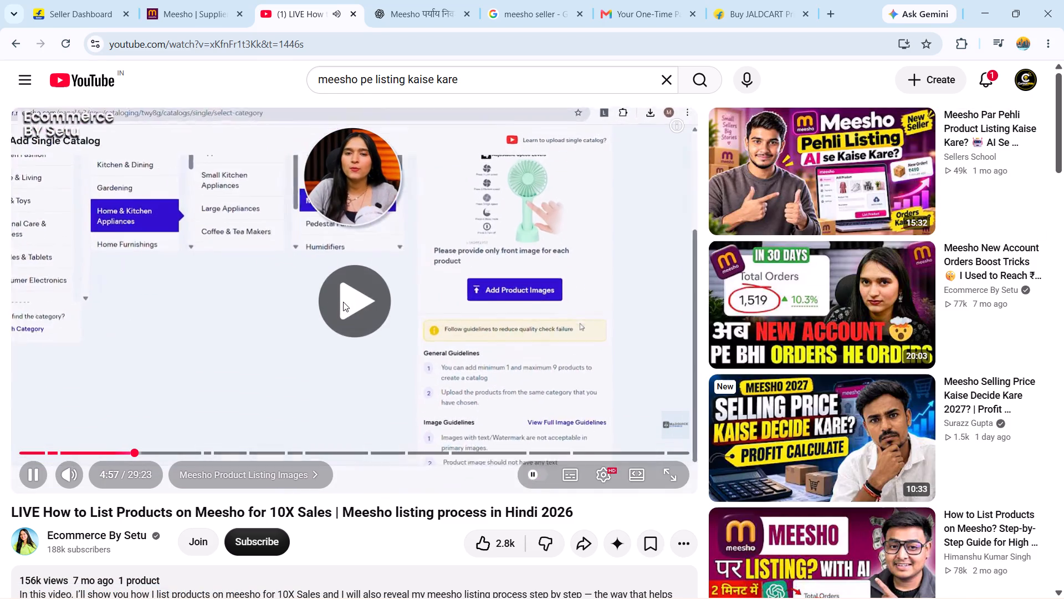
{"action": "left_click", "coordinate": [343, 302]}
In the Meesho supplier site's catalog uploads, start adding a single catalog and browse its product categories.
{"action": "left_click", "coordinate": [218, 0]}
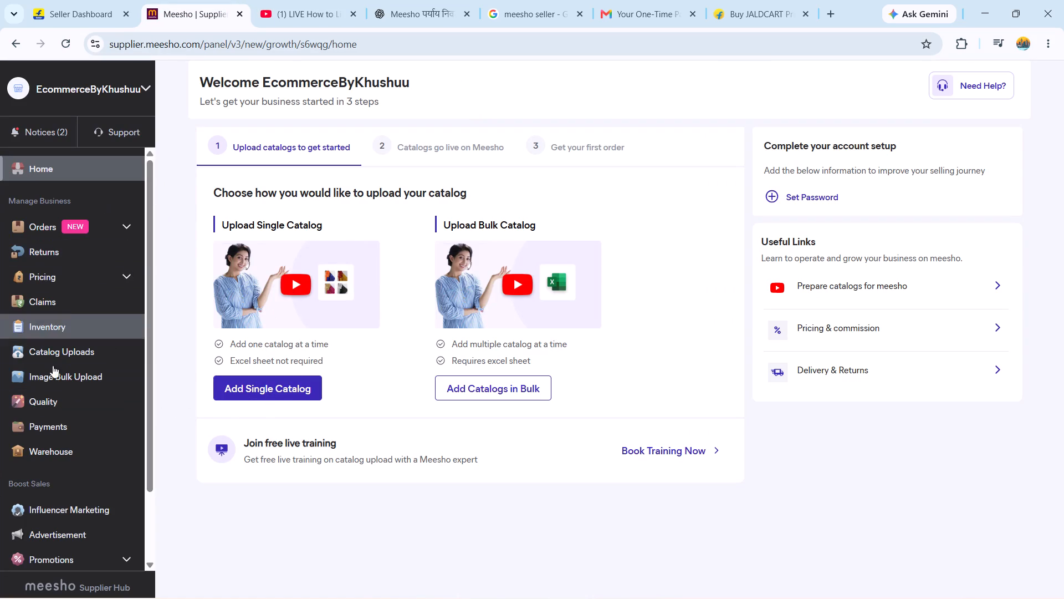
{"action": "left_click", "coordinate": [94, 353]}
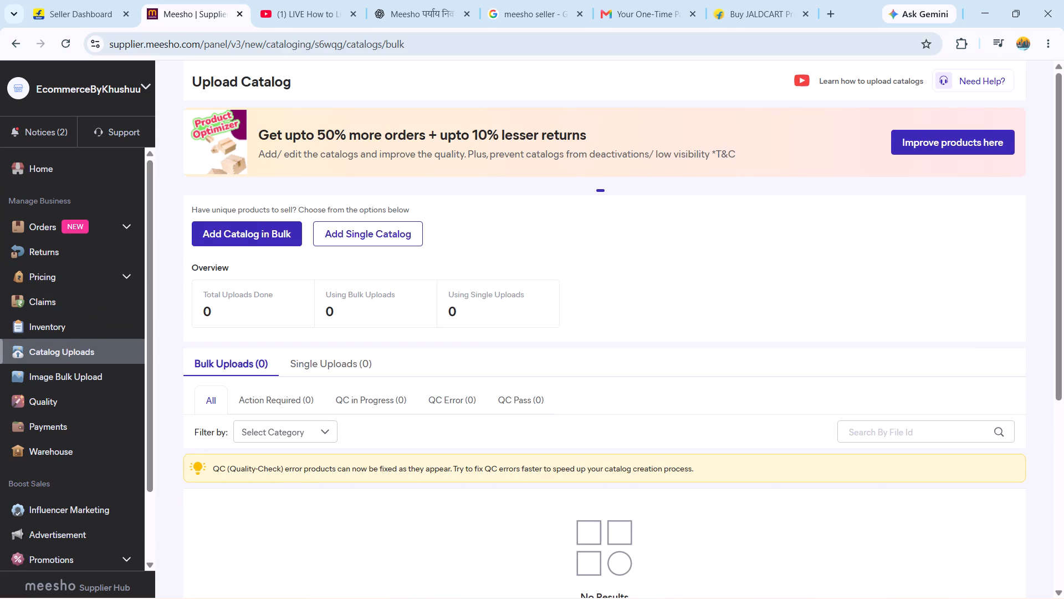
{"action": "left_click", "coordinate": [366, 231]}
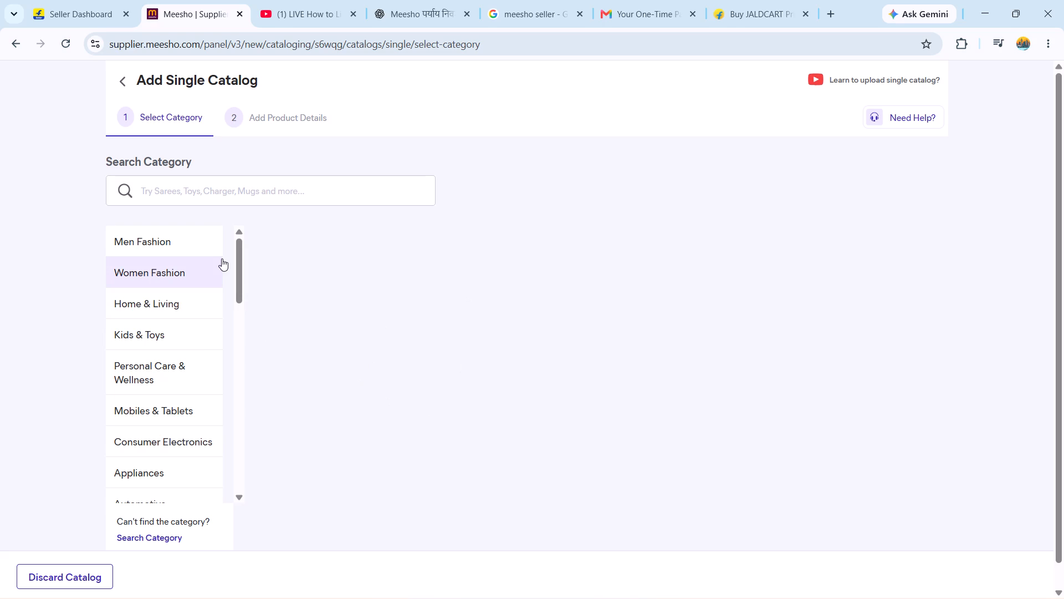
{"action": "scroll", "coordinate": [199, 348], "scroll_direction": "down", "scroll_amount": 3}
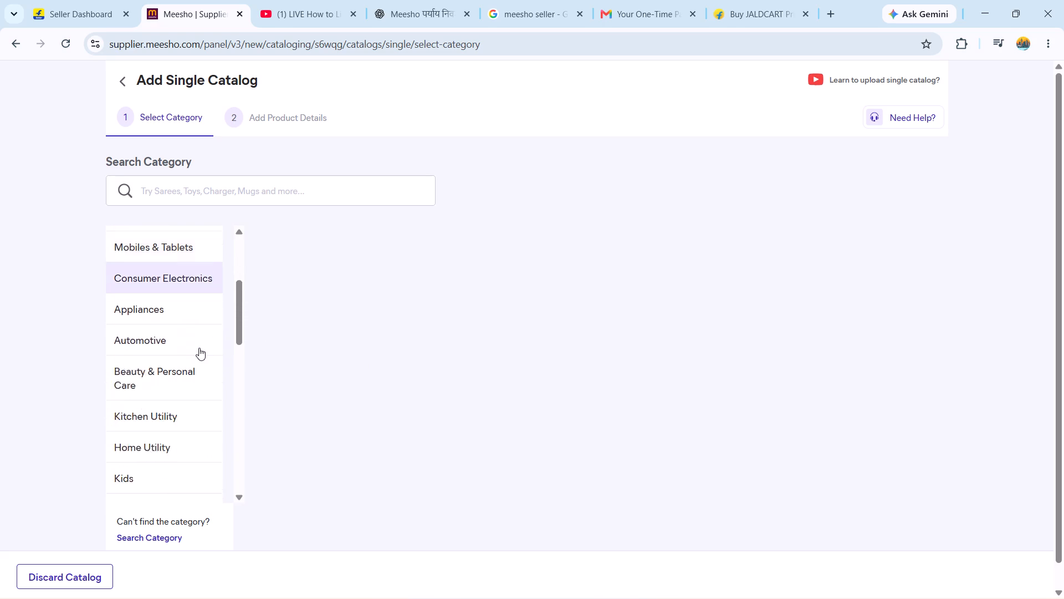
{"action": "scroll", "coordinate": [199, 348], "scroll_direction": "down", "scroll_amount": 6}
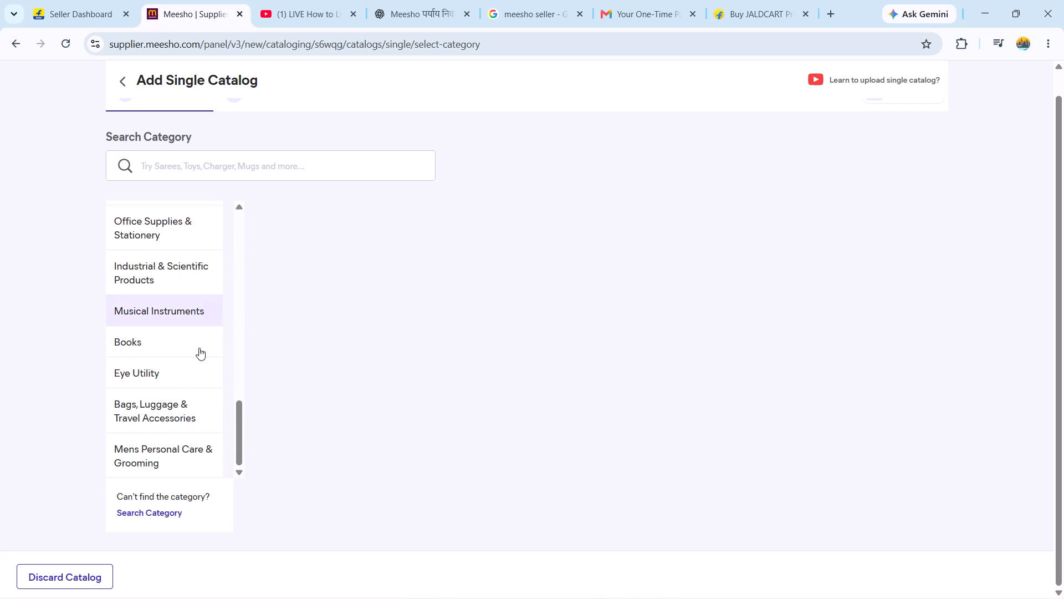
{"action": "scroll", "coordinate": [199, 348], "scroll_direction": "up", "scroll_amount": 6}
Search Google for meesho in a new tab, place that tab beside the tutorial video's, and open the Meesho shopping site.
{"action": "left_click", "coordinate": [824, 7]}
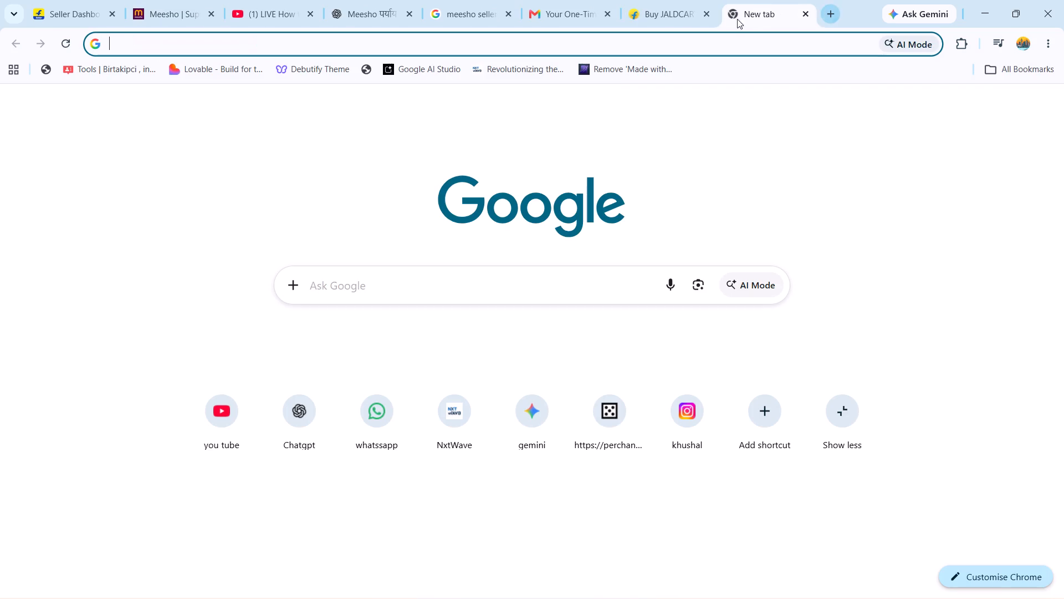
{"action": "left_click", "coordinate": [484, 289]}
{"action": "type", "text": "missh"}
{"action": "left_click", "coordinate": [481, 343]}
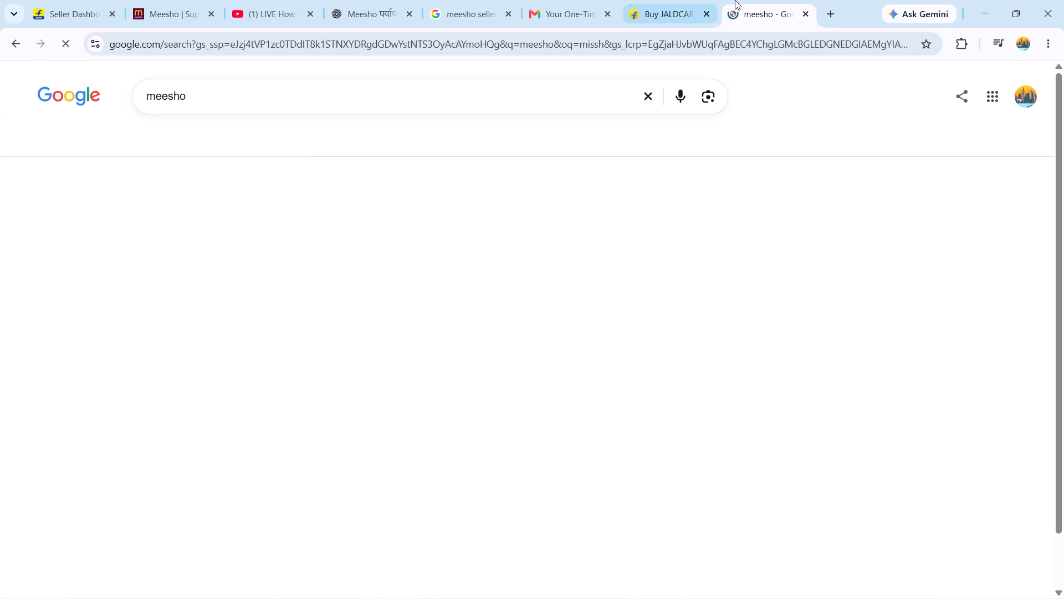
{"action": "left_click_drag", "start_coordinate": [770, 1], "coordinate": [340, 0]}
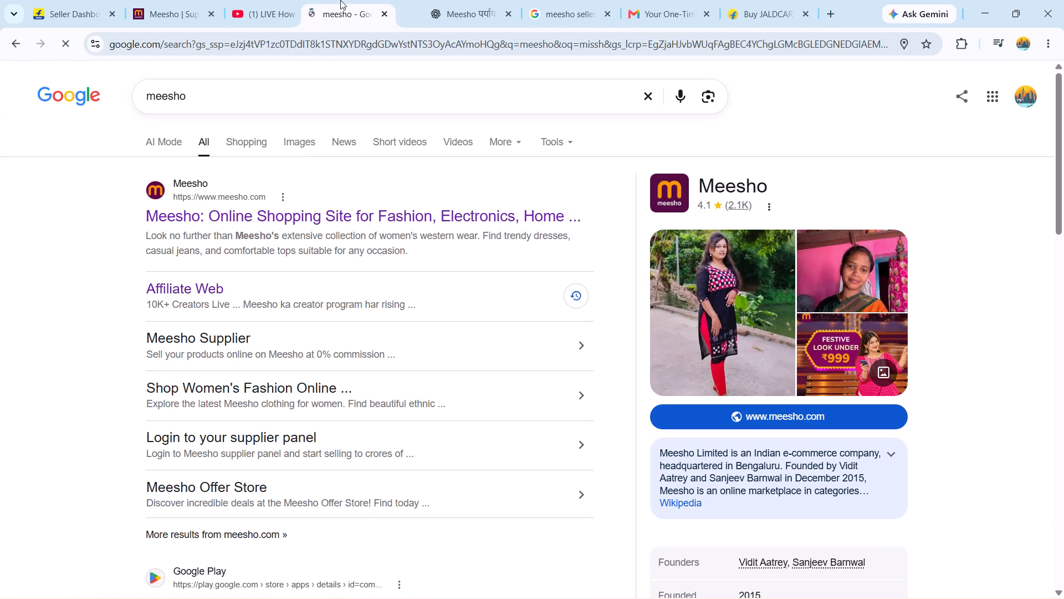
{"action": "left_click", "coordinate": [259, 224]}
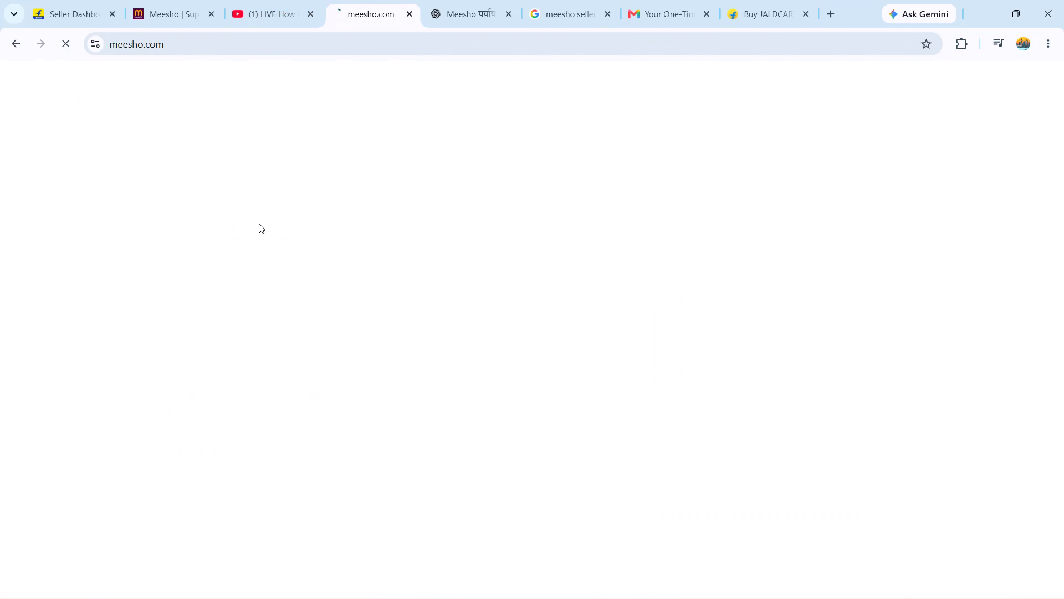
Search the Meesho shopping site for "saree".
{"action": "left_click", "coordinate": [365, 97]}
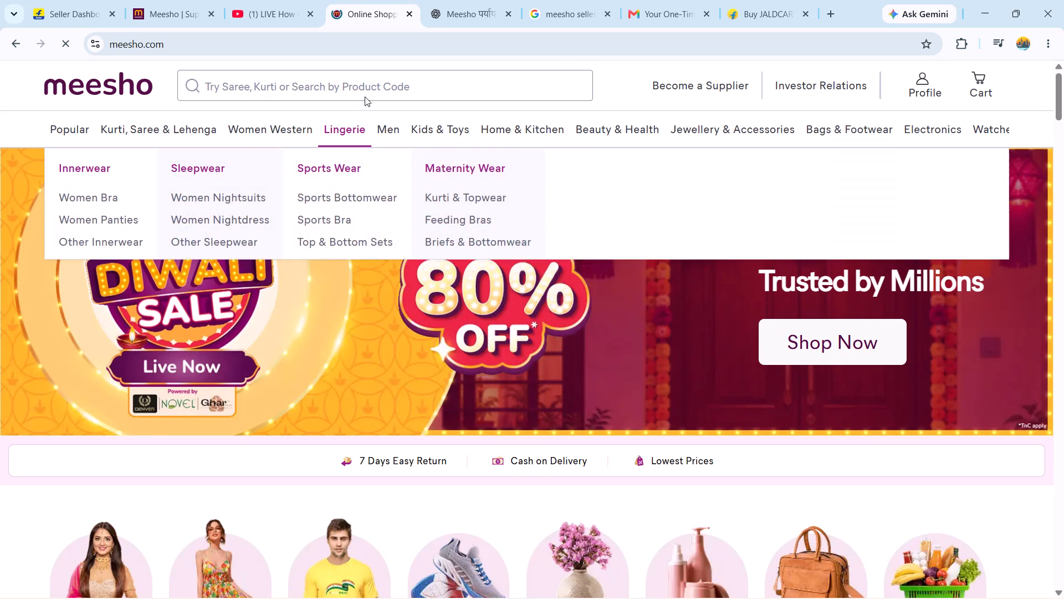
{"action": "triple_click", "coordinate": [365, 97]}
{"action": "left_click", "coordinate": [370, 92]}
{"action": "left_click", "coordinate": [381, 77]}
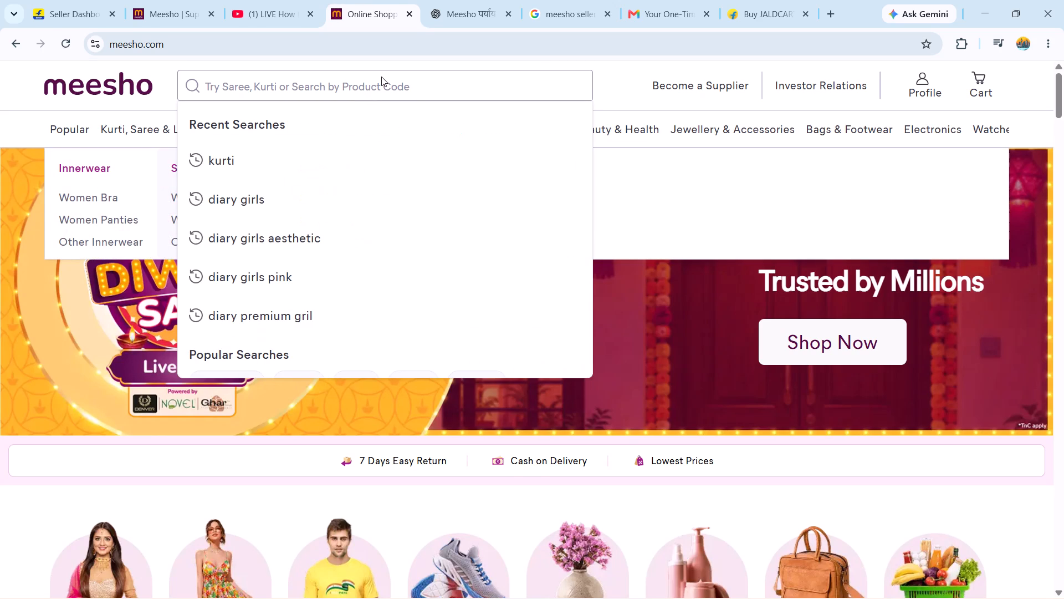
{"action": "type", "text": "sar"}
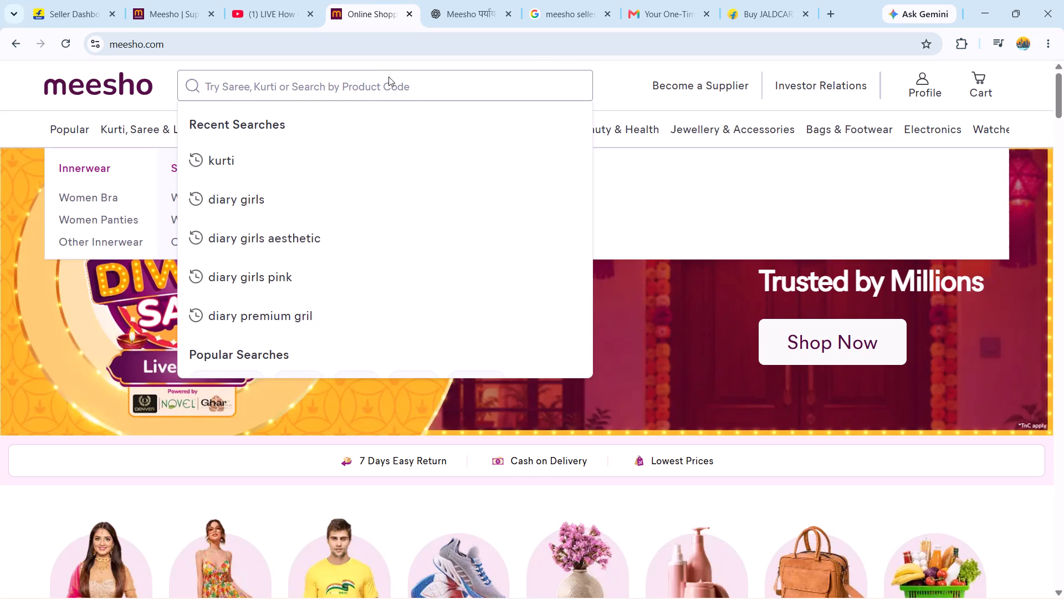
{"action": "left_click", "coordinate": [398, 84]}
{"action": "type", "text": "saree"}
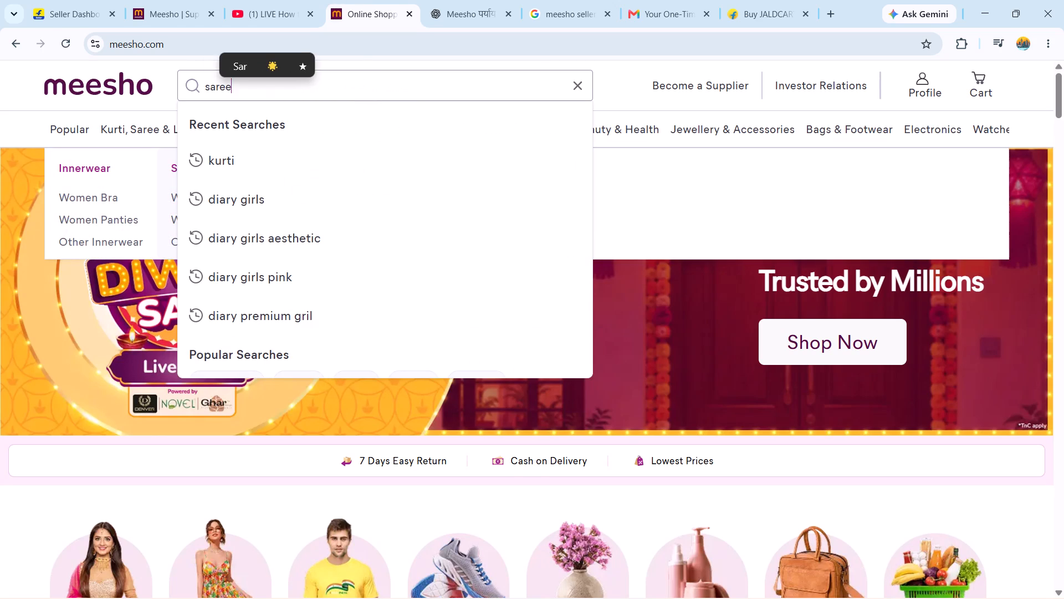
{"action": "key", "text": "Return"}
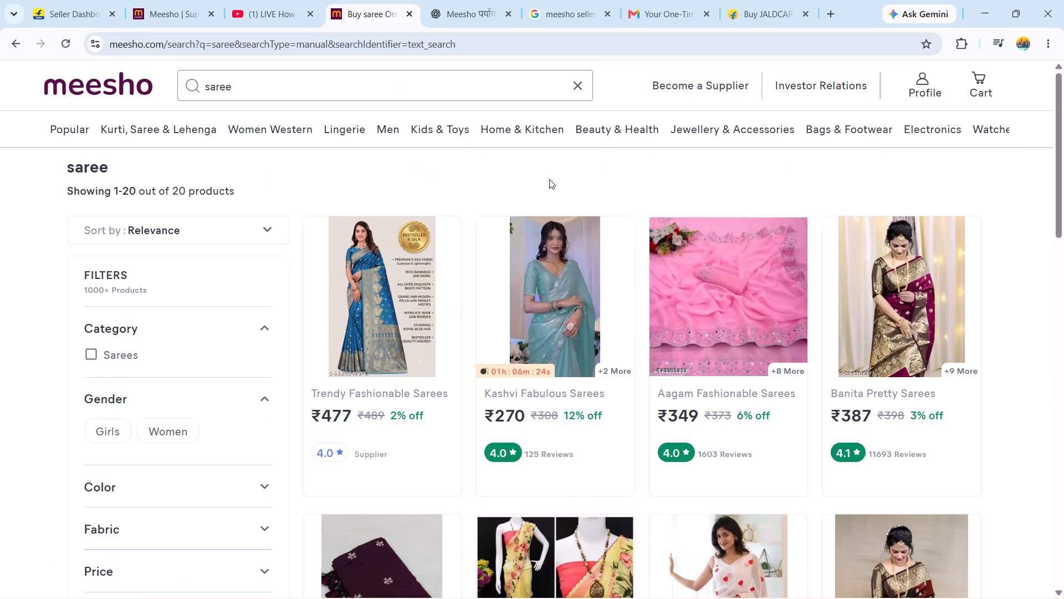
Look through the saree search results, examining the product photos and prices.
{"action": "scroll", "coordinate": [498, 428], "scroll_direction": "down", "scroll_amount": 2}
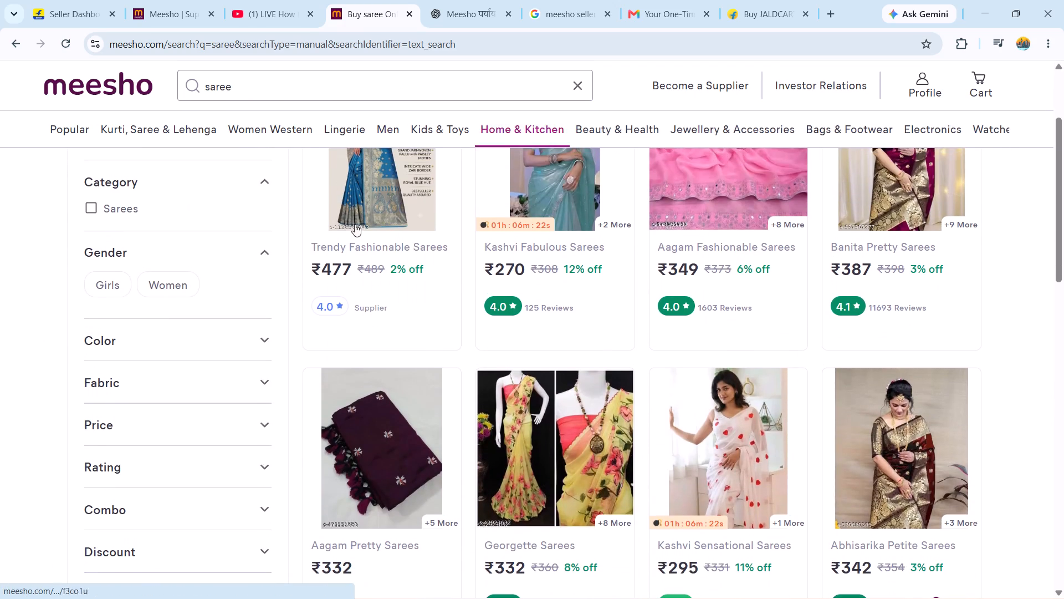
{"action": "scroll", "coordinate": [397, 337], "scroll_direction": "down", "scroll_amount": 2}
{"action": "scroll", "coordinate": [397, 337], "scroll_direction": "up", "scroll_amount": 4}
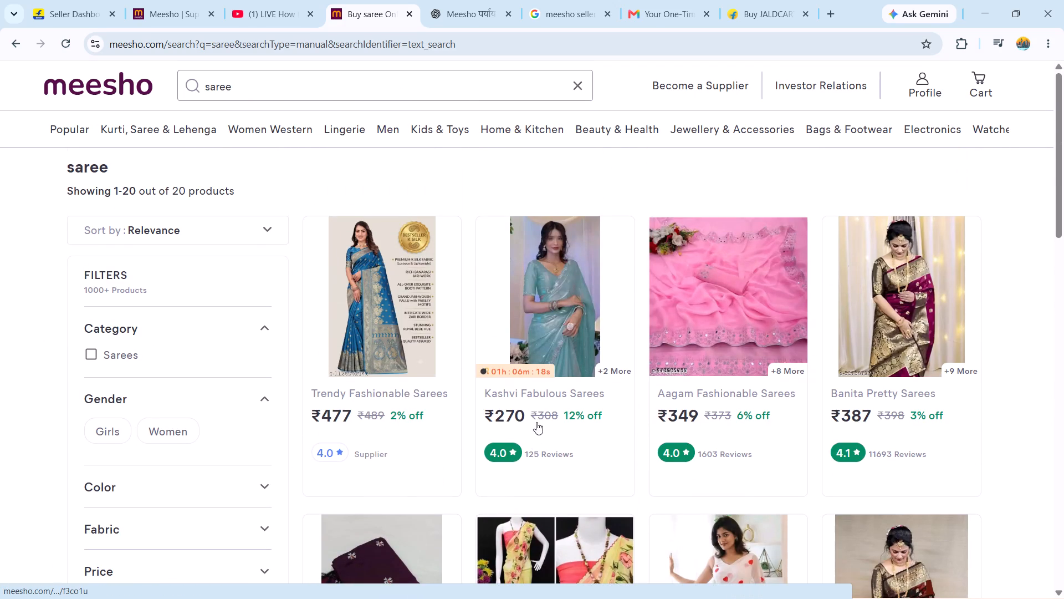
{"action": "scroll", "coordinate": [585, 460], "scroll_direction": "down", "scroll_amount": 3}
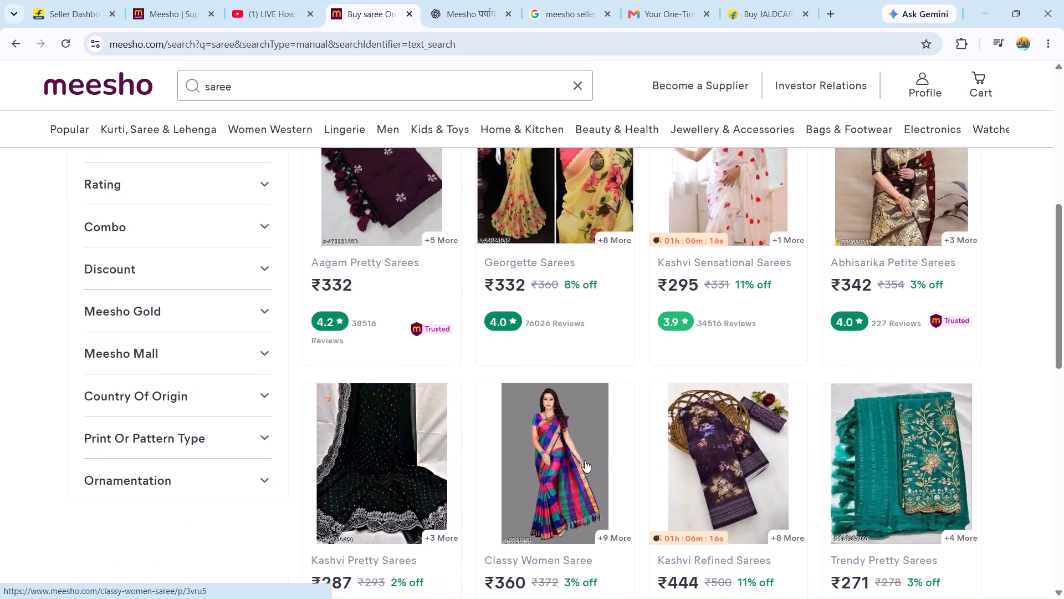
{"action": "scroll", "coordinate": [585, 460], "scroll_direction": "up", "scroll_amount": 1}
{"action": "scroll", "coordinate": [742, 454], "scroll_direction": "down", "scroll_amount": 1}
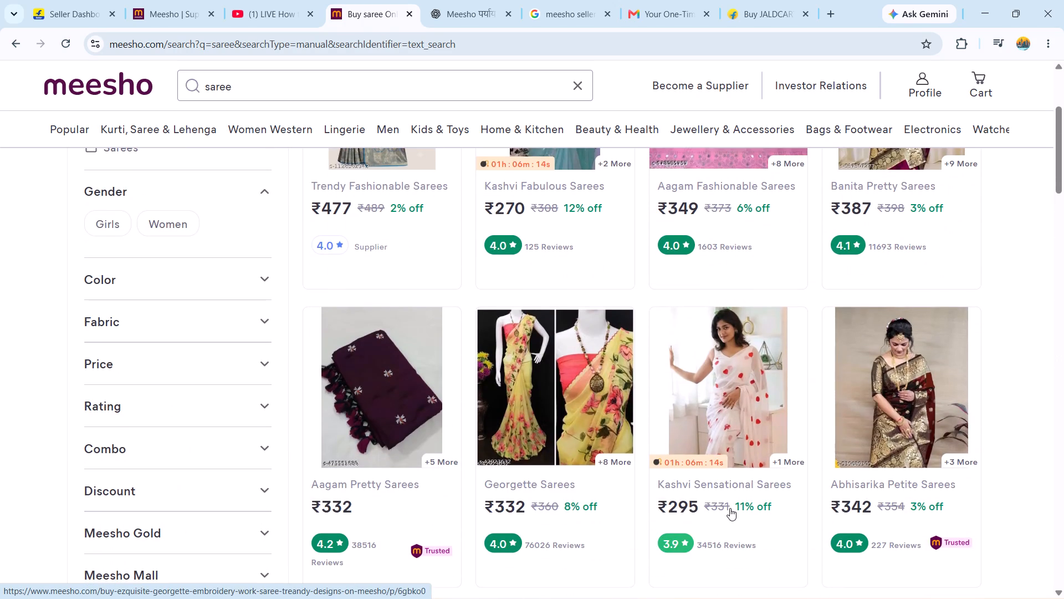
{"action": "scroll", "coordinate": [730, 508], "scroll_direction": "down", "scroll_amount": 3}
{"action": "scroll", "coordinate": [730, 508], "scroll_direction": "up", "scroll_amount": 11}
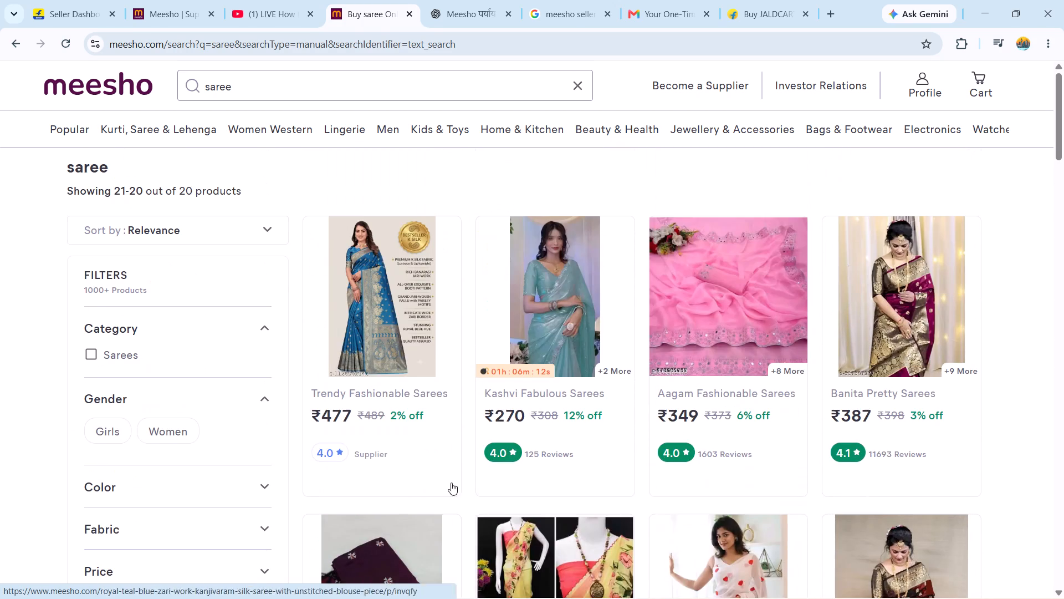
{"action": "scroll", "coordinate": [496, 400], "scroll_direction": "down", "scroll_amount": 4}
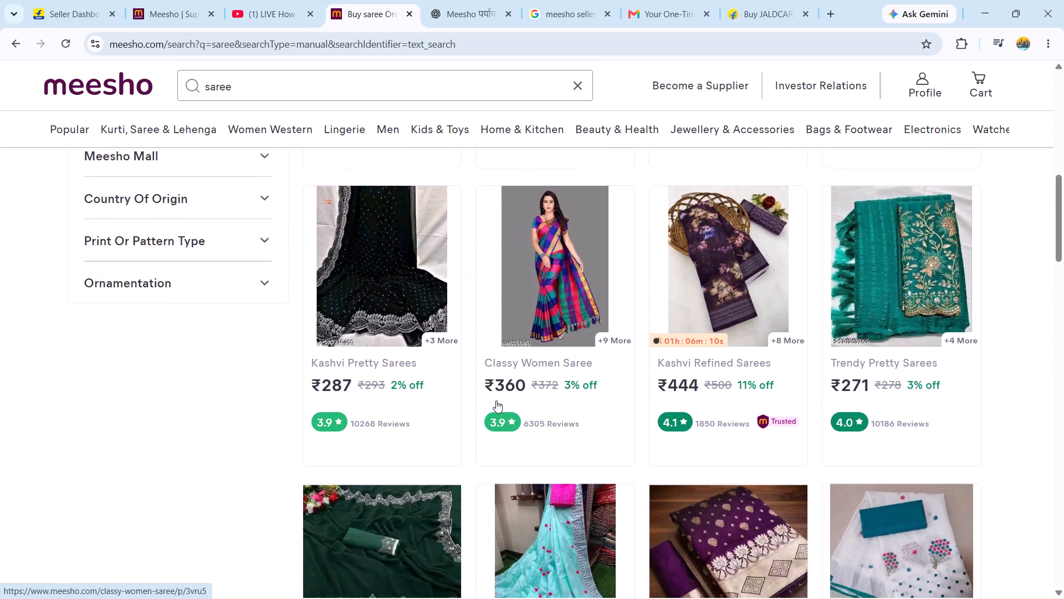
{"action": "scroll", "coordinate": [496, 400], "scroll_direction": "down", "scroll_amount": 4}
{"action": "scroll", "coordinate": [496, 400], "scroll_direction": "up", "scroll_amount": 4}
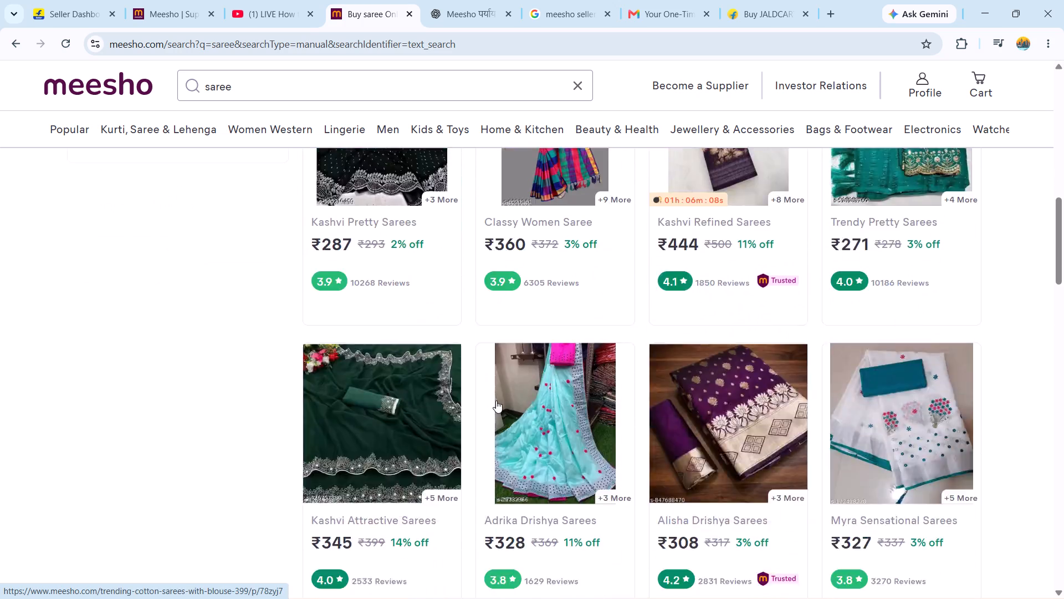
{"action": "scroll", "coordinate": [496, 400], "scroll_direction": "up", "scroll_amount": 5}
Open the teal Kashvi Fabulous Sarees listing and review its images and product details.
{"action": "left_click", "coordinate": [547, 343]}
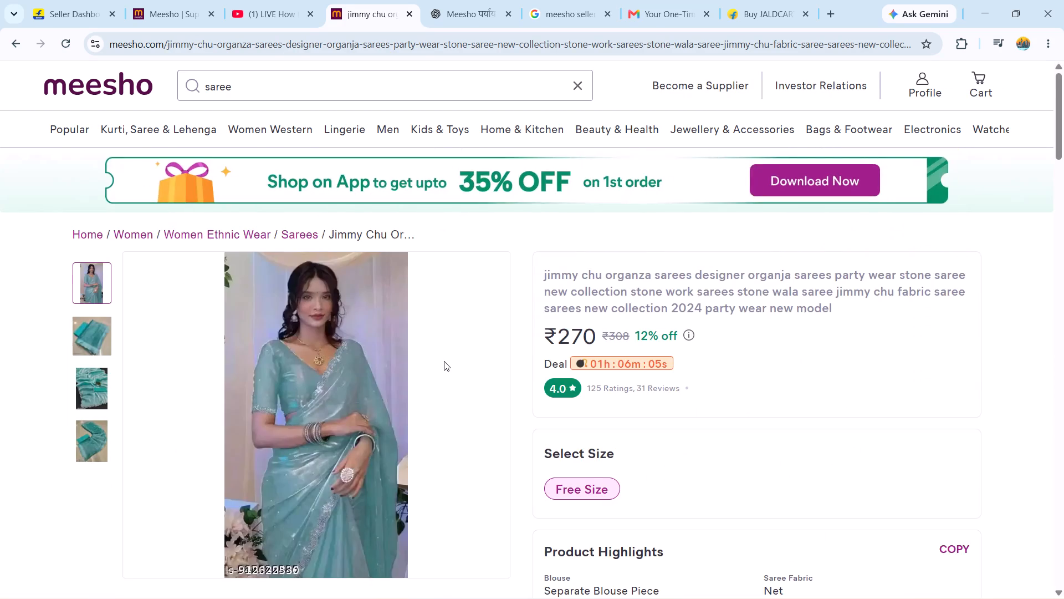
{"action": "scroll", "coordinate": [444, 361], "scroll_direction": "down", "scroll_amount": 1}
{"action": "scroll", "coordinate": [444, 361], "scroll_direction": "up", "scroll_amount": 2}
{"action": "scroll", "coordinate": [640, 319], "scroll_direction": "down", "scroll_amount": 2}
{"action": "scroll", "coordinate": [640, 319], "scroll_direction": "up", "scroll_amount": 3}
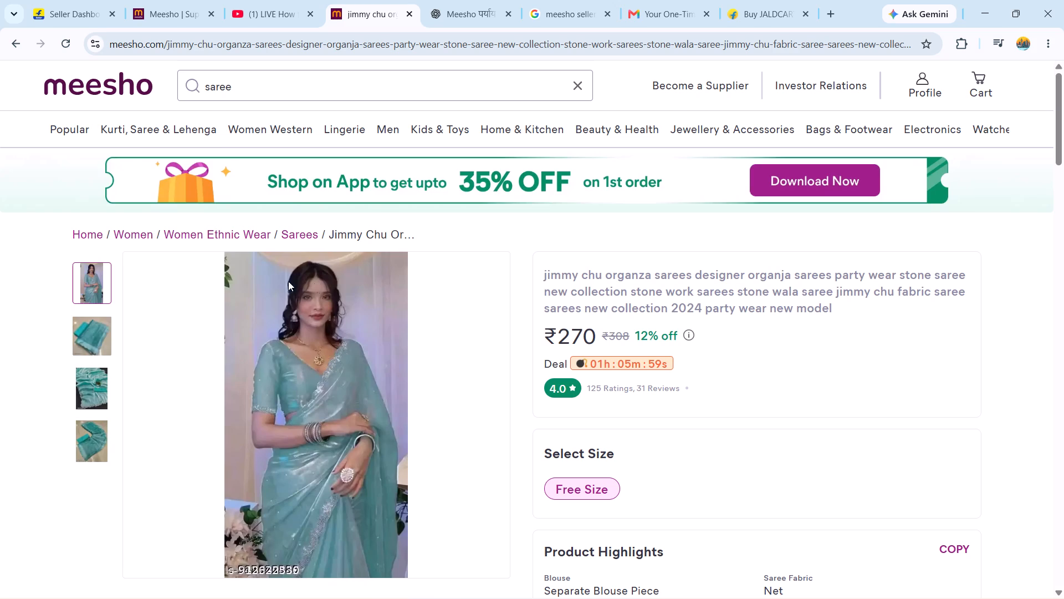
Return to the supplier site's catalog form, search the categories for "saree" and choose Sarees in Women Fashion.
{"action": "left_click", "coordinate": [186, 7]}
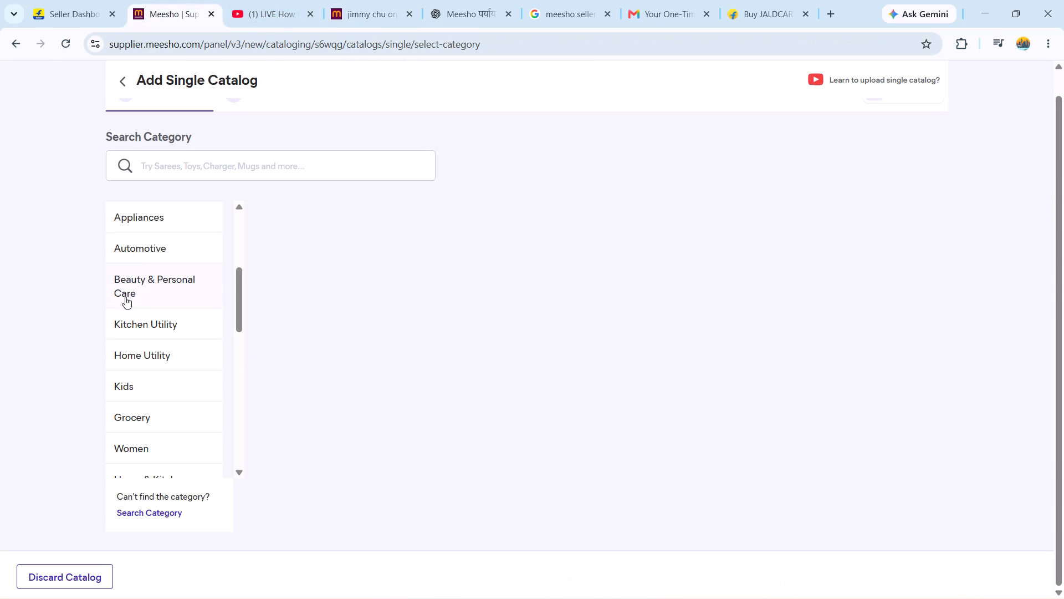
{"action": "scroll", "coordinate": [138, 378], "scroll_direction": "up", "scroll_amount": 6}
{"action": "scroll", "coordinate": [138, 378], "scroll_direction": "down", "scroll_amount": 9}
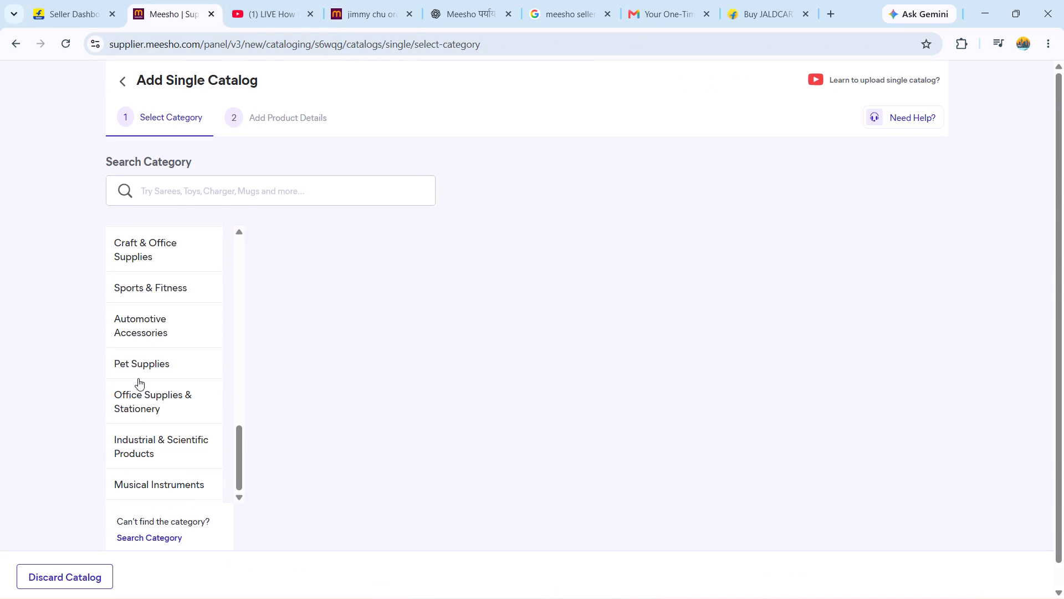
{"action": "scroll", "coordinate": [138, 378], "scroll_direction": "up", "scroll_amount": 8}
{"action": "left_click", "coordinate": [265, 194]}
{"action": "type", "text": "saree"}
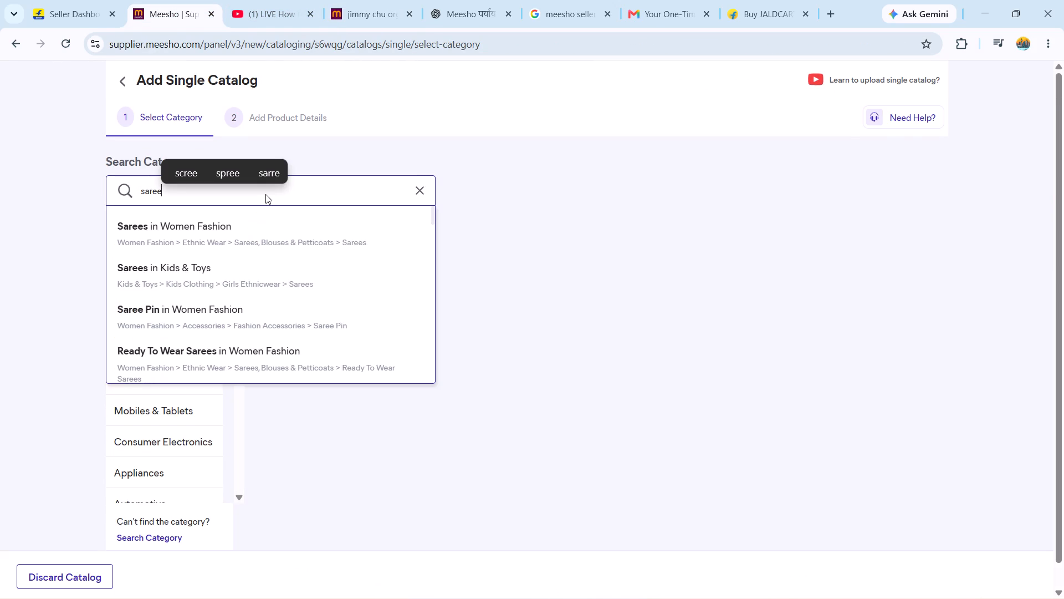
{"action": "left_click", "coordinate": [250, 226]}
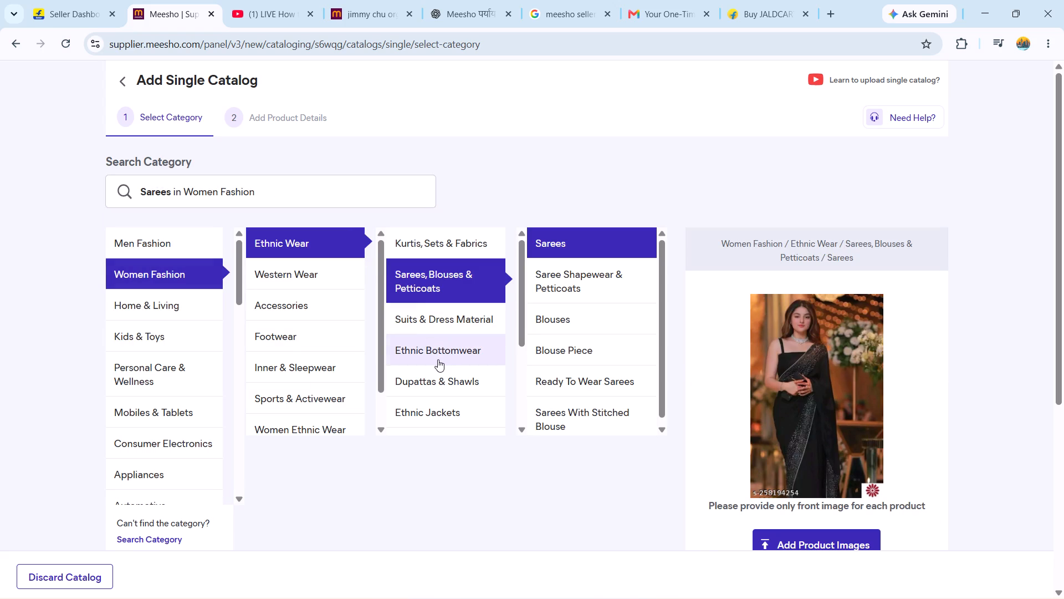
Look through the Women Fashion and Ethnic Wear subcategories listed alongside the chosen Sarees category.
{"action": "scroll", "coordinate": [438, 359], "scroll_direction": "down", "scroll_amount": 1}
{"action": "scroll", "coordinate": [438, 359], "scroll_direction": "up", "scroll_amount": 2}
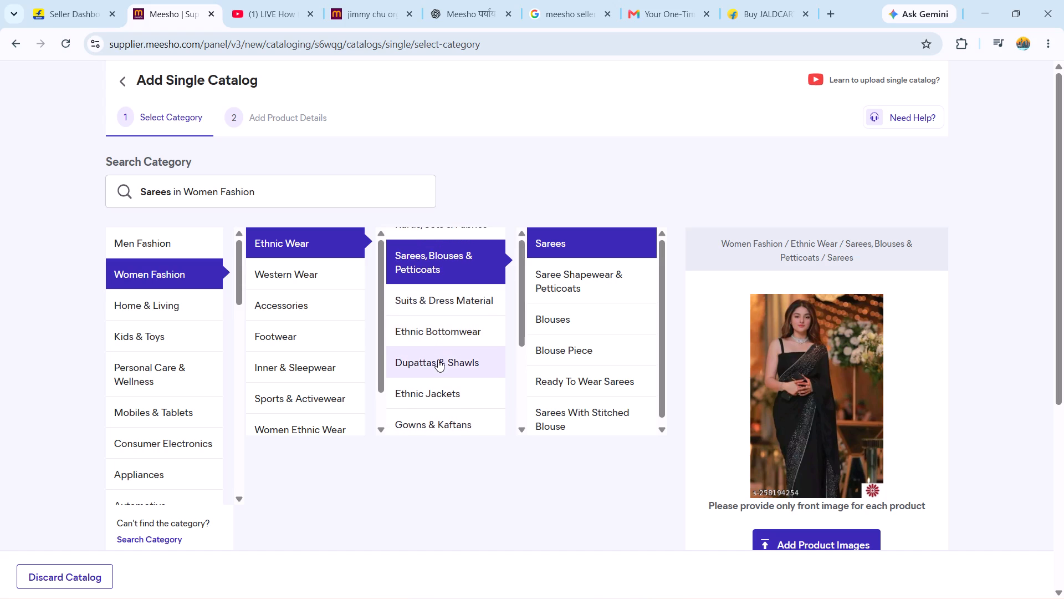
{"action": "scroll", "coordinate": [429, 375], "scroll_direction": "down", "scroll_amount": 1}
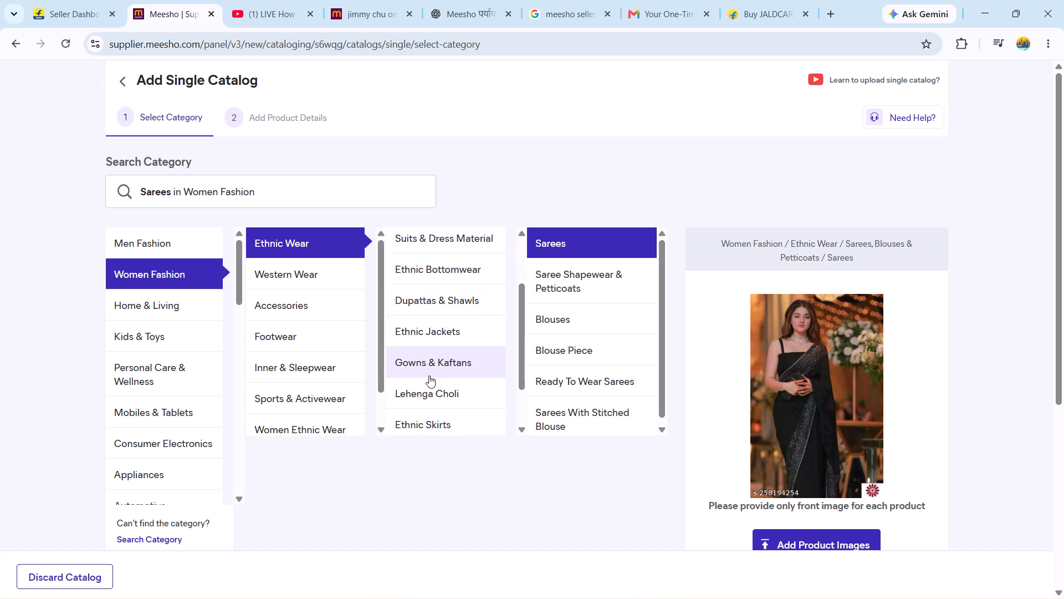
{"action": "scroll", "coordinate": [429, 375], "scroll_direction": "down", "scroll_amount": 4}
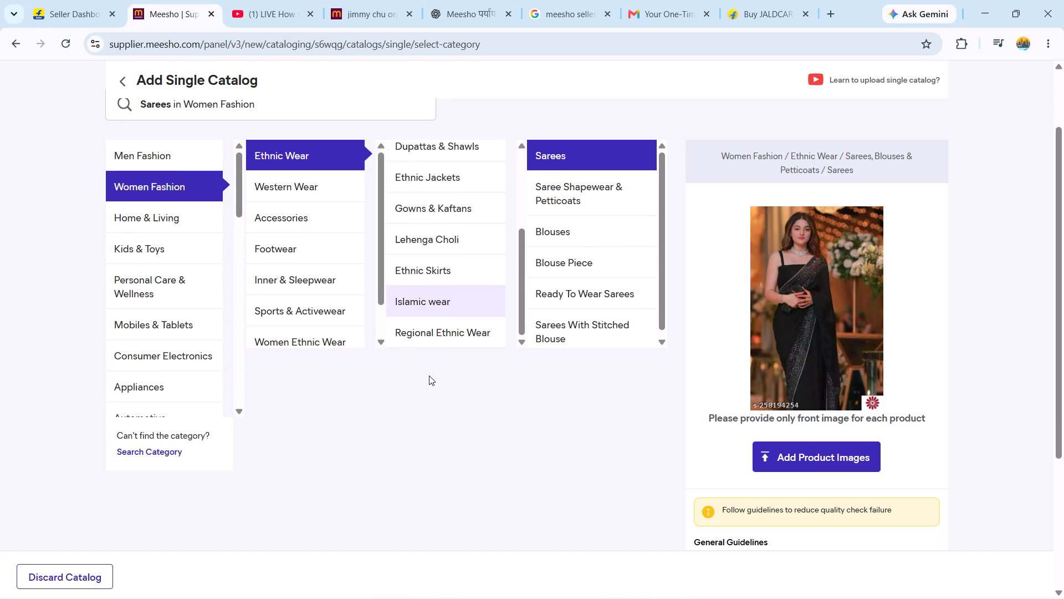
{"action": "scroll", "coordinate": [381, 463], "scroll_direction": "up", "scroll_amount": 1}
{"action": "scroll", "coordinate": [344, 395], "scroll_direction": "down", "scroll_amount": 1}
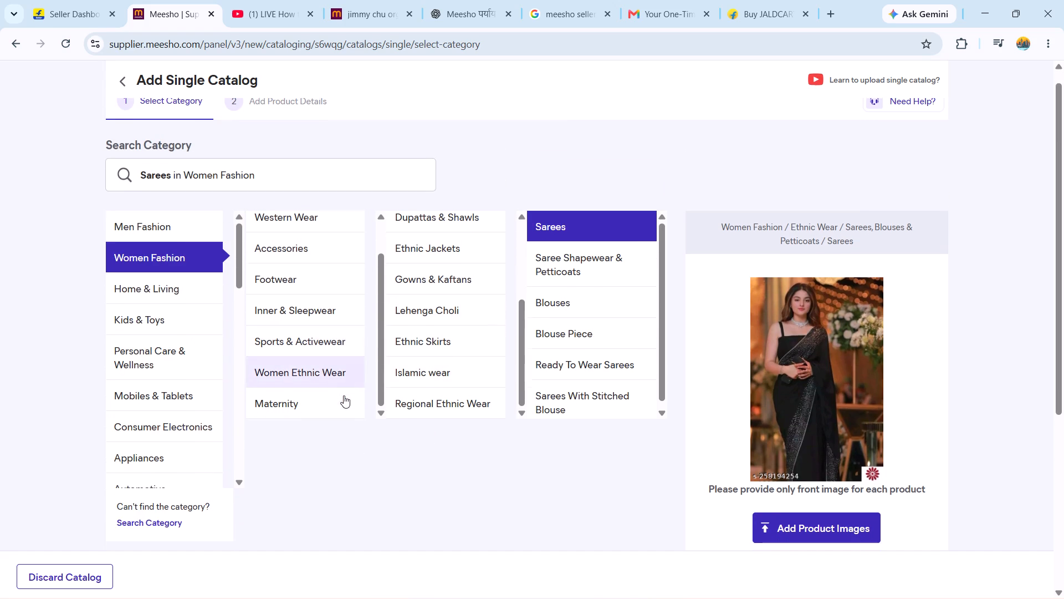
{"action": "scroll", "coordinate": [344, 395], "scroll_direction": "down", "scroll_amount": 1}
{"action": "scroll", "coordinate": [186, 256], "scroll_direction": "up", "scroll_amount": 1}
Reselect Women Fashion, open its Ethnic Wear category and examine the subcategories.
{"action": "left_click", "coordinate": [185, 261]}
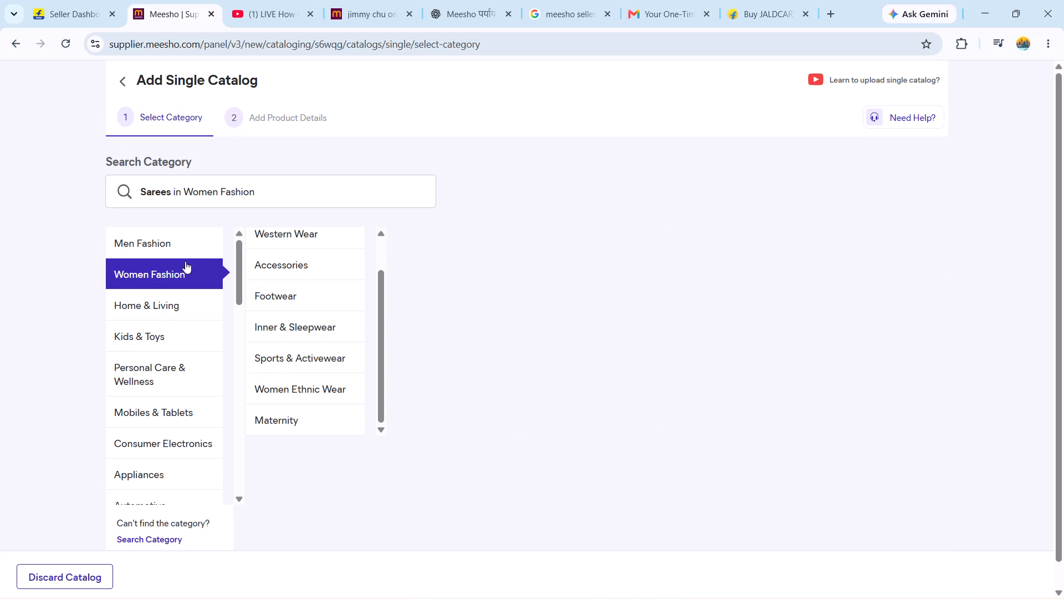
{"action": "scroll", "coordinate": [277, 289], "scroll_direction": "up", "scroll_amount": 3}
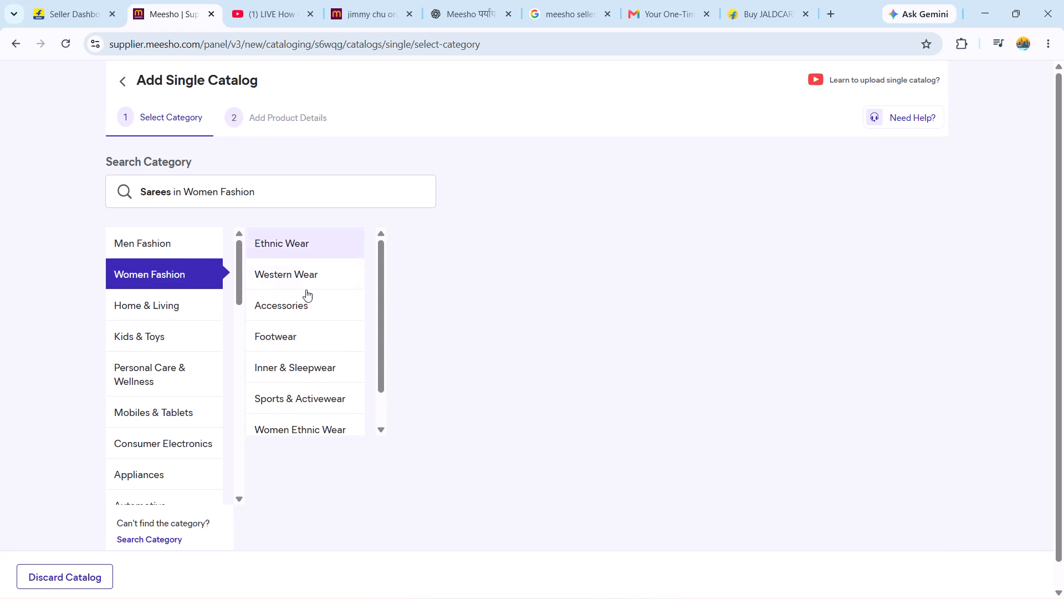
{"action": "scroll", "coordinate": [290, 396], "scroll_direction": "down", "scroll_amount": 2}
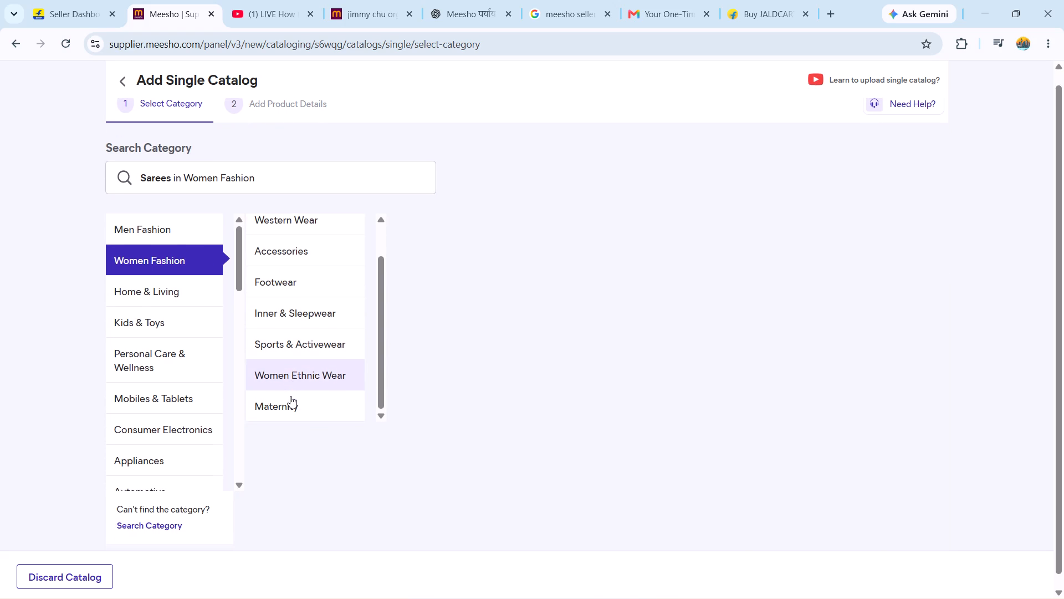
{"action": "scroll", "coordinate": [290, 396], "scroll_direction": "down", "scroll_amount": 1}
{"action": "scroll", "coordinate": [330, 207], "scroll_direction": "up", "scroll_amount": 2}
{"action": "left_click", "coordinate": [316, 217]}
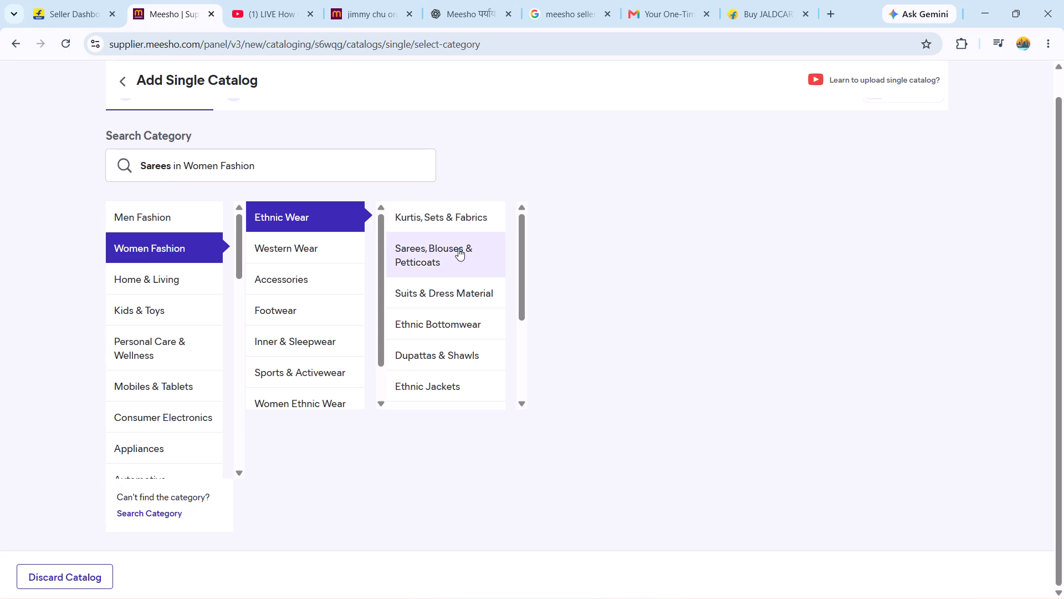
{"action": "scroll", "coordinate": [458, 248], "scroll_direction": "down", "scroll_amount": 1}
{"action": "scroll", "coordinate": [434, 323], "scroll_direction": "down", "scroll_amount": 1}
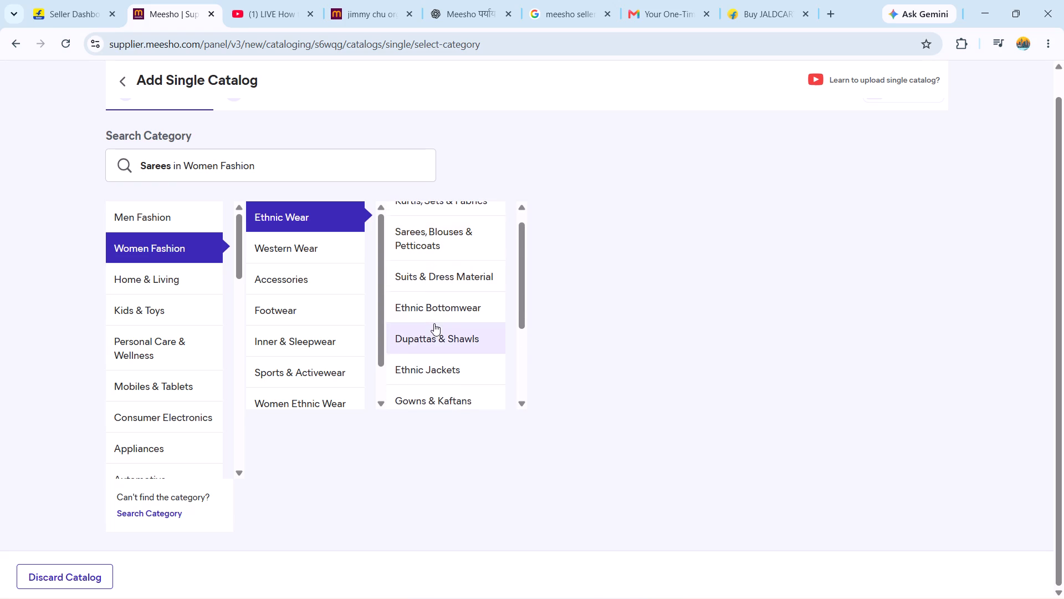
{"action": "scroll", "coordinate": [434, 323], "scroll_direction": "down", "scroll_amount": 1}
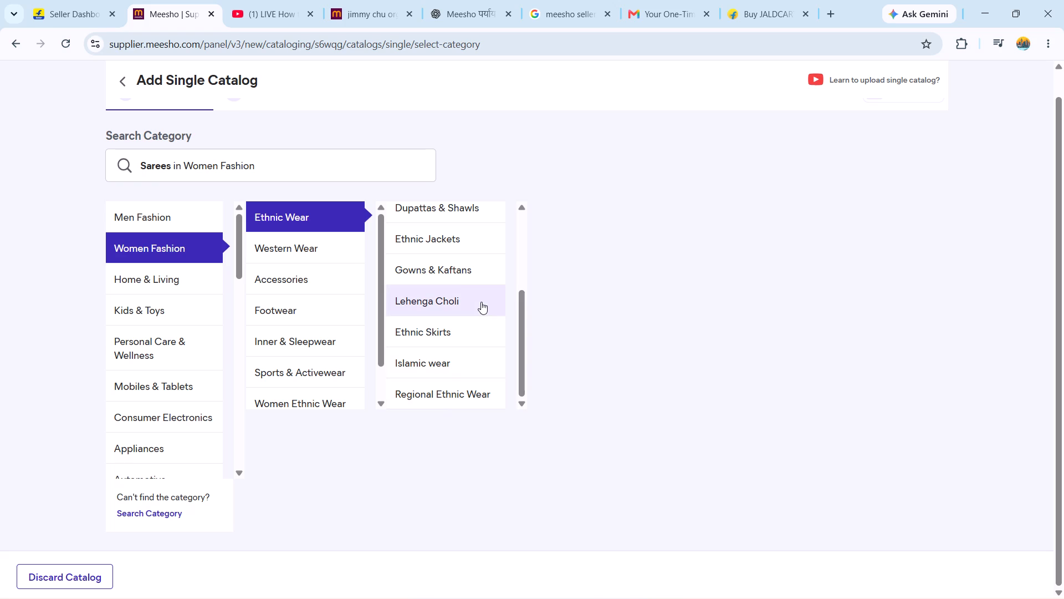
{"action": "scroll", "coordinate": [434, 241], "scroll_direction": "up", "scroll_amount": 2}
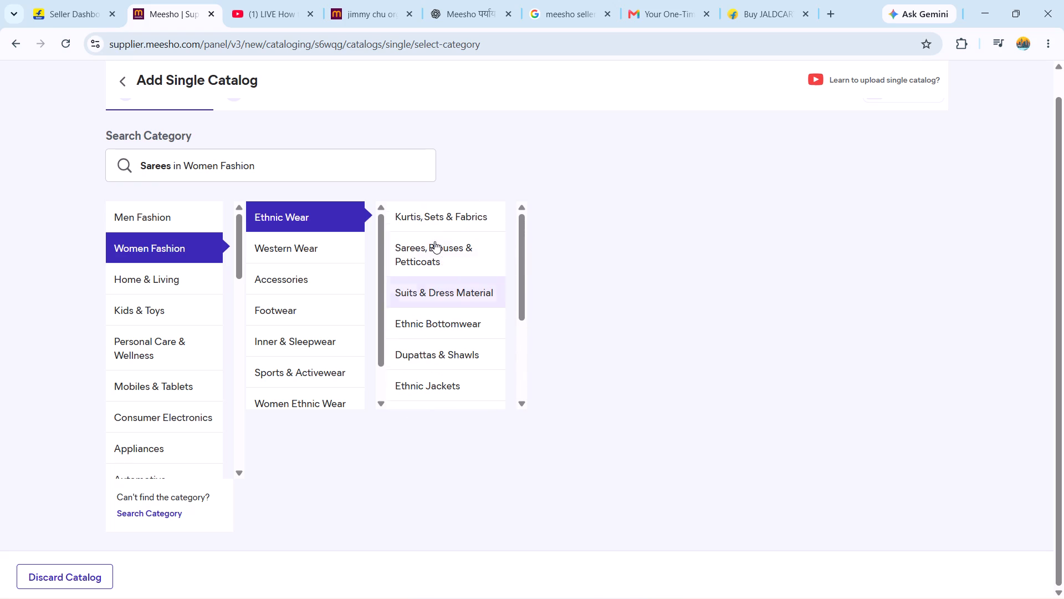
{"action": "scroll", "coordinate": [423, 347], "scroll_direction": "up", "scroll_amount": 1}
Check the reference saree listing's category path and look for a match in the supplier category list, opening the Women category.
{"action": "left_click", "coordinate": [344, 0]}
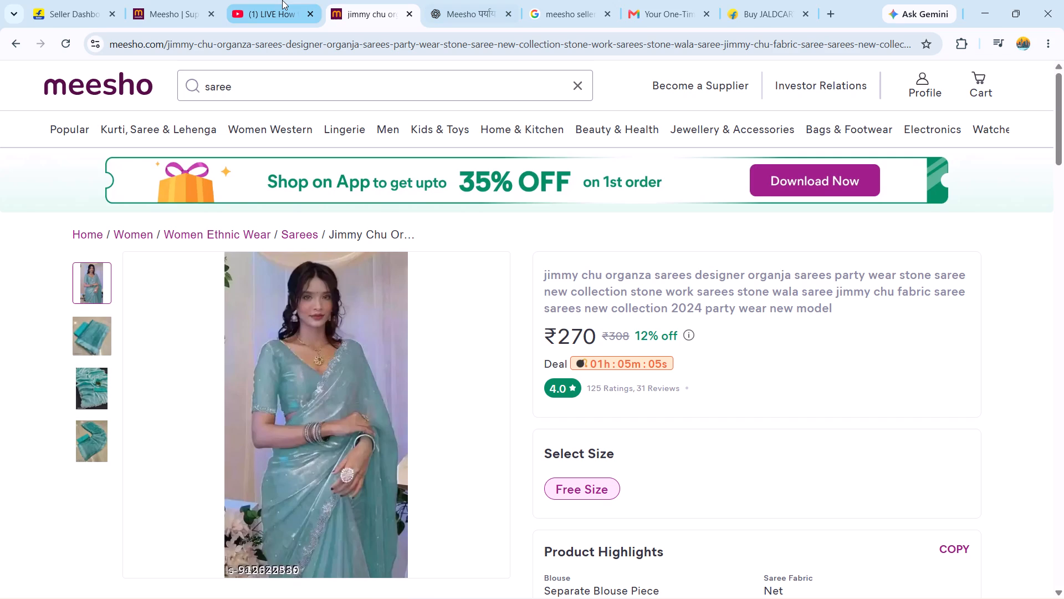
{"action": "left_click", "coordinate": [179, 0]}
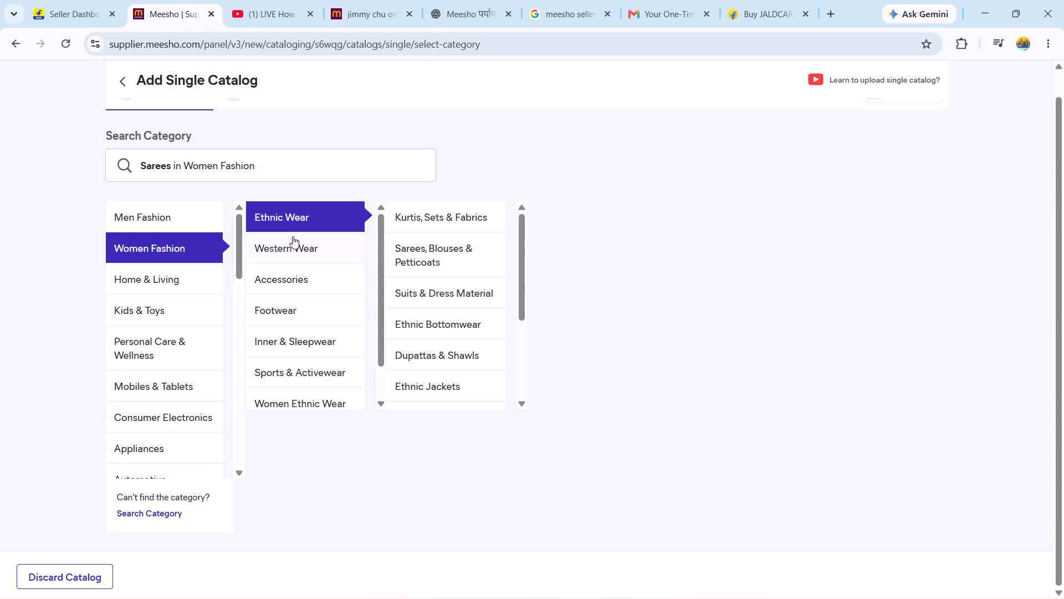
{"action": "scroll", "coordinate": [287, 307], "scroll_direction": "down", "scroll_amount": 2}
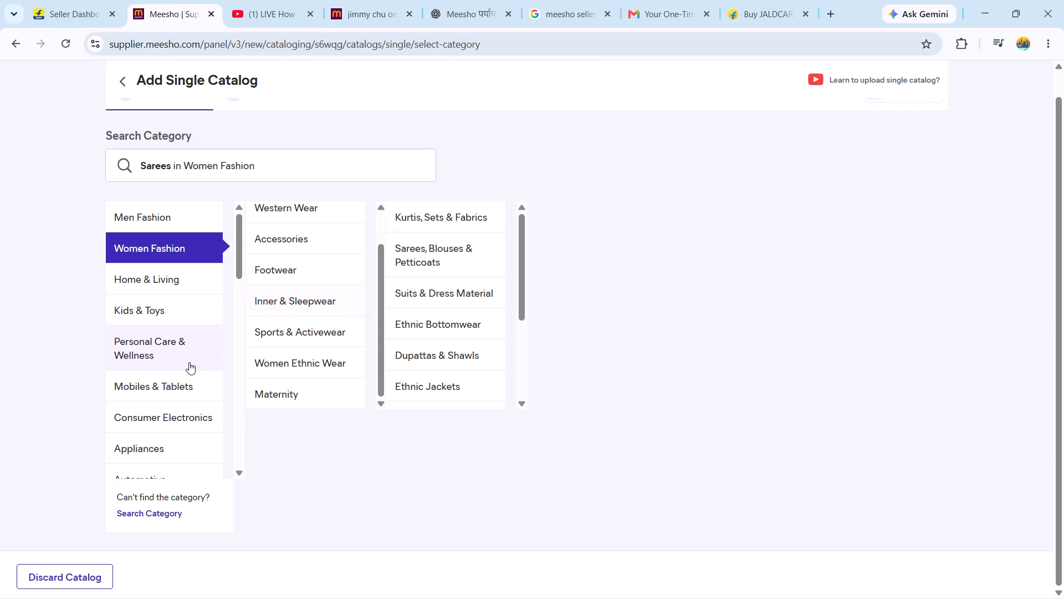
{"action": "scroll", "coordinate": [189, 362], "scroll_direction": "down", "scroll_amount": 2}
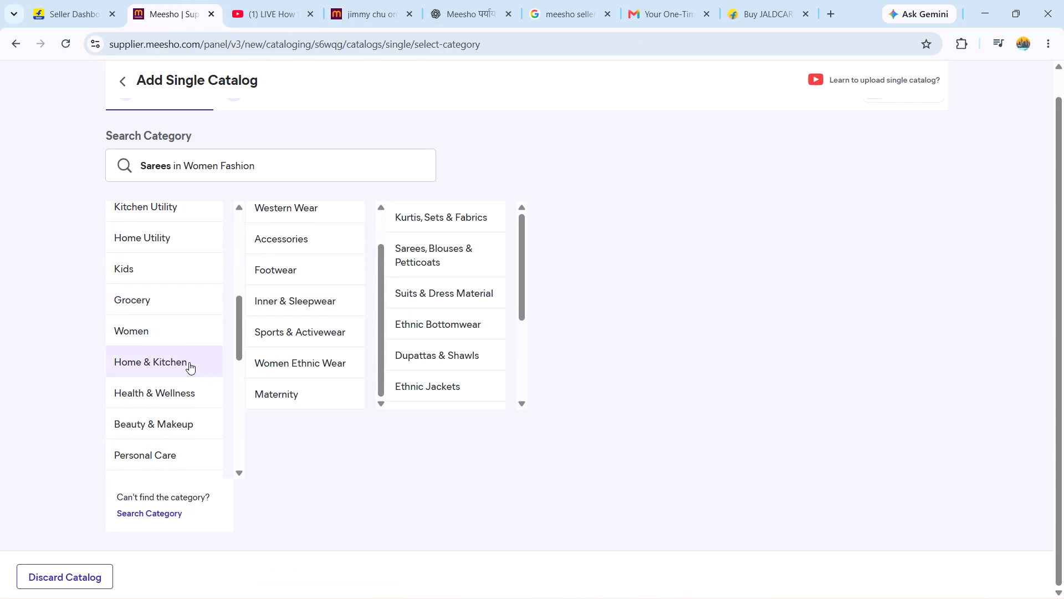
{"action": "left_click", "coordinate": [190, 331]}
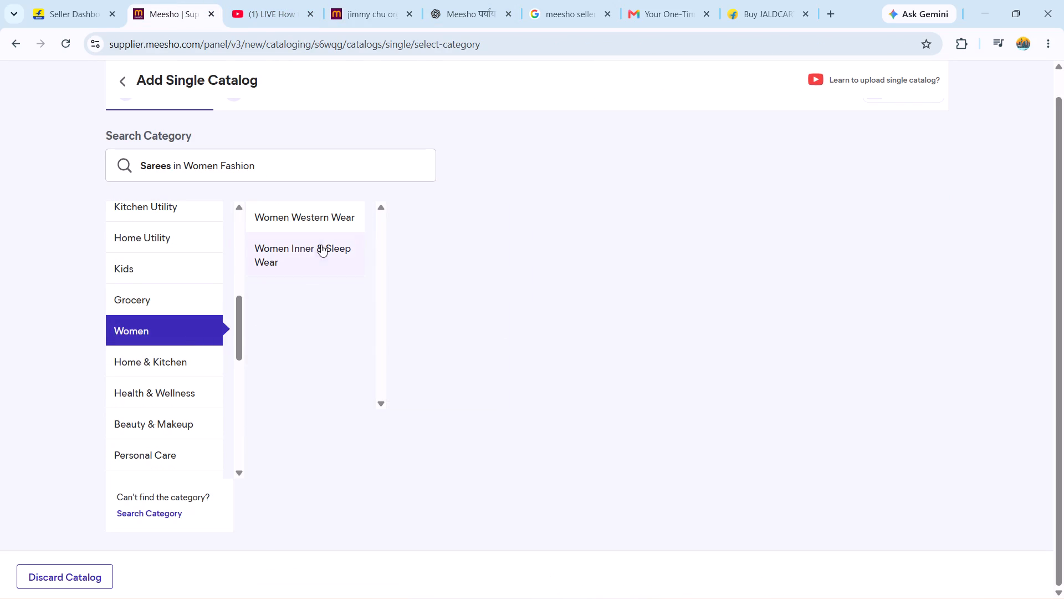
{"action": "scroll", "coordinate": [159, 390], "scroll_direction": "down", "scroll_amount": 2}
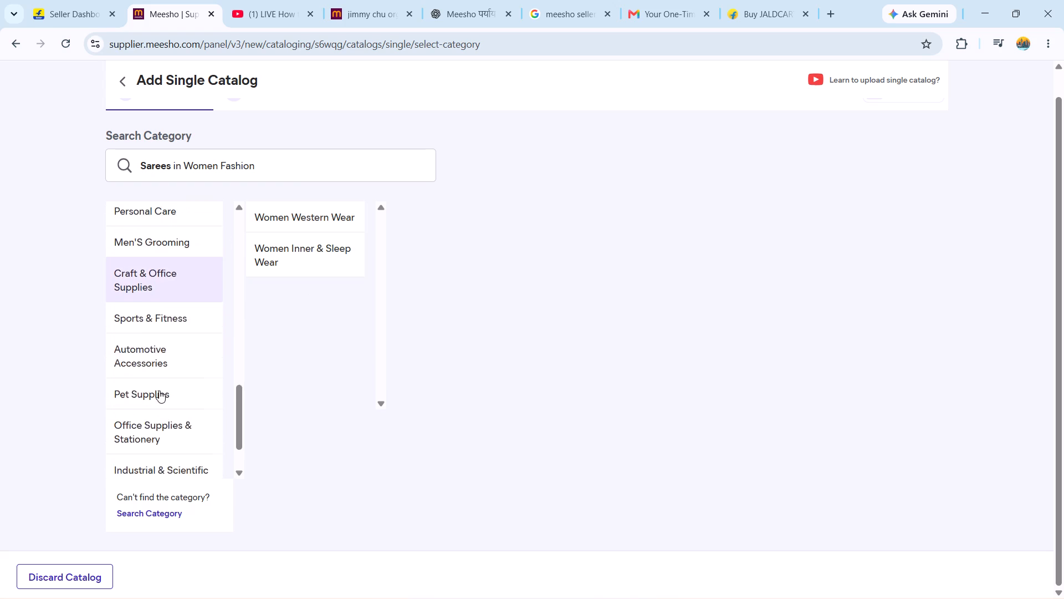
{"action": "scroll", "coordinate": [159, 390], "scroll_direction": "down", "scroll_amount": 2}
Search the catalog categories for "saree" again, review the suggestions and choose Sarees in Women Fashion.
{"action": "left_click", "coordinate": [304, 166]}
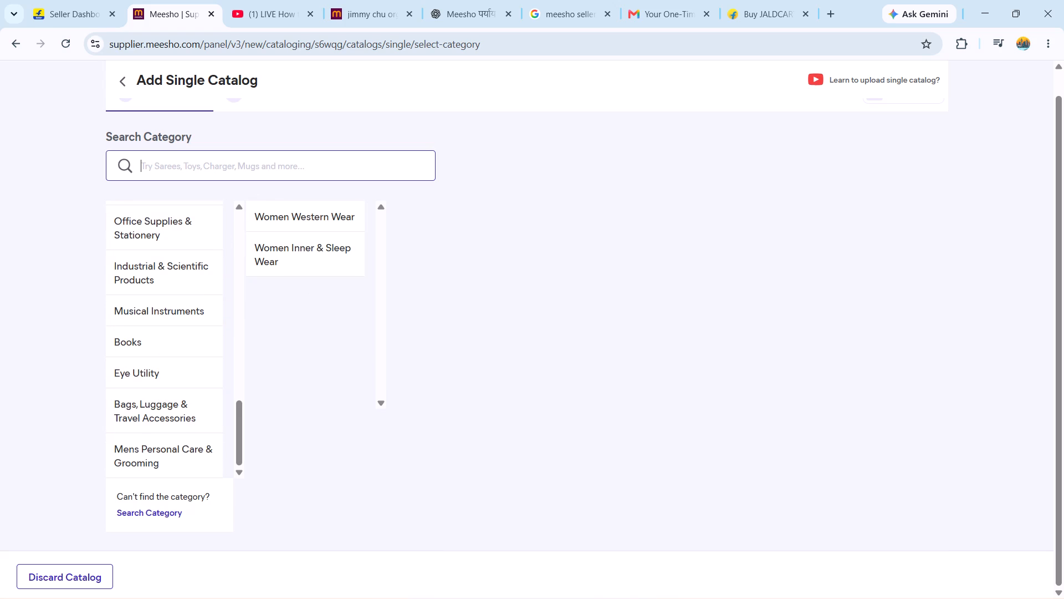
{"action": "type", "text": "saree"}
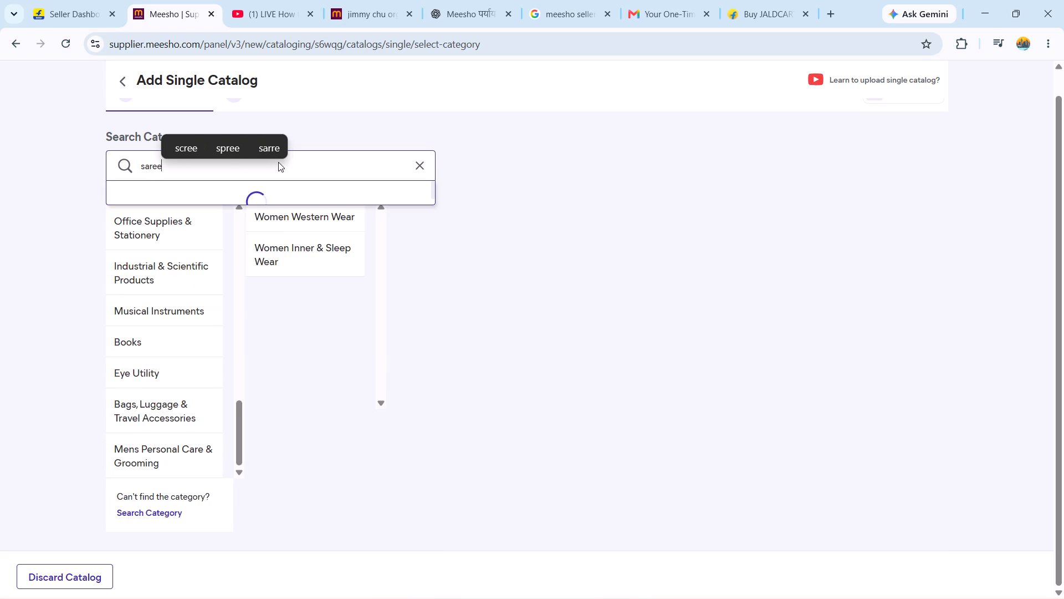
{"action": "scroll", "coordinate": [243, 299], "scroll_direction": "down", "scroll_amount": 1}
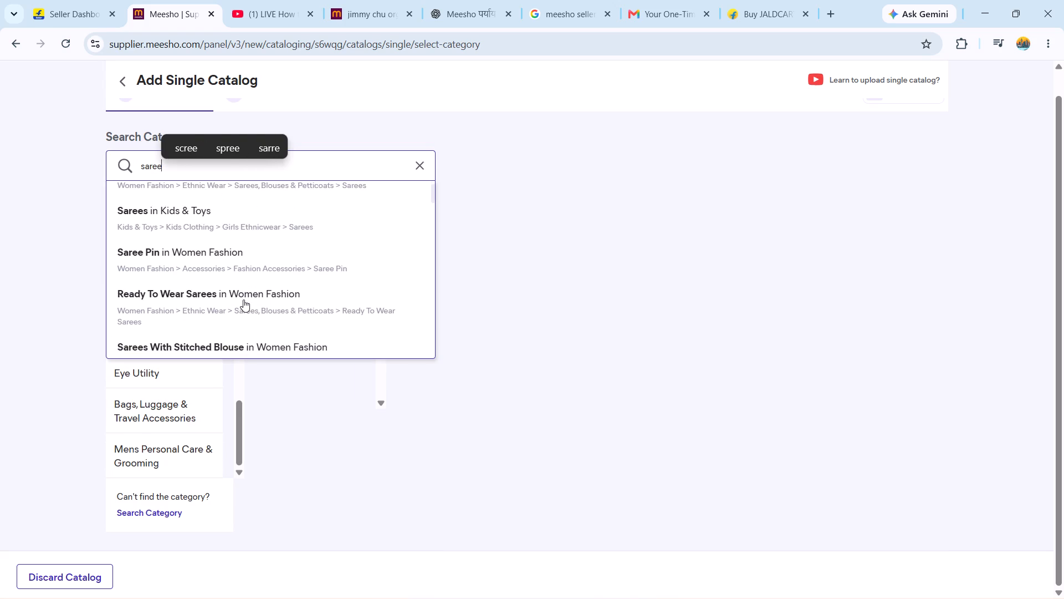
{"action": "scroll", "coordinate": [243, 299], "scroll_direction": "down", "scroll_amount": 2}
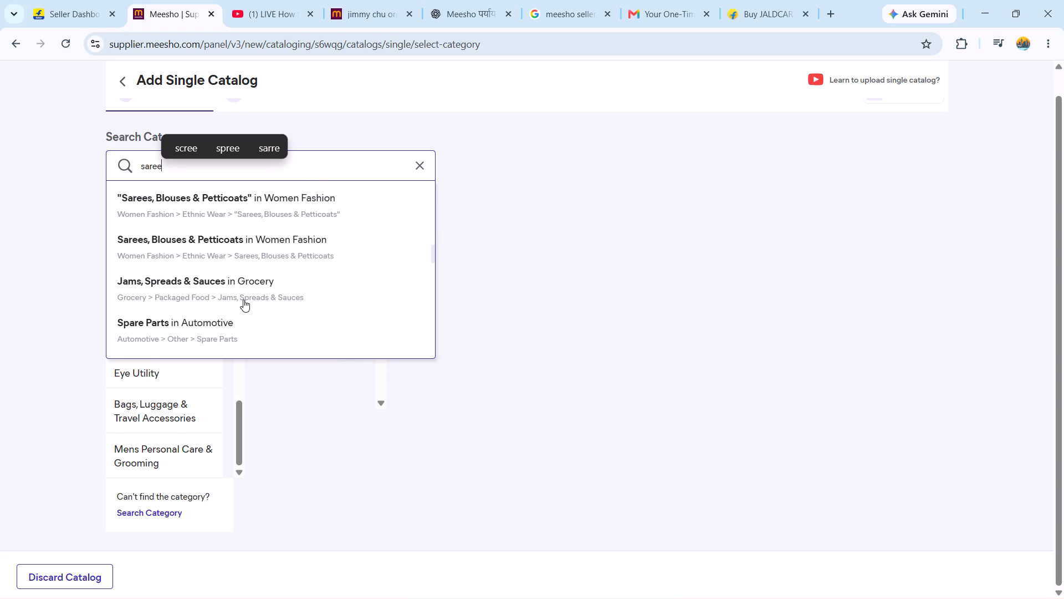
{"action": "scroll", "coordinate": [243, 299], "scroll_direction": "up", "scroll_amount": 3}
{"action": "scroll", "coordinate": [243, 299], "scroll_direction": "down", "scroll_amount": 2}
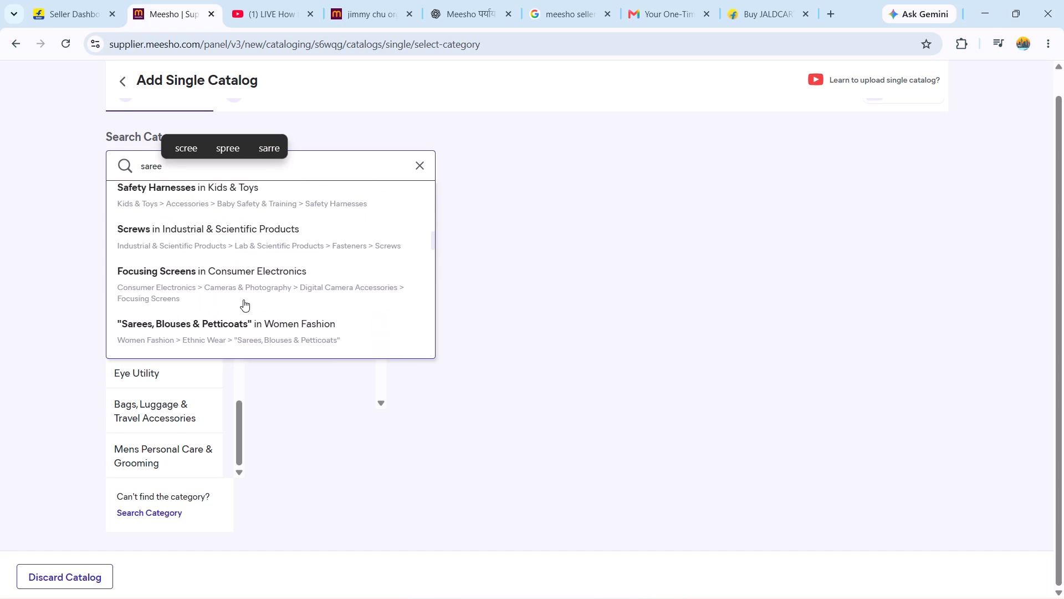
{"action": "scroll", "coordinate": [243, 299], "scroll_direction": "up", "scroll_amount": 13}
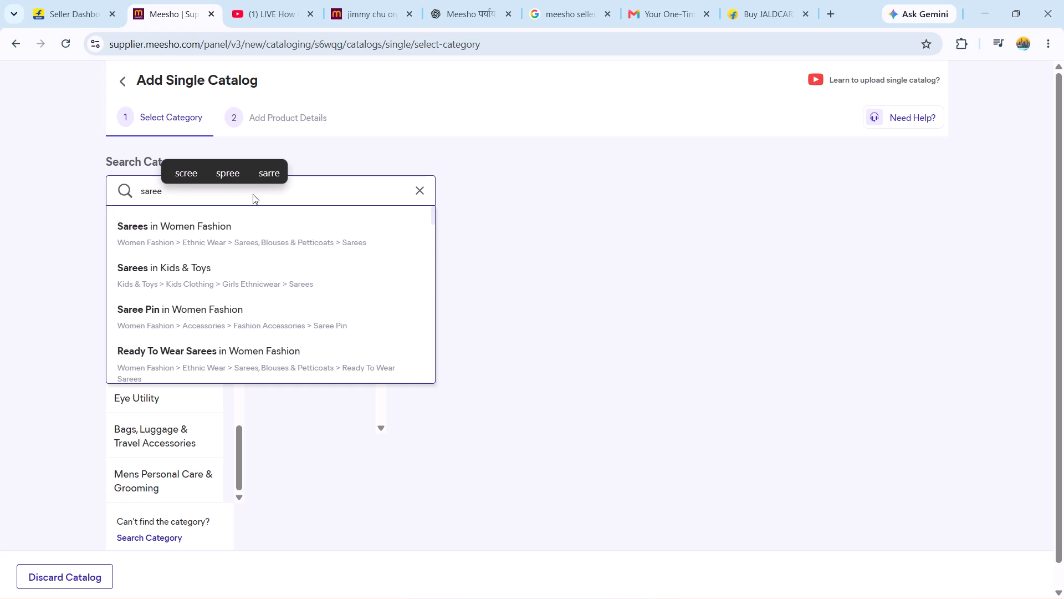
{"action": "left_click", "coordinate": [254, 242]}
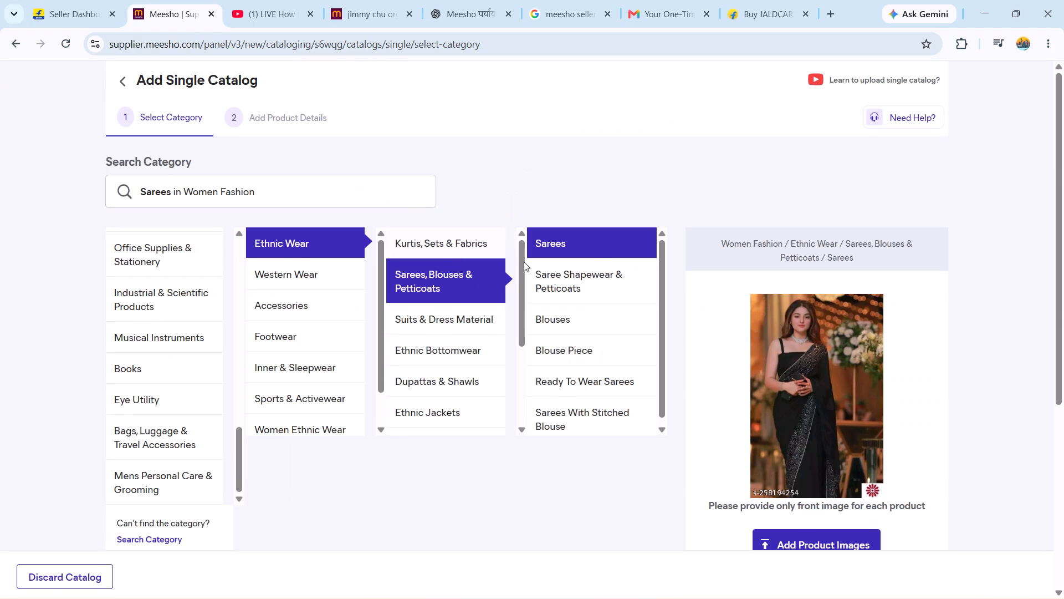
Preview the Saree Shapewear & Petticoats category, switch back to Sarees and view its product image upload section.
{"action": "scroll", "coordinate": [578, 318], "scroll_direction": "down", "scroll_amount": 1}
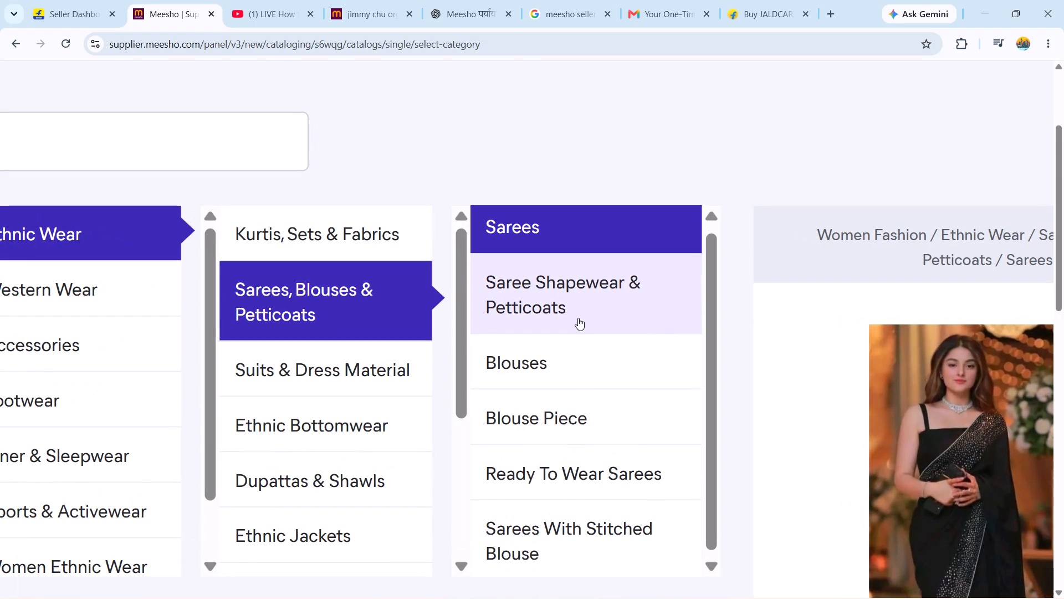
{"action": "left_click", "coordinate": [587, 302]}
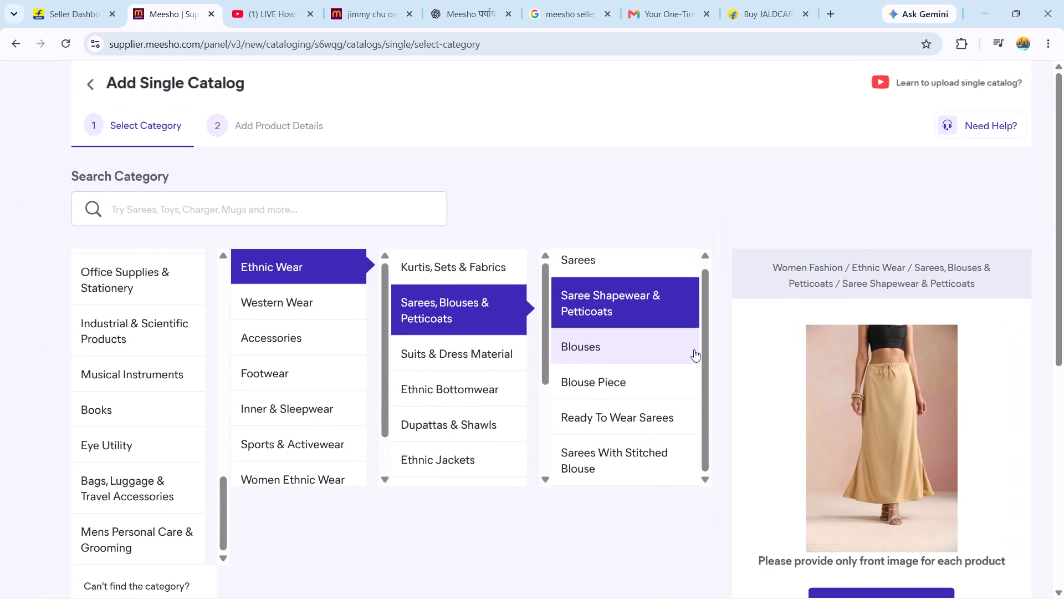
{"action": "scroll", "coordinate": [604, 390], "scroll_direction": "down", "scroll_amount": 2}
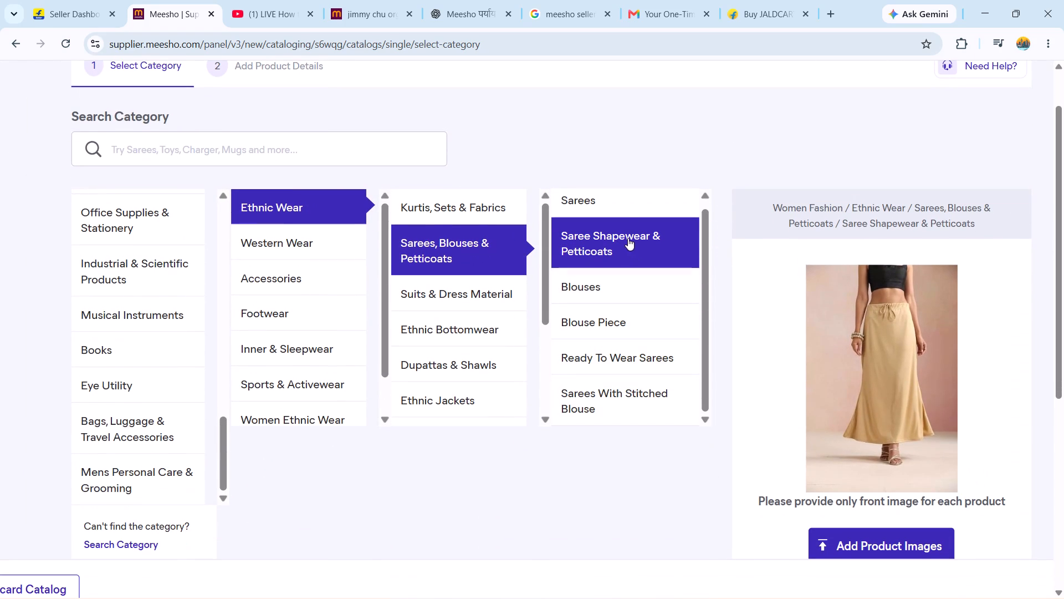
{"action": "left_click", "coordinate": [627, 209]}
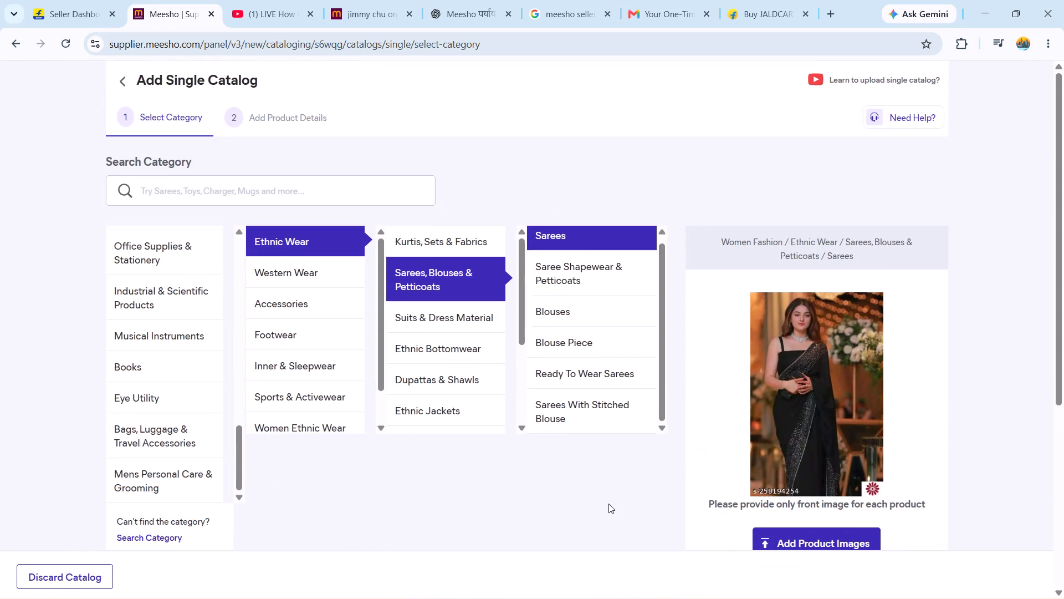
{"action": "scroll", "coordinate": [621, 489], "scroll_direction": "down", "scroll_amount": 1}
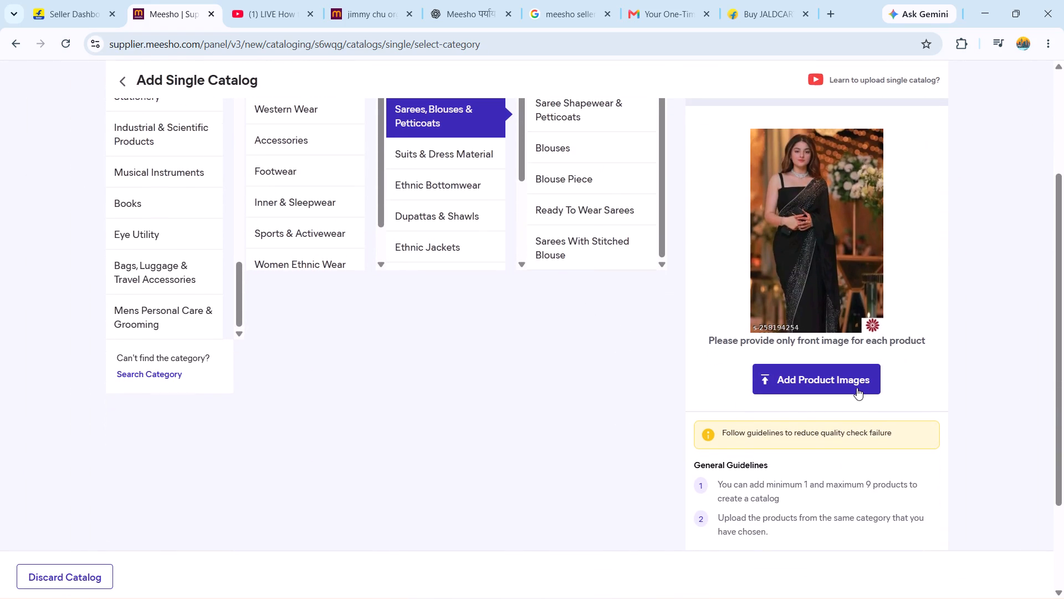
Examine the product images and colour variants of the reference jimmy chu organza saree listing, including the green variant.
{"action": "left_click", "coordinate": [378, 2]}
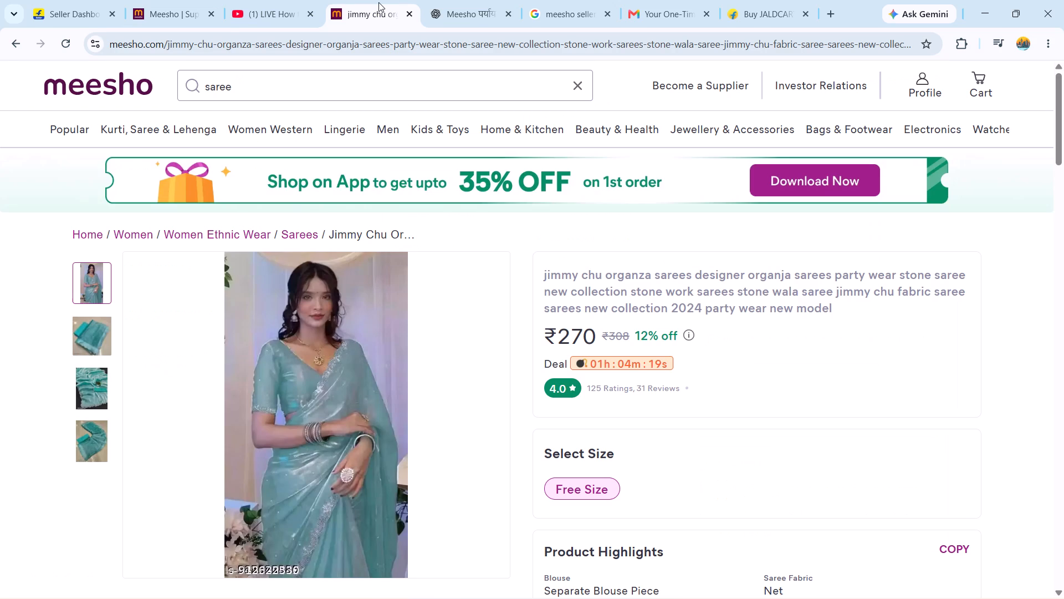
{"action": "scroll", "coordinate": [349, 352], "scroll_direction": "down", "scroll_amount": 3}
{"action": "scroll", "coordinate": [349, 352], "scroll_direction": "up", "scroll_amount": 1}
{"action": "scroll", "coordinate": [349, 352], "scroll_direction": "down", "scroll_amount": 1}
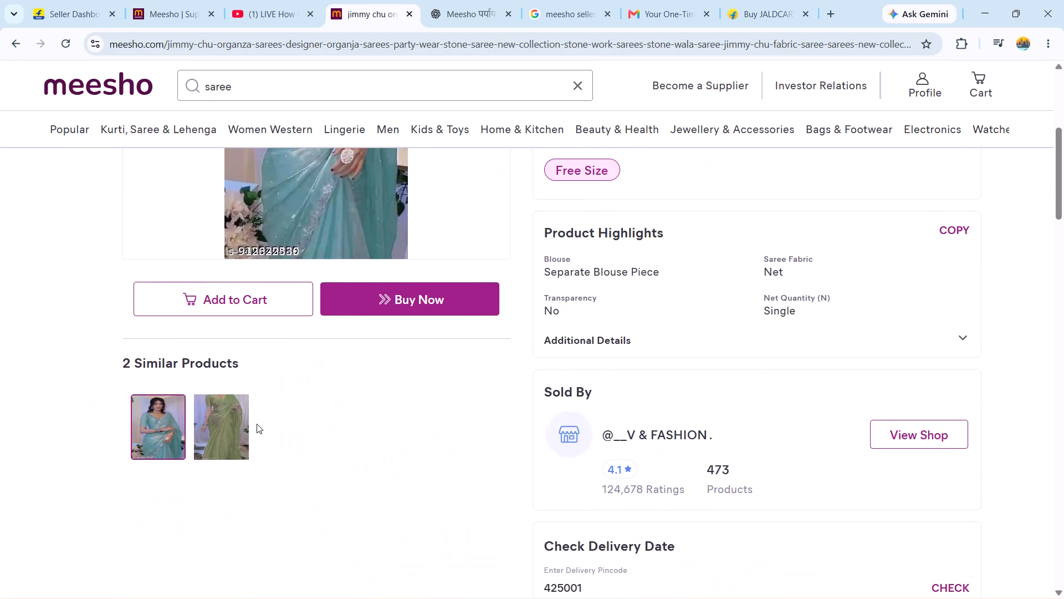
{"action": "left_click", "coordinate": [227, 429]}
{"action": "scroll", "coordinate": [277, 421], "scroll_direction": "down", "scroll_amount": 1}
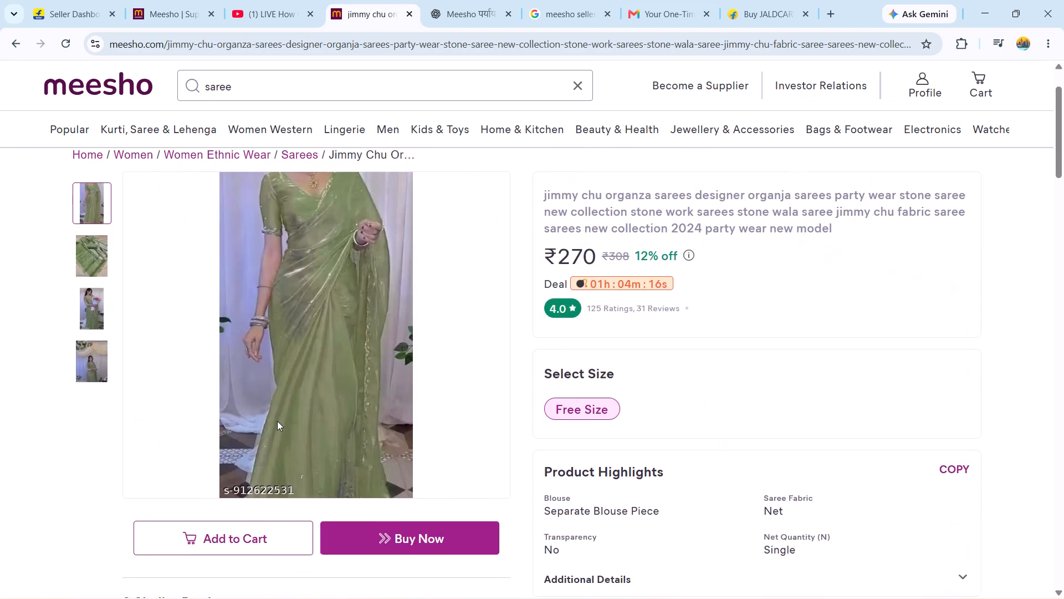
{"action": "scroll", "coordinate": [277, 421], "scroll_direction": "up", "scroll_amount": 1}
{"action": "scroll", "coordinate": [277, 421], "scroll_direction": "down", "scroll_amount": 2}
{"action": "left_click", "coordinate": [160, 516]}
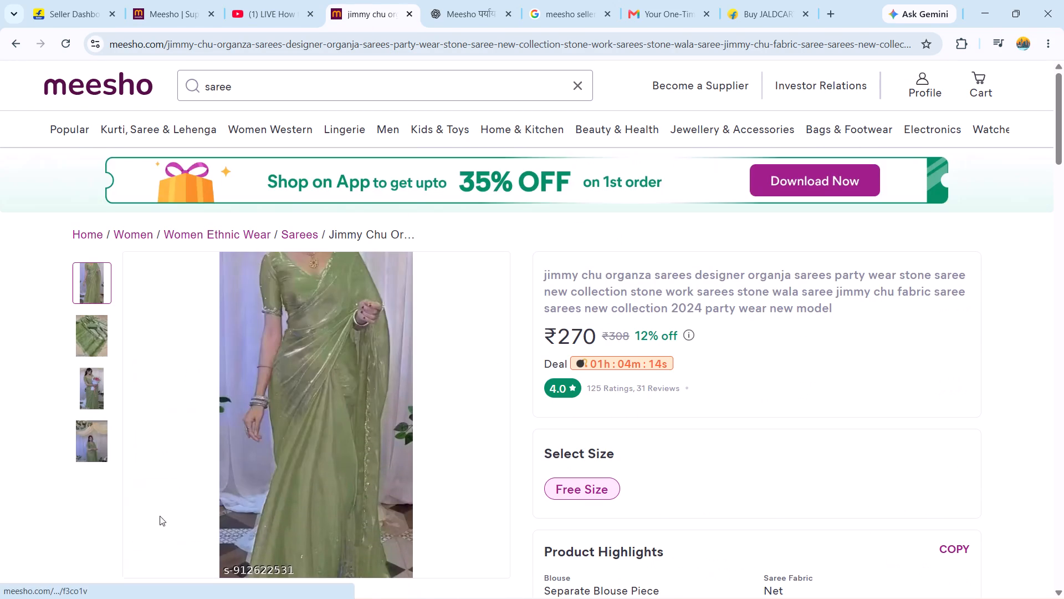
{"action": "scroll", "coordinate": [400, 402], "scroll_direction": "right", "scroll_amount": 13}
Open the Kashvi Sensational Sarees listing from the saree search results and examine its images, highlights and similar products.
{"action": "scroll", "coordinate": [788, 343], "scroll_direction": "down", "scroll_amount": 1}
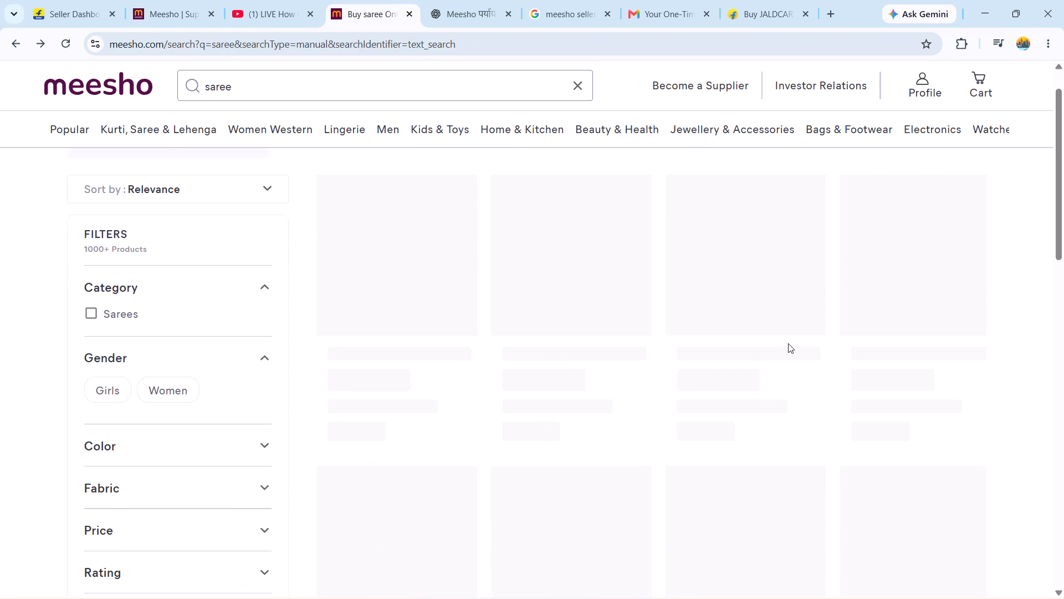
{"action": "scroll", "coordinate": [680, 424], "scroll_direction": "down", "scroll_amount": 1}
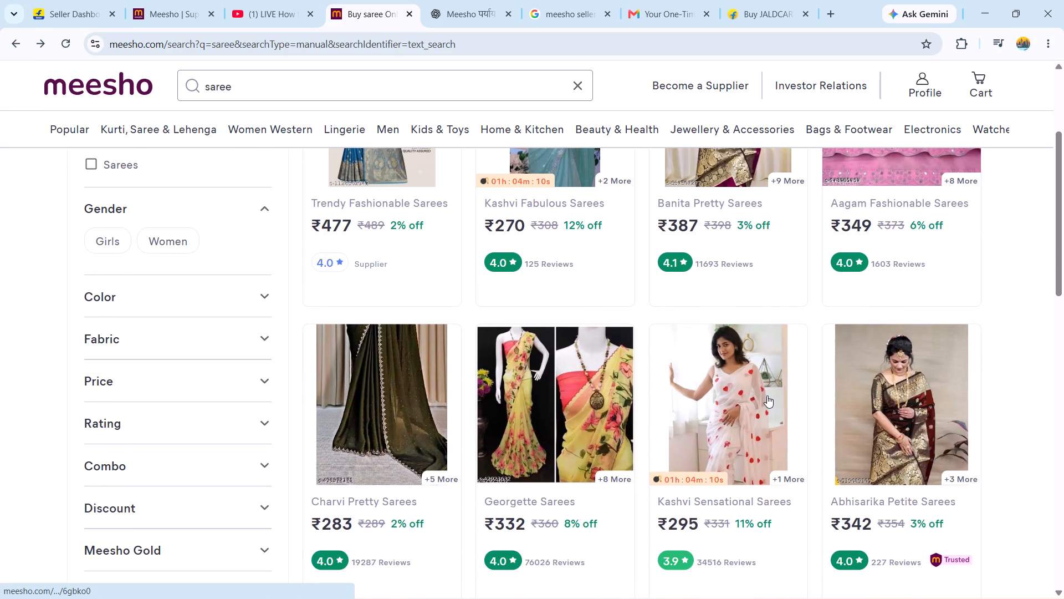
{"action": "left_click", "coordinate": [767, 395]}
{"action": "scroll", "coordinate": [376, 385], "scroll_direction": "down", "scroll_amount": 2}
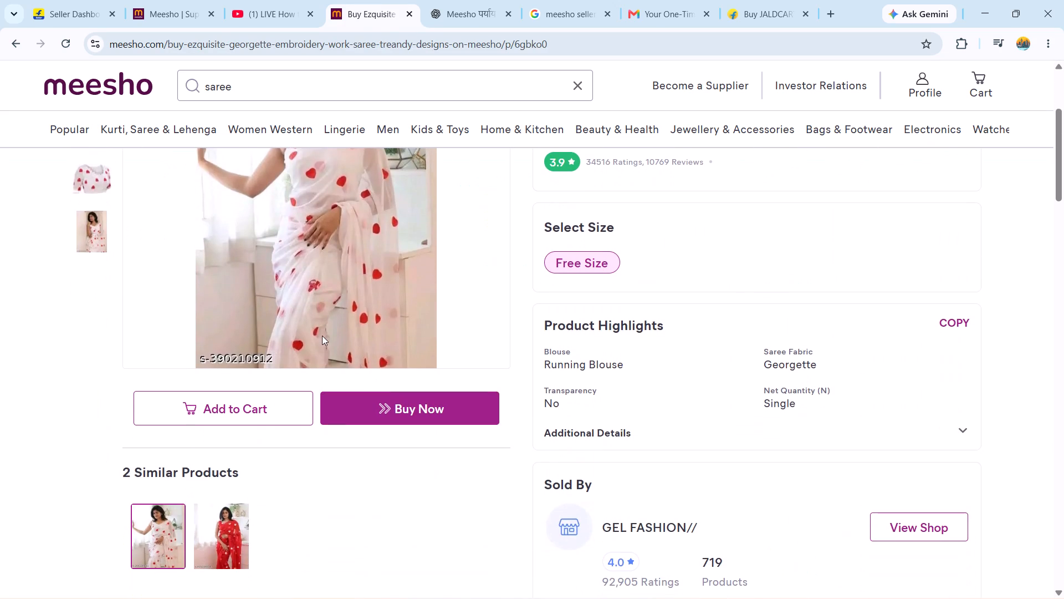
{"action": "scroll", "coordinate": [322, 336], "scroll_direction": "left", "scroll_amount": 1}
{"action": "scroll", "coordinate": [298, 437], "scroll_direction": "down", "scroll_amount": 1}
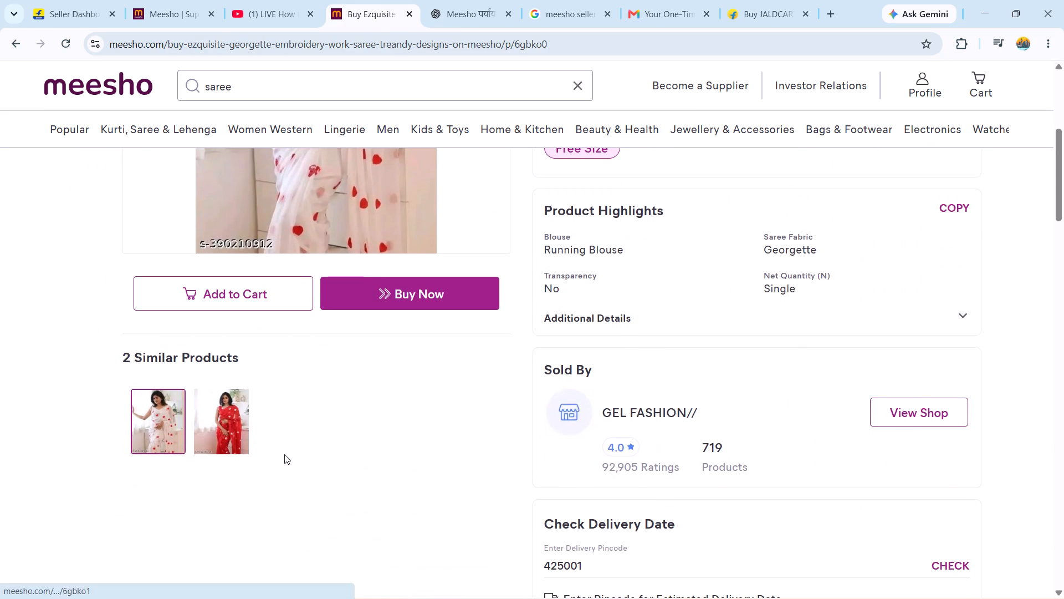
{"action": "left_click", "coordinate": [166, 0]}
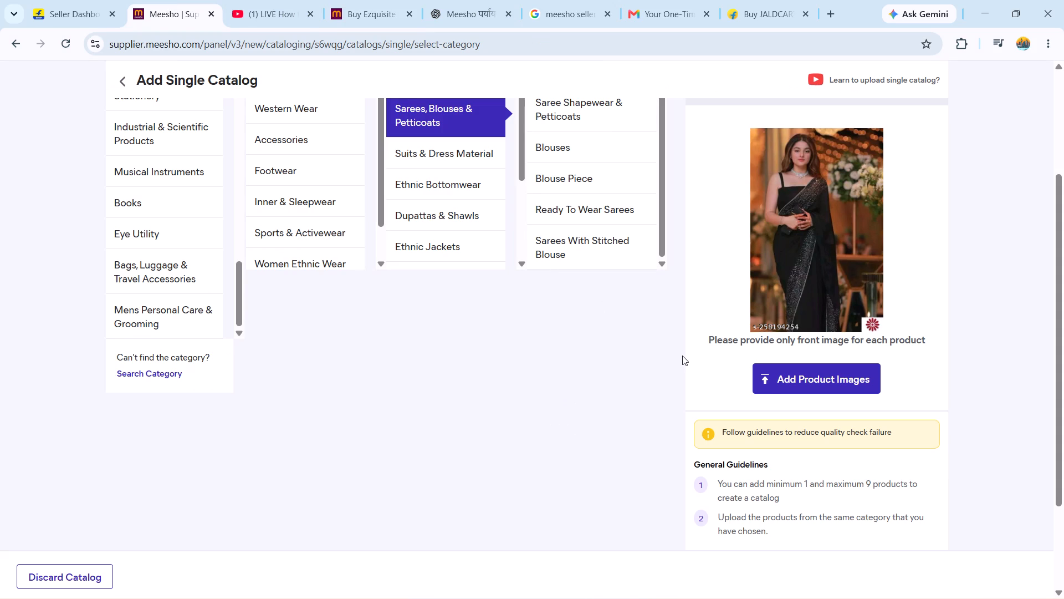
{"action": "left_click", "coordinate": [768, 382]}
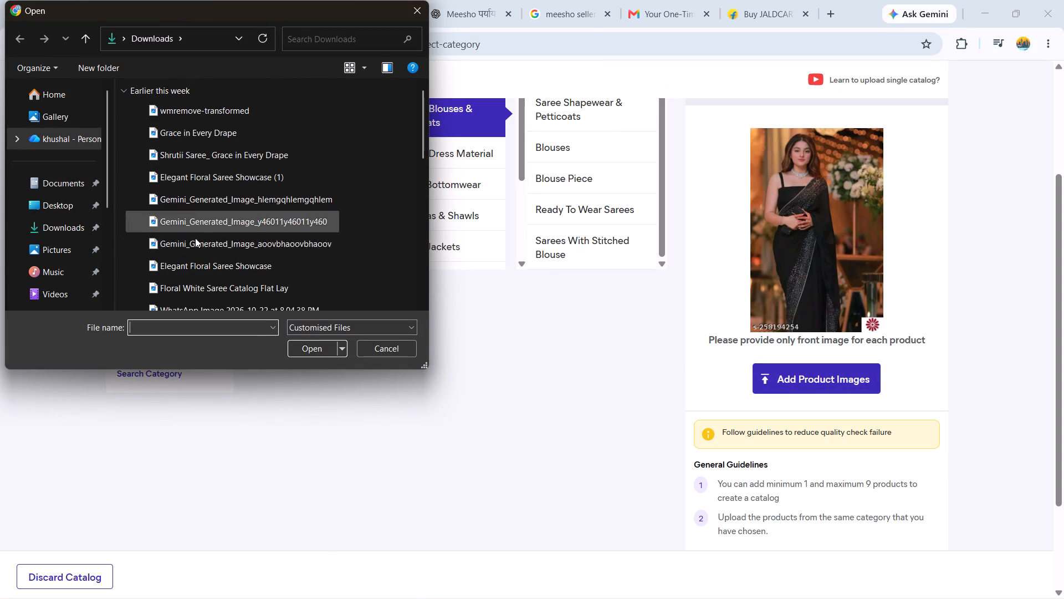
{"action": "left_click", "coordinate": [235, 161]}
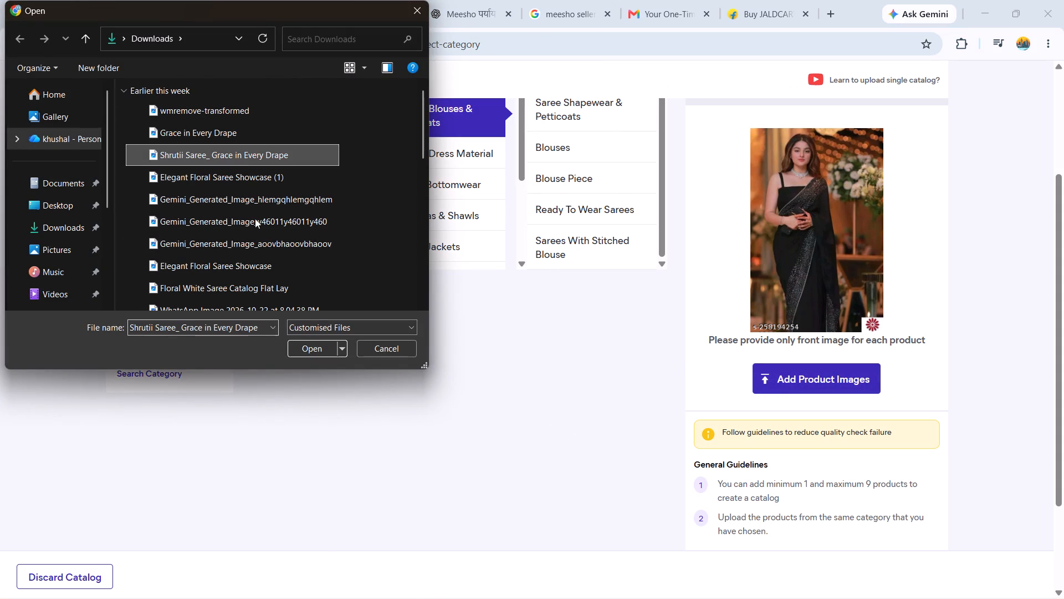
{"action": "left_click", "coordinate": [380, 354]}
In File Explorer, preview the recent images Elegant Floral Saree Showcase (1), Floral White Saree Catalog Flat Lay and Elegant Floral Saree Showcase.
{"action": "left_click", "coordinate": [417, 575]}
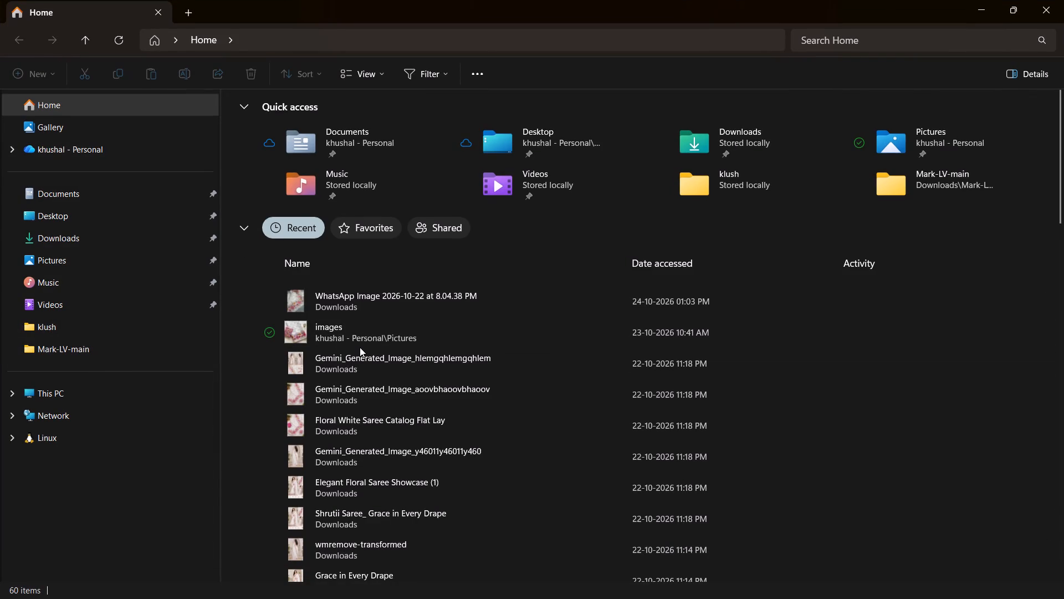
{"action": "scroll", "coordinate": [363, 409], "scroll_direction": "down", "scroll_amount": 1}
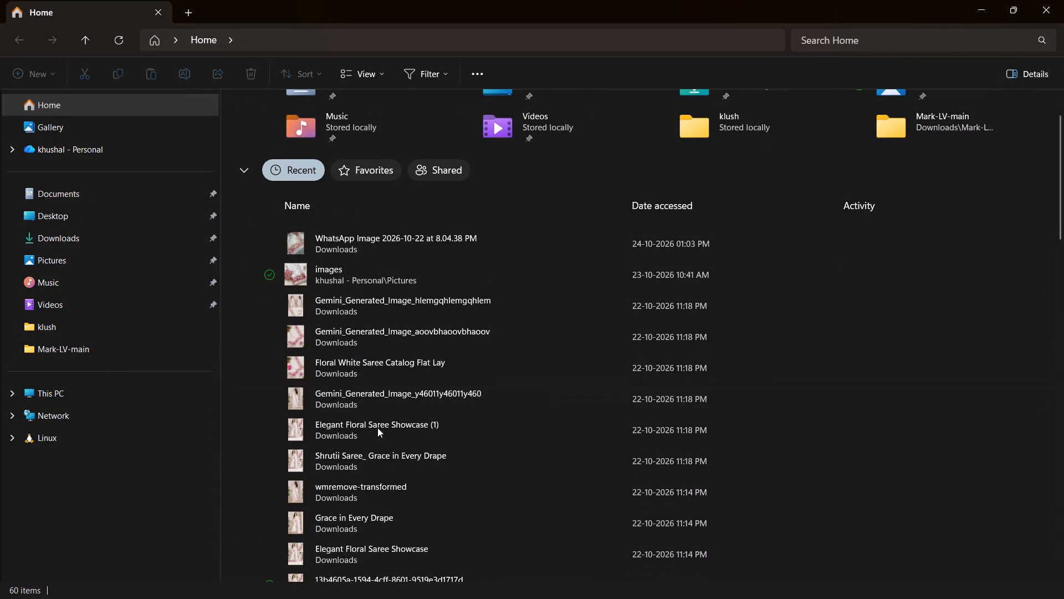
{"action": "scroll", "coordinate": [372, 473], "scroll_direction": "down", "scroll_amount": 1}
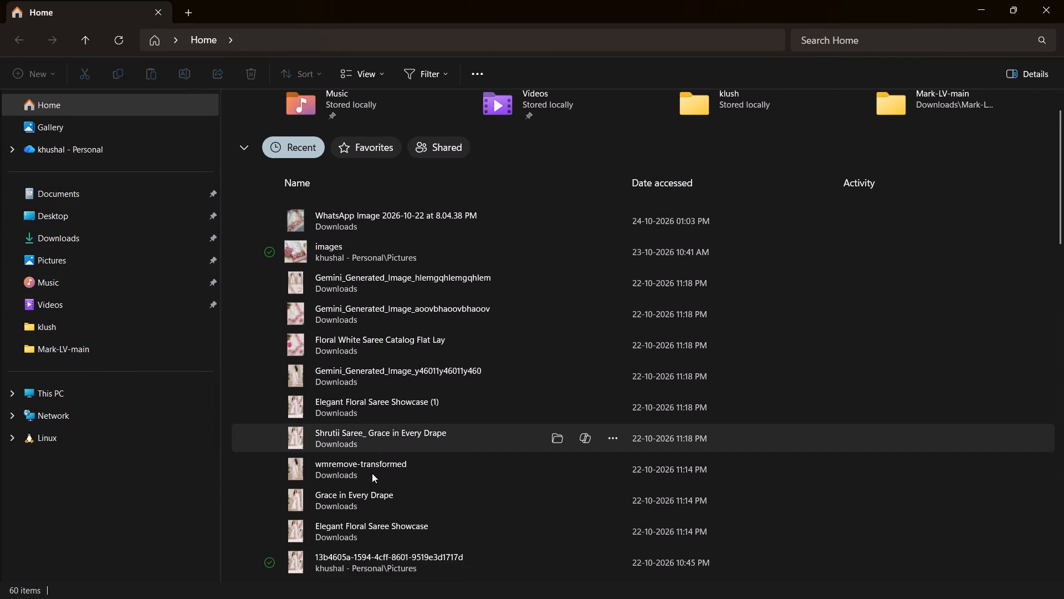
{"action": "scroll", "coordinate": [372, 473], "scroll_direction": "down", "scroll_amount": 1}
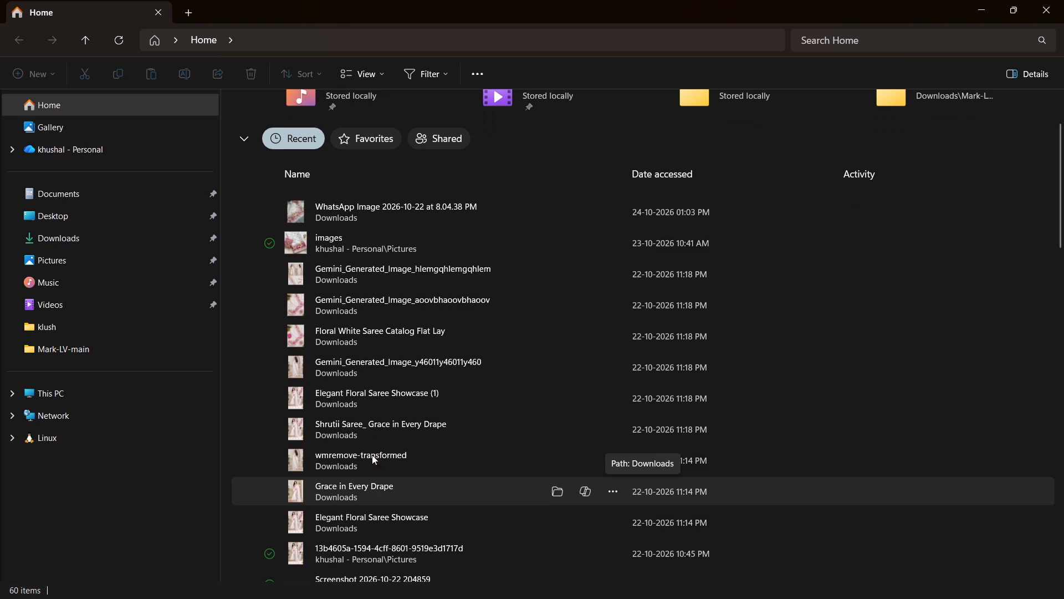
{"action": "double_click", "coordinate": [377, 392]}
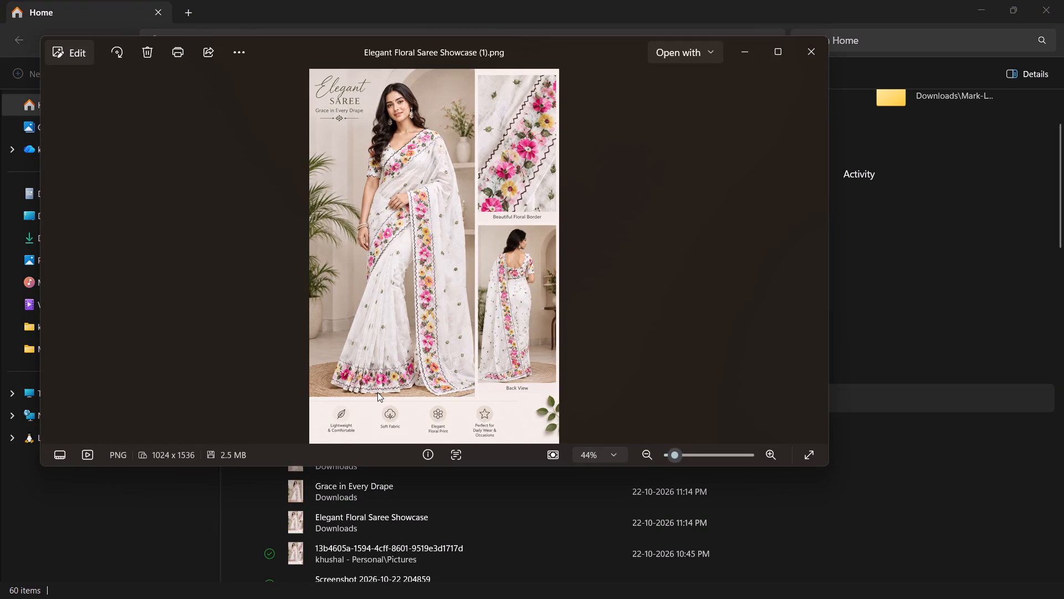
{"action": "scroll", "coordinate": [433, 208], "scroll_direction": "up", "scroll_amount": 2, "text": "ctrl"}
{"action": "scroll", "coordinate": [433, 208], "scroll_direction": "down", "scroll_amount": 2, "text": "ctrl"}
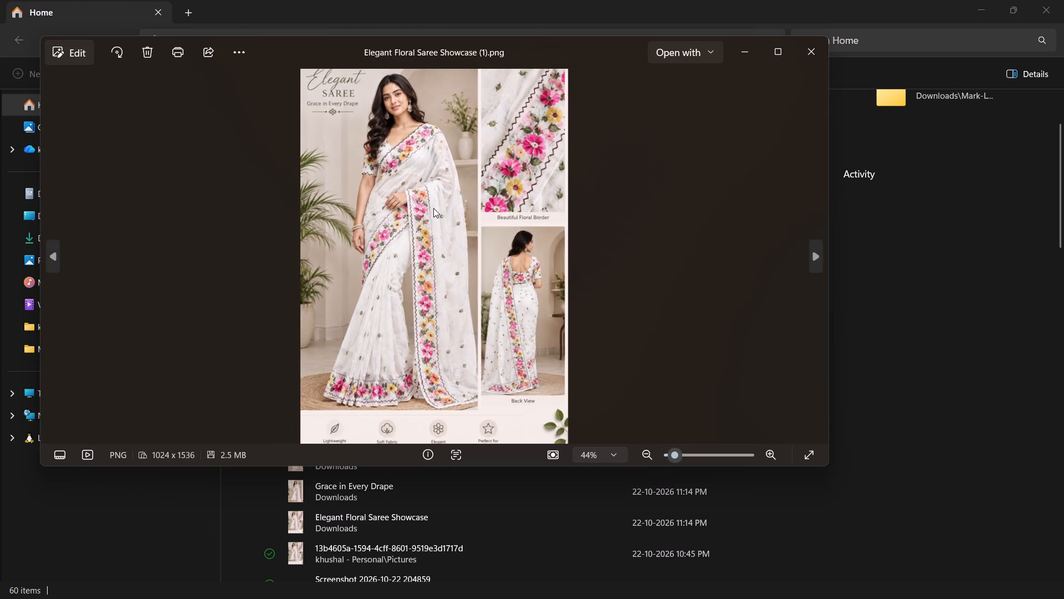
{"action": "left_click", "coordinate": [747, 50]}
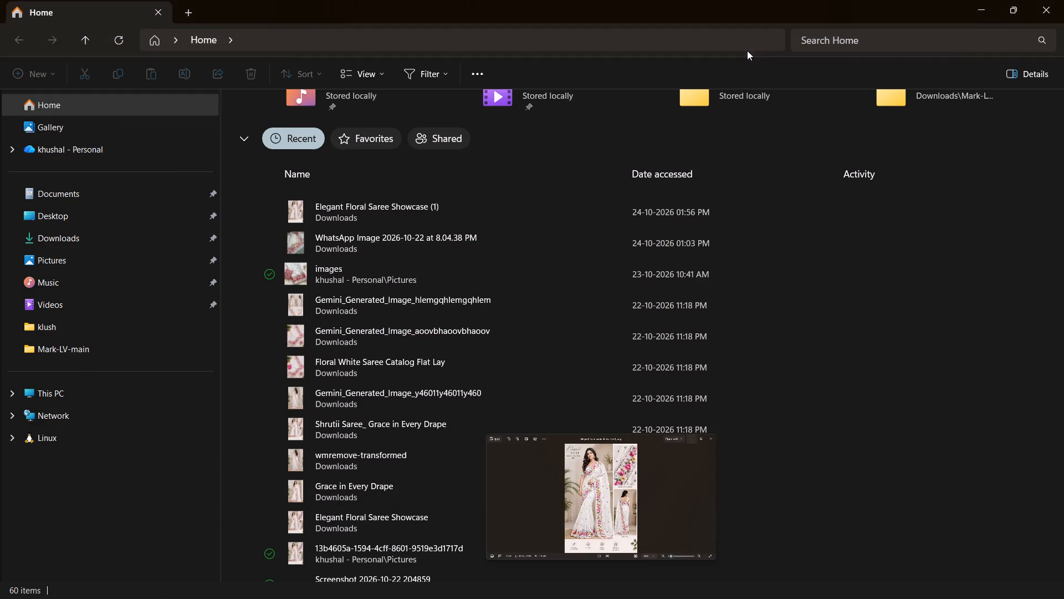
{"action": "double_click", "coordinate": [418, 357]}
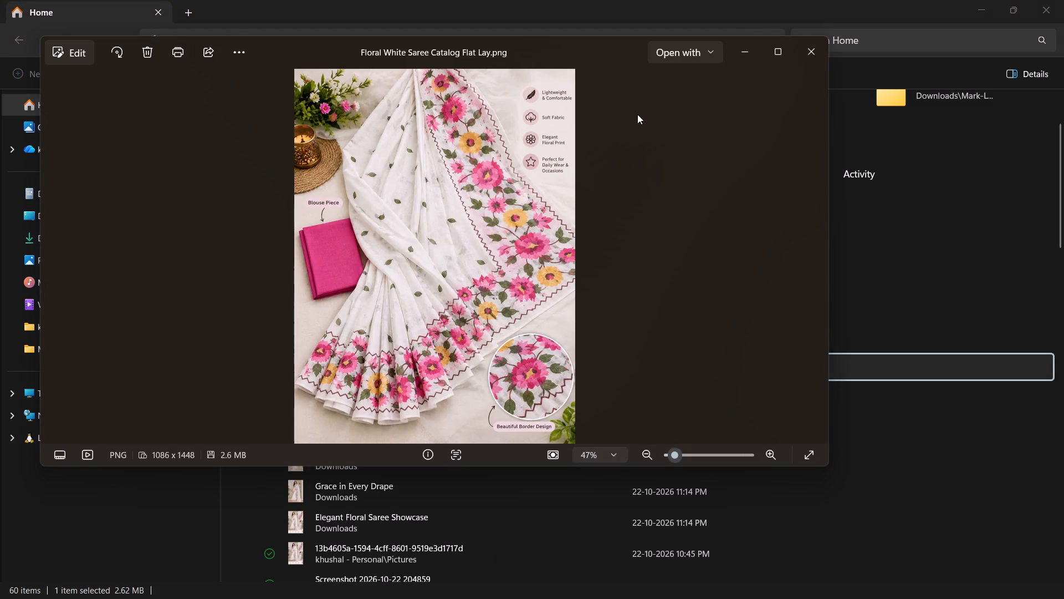
{"action": "left_click", "coordinate": [747, 54]}
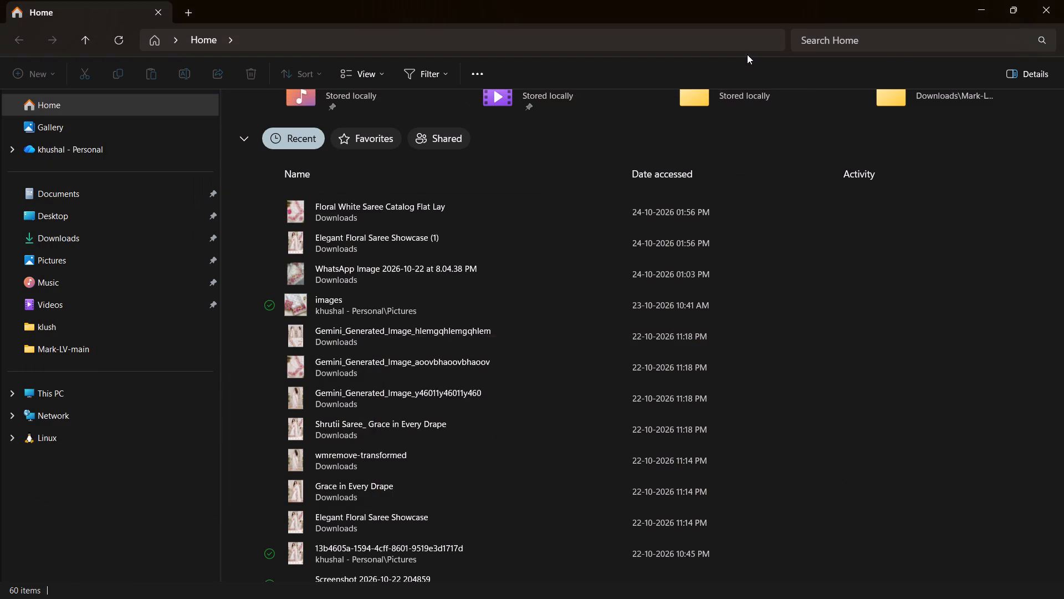
{"action": "double_click", "coordinate": [350, 520]}
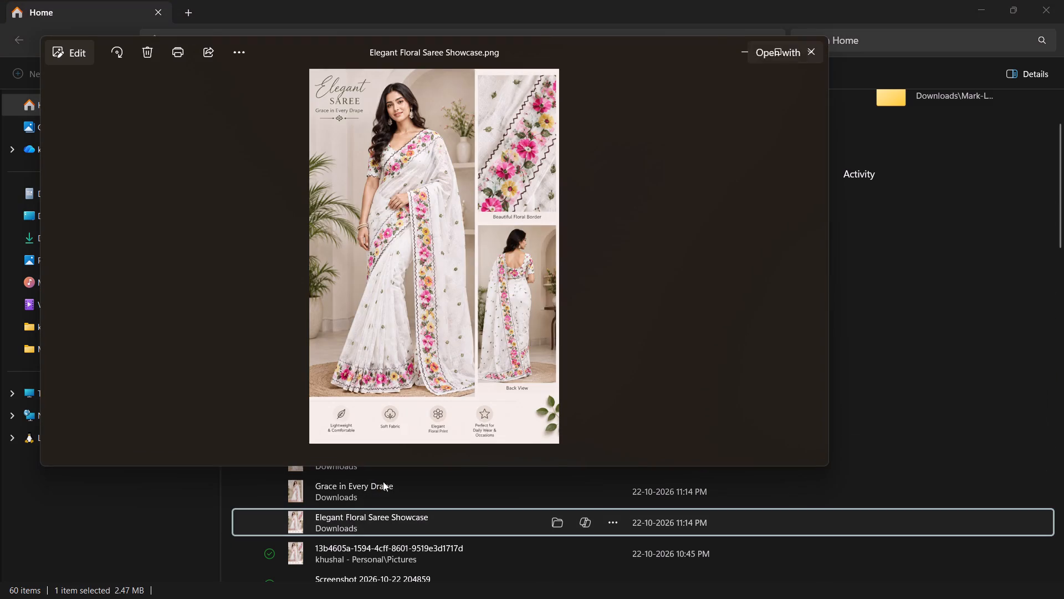
{"action": "left_click", "coordinate": [741, 52]}
Recheck Floral White Saree Catalog Flat Lay and Elegant Floral Saree Showcase (1), and preview Shrutii Saree_ Grace in Every Drape for comparison.
{"action": "scroll", "coordinate": [356, 287], "scroll_direction": "up", "scroll_amount": 1}
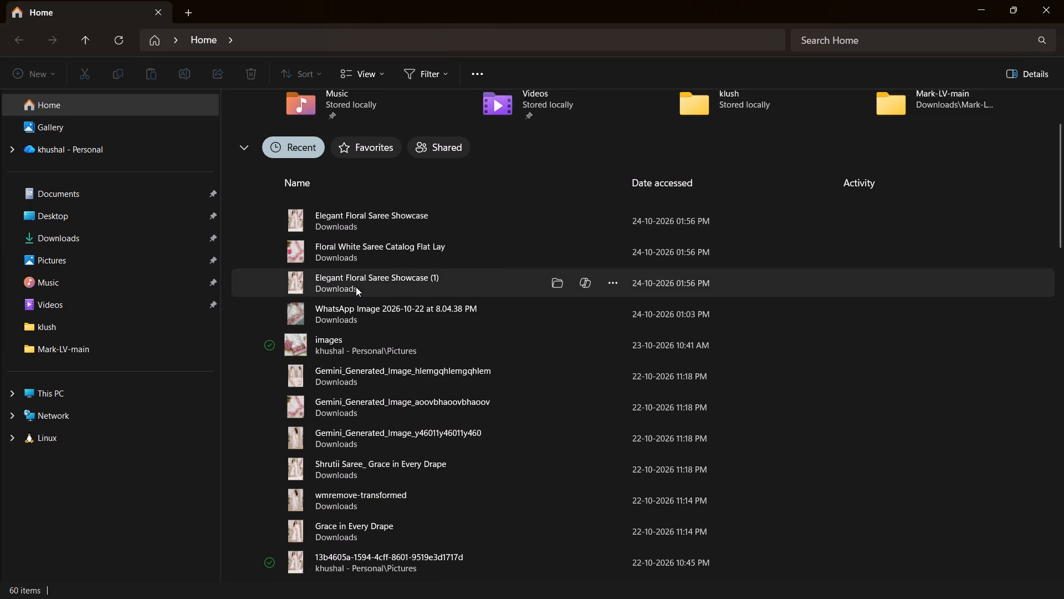
{"action": "scroll", "coordinate": [356, 287], "scroll_direction": "up", "scroll_amount": 1}
{"action": "double_click", "coordinate": [357, 308]}
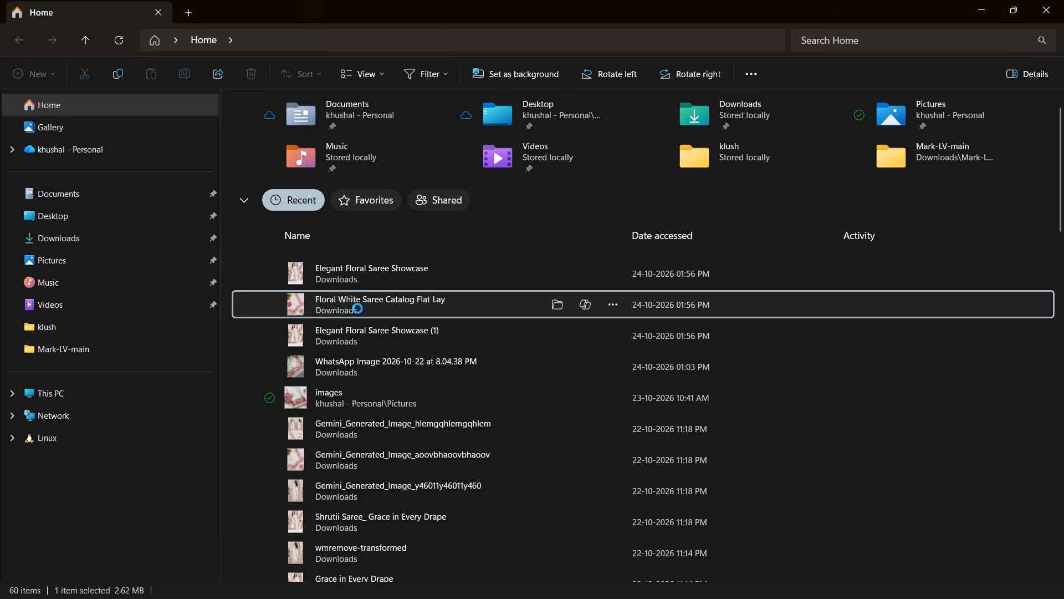
{"action": "left_click", "coordinate": [738, 55]}
{"action": "double_click", "coordinate": [390, 327]}
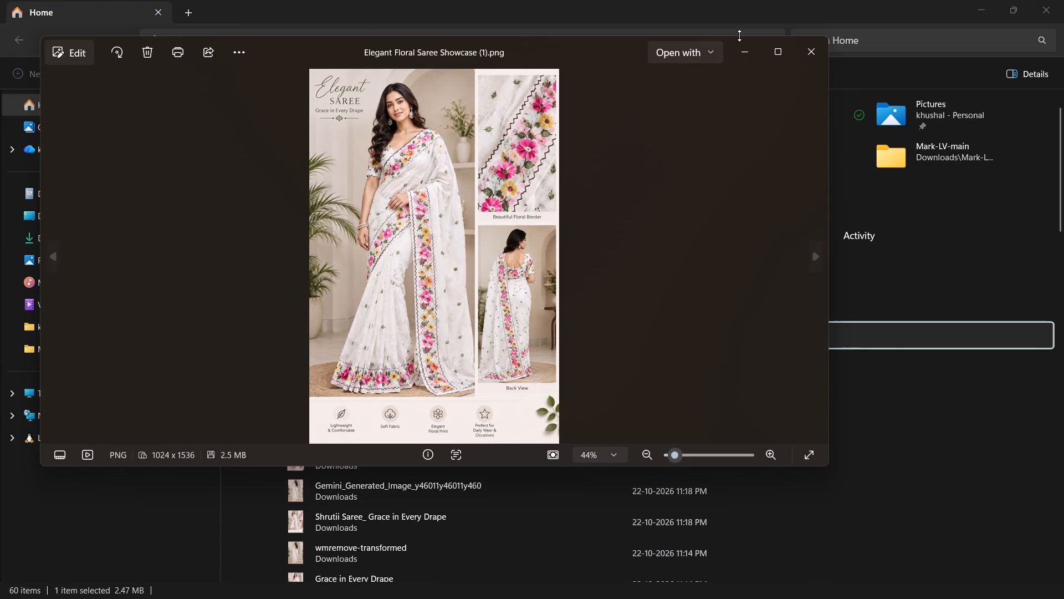
{"action": "left_click", "coordinate": [755, 56]}
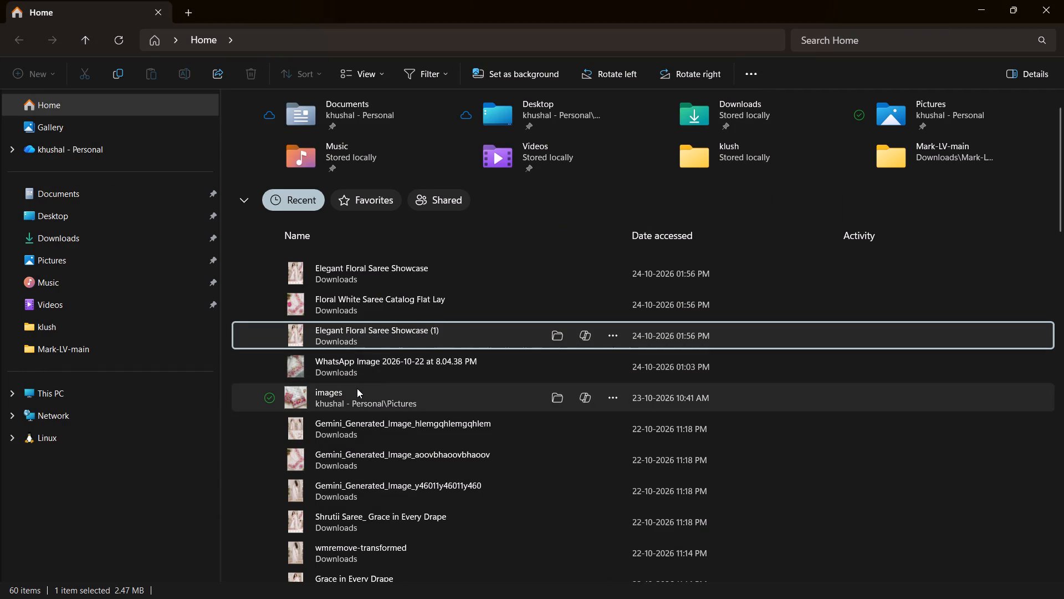
{"action": "scroll", "coordinate": [359, 498], "scroll_direction": "down", "scroll_amount": 1}
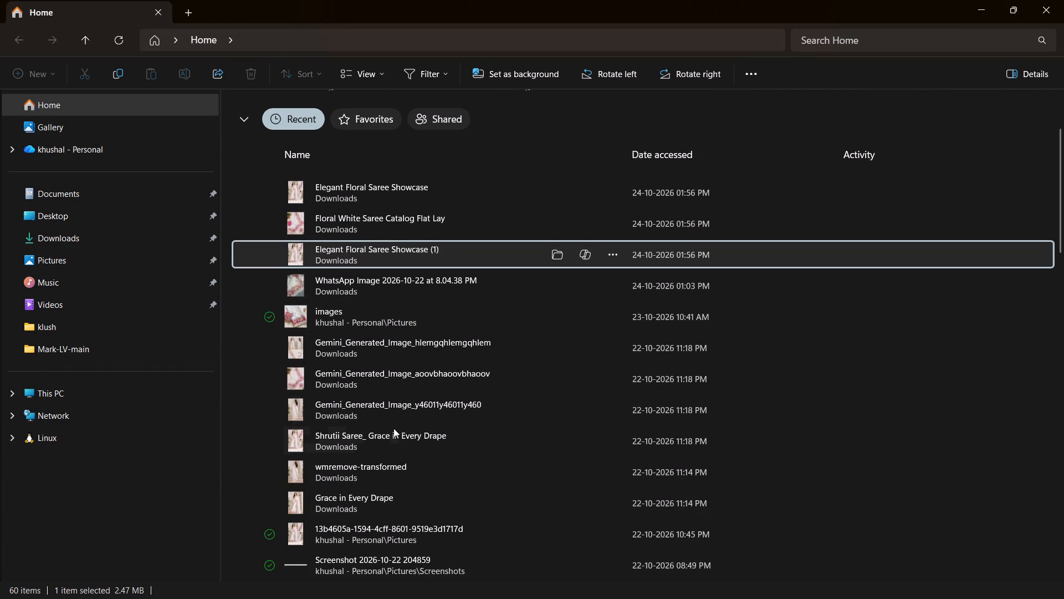
{"action": "double_click", "coordinate": [387, 437]}
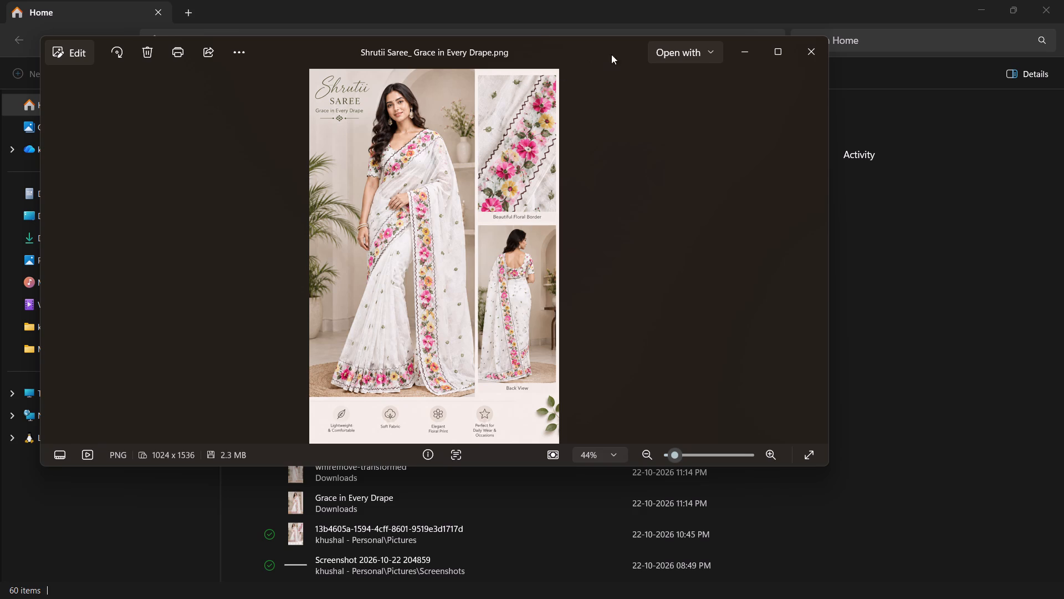
Open Shrutii Saree_ Grace in Every Drape.png for editing and crop off the bottom feature strip, to about 1024 x 1320.
{"action": "left_click", "coordinate": [744, 55]}
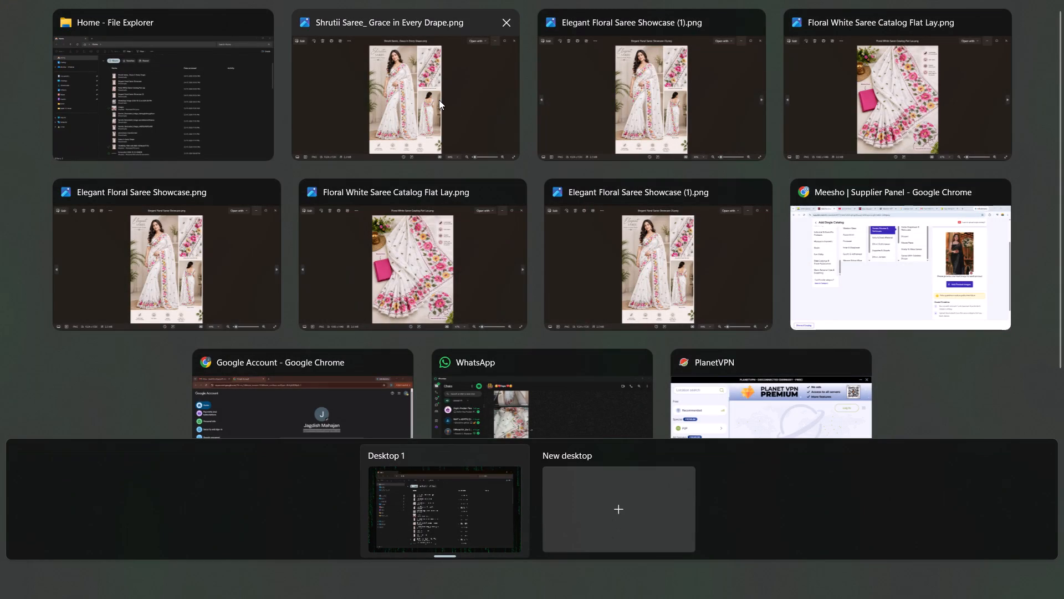
{"action": "left_click", "coordinate": [482, 110]}
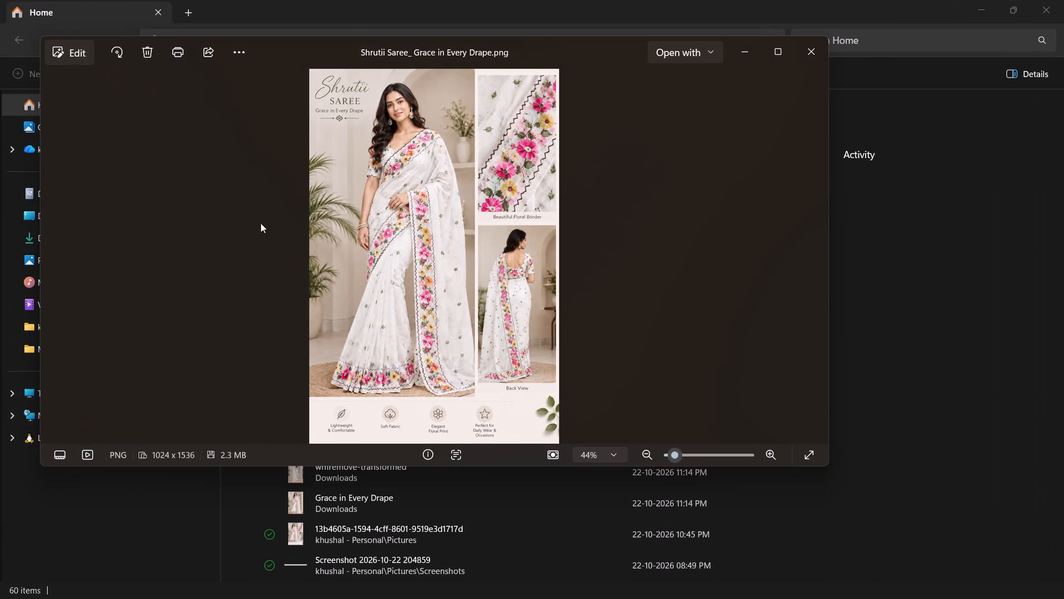
{"action": "left_click", "coordinate": [238, 49]}
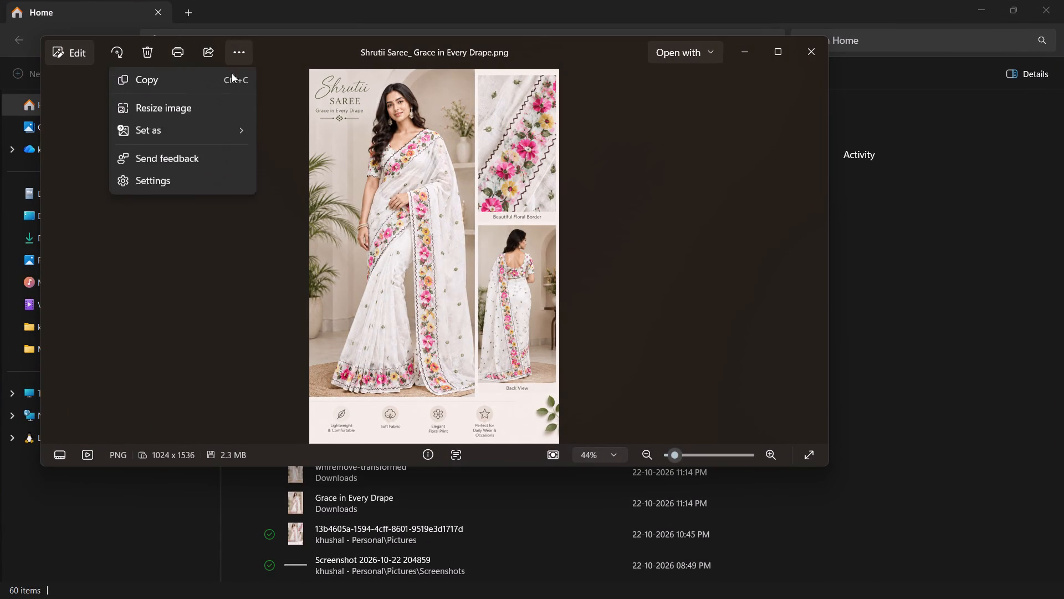
{"action": "left_click", "coordinate": [170, 278]}
{"action": "left_click", "coordinate": [65, 53]}
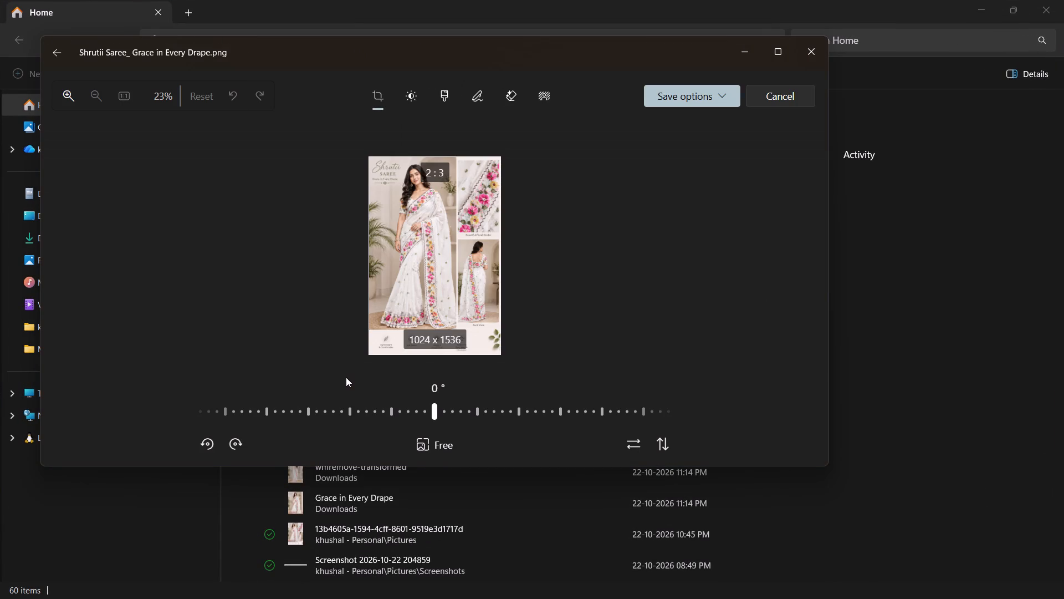
{"action": "left_click_drag", "start_coordinate": [375, 357], "coordinate": [373, 352]}
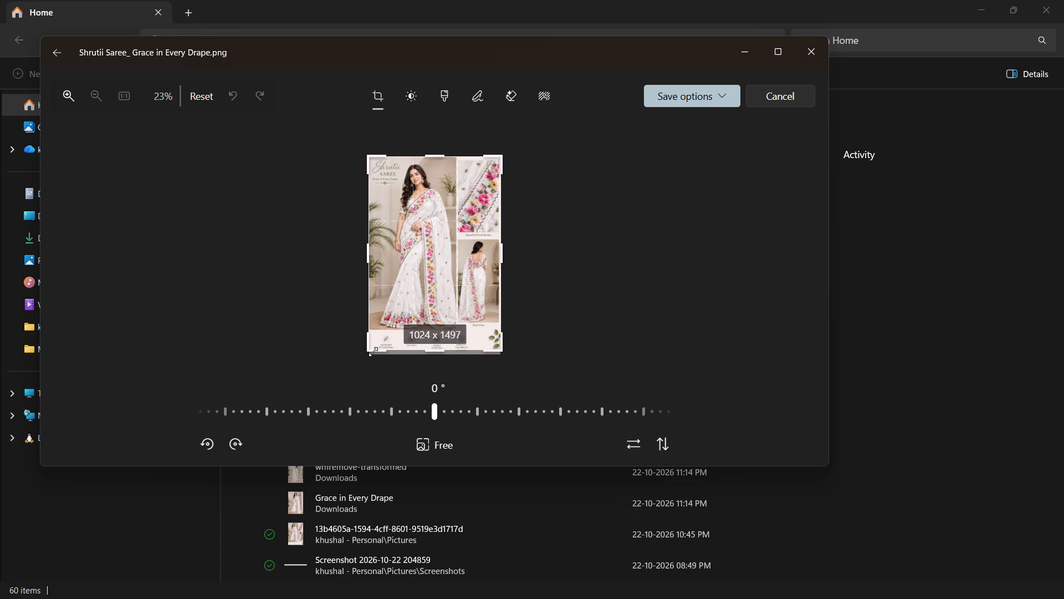
{"action": "left_click_drag", "start_coordinate": [373, 352], "coordinate": [372, 334]}
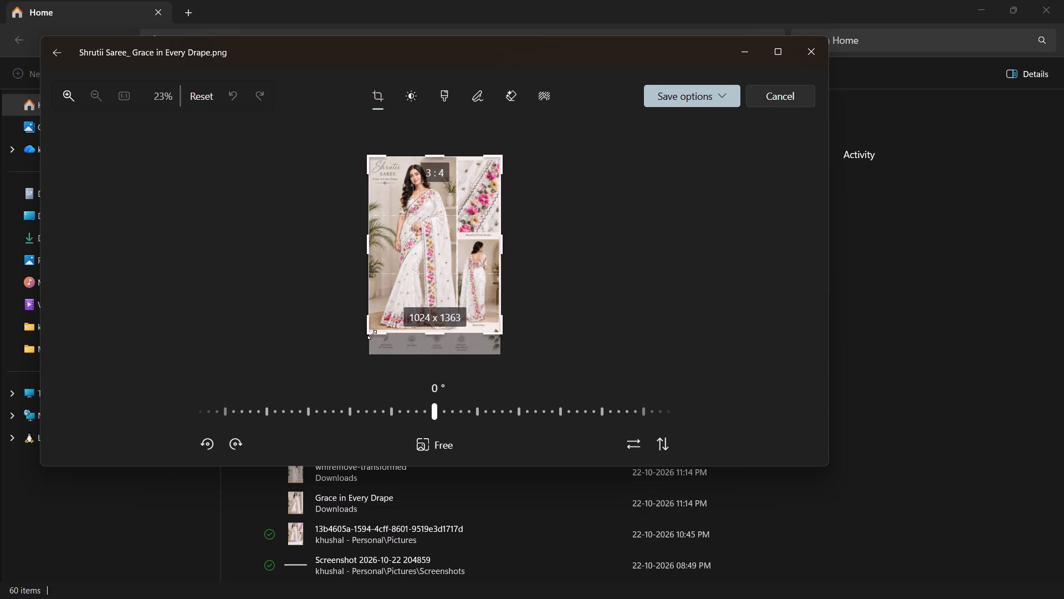
{"action": "left_click_drag", "start_coordinate": [372, 334], "coordinate": [374, 329]}
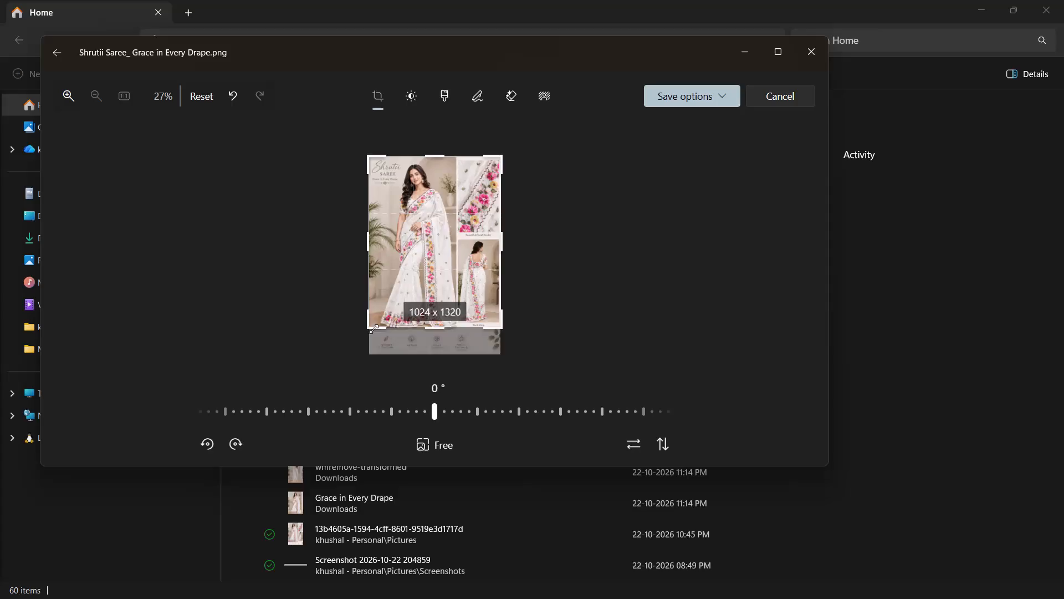
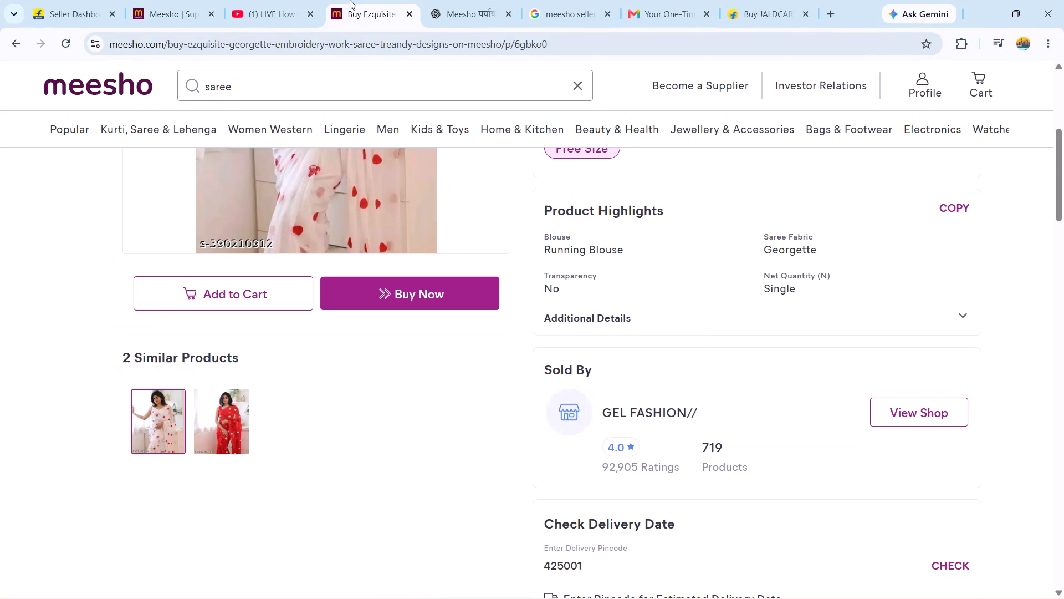
Examine the Kashvi Sensational Sarees listing's highlights, seller, delivery, and ratings and reviews sections.
{"action": "scroll", "coordinate": [342, 454], "scroll_direction": "up", "scroll_amount": 3}
{"action": "scroll", "coordinate": [342, 454], "scroll_direction": "down", "scroll_amount": 1}
{"action": "scroll", "coordinate": [285, 474], "scroll_direction": "down", "scroll_amount": 4}
{"action": "scroll", "coordinate": [285, 474], "scroll_direction": "up", "scroll_amount": 8}
{"action": "scroll", "coordinate": [285, 474], "scroll_direction": "down", "scroll_amount": 2}
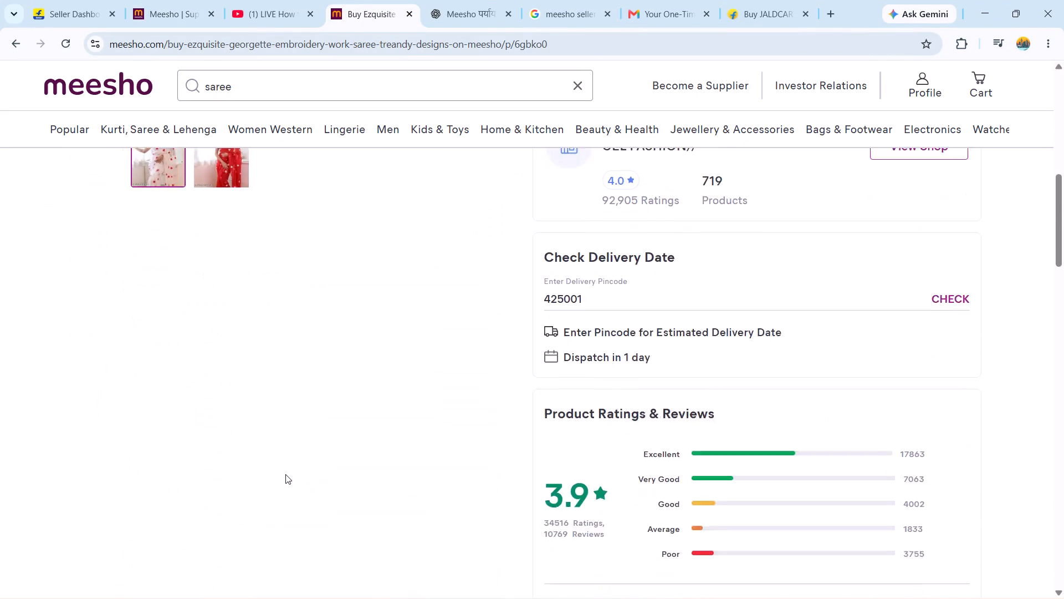
{"action": "scroll", "coordinate": [285, 474], "scroll_direction": "down", "scroll_amount": 2}
Return to the saree search results and look through further saree listings for reference.
{"action": "scroll", "coordinate": [285, 474], "scroll_direction": "right", "scroll_amount": 9}
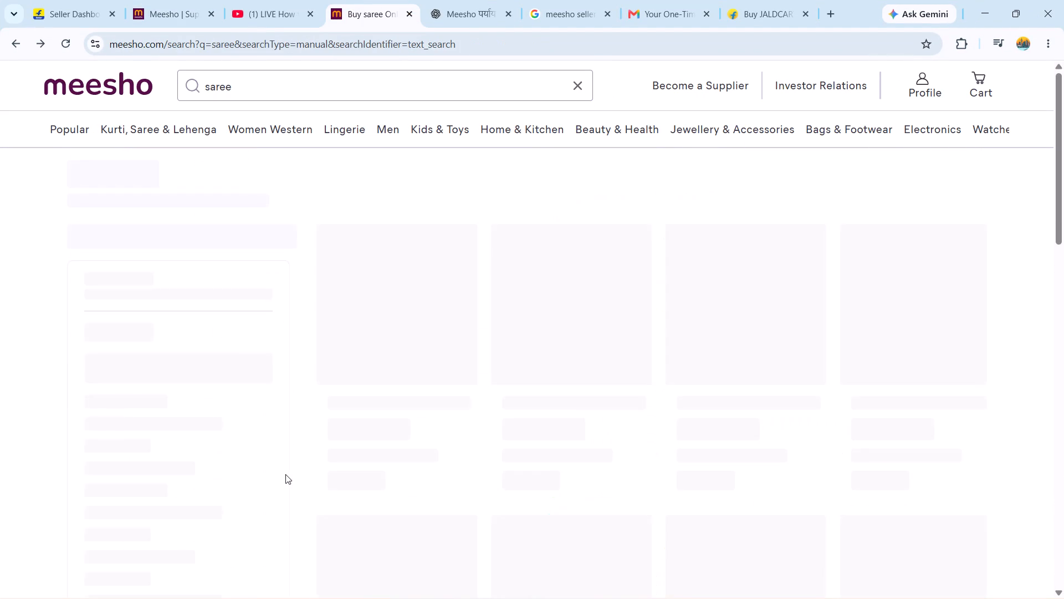
{"action": "scroll", "coordinate": [482, 478], "scroll_direction": "down", "scroll_amount": 2}
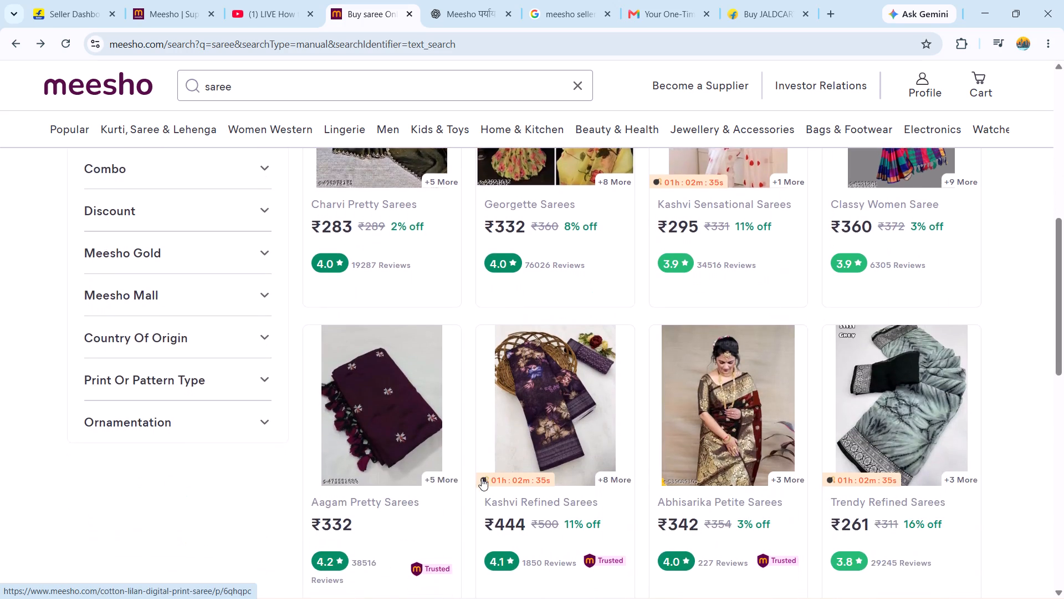
Browse the Meesho saree search results and examine how other sellers' front images, prices and ratings are presented.
{"action": "scroll", "coordinate": [482, 478], "scroll_direction": "down", "scroll_amount": 1}
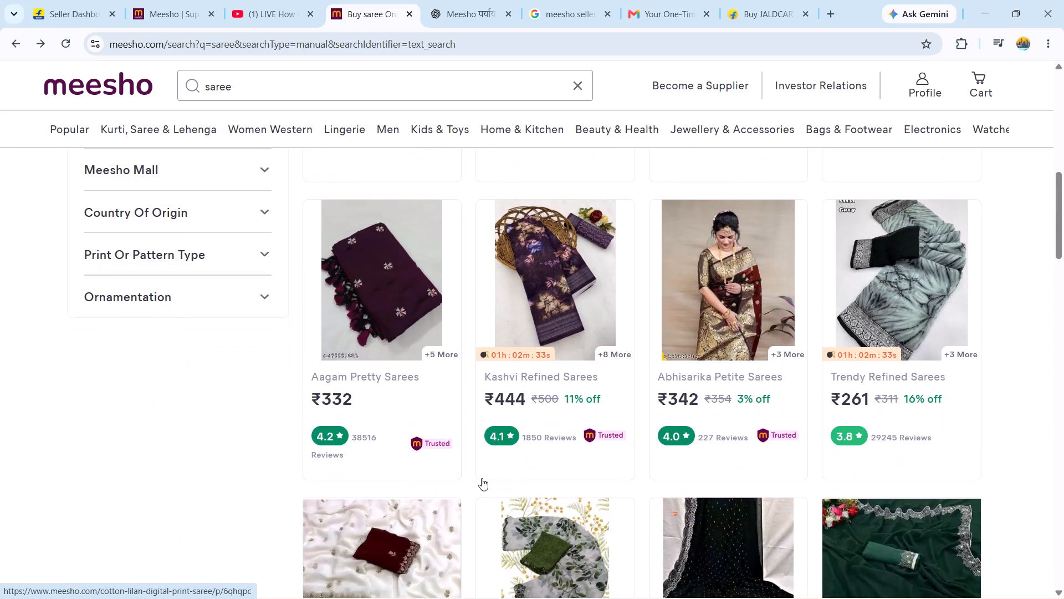
{"action": "scroll", "coordinate": [482, 478], "scroll_direction": "up", "scroll_amount": 7}
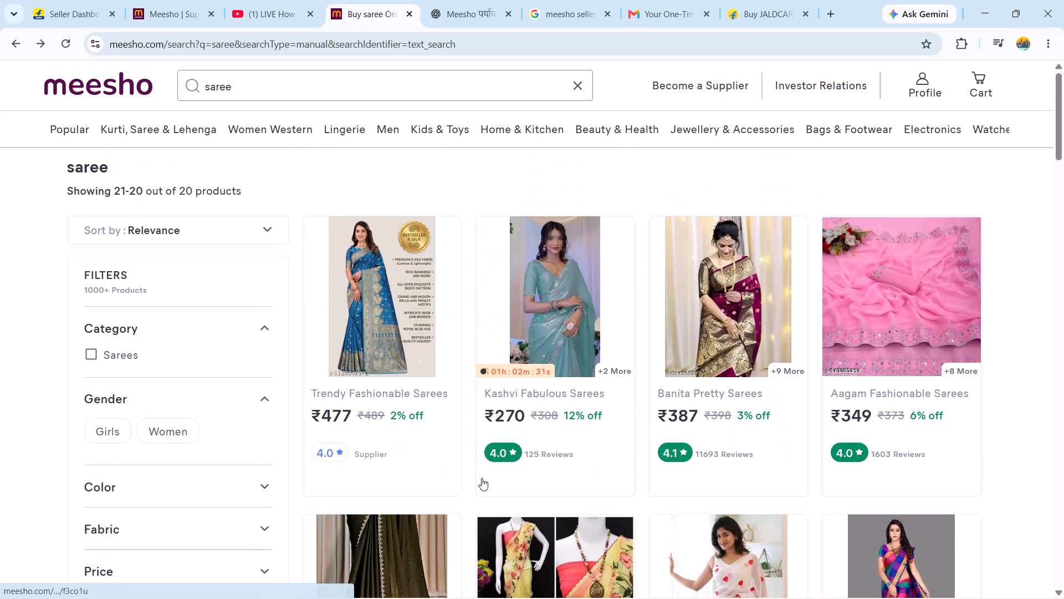
{"action": "scroll", "coordinate": [659, 383], "scroll_direction": "down", "scroll_amount": 2}
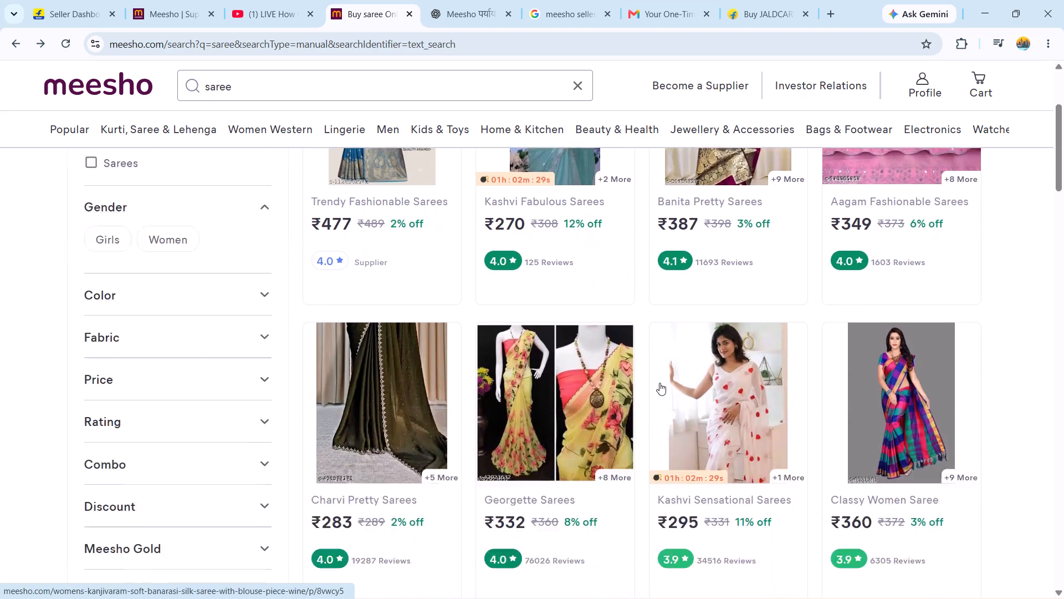
{"action": "scroll", "coordinate": [659, 383], "scroll_direction": "down", "scroll_amount": 4}
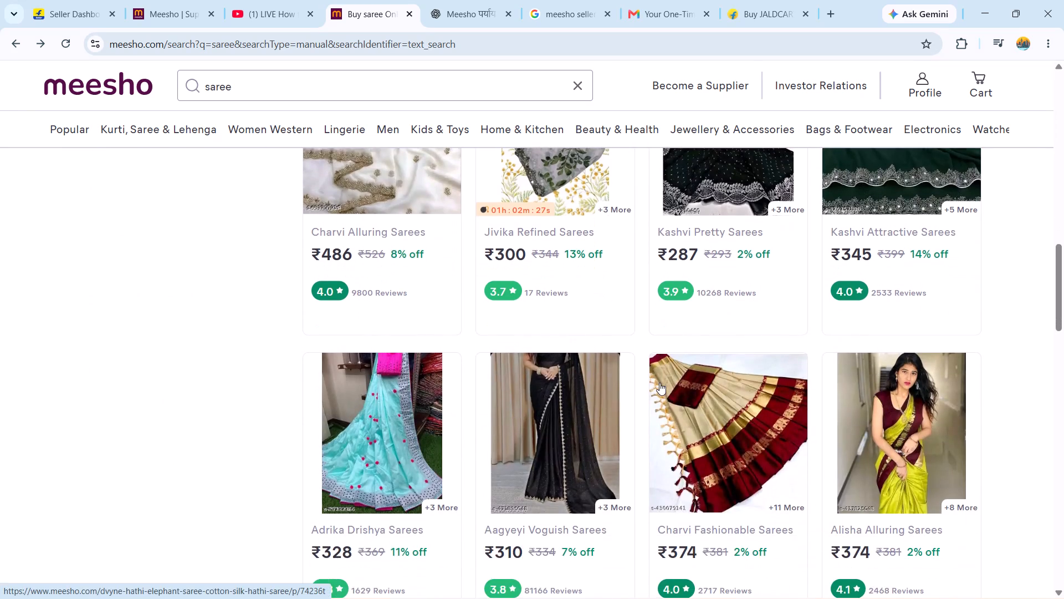
{"action": "scroll", "coordinate": [659, 383], "scroll_direction": "down", "scroll_amount": 4}
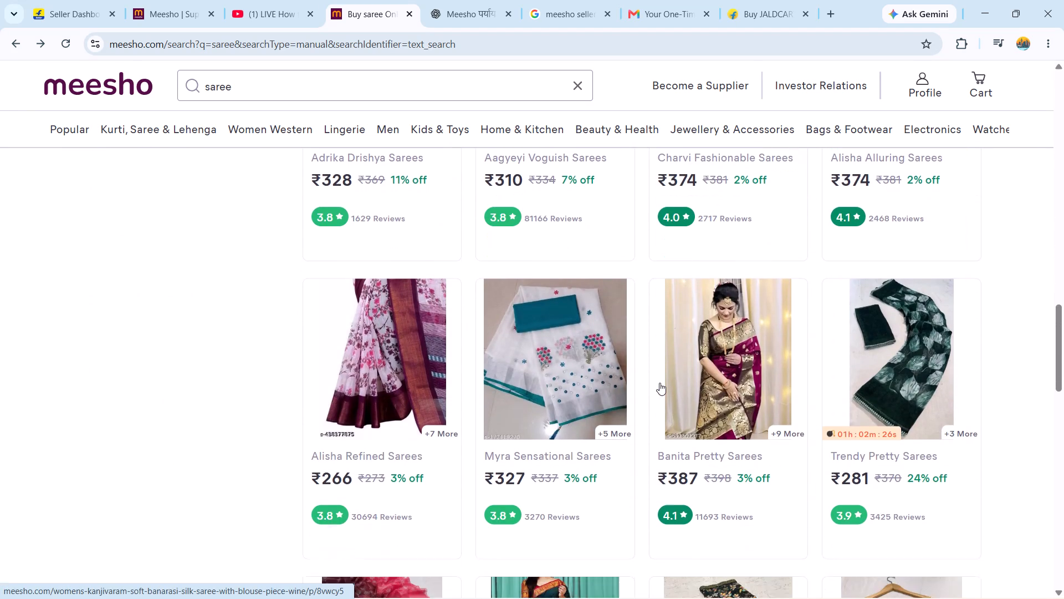
{"action": "scroll", "coordinate": [659, 383], "scroll_direction": "down", "scroll_amount": 2}
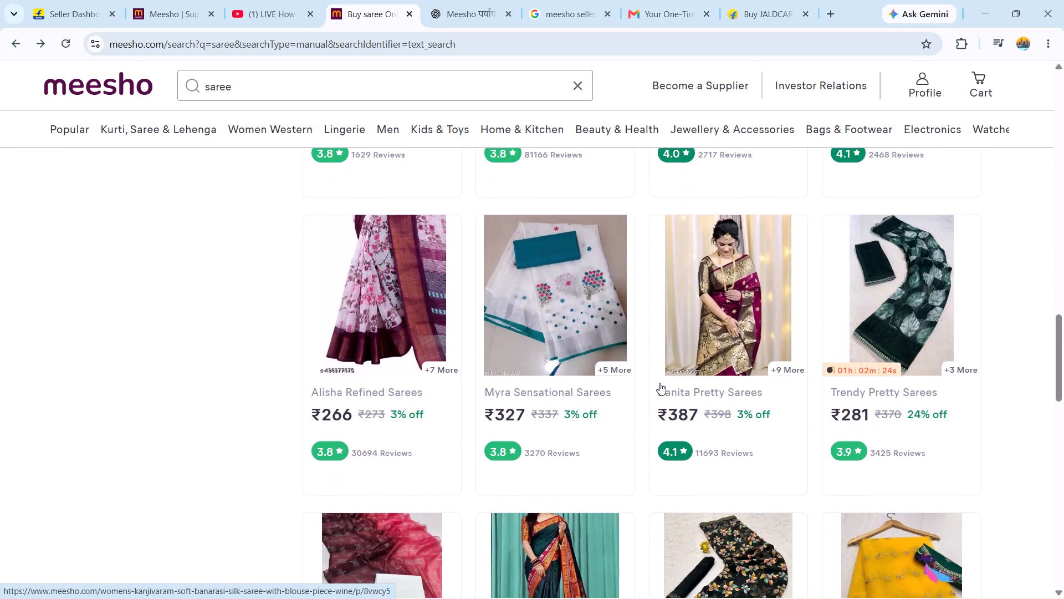
{"action": "scroll", "coordinate": [659, 383], "scroll_direction": "down", "scroll_amount": 3}
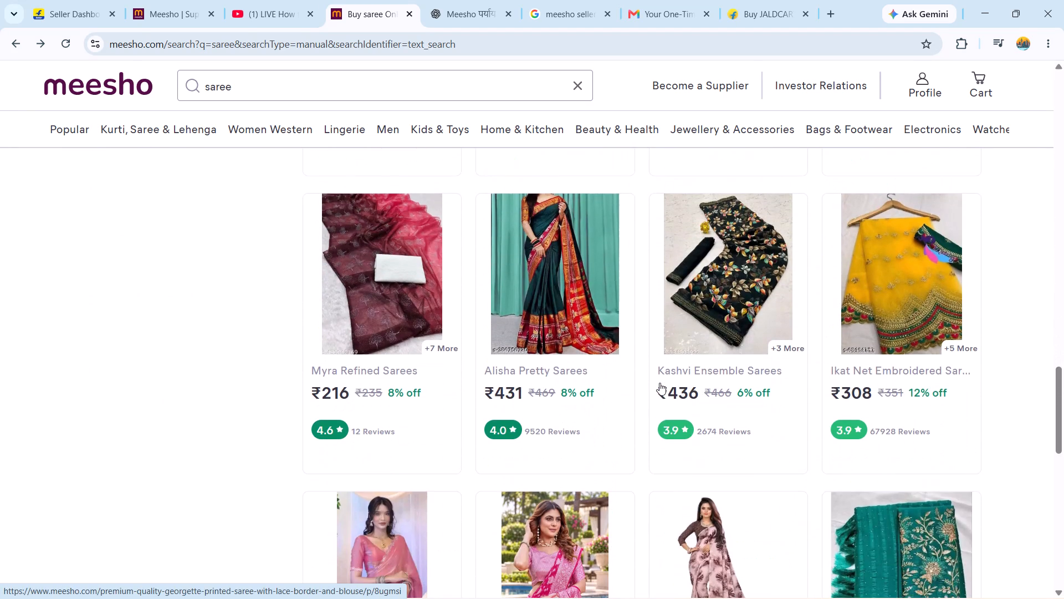
{"action": "scroll", "coordinate": [659, 383], "scroll_direction": "down", "scroll_amount": 3}
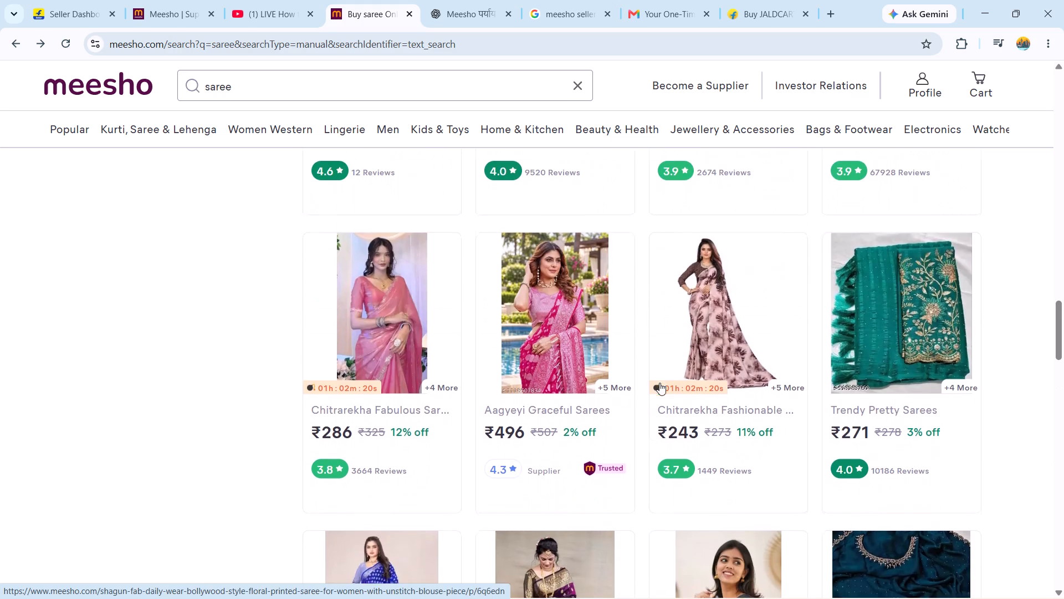
{"action": "scroll", "coordinate": [659, 383], "scroll_direction": "down", "scroll_amount": 3}
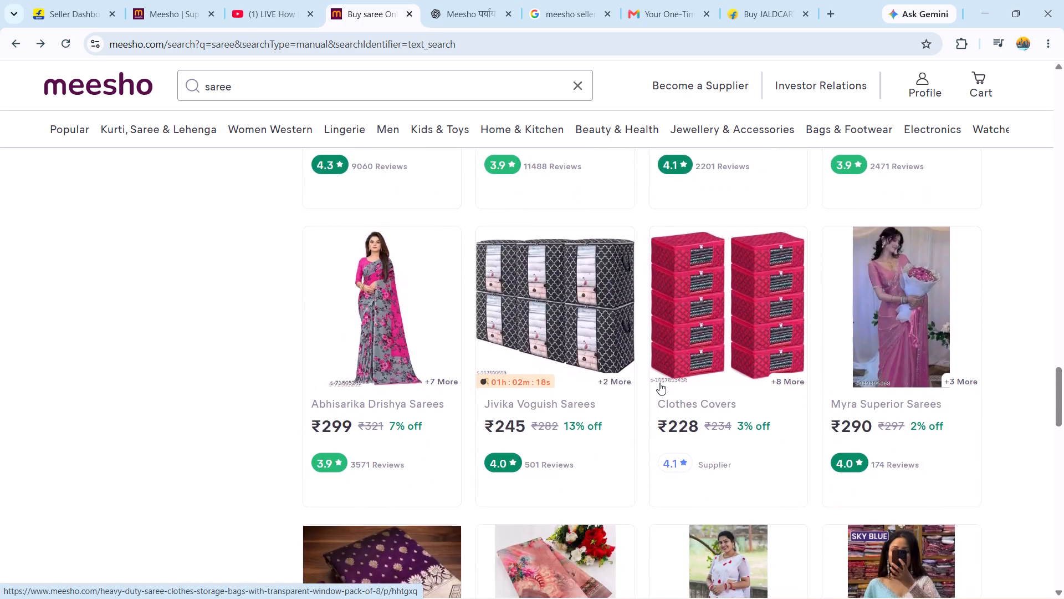
{"action": "scroll", "coordinate": [659, 383], "scroll_direction": "down", "scroll_amount": 2}
{"action": "scroll", "coordinate": [659, 383], "scroll_direction": "up", "scroll_amount": 1}
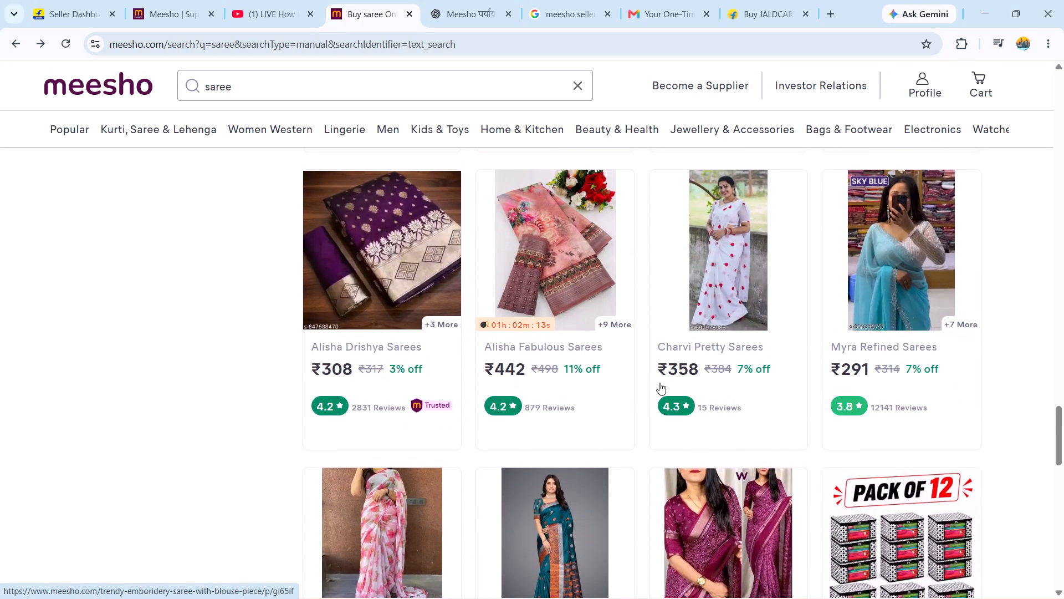
{"action": "scroll", "coordinate": [659, 383], "scroll_direction": "down", "scroll_amount": 1}
{"action": "scroll", "coordinate": [659, 383], "scroll_direction": "up", "scroll_amount": 7}
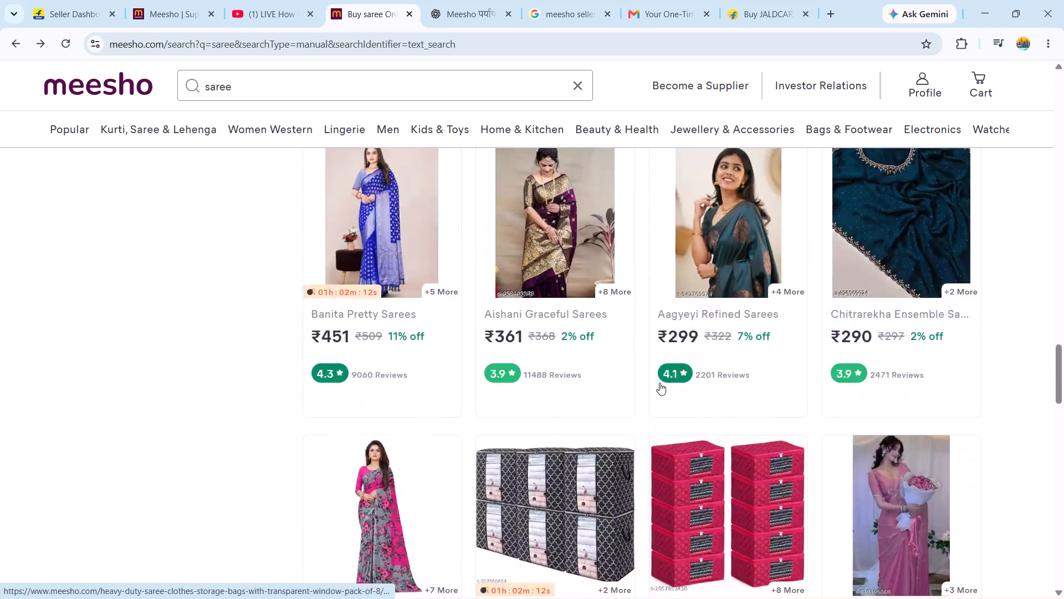
{"action": "scroll", "coordinate": [659, 383], "scroll_direction": "up", "scroll_amount": 19}
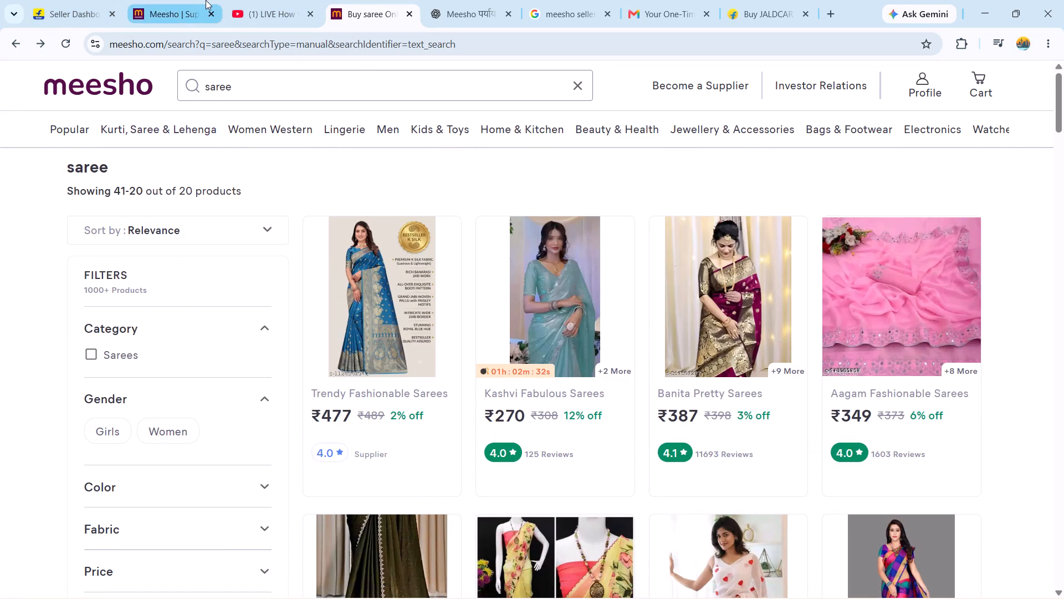
Check the Shrutii Saree_ Grace in Every Drape image in the crop editor and review the category selection on the Add Single Catalog page.
{"action": "left_click", "coordinate": [206, 0]}
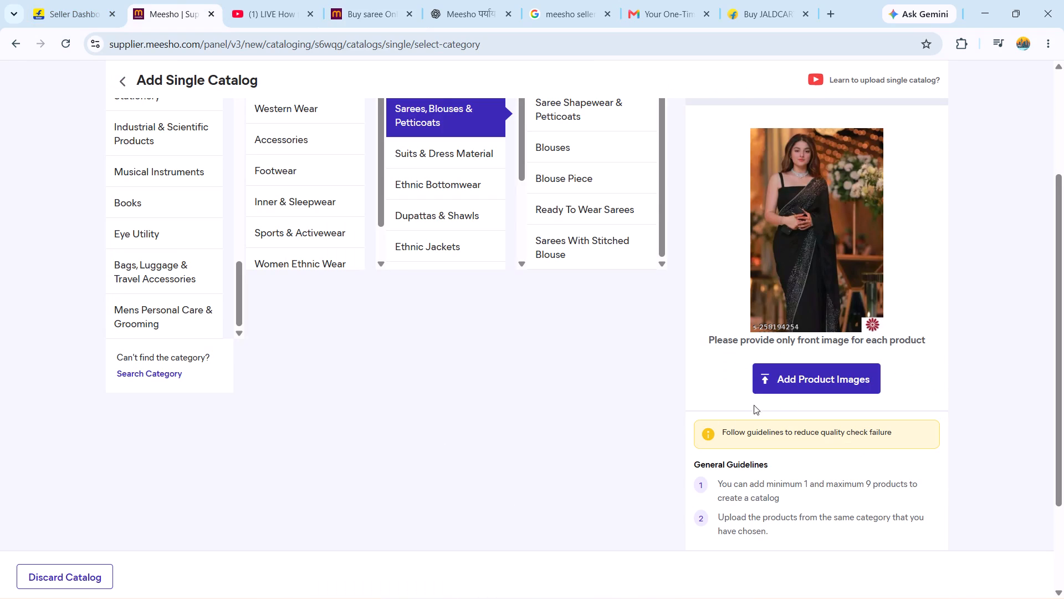
{"action": "left_click", "coordinate": [629, 160]}
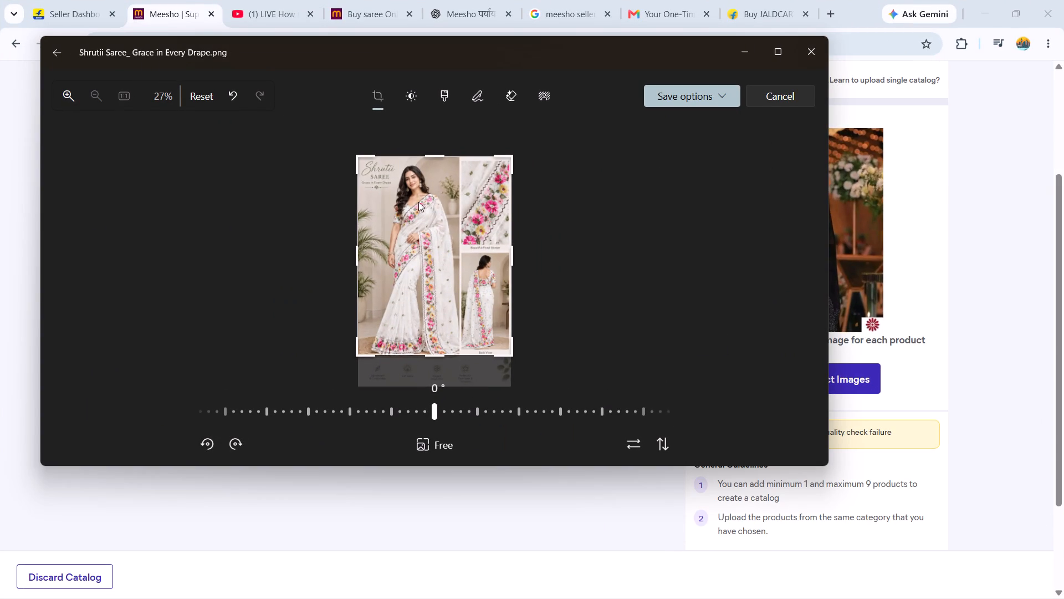
{"action": "left_click", "coordinate": [745, 51]}
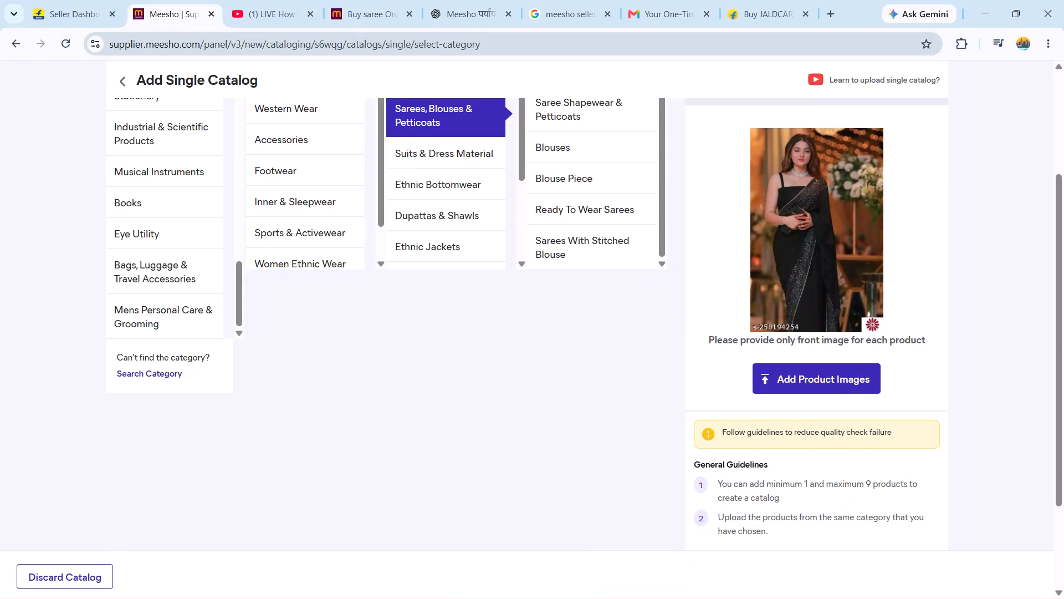
{"action": "scroll", "coordinate": [505, 427], "scroll_direction": "up", "scroll_amount": 5}
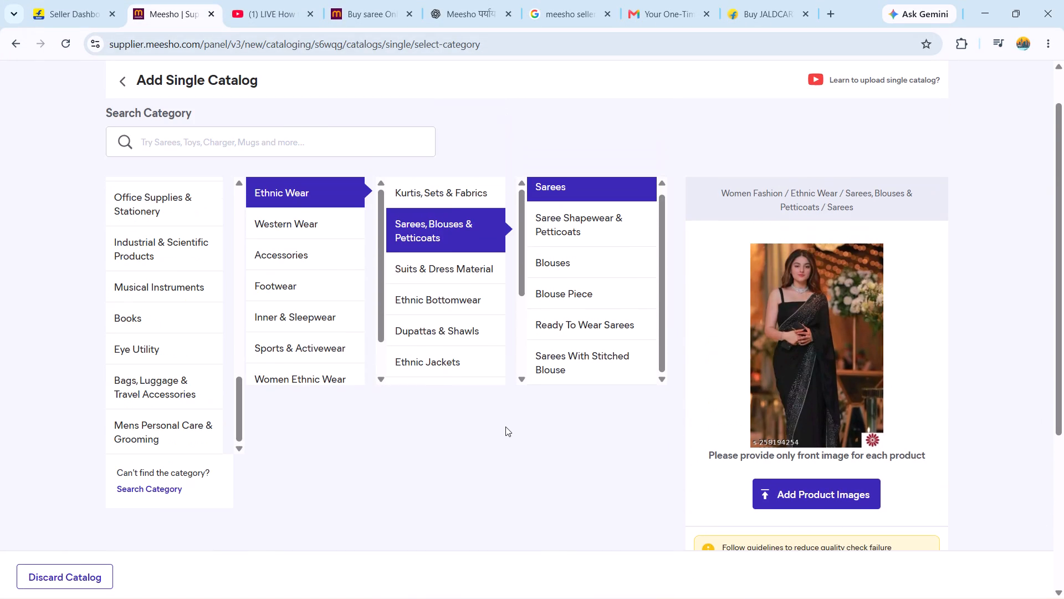
{"action": "scroll", "coordinate": [505, 427], "scroll_direction": "down", "scroll_amount": 1}
{"action": "scroll", "coordinate": [493, 565], "scroll_direction": "up", "scroll_amount": 1}
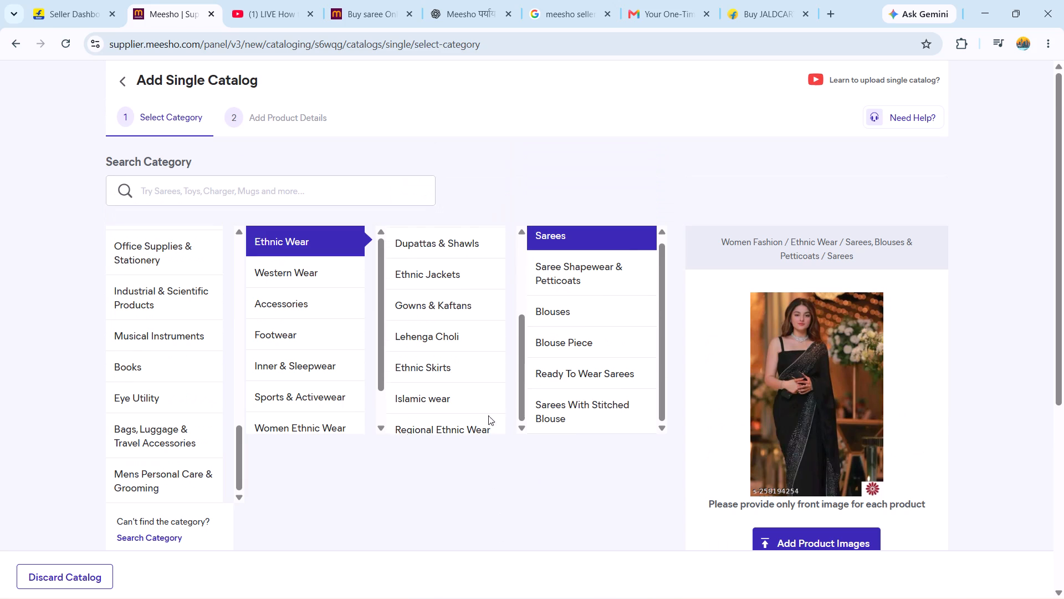
{"action": "scroll", "coordinate": [454, 279], "scroll_direction": "up", "scroll_amount": 5}
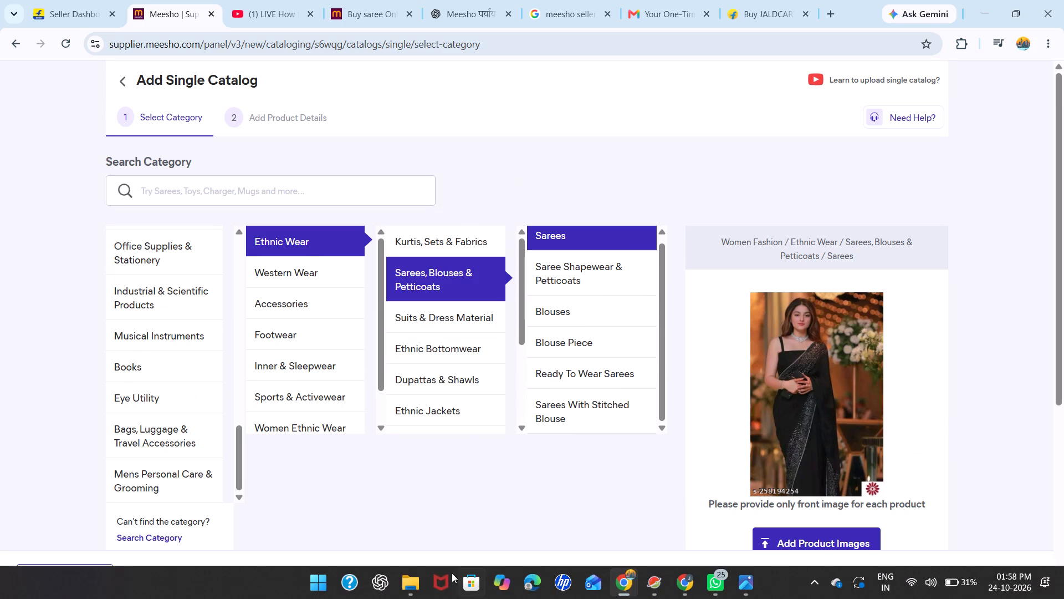
Close the leftover photo previews of Elegant Floral Saree Showcase and Floral White Saree Catalog Flat Lay, and return to File Explorer.
{"action": "left_click", "coordinate": [422, 591]}
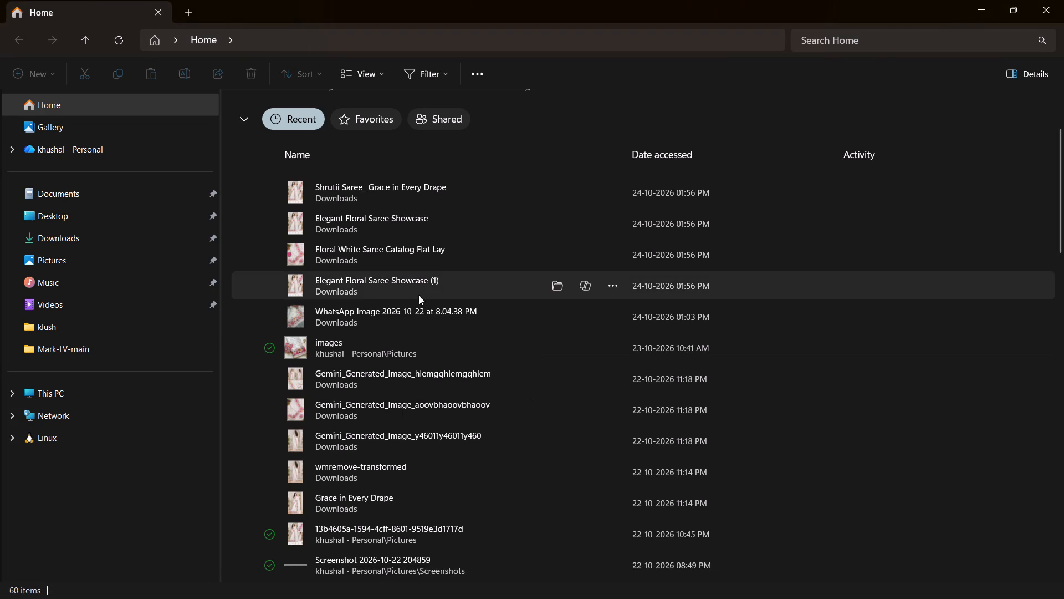
{"action": "left_click", "coordinate": [752, 106]}
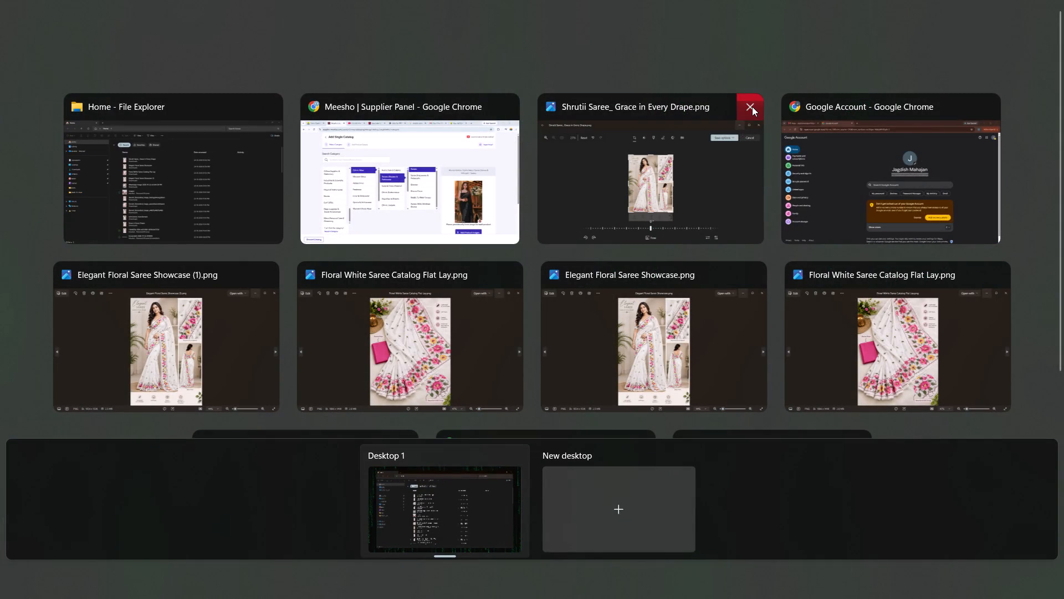
{"action": "left_click", "coordinate": [748, 272]}
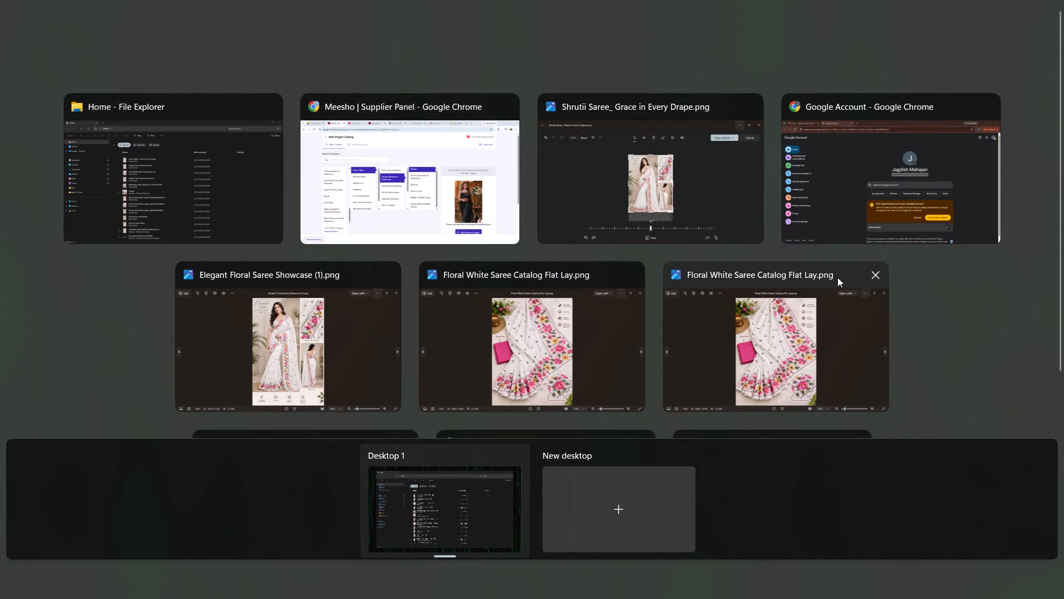
{"action": "left_click", "coordinate": [863, 275]}
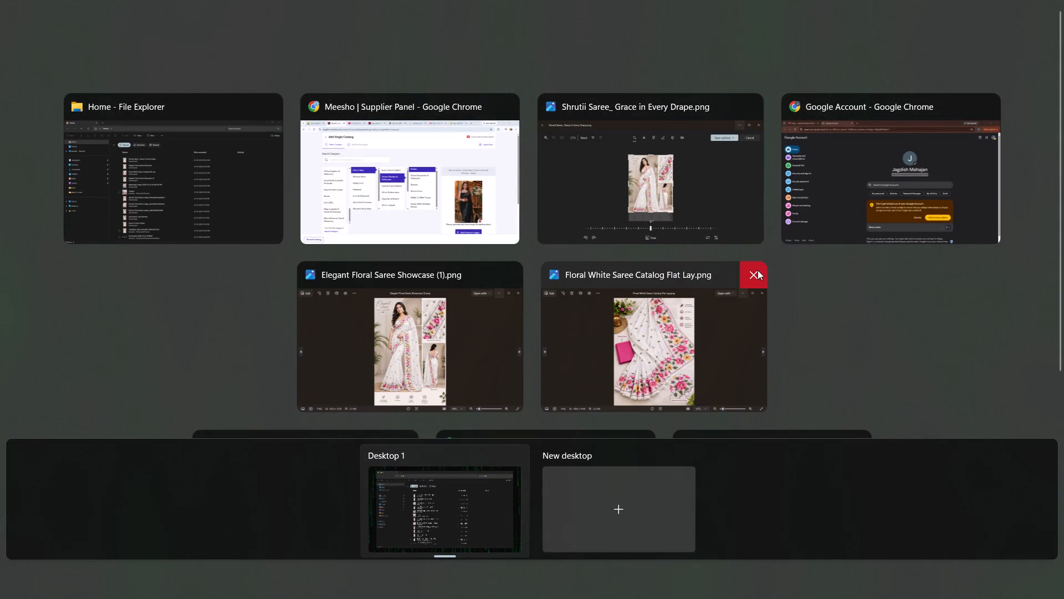
{"action": "left_click", "coordinate": [758, 270]}
{"action": "left_click", "coordinate": [628, 276]}
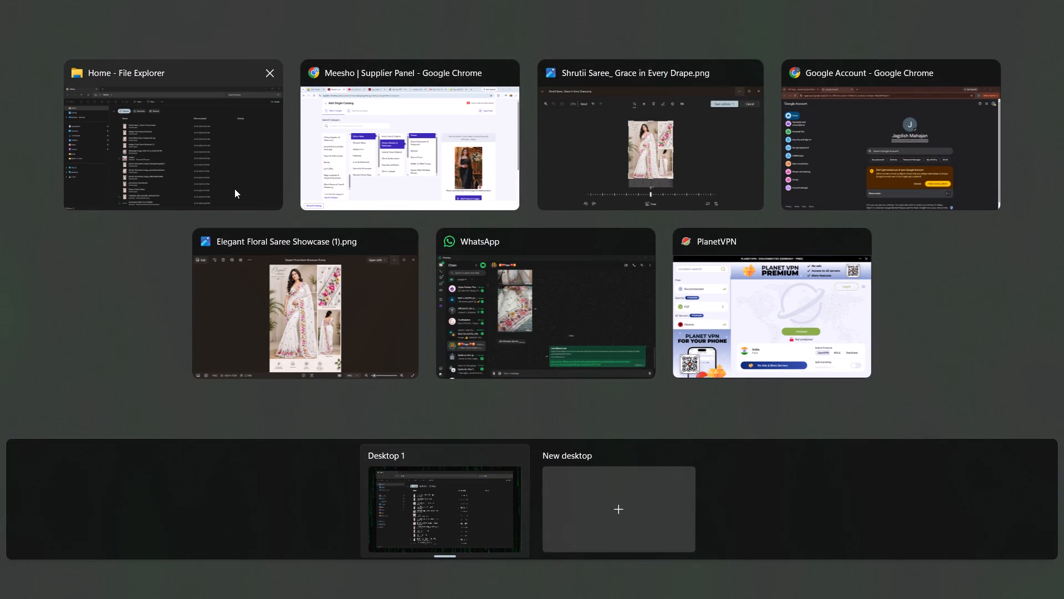
{"action": "left_click", "coordinate": [867, 234]}
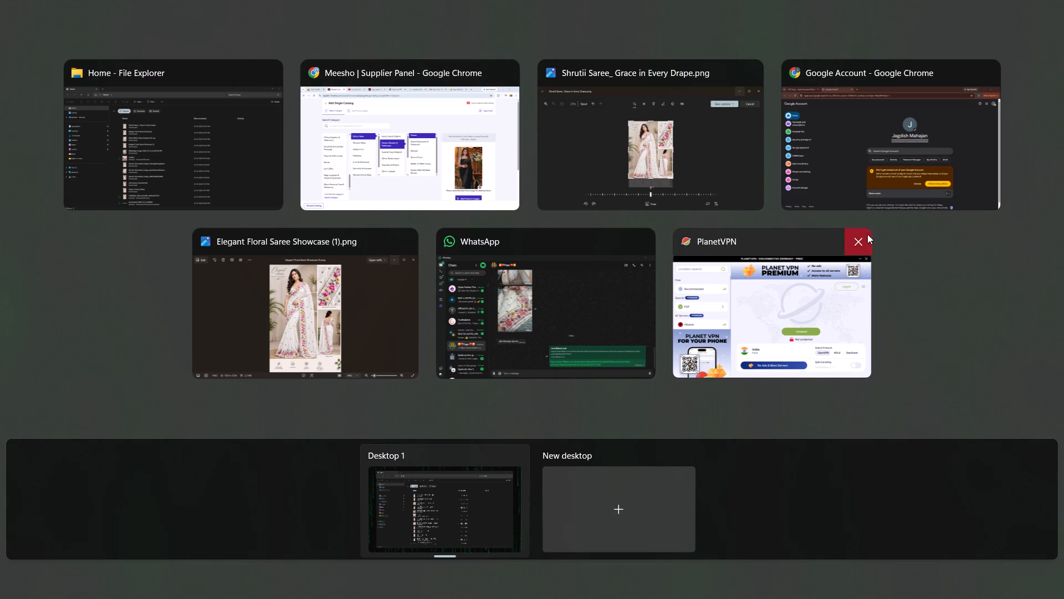
{"action": "left_click", "coordinate": [237, 140]}
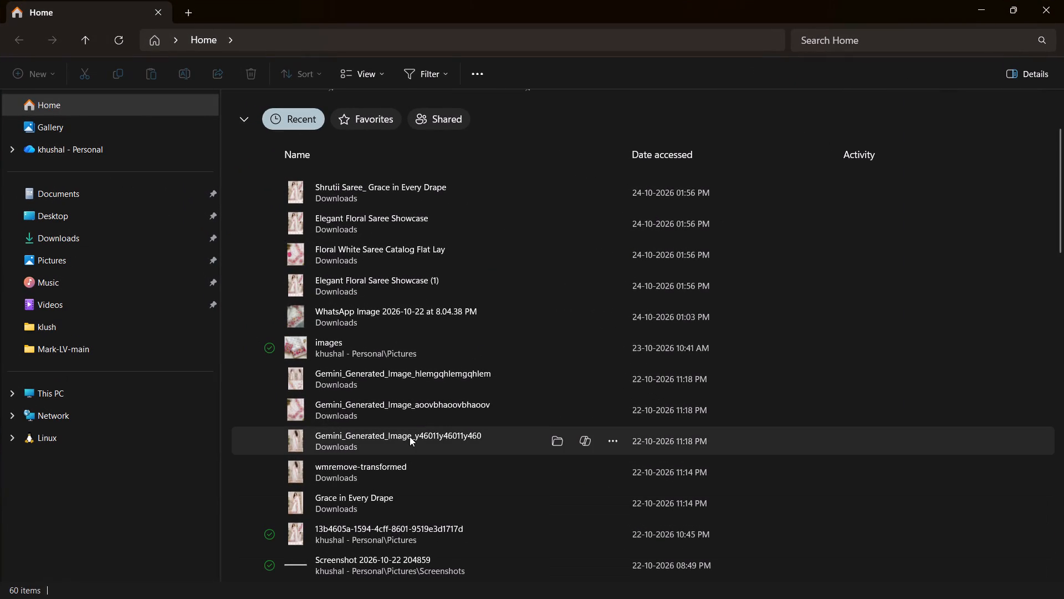
Preview Elegant Floral Saree Showcase (1), inspect Grace in Every Drape up close, and preview wmremove-transformed.
{"action": "double_click", "coordinate": [367, 287]}
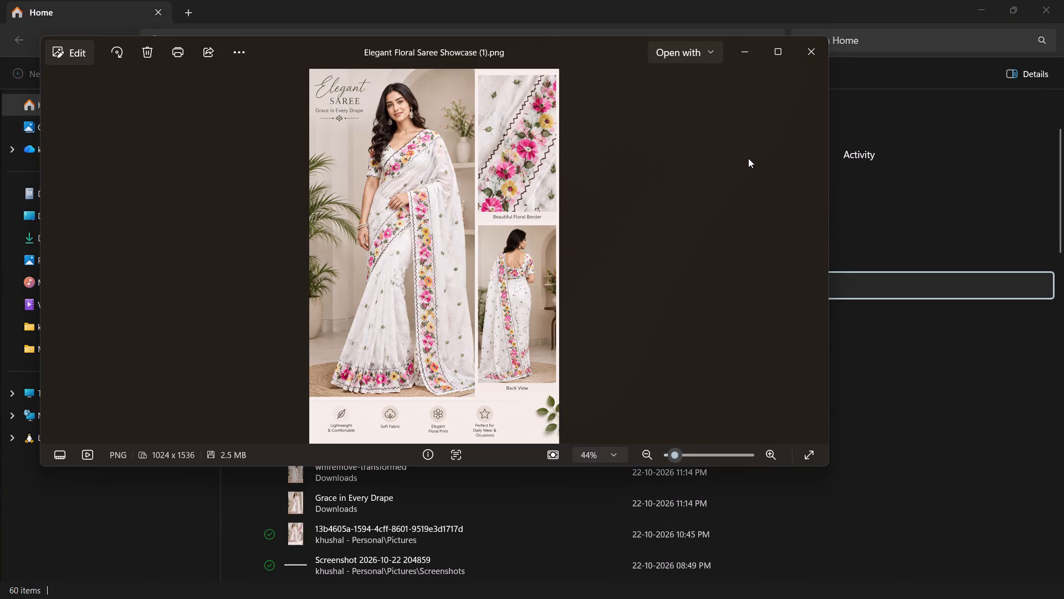
{"action": "left_click", "coordinate": [802, 48]}
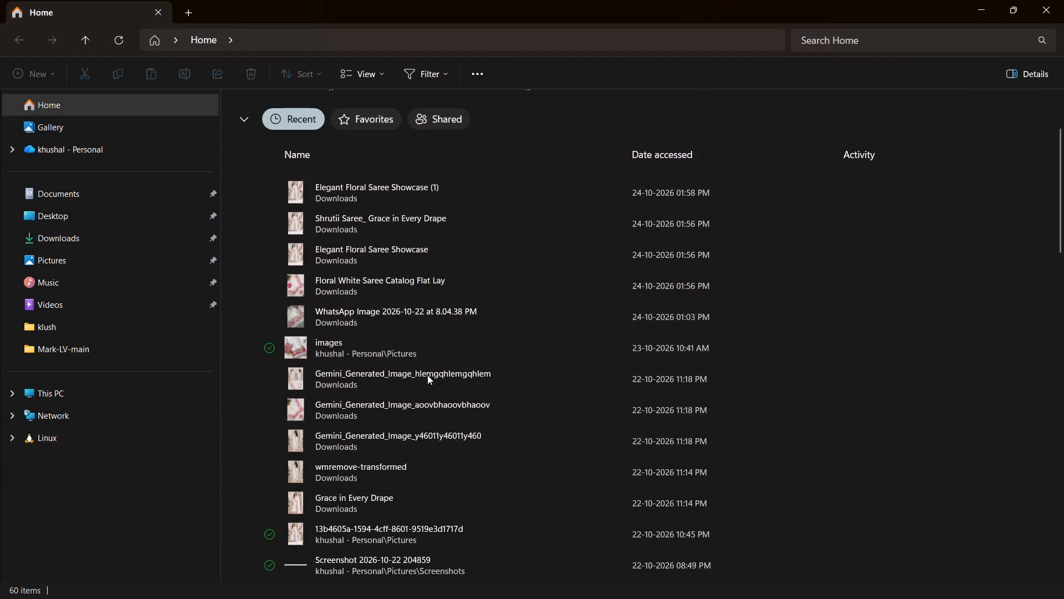
{"action": "scroll", "coordinate": [427, 375], "scroll_direction": "down", "scroll_amount": 1}
{"action": "double_click", "coordinate": [401, 446]}
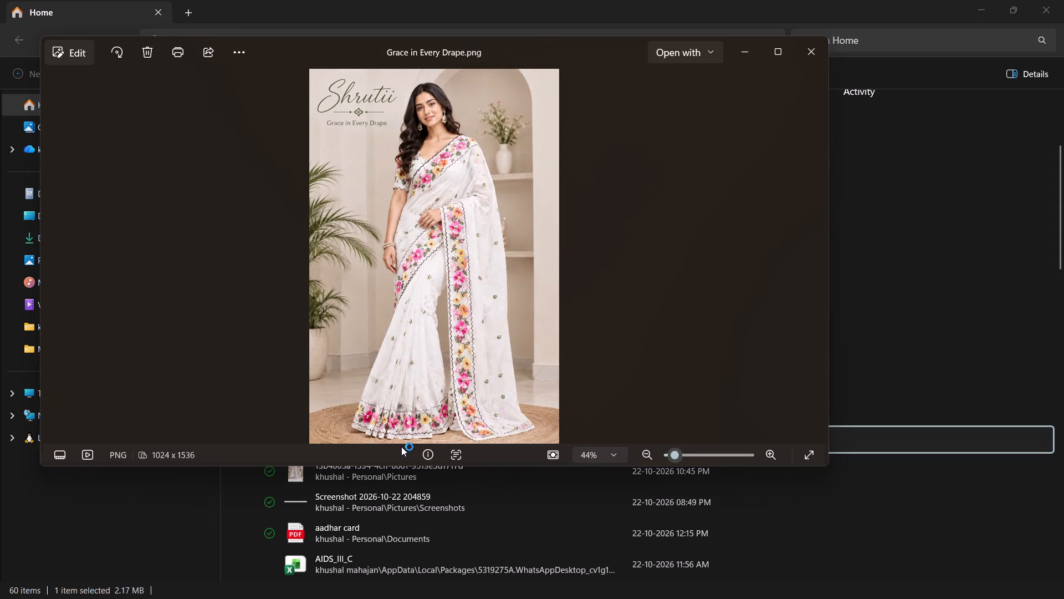
{"action": "scroll", "coordinate": [434, 339], "scroll_direction": "up", "scroll_amount": 6, "text": "ctrl"}
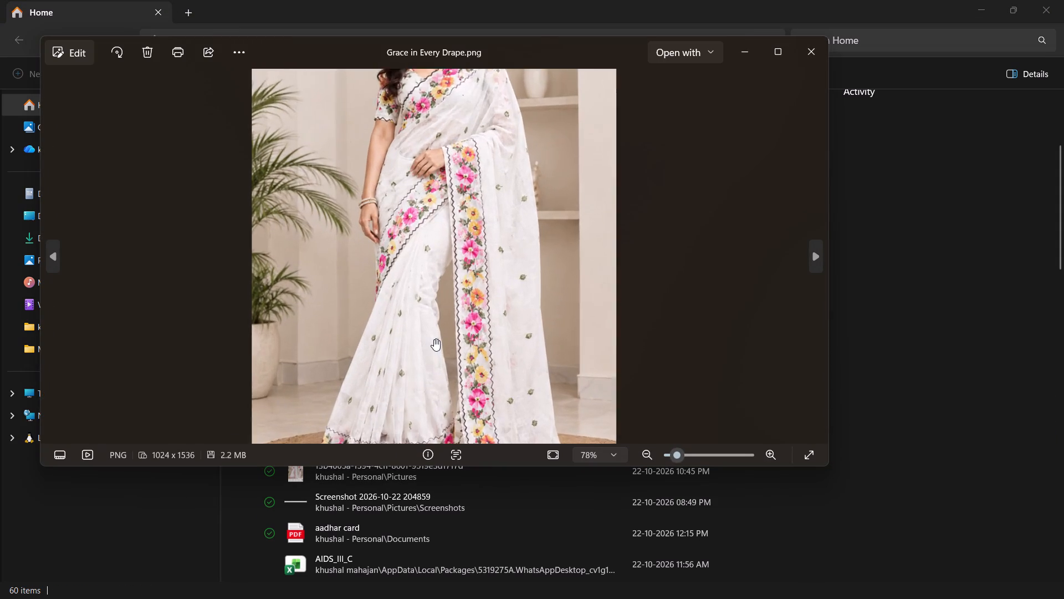
{"action": "scroll", "coordinate": [434, 339], "scroll_direction": "up", "scroll_amount": 6, "text": "ctrl"}
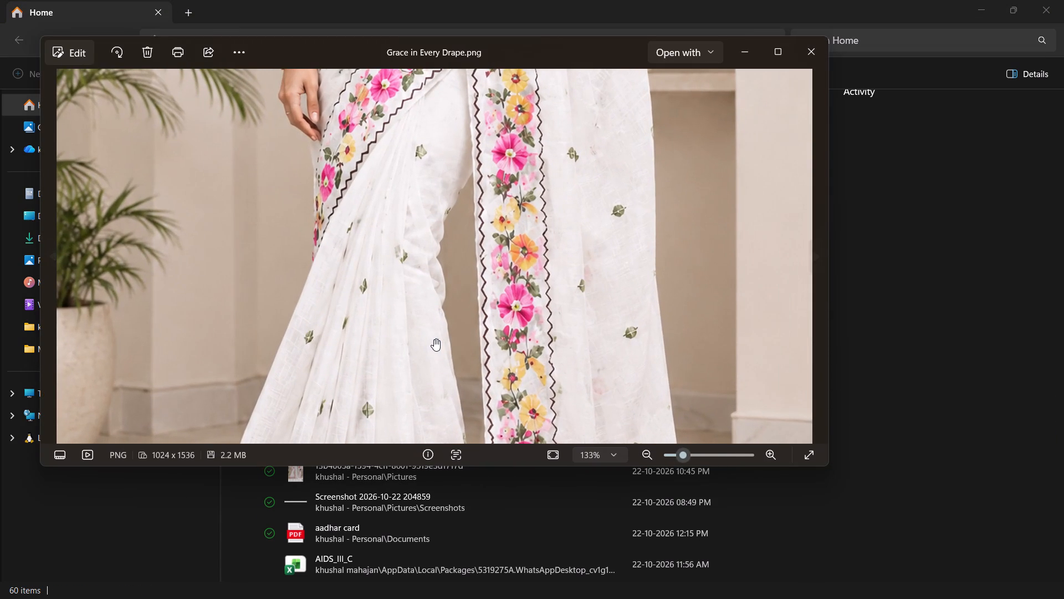
{"action": "scroll", "coordinate": [434, 339], "scroll_direction": "down", "scroll_amount": 4, "text": "ctrl"}
{"action": "scroll", "coordinate": [434, 339], "scroll_direction": "up", "scroll_amount": 1}
{"action": "scroll", "coordinate": [434, 339], "scroll_direction": "down", "scroll_amount": 4, "text": "ctrl"}
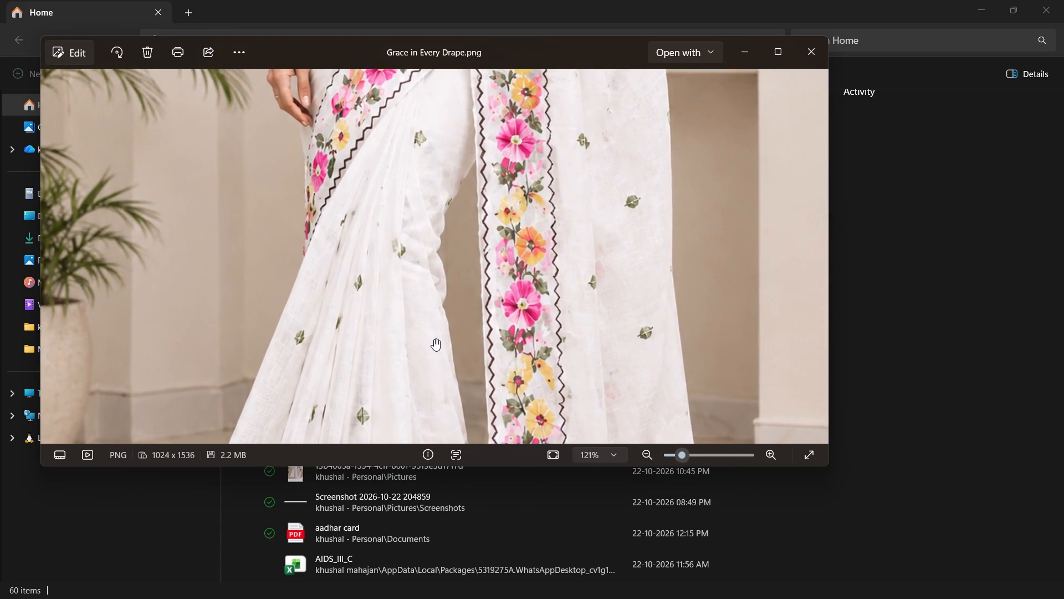
{"action": "scroll", "coordinate": [434, 339], "scroll_direction": "down", "scroll_amount": 2, "text": "ctrl"}
{"action": "left_click_drag", "start_coordinate": [427, 208], "coordinate": [434, 494]}
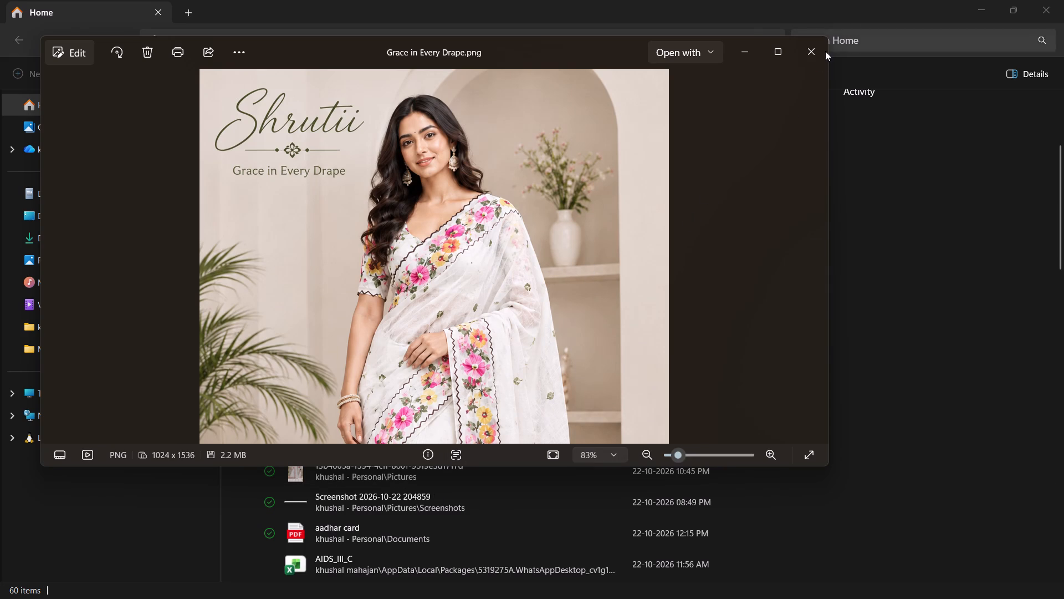
{"action": "left_click", "coordinate": [812, 64]}
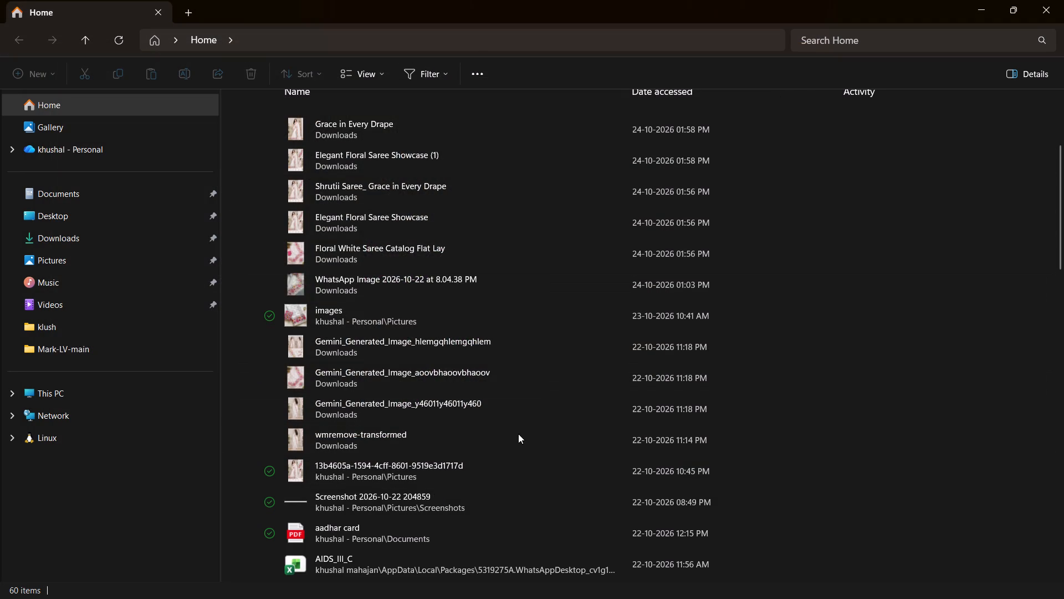
{"action": "double_click", "coordinate": [519, 432]}
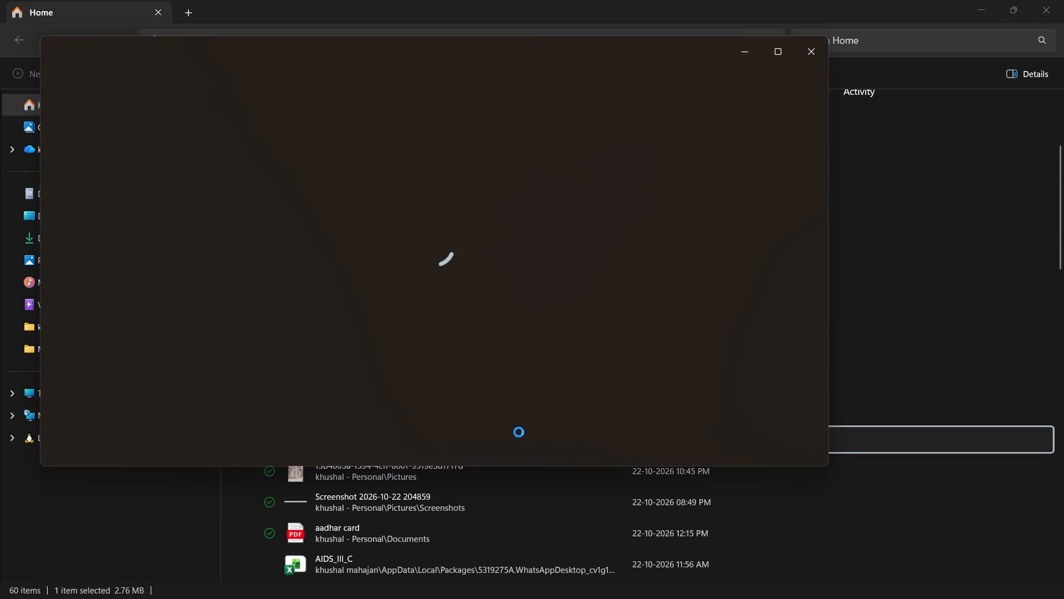
{"action": "left_click", "coordinate": [806, 53]}
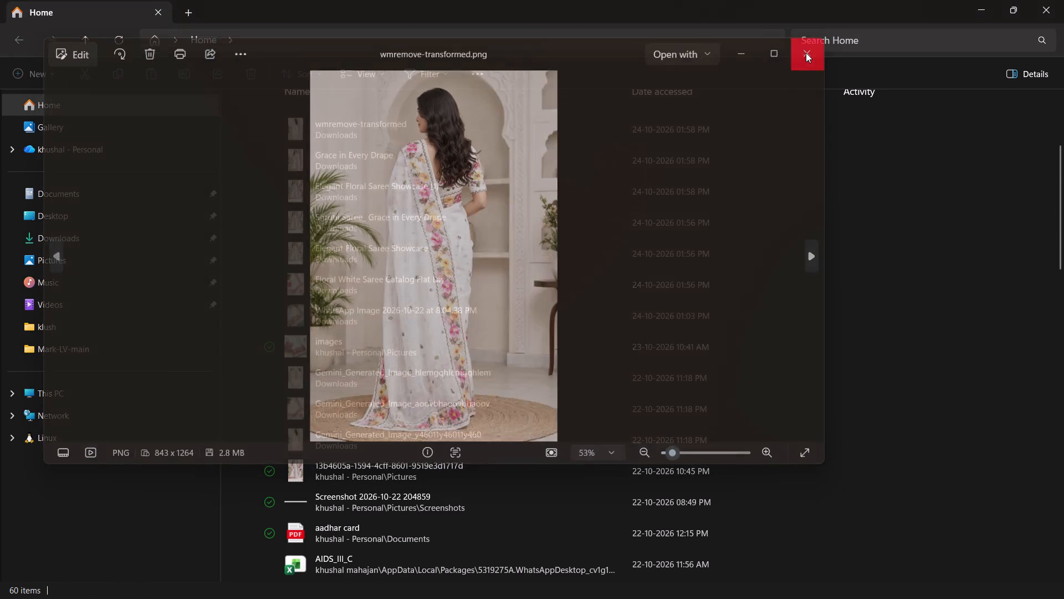
Preview images, Gemini_Generated_Image_hlemgqhlemgqhlem, Shrutii Saree_ Grace in Every Drape and the 13b4605a picture from the recent files.
{"action": "double_click", "coordinate": [433, 355]}
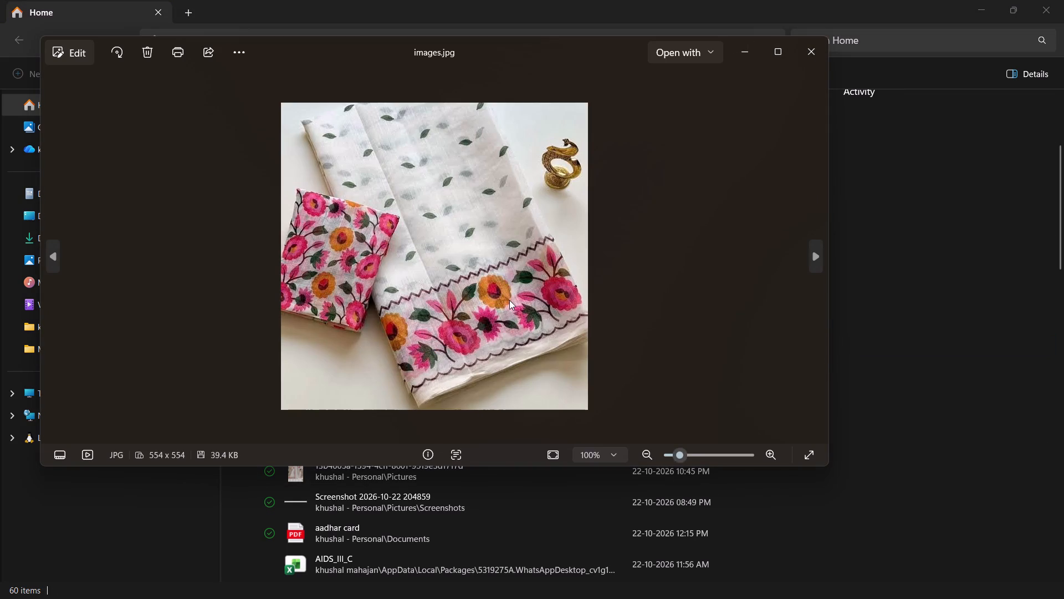
{"action": "left_click", "coordinate": [814, 53]}
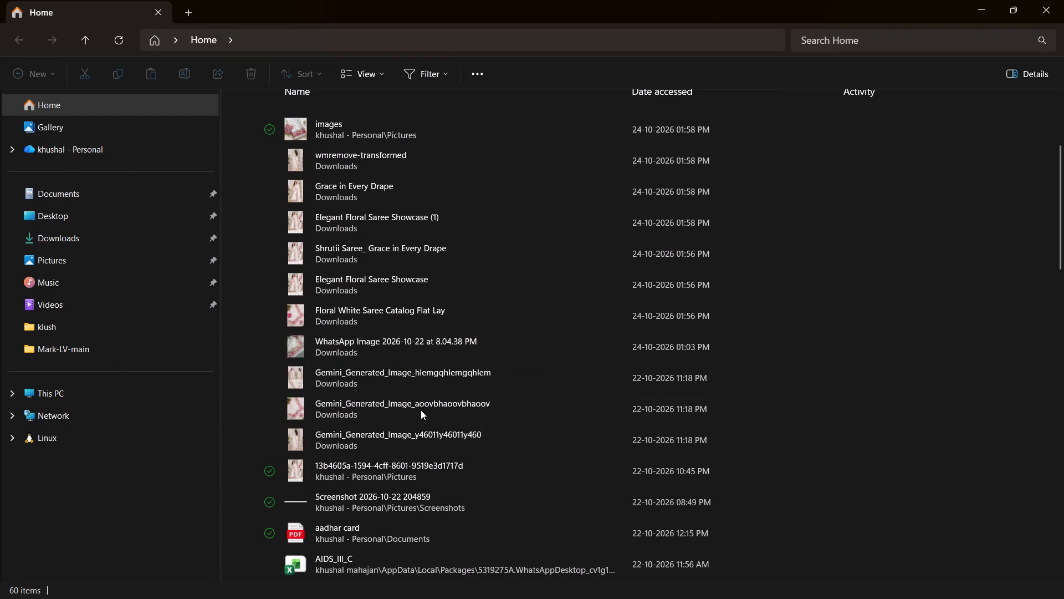
{"action": "double_click", "coordinate": [427, 369]}
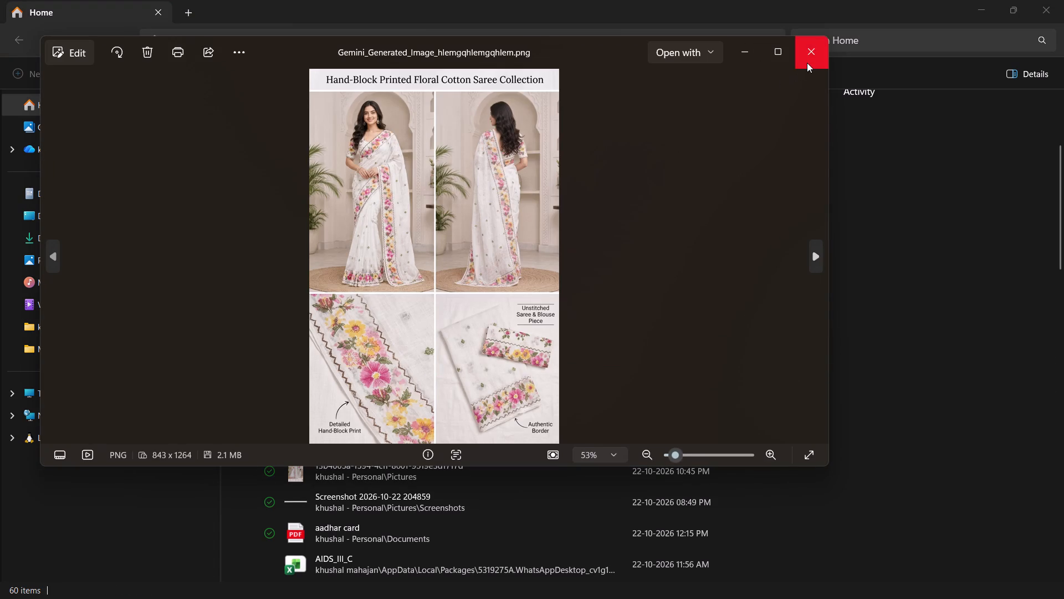
{"action": "left_click", "coordinate": [811, 62]}
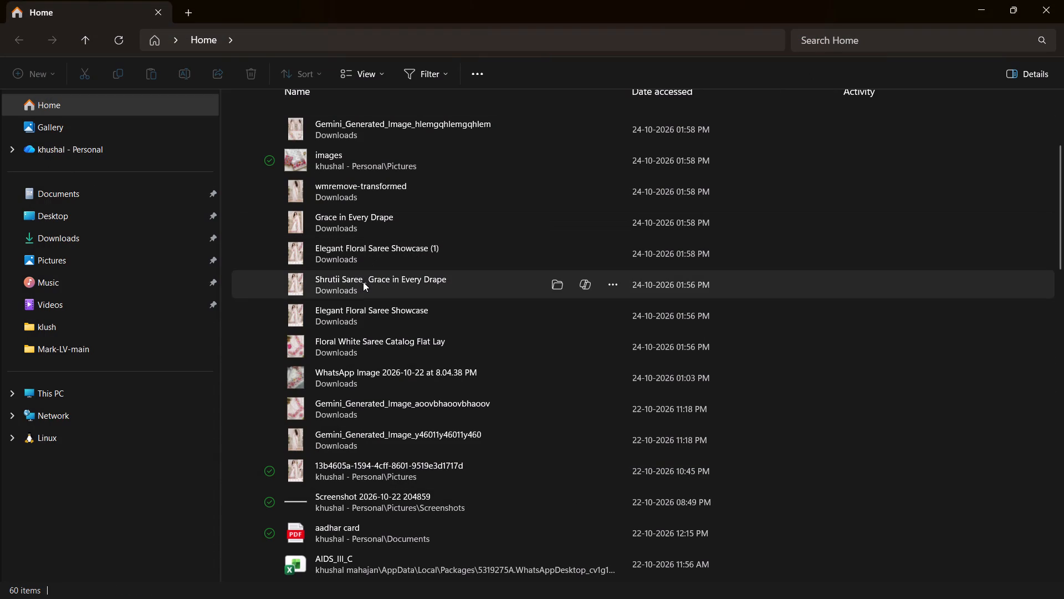
{"action": "double_click", "coordinate": [363, 282]}
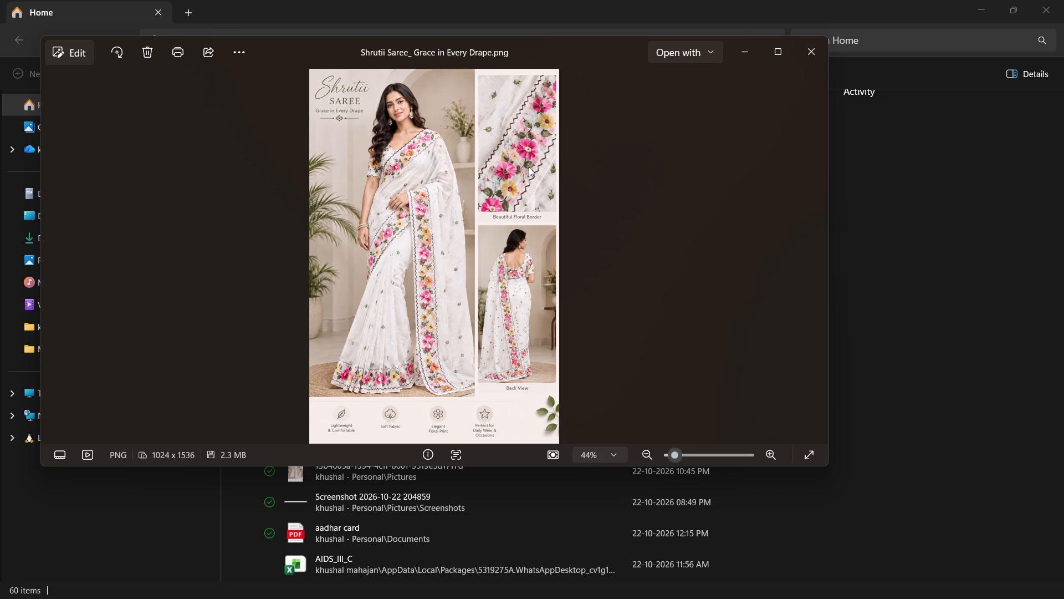
{"action": "left_click", "coordinate": [812, 43]}
{"action": "double_click", "coordinate": [412, 472]}
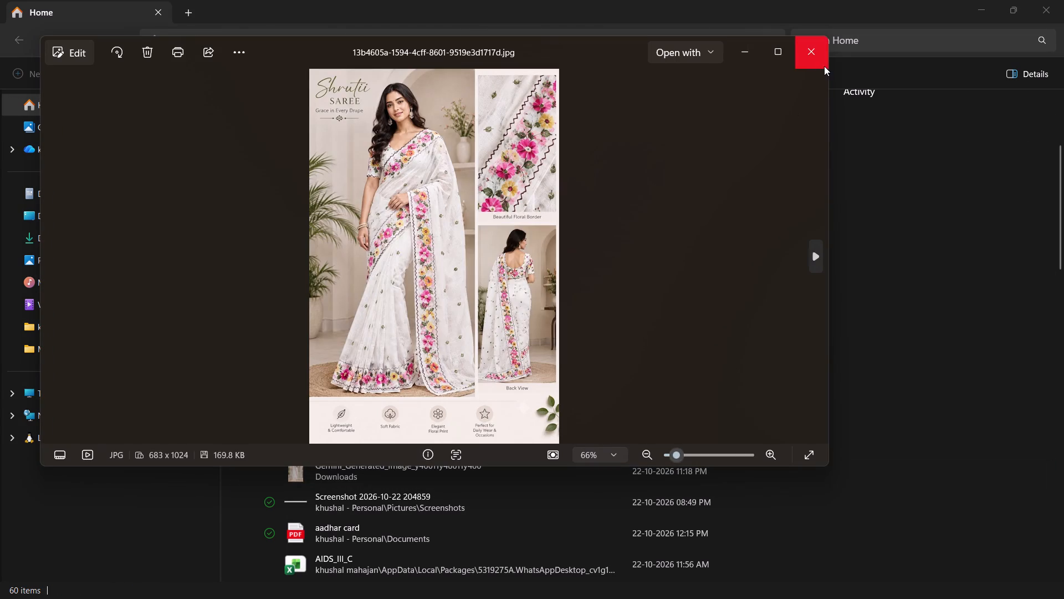
{"action": "left_click", "coordinate": [817, 60]}
{"action": "scroll", "coordinate": [432, 170], "scroll_direction": "up", "scroll_amount": 5}
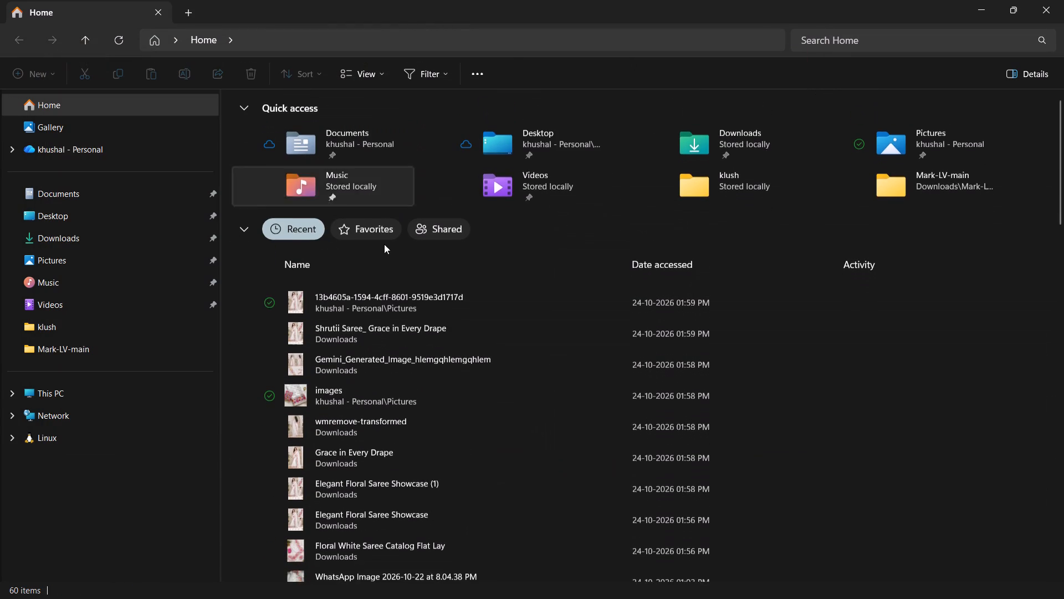
{"action": "double_click", "coordinate": [366, 289]}
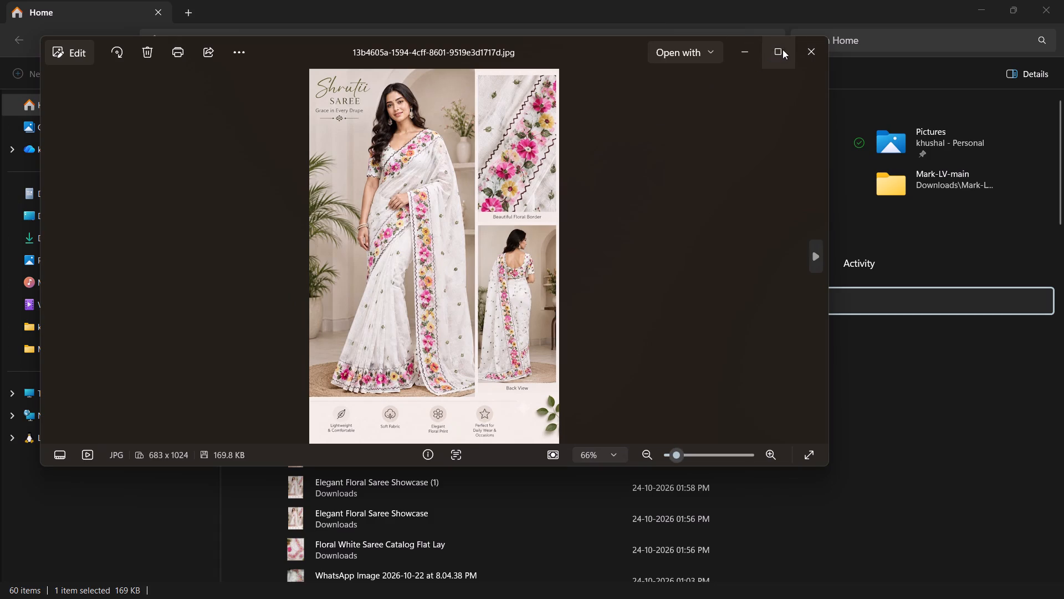
{"action": "left_click", "coordinate": [807, 43]}
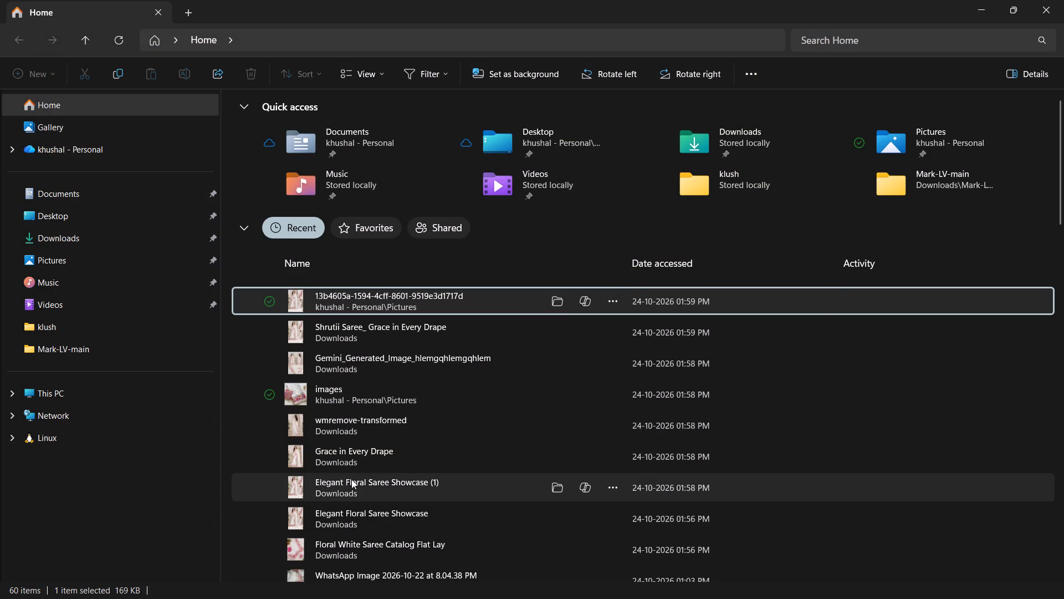
Compare Grace in Every Drape with Elegant Floral Saree Showcase, wmremove-transformed and Shrutii Saree_ Grace in Every Drape by previewing each one.
{"action": "scroll", "coordinate": [351, 479], "scroll_direction": "down", "scroll_amount": 1}
{"action": "double_click", "coordinate": [381, 418]}
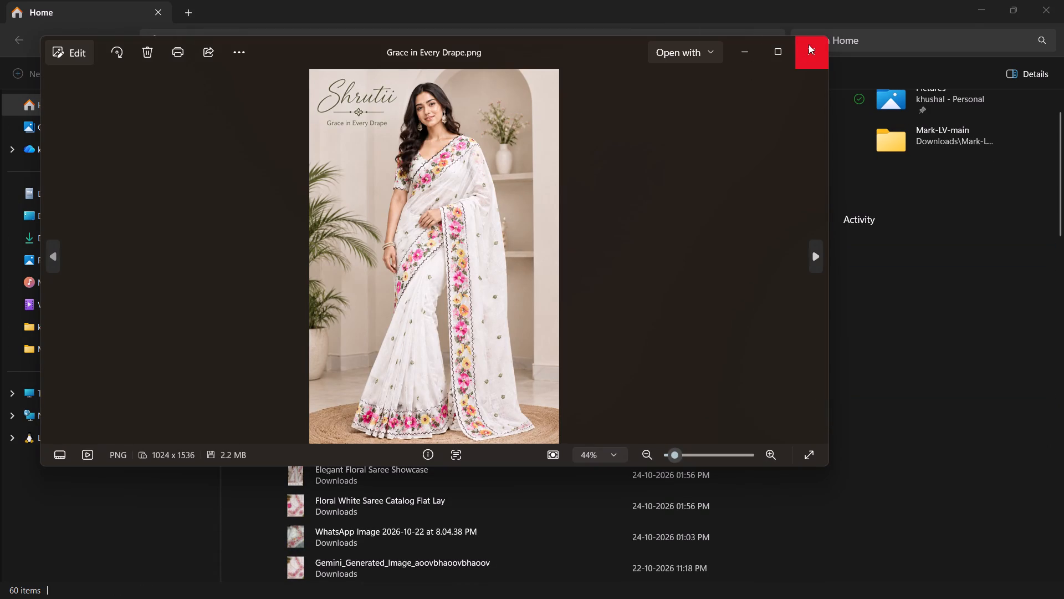
{"action": "left_click", "coordinate": [809, 44]}
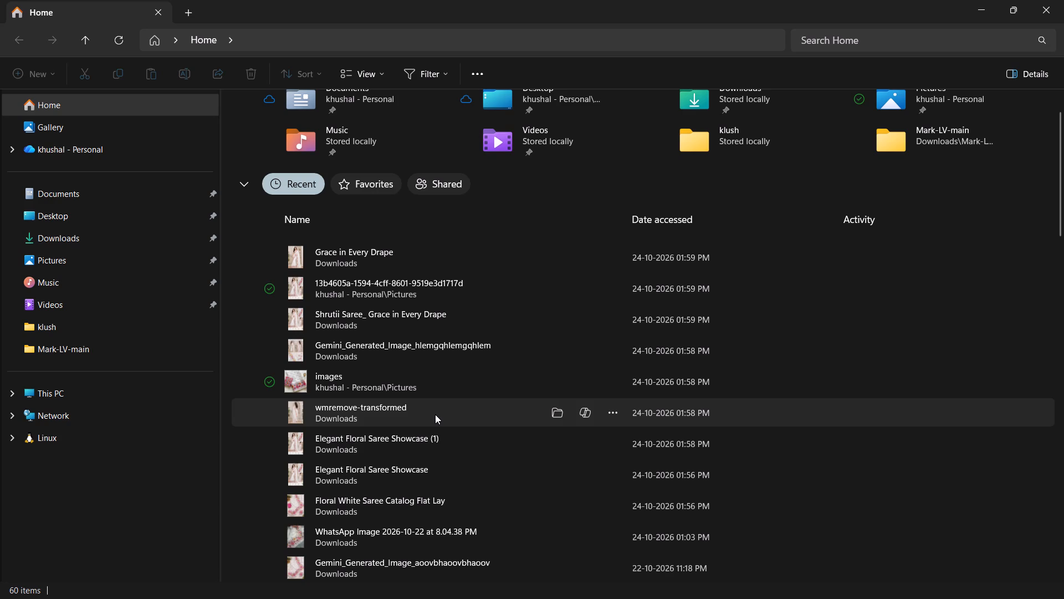
{"action": "double_click", "coordinate": [406, 464]}
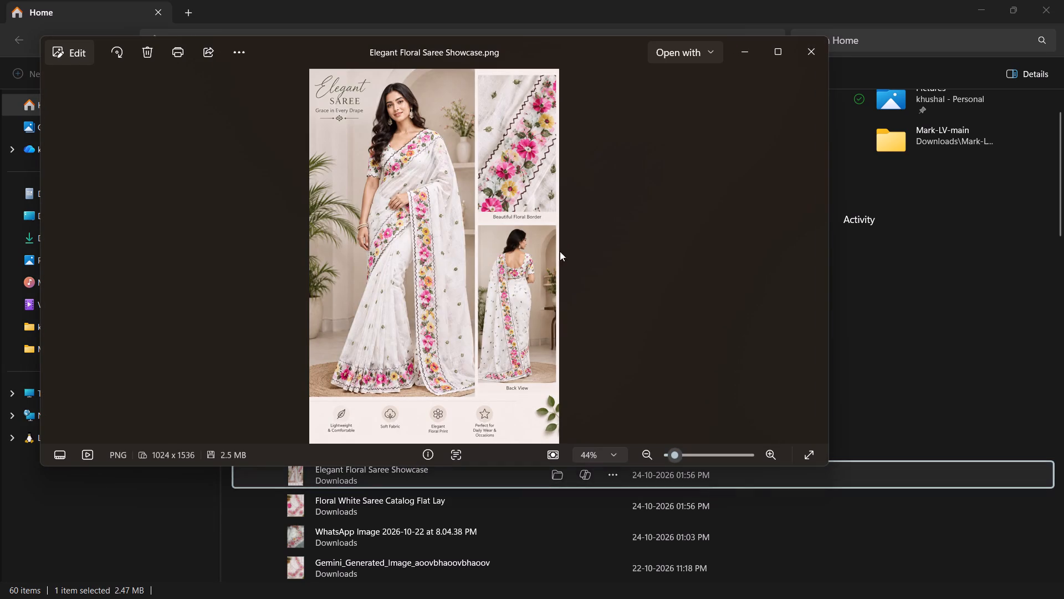
{"action": "left_click", "coordinate": [802, 54]}
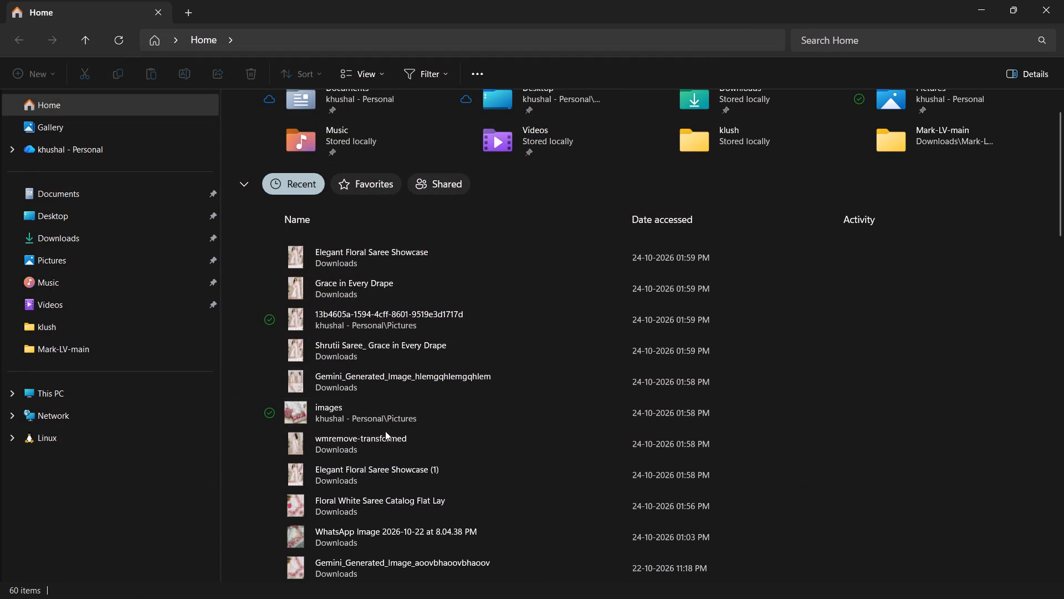
{"action": "double_click", "coordinate": [385, 431]}
{"action": "left_click", "coordinate": [821, 59]}
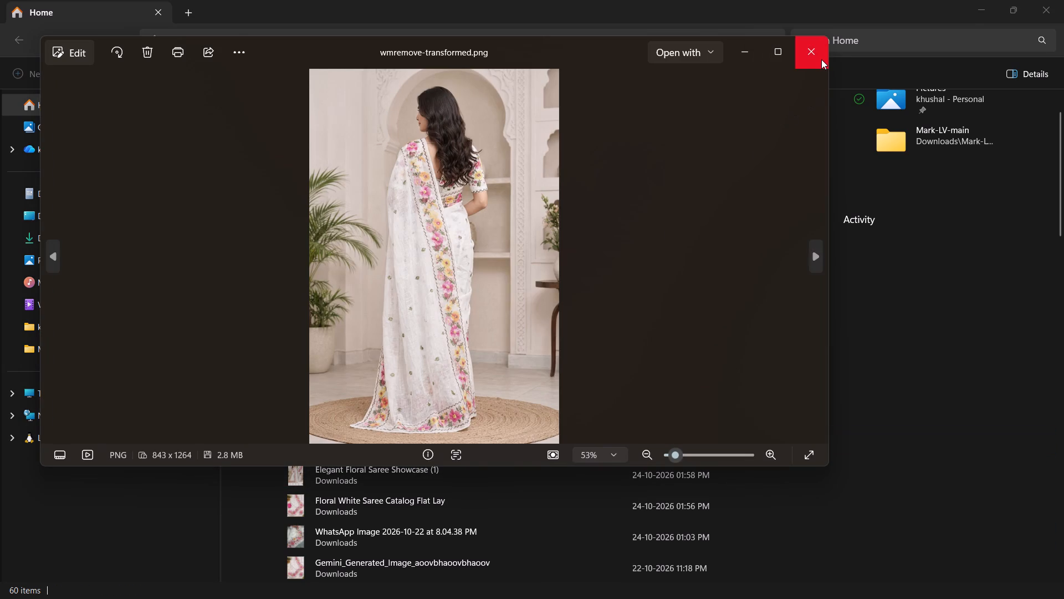
{"action": "left_click", "coordinate": [408, 470]}
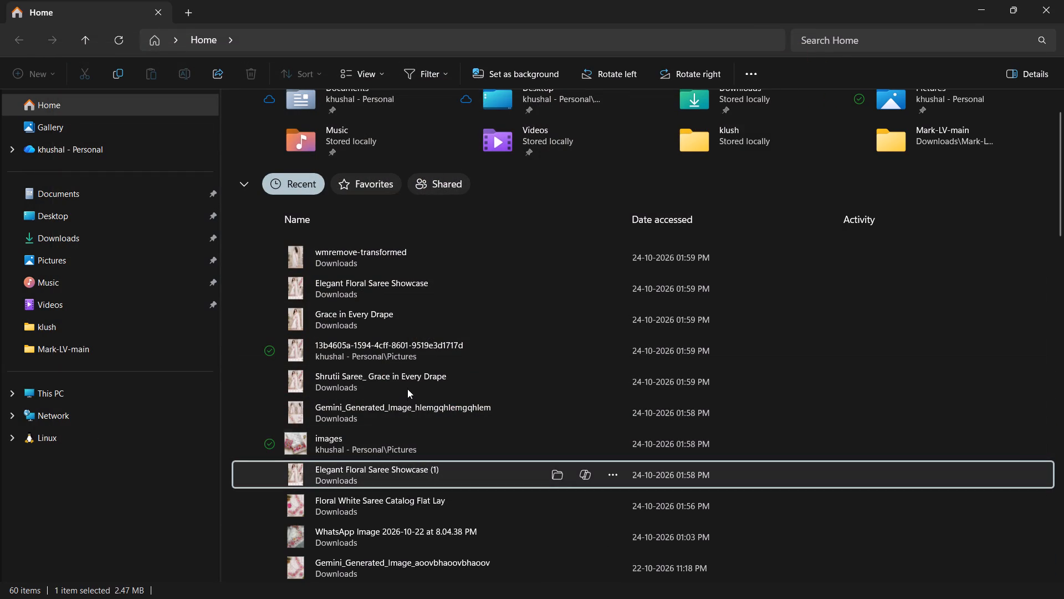
{"action": "double_click", "coordinate": [407, 384]}
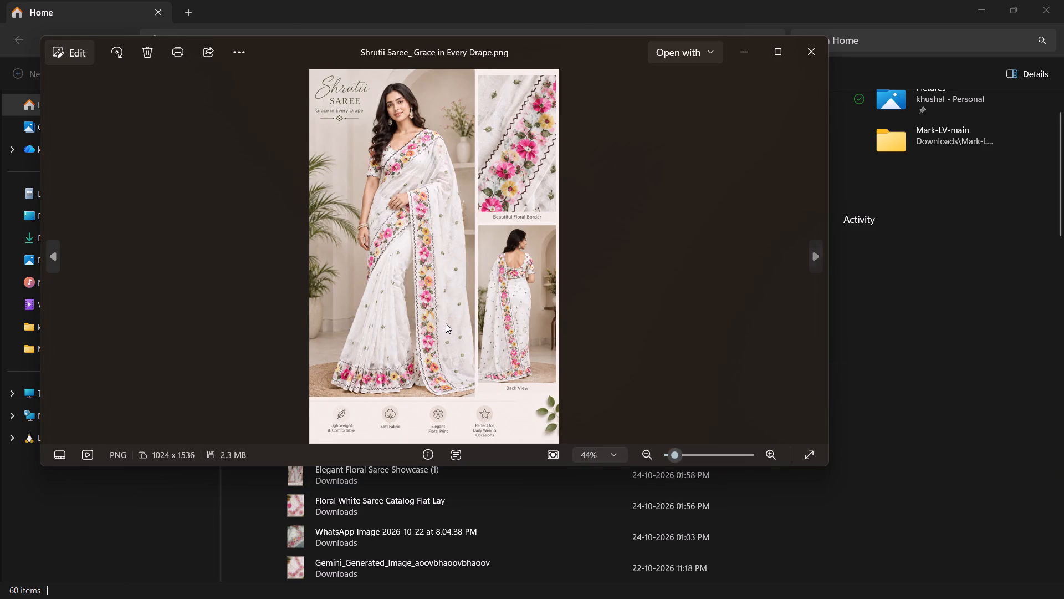
{"action": "left_click", "coordinate": [816, 51]}
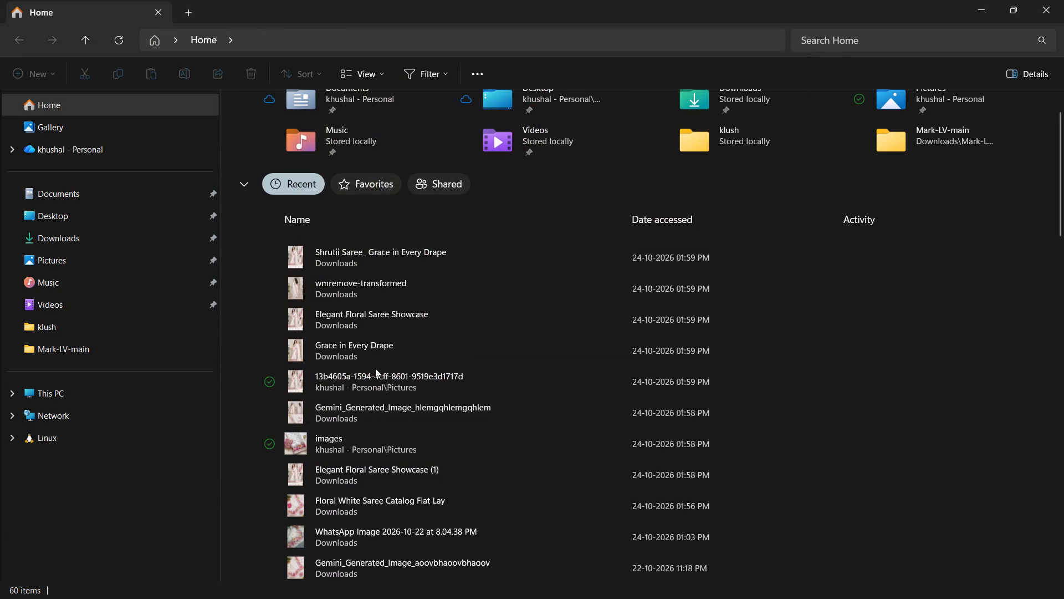
{"action": "double_click", "coordinate": [389, 345]}
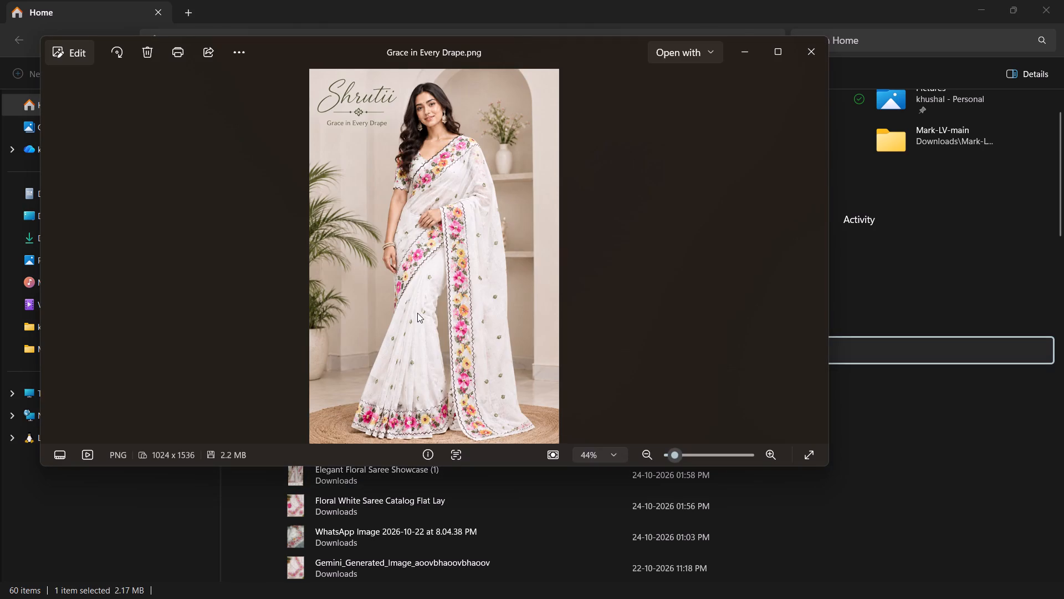
{"action": "left_click", "coordinate": [820, 39]}
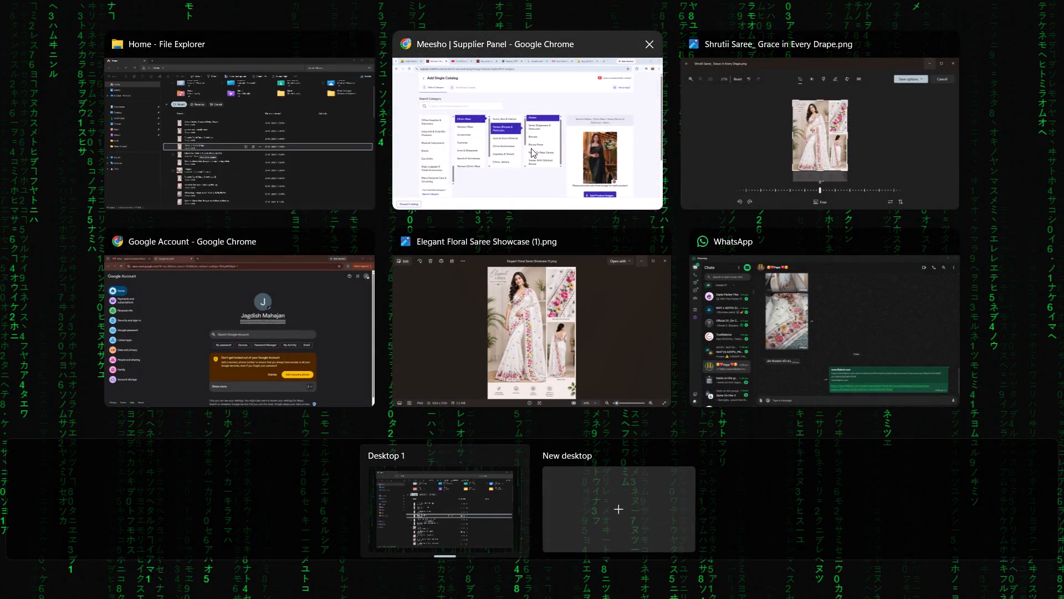
Return to the Meesho supplier page in Chrome and upload Grace in Every Drape from Downloads as the product's front image.
{"action": "left_click", "coordinate": [531, 148]}
{"action": "left_click", "coordinate": [790, 522]}
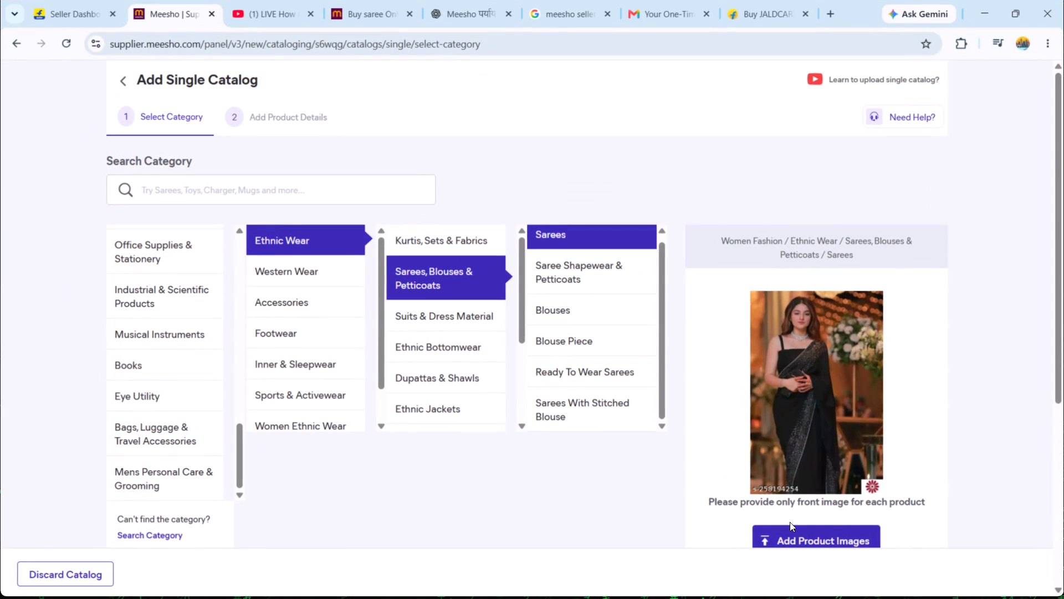
{"action": "left_click", "coordinate": [788, 531]}
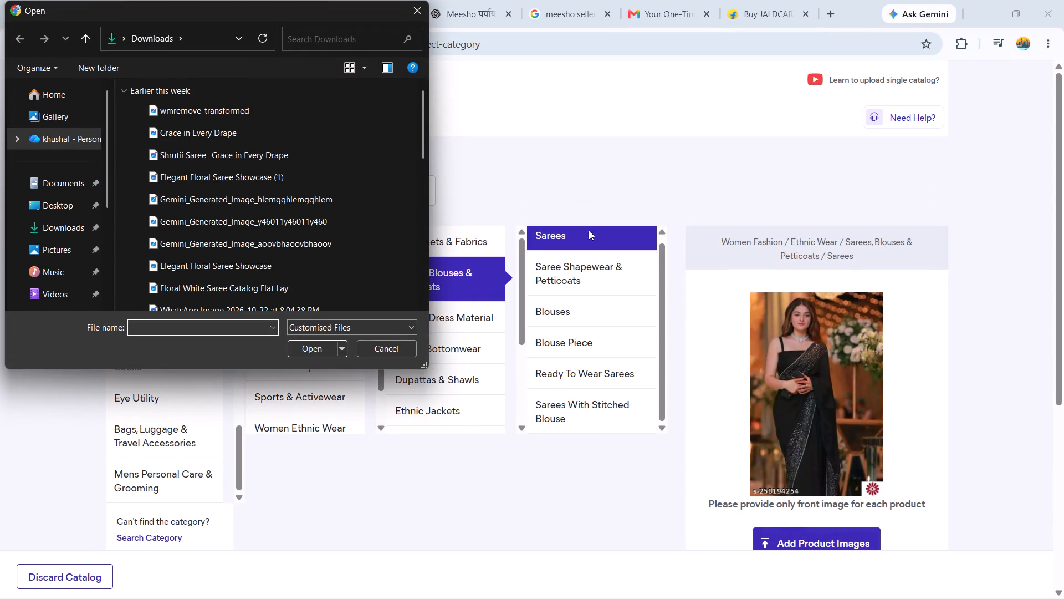
{"action": "scroll", "coordinate": [290, 175], "scroll_direction": "down", "scroll_amount": 2}
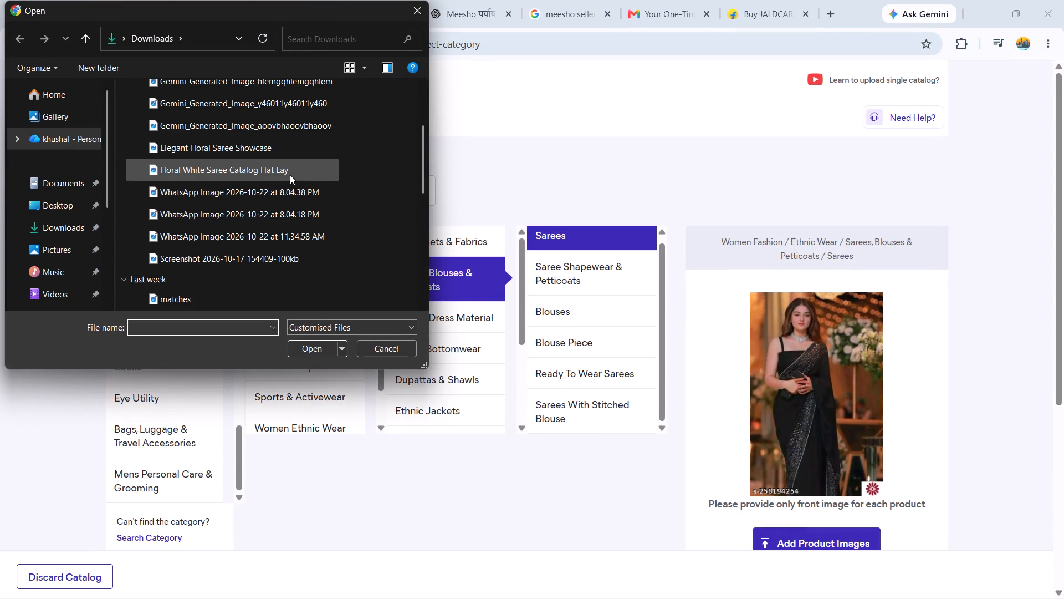
{"action": "scroll", "coordinate": [290, 175], "scroll_direction": "up", "scroll_amount": 3}
{"action": "left_click", "coordinate": [269, 130]}
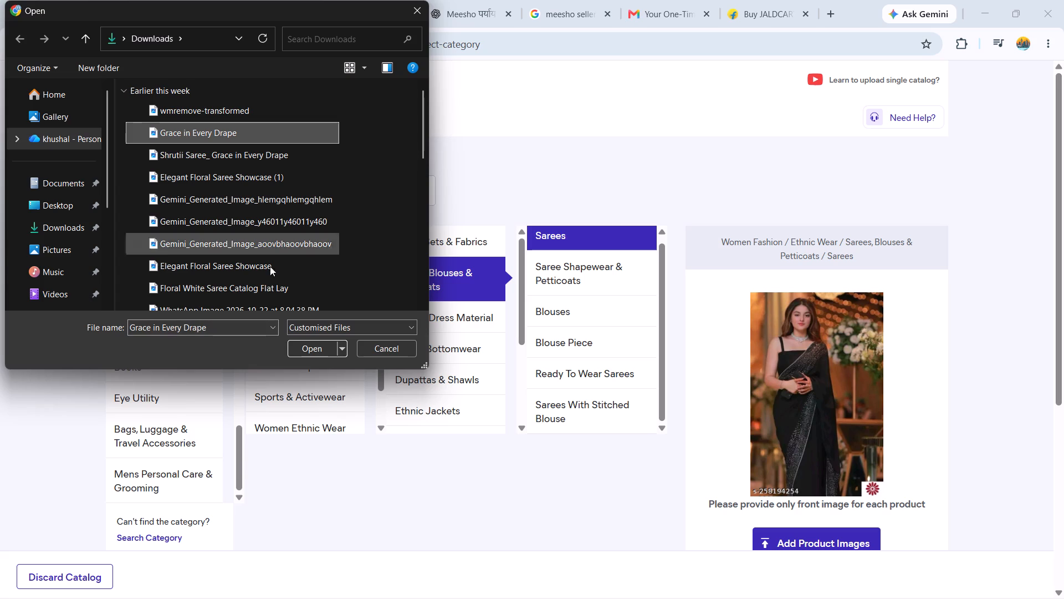
{"action": "left_click", "coordinate": [307, 342]}
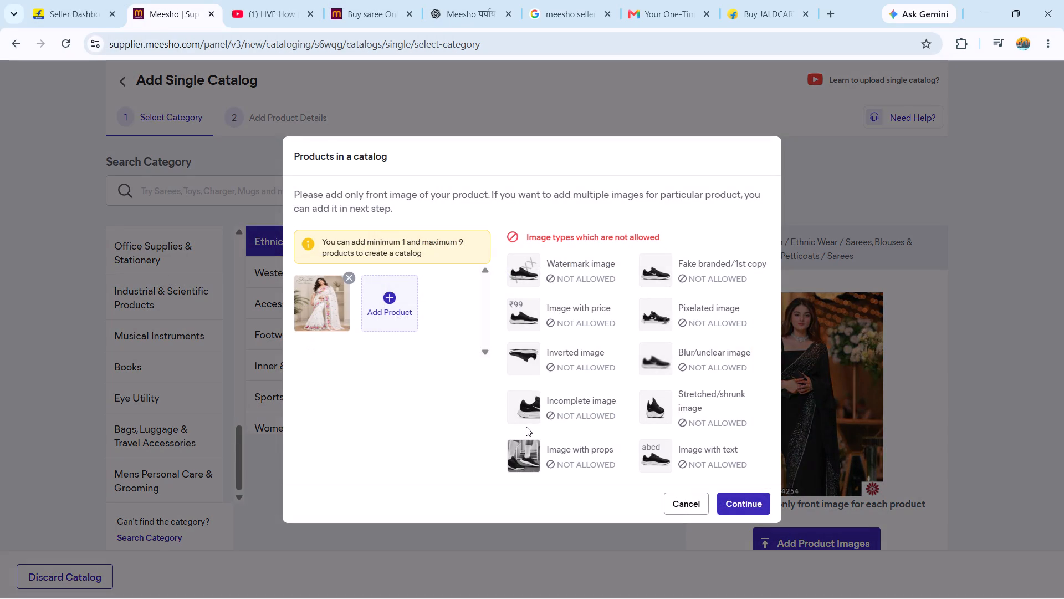
Leave the additional product's file selection and check the wmremove-transformed image in File Explorer.
{"action": "left_click", "coordinate": [388, 295]}
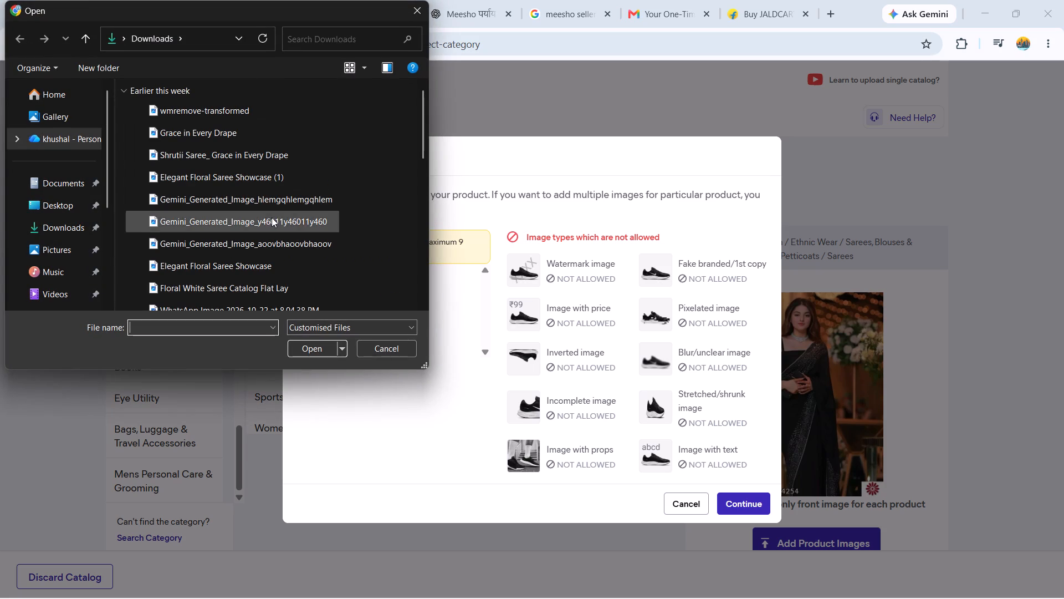
{"action": "left_click", "coordinate": [412, 11]}
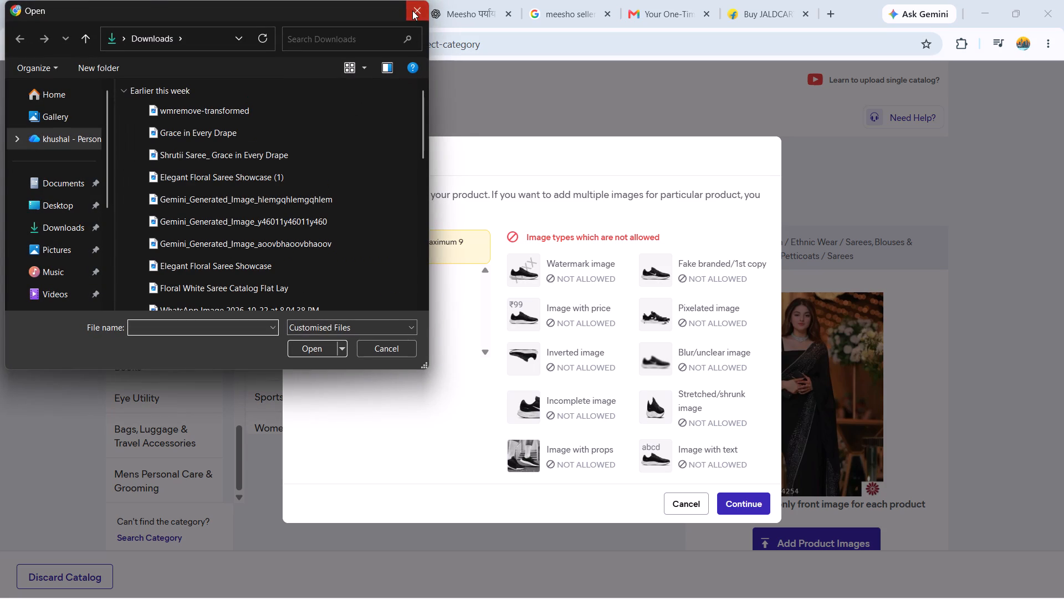
{"action": "left_click", "coordinate": [426, 594]}
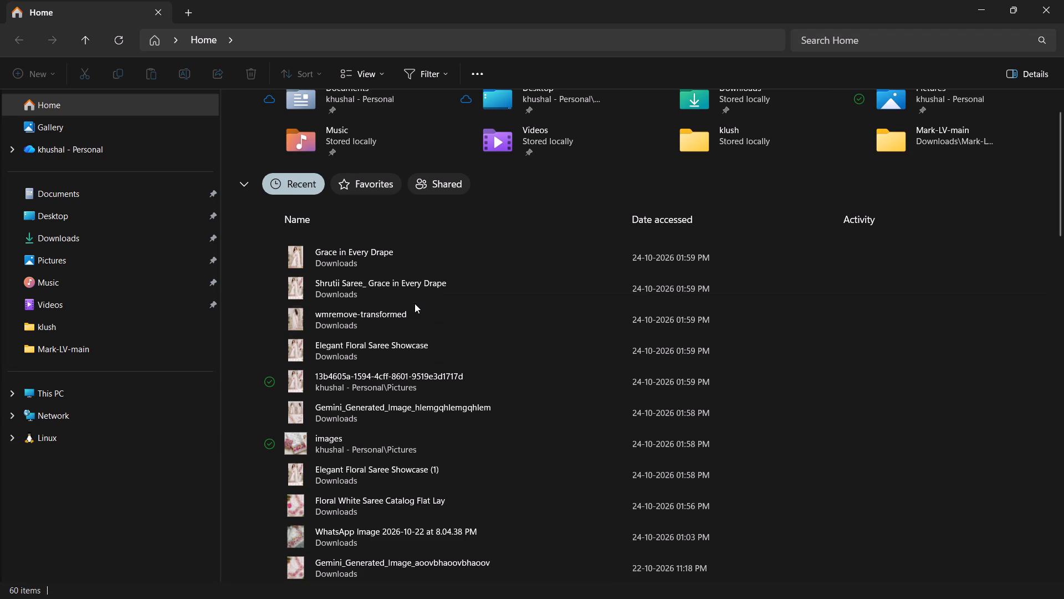
{"action": "double_click", "coordinate": [413, 322]}
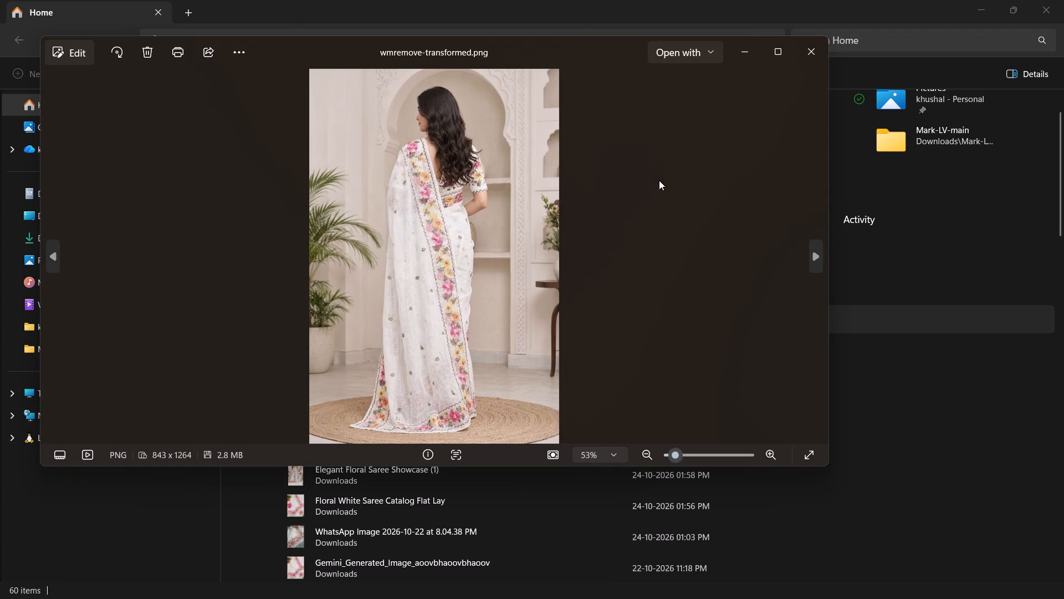
{"action": "left_click", "coordinate": [825, 60]}
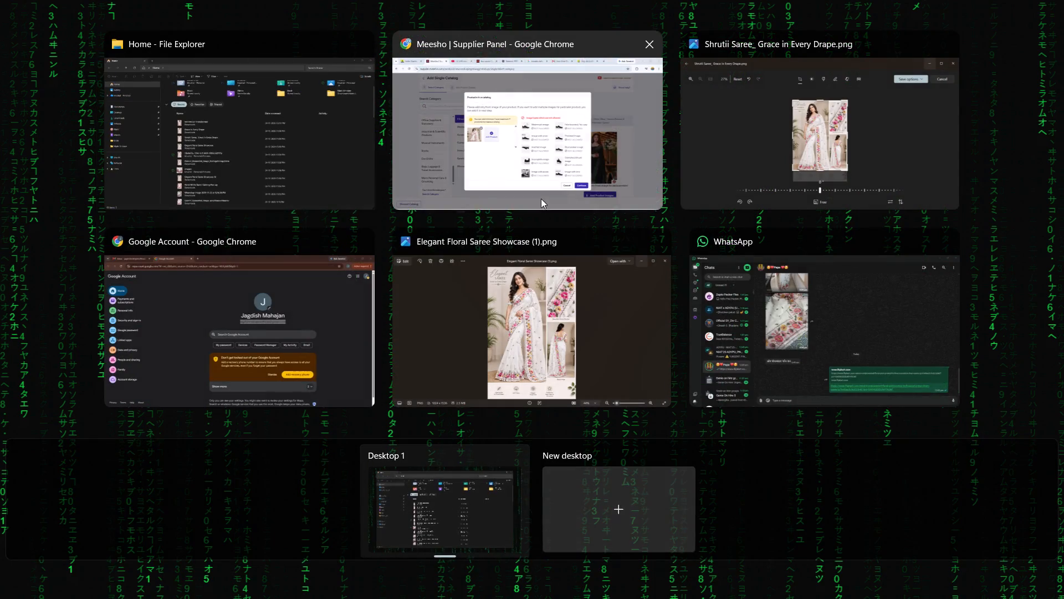
Return to the Meesho supplier page in Chrome and add wmremove-transformed from Downloads as the second product image.
{"action": "left_click", "coordinate": [541, 199]}
{"action": "left_click", "coordinate": [399, 313]}
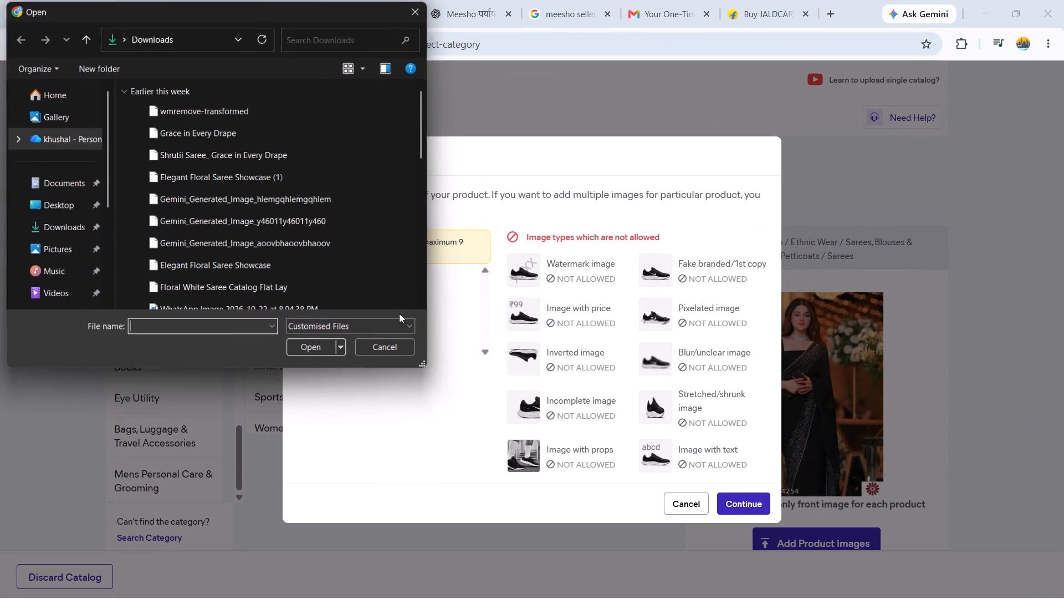
{"action": "scroll", "coordinate": [254, 216], "scroll_direction": "down", "scroll_amount": 1}
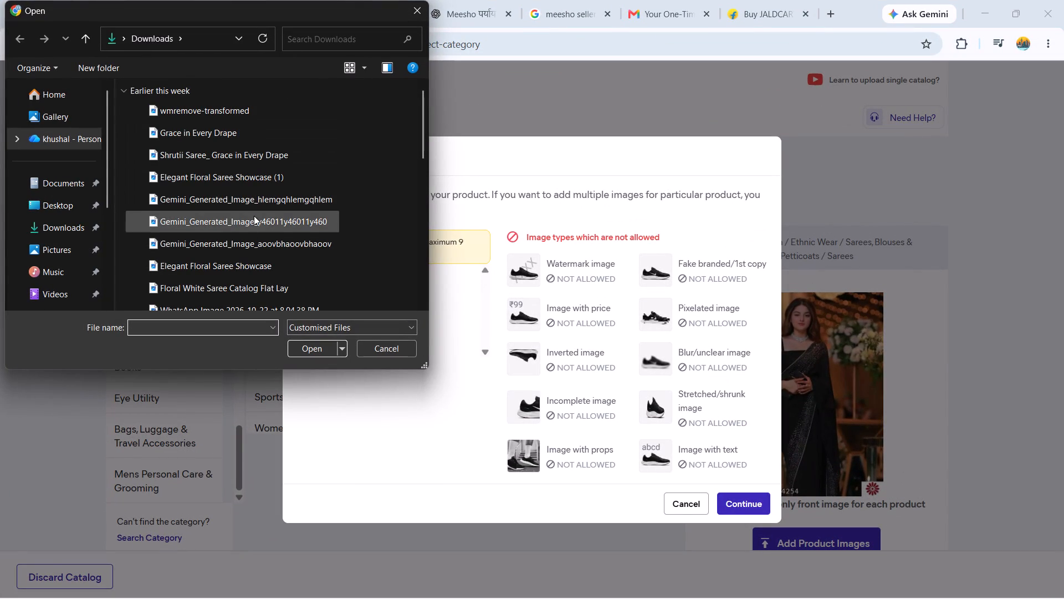
{"action": "scroll", "coordinate": [242, 252], "scroll_direction": "down", "scroll_amount": 1}
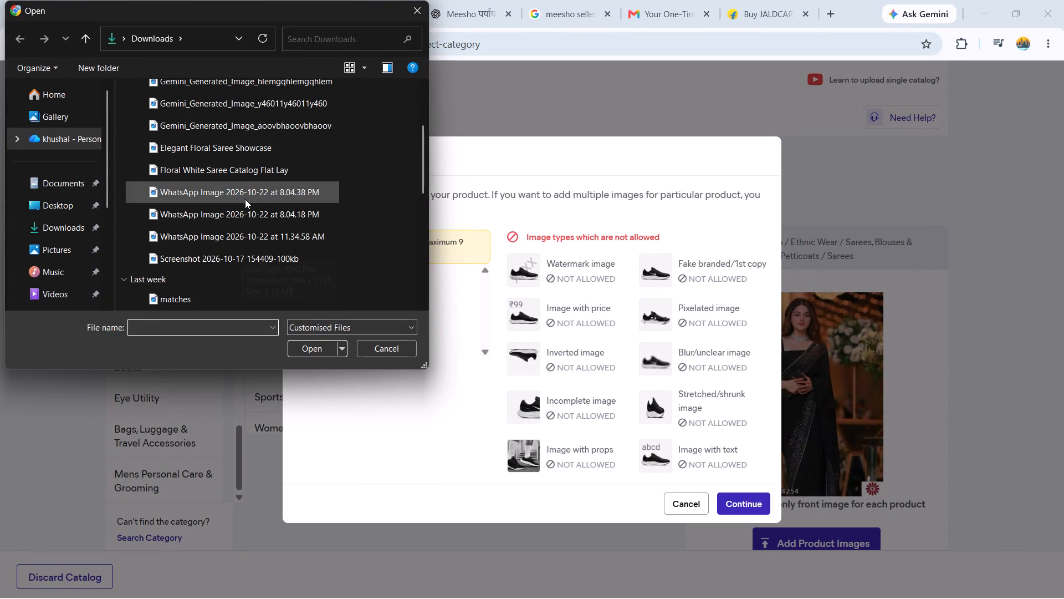
{"action": "scroll", "coordinate": [245, 199], "scroll_direction": "up", "scroll_amount": 1}
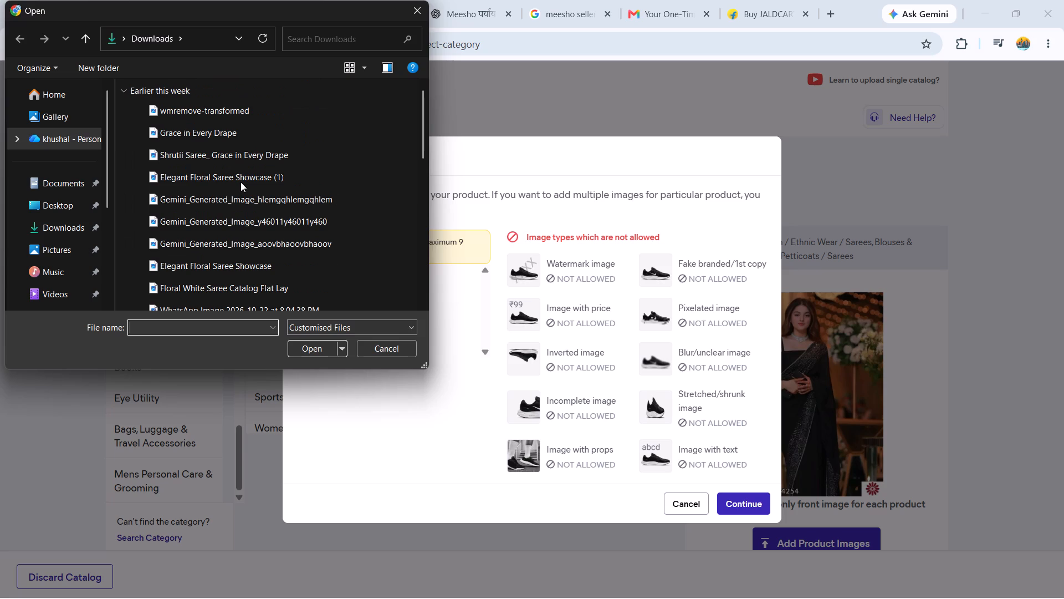
{"action": "scroll", "coordinate": [227, 256], "scroll_direction": "down", "scroll_amount": 1}
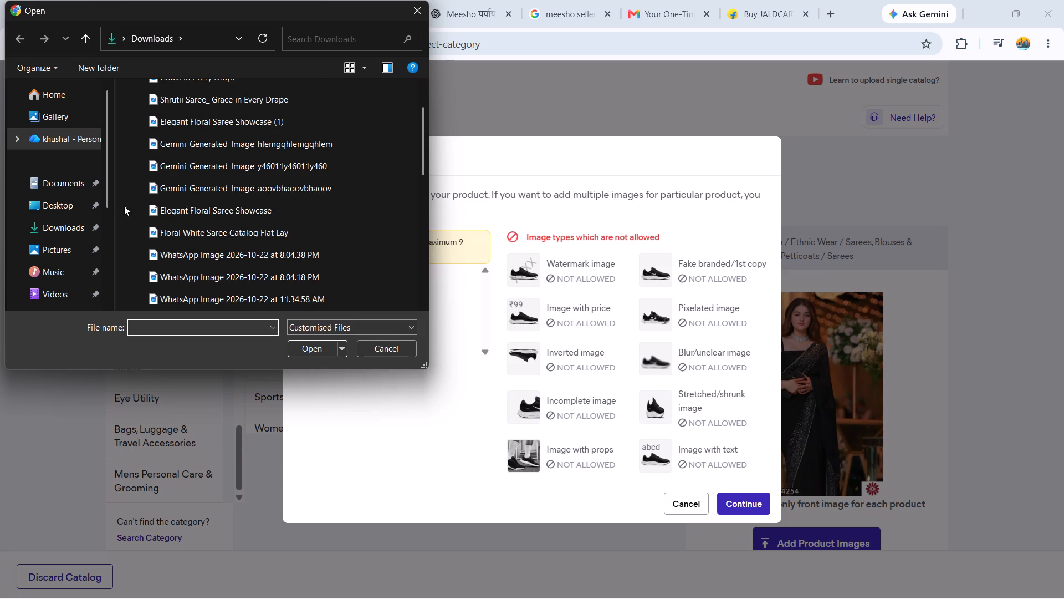
{"action": "left_click", "coordinate": [63, 232]}
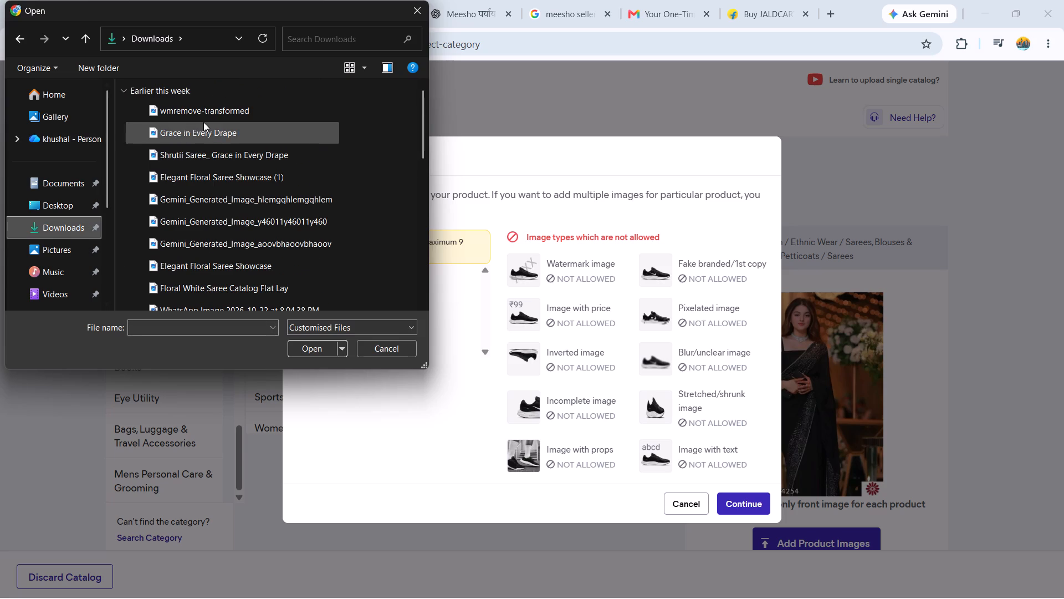
{"action": "scroll", "coordinate": [222, 262], "scroll_direction": "down", "scroll_amount": 1}
{"action": "scroll", "coordinate": [222, 262], "scroll_direction": "up", "scroll_amount": 1}
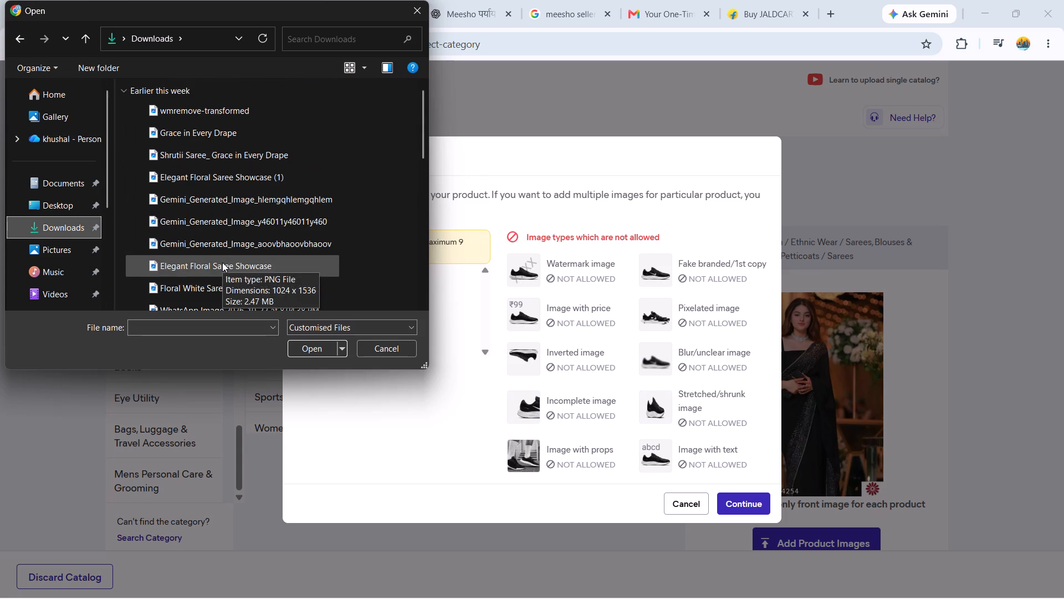
{"action": "scroll", "coordinate": [222, 262], "scroll_direction": "up", "scroll_amount": 1}
{"action": "scroll", "coordinate": [221, 113], "scroll_direction": "up", "scroll_amount": 1}
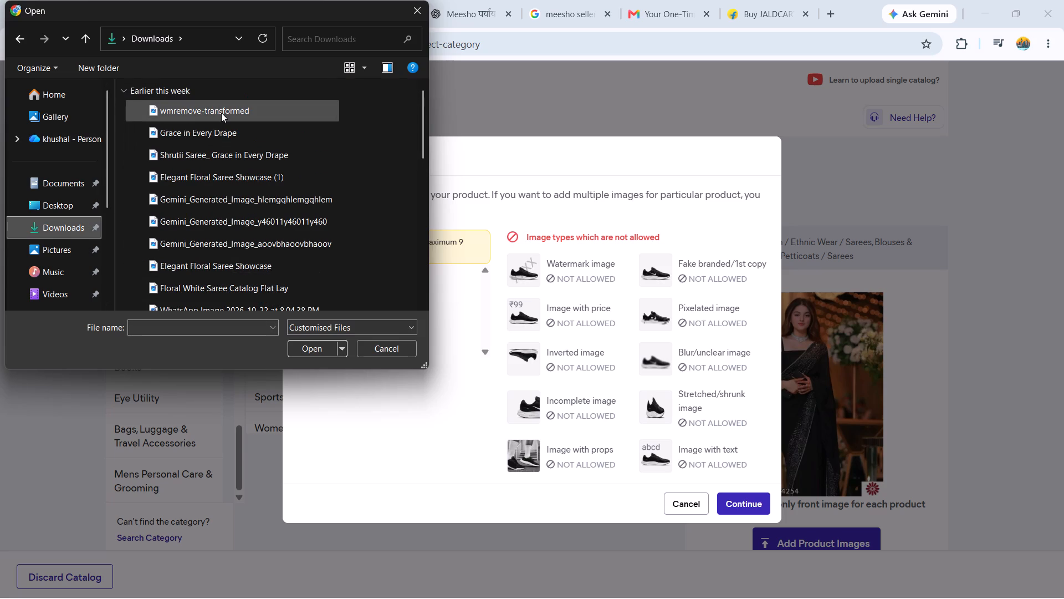
{"action": "left_click", "coordinate": [232, 110]}
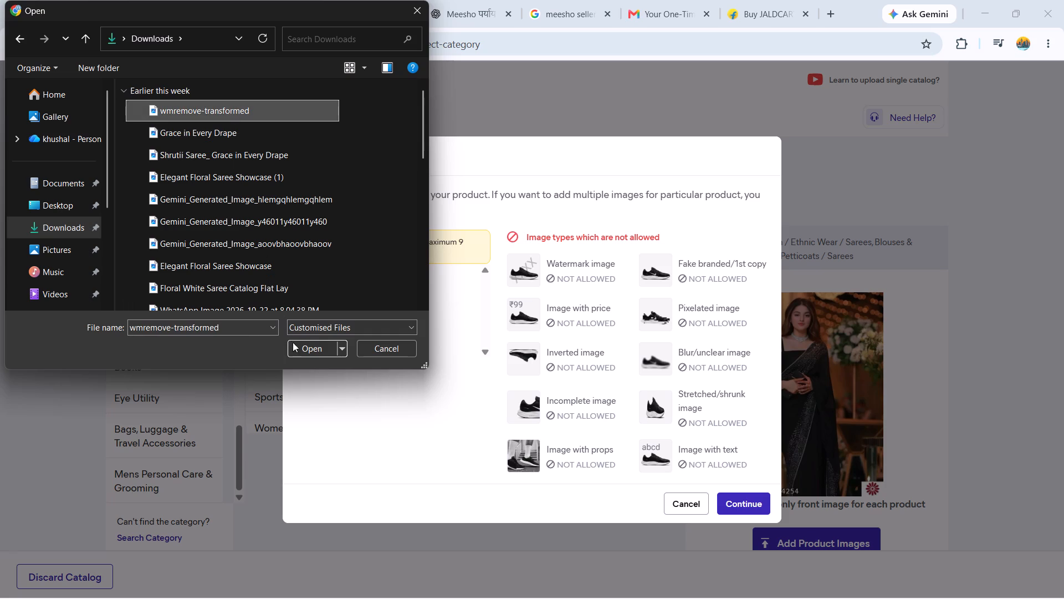
{"action": "left_click", "coordinate": [298, 345]}
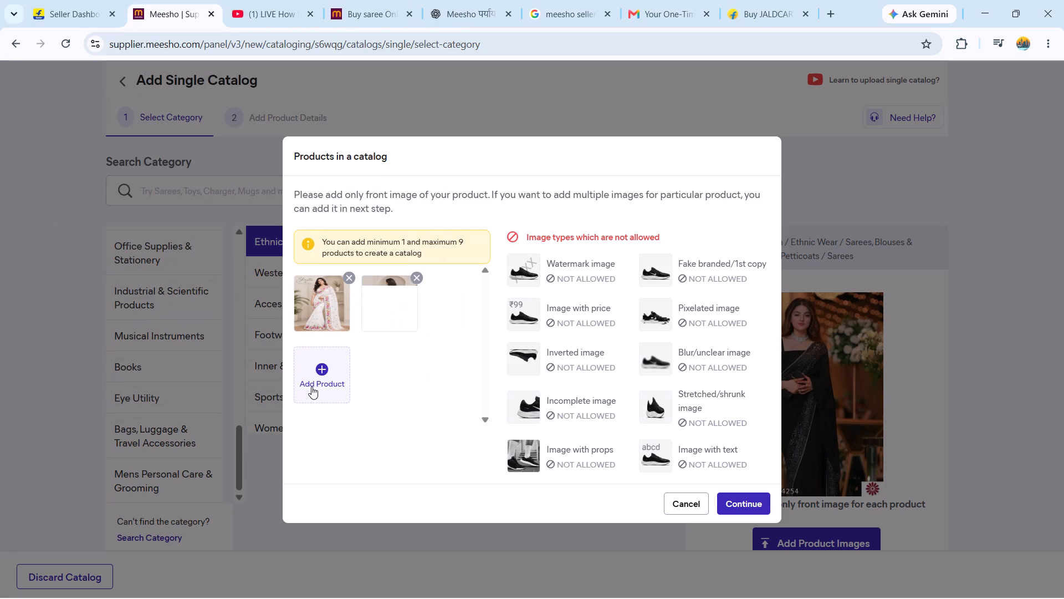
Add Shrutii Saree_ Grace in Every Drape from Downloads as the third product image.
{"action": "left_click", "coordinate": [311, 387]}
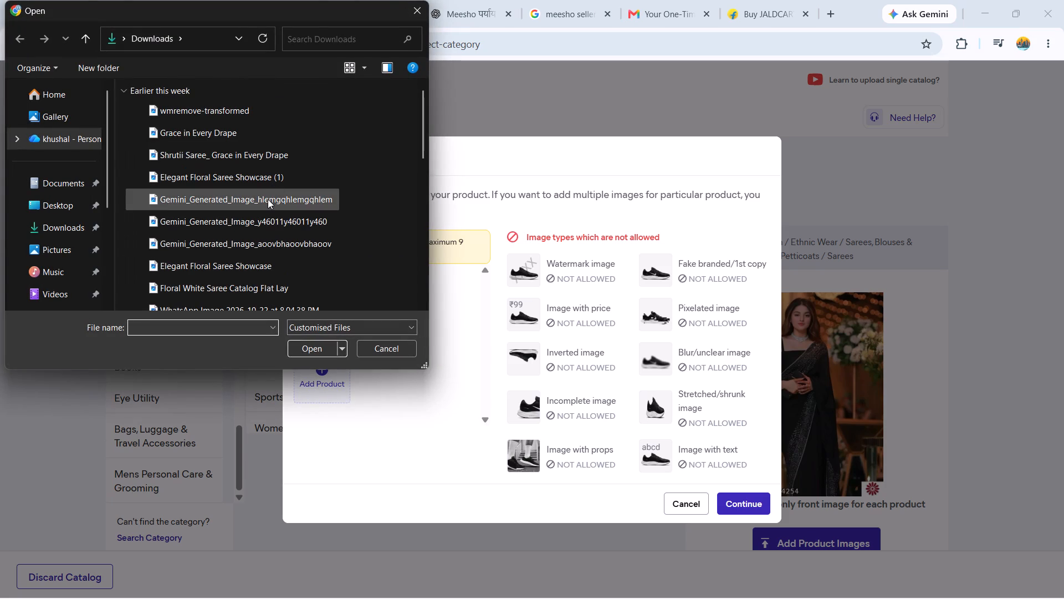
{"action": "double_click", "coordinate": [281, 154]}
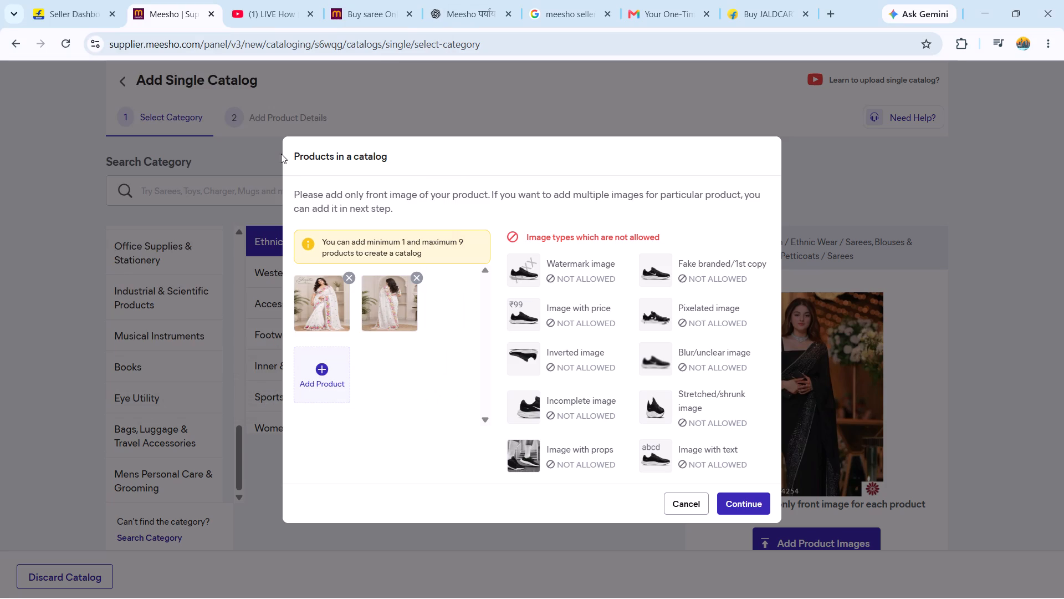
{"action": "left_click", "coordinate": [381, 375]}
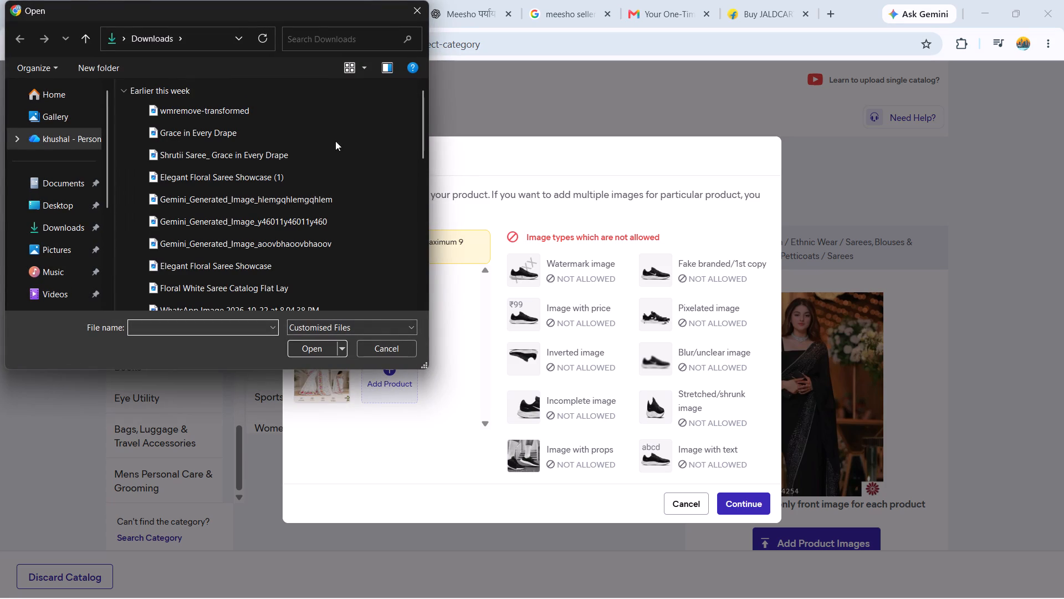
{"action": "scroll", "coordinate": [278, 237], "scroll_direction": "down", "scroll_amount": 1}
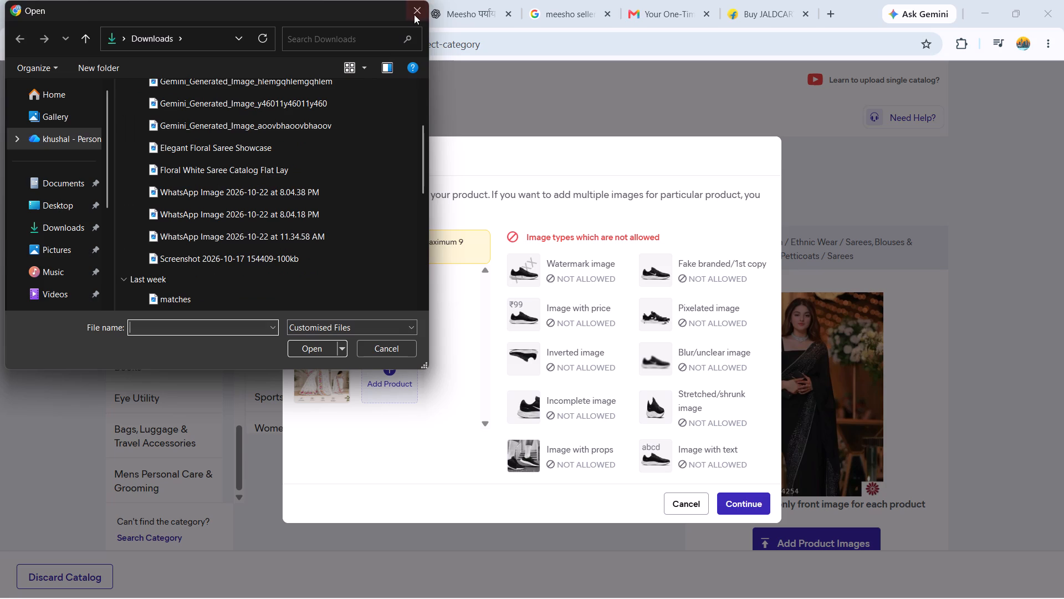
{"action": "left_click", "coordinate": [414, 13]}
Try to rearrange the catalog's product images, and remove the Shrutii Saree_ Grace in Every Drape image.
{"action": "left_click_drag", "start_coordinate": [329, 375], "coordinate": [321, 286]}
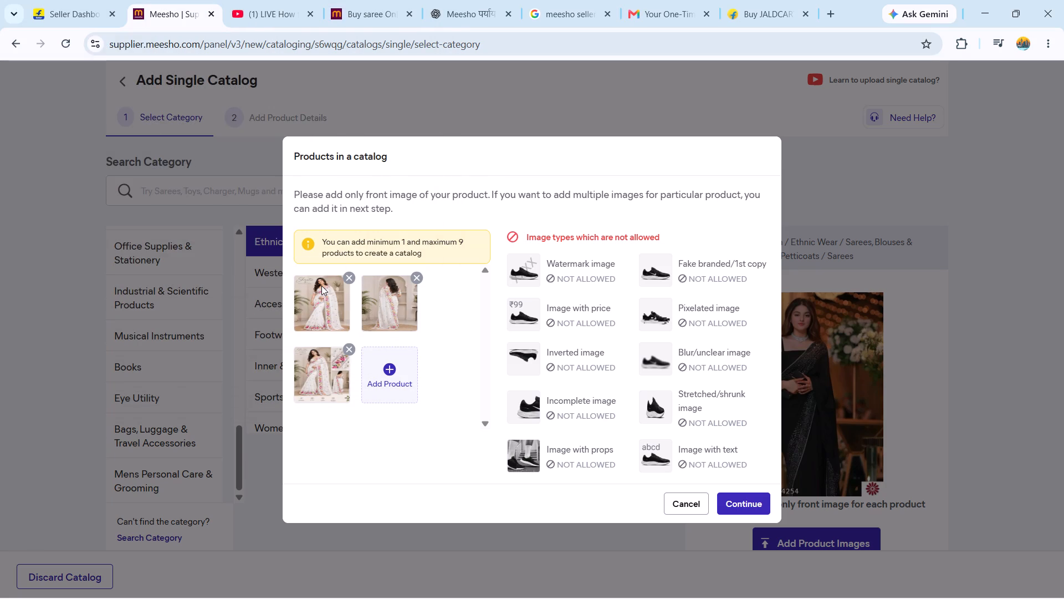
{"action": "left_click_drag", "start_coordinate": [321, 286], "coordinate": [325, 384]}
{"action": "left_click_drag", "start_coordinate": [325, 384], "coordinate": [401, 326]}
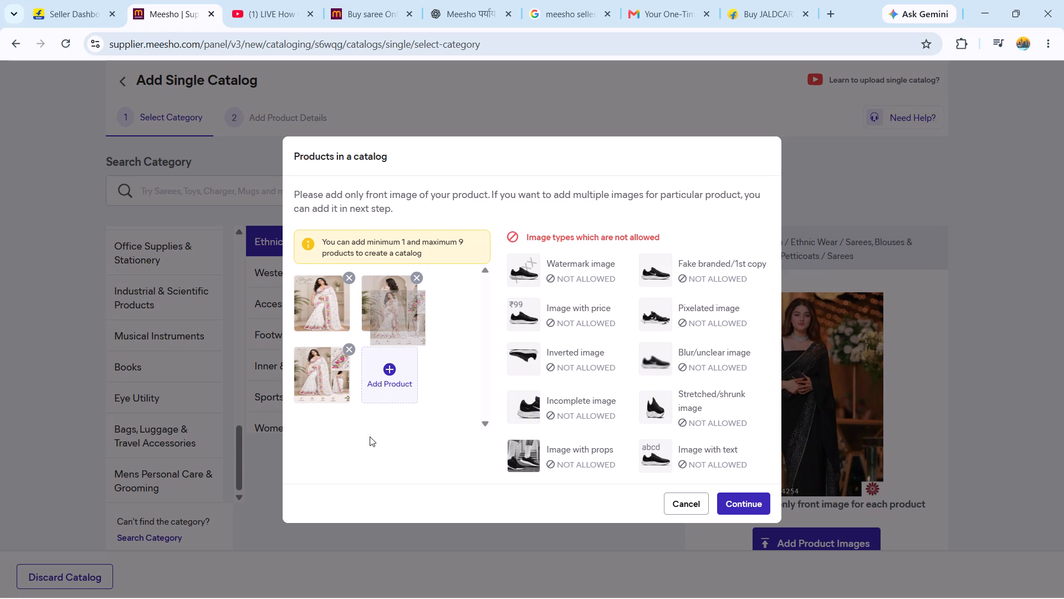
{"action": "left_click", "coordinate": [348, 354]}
{"action": "left_click", "coordinate": [327, 375]}
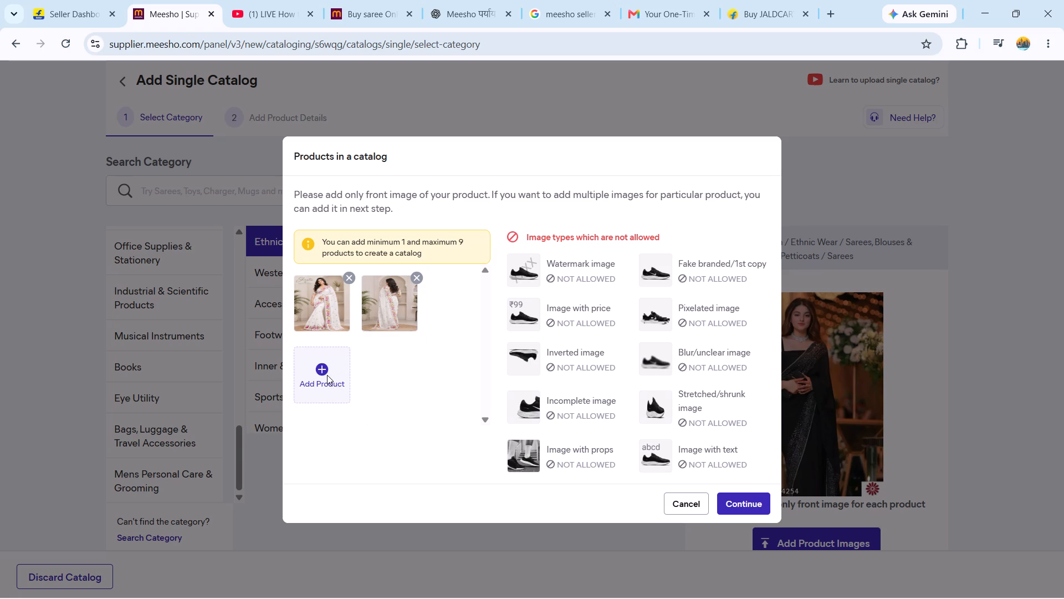
{"action": "left_click", "coordinate": [437, 588]}
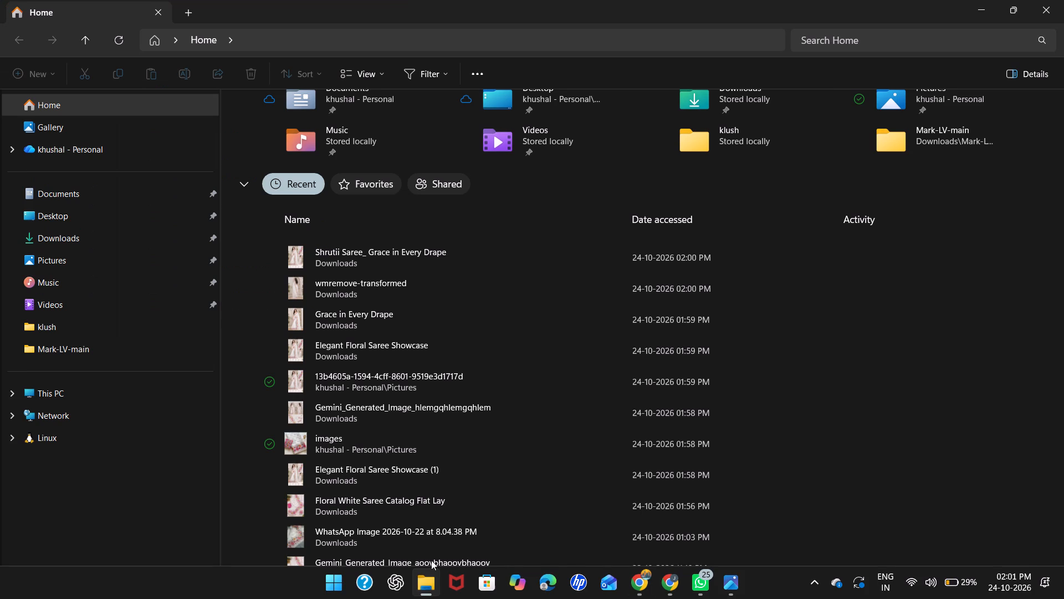
{"action": "scroll", "coordinate": [401, 439], "scroll_direction": "down", "scroll_amount": 1}
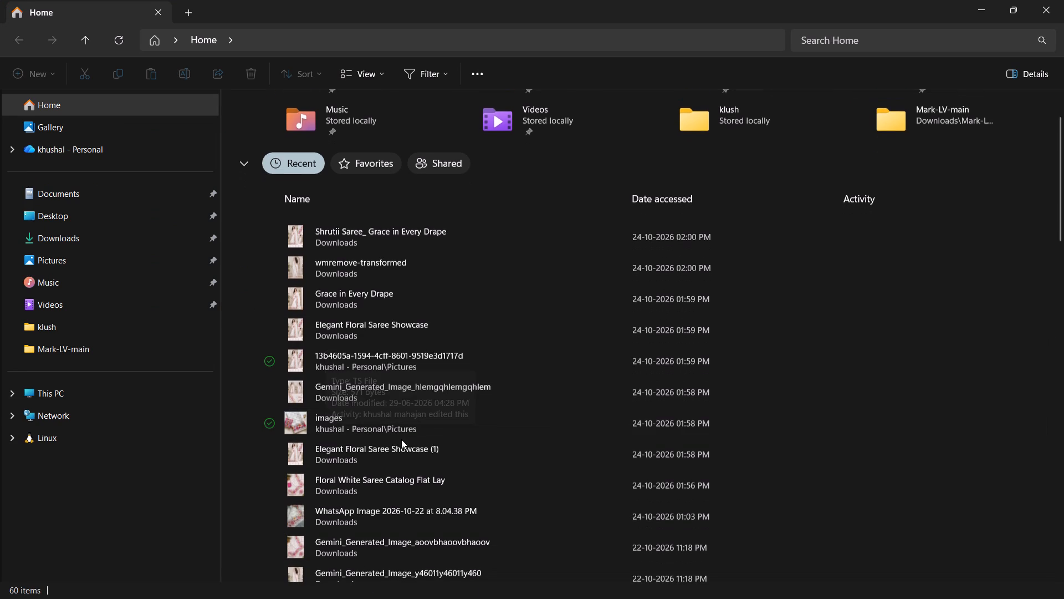
{"action": "double_click", "coordinate": [385, 489]}
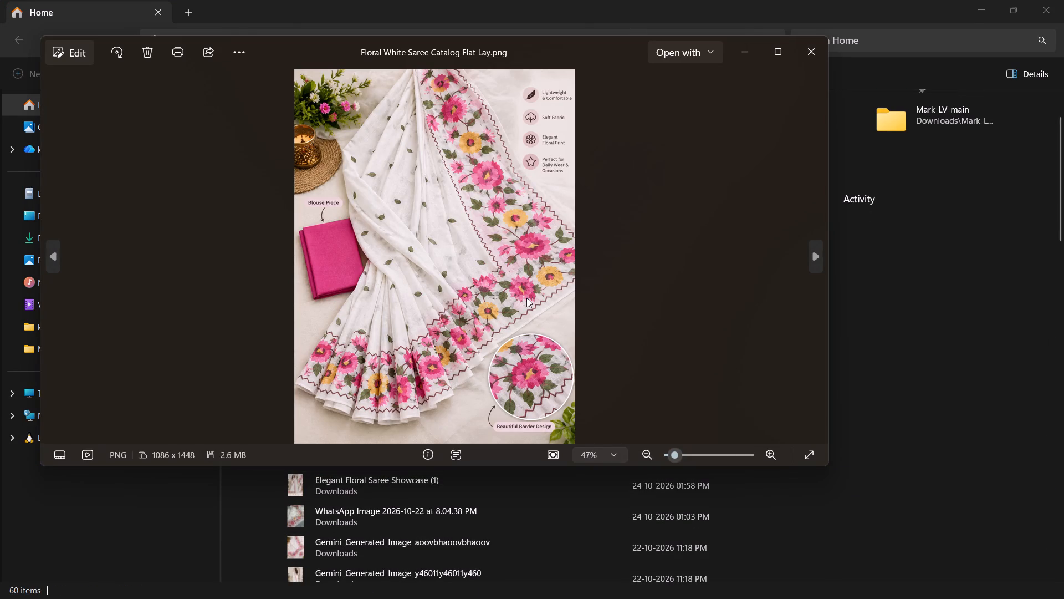
{"action": "left_click", "coordinate": [810, 57]}
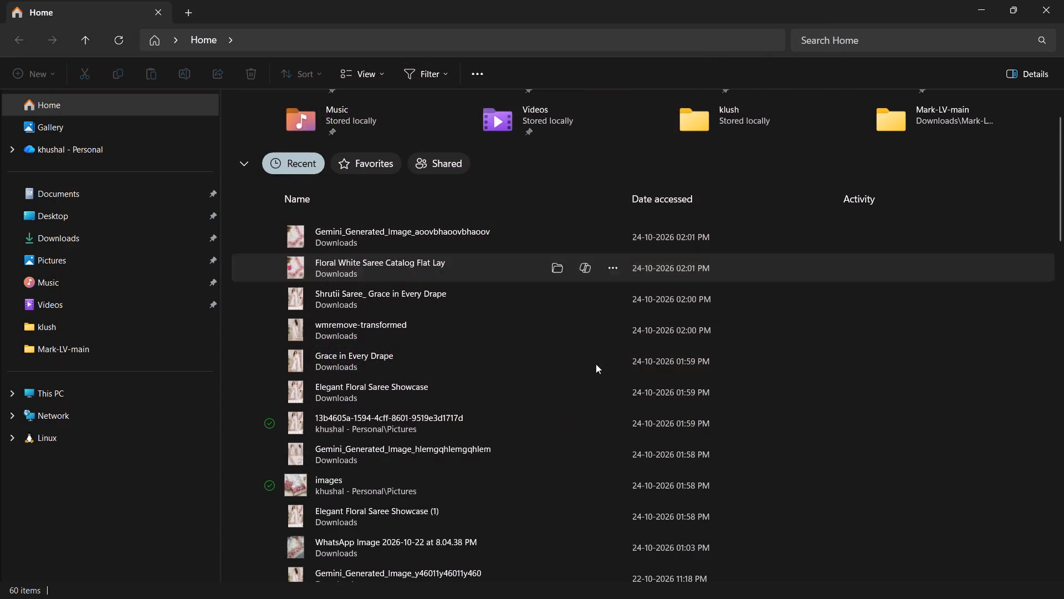
{"action": "scroll", "coordinate": [469, 544], "scroll_direction": "down", "scroll_amount": 1}
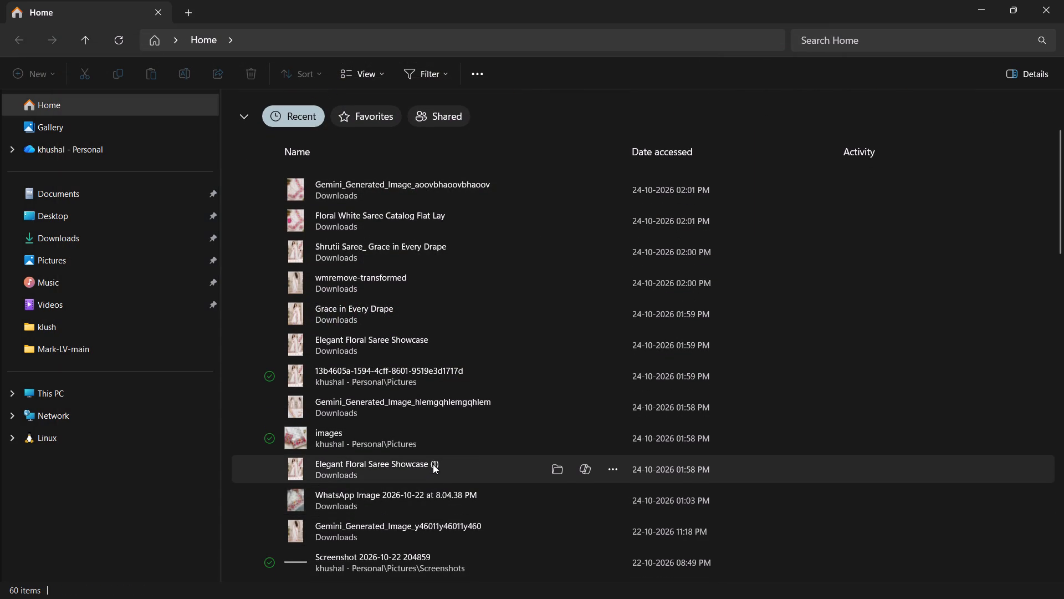
{"action": "scroll", "coordinate": [396, 313], "scroll_direction": "up", "scroll_amount": 2}
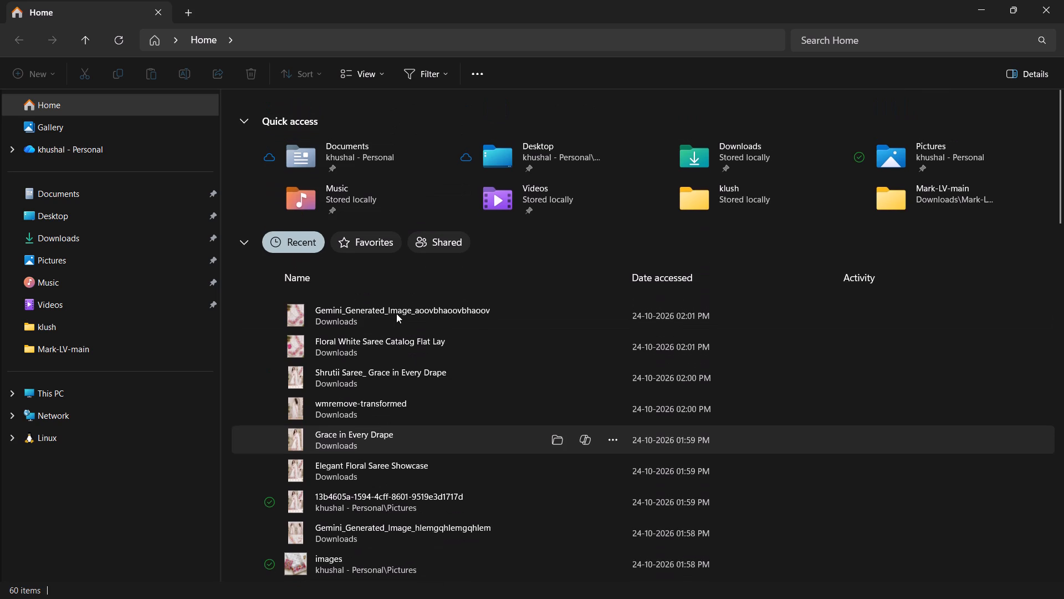
{"action": "left_click", "coordinate": [384, 316]}
{"action": "double_click", "coordinate": [383, 337]}
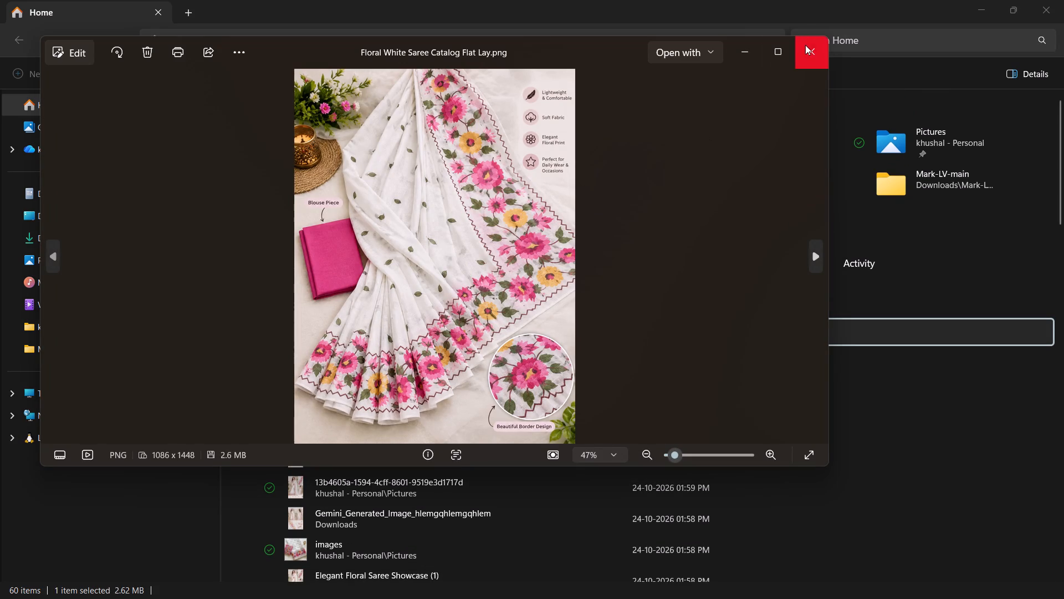
{"action": "left_click", "coordinate": [805, 47]}
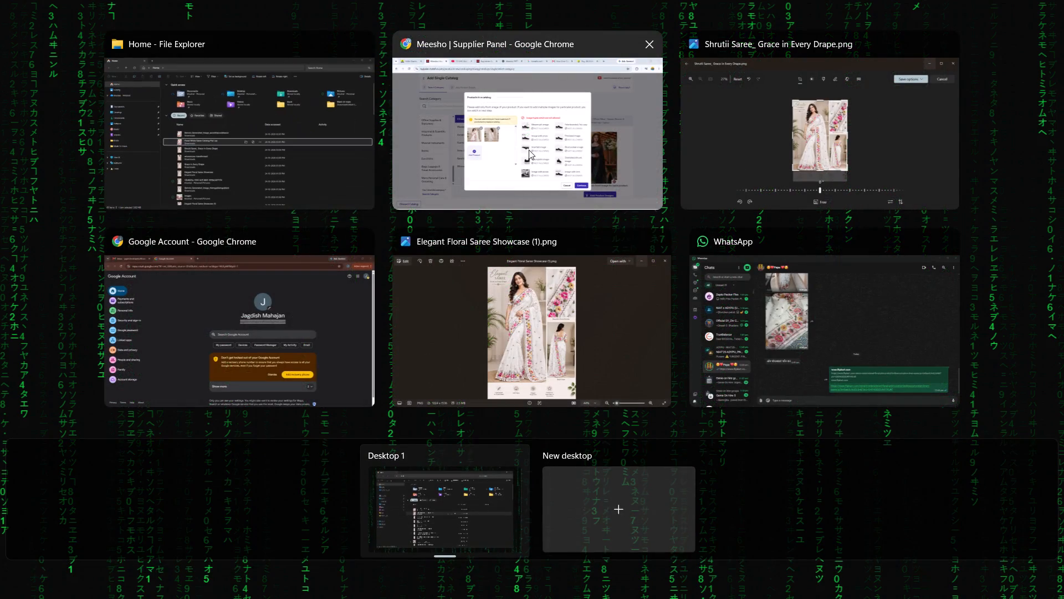
Return to the Meesho supplier page in Chrome and add Floral White Saree Catalog Flat Lay from Downloads as the third product image.
{"action": "left_click", "coordinate": [529, 150]}
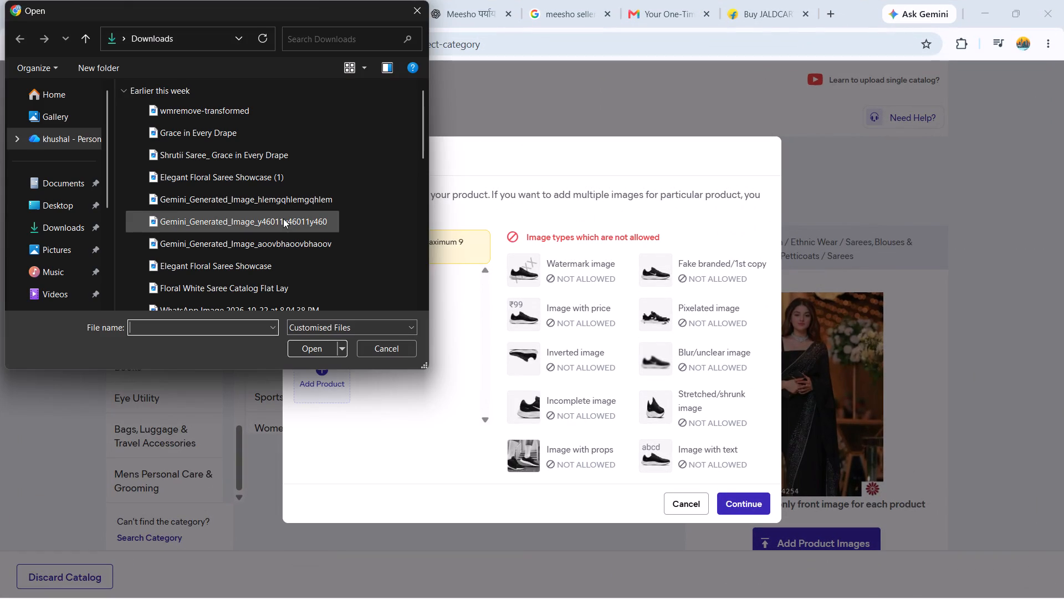
{"action": "scroll", "coordinate": [283, 219], "scroll_direction": "down", "scroll_amount": 2}
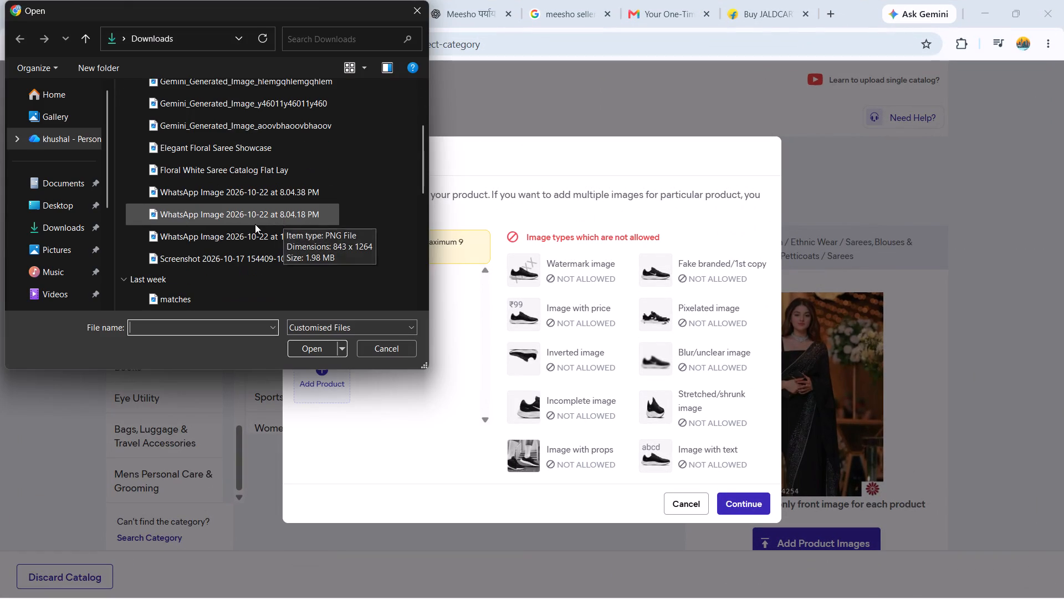
{"action": "left_click", "coordinate": [259, 171]}
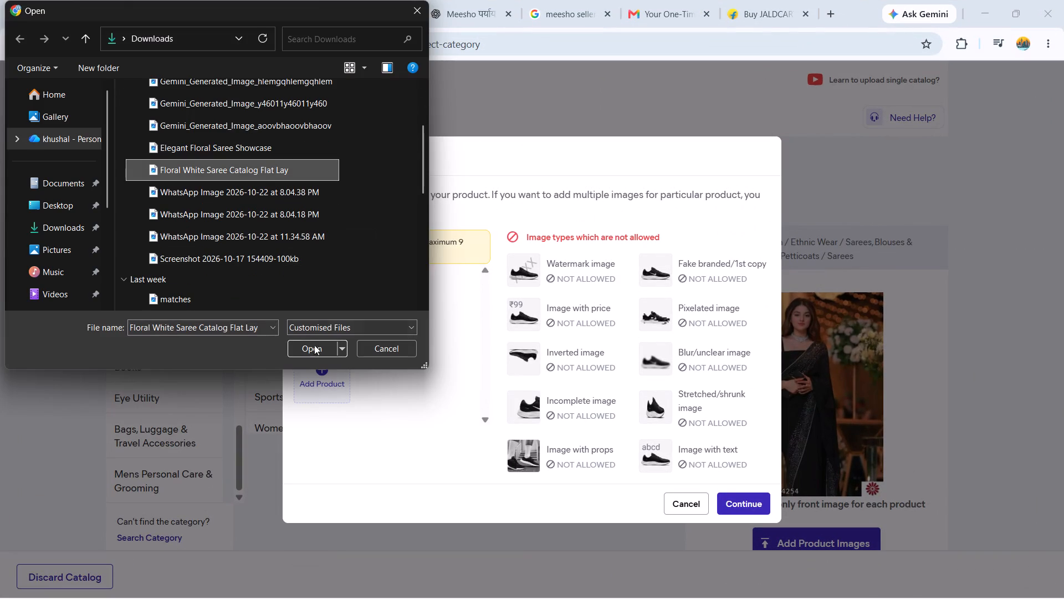
{"action": "left_click", "coordinate": [319, 352]}
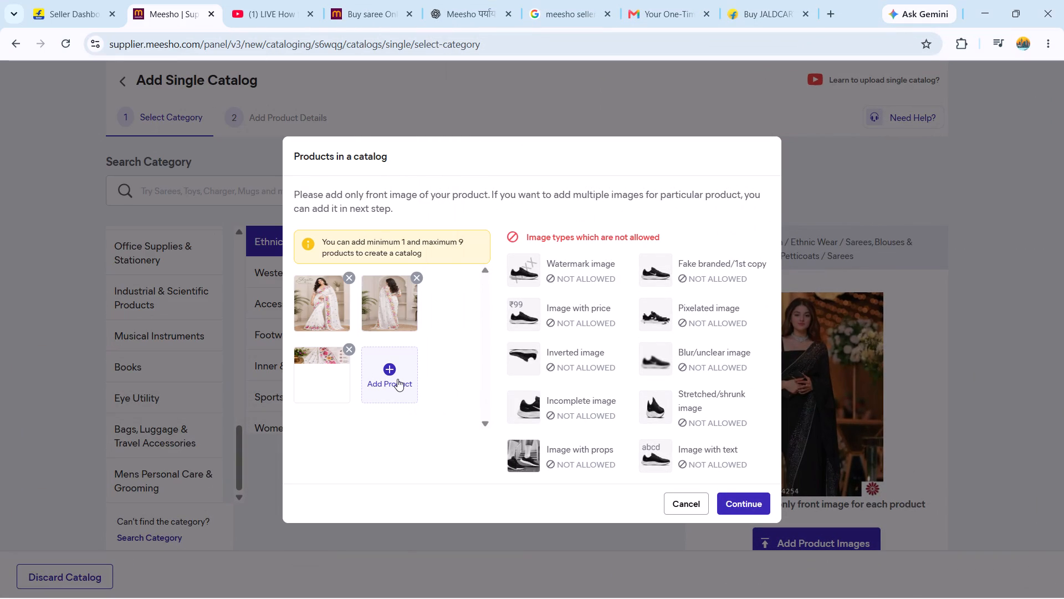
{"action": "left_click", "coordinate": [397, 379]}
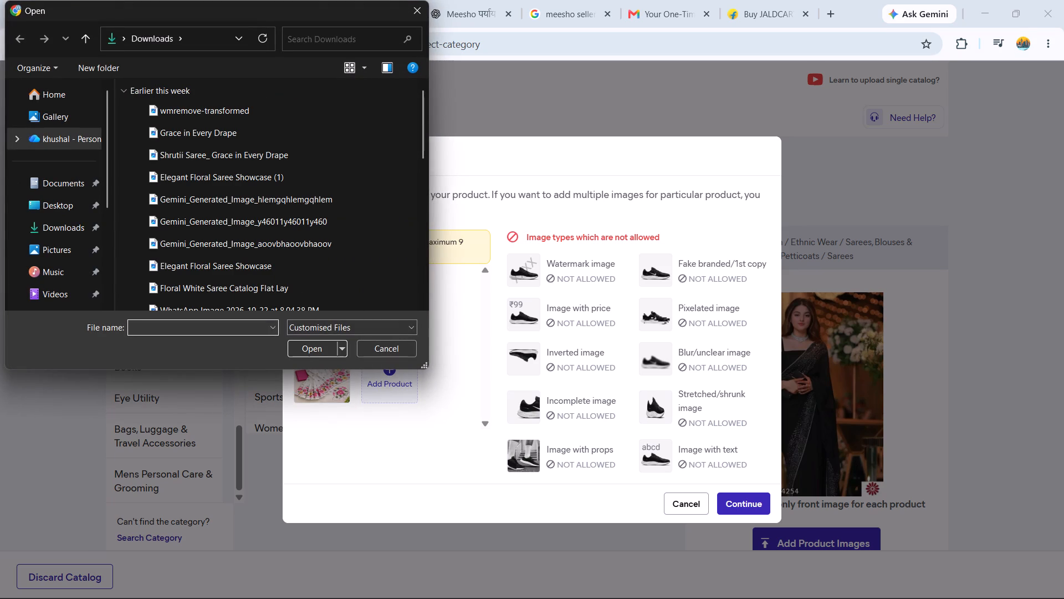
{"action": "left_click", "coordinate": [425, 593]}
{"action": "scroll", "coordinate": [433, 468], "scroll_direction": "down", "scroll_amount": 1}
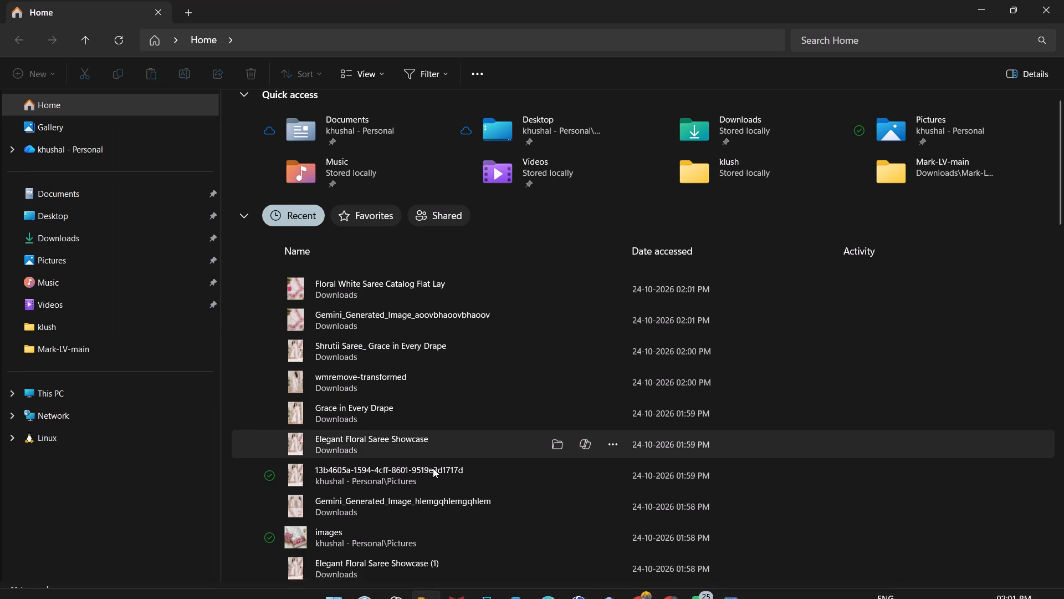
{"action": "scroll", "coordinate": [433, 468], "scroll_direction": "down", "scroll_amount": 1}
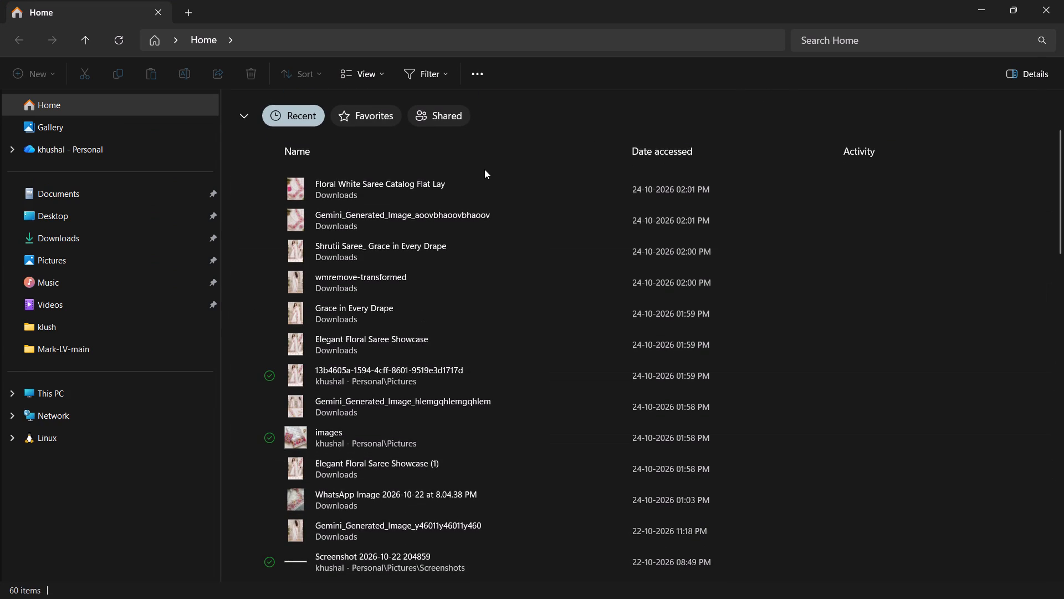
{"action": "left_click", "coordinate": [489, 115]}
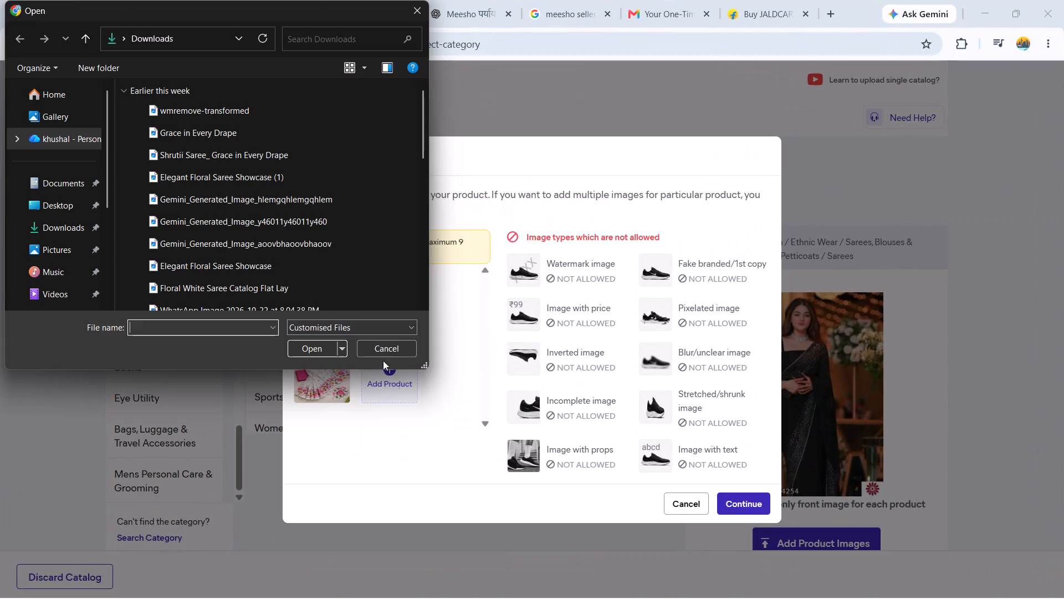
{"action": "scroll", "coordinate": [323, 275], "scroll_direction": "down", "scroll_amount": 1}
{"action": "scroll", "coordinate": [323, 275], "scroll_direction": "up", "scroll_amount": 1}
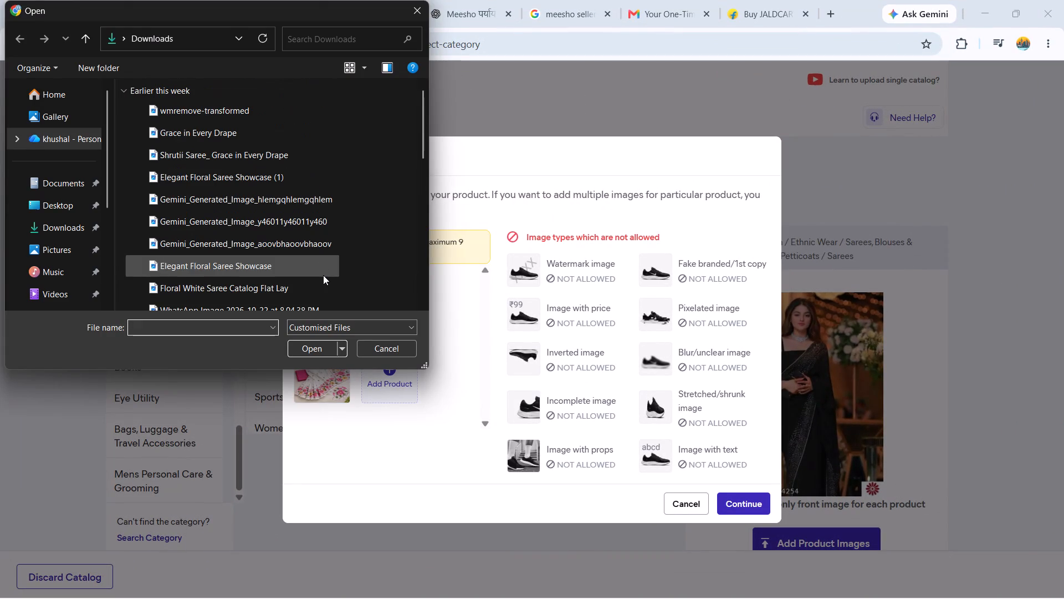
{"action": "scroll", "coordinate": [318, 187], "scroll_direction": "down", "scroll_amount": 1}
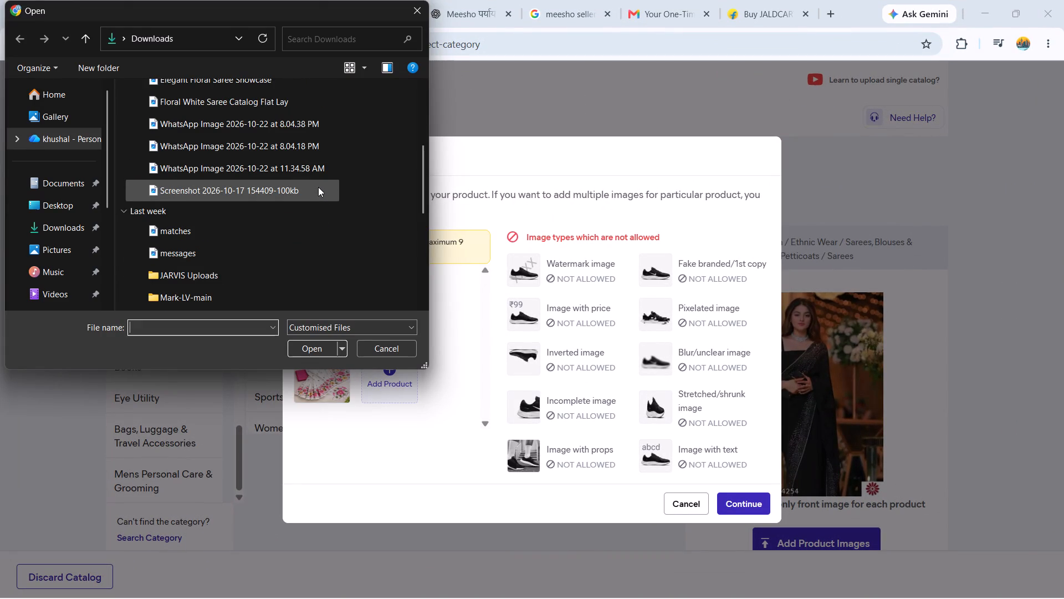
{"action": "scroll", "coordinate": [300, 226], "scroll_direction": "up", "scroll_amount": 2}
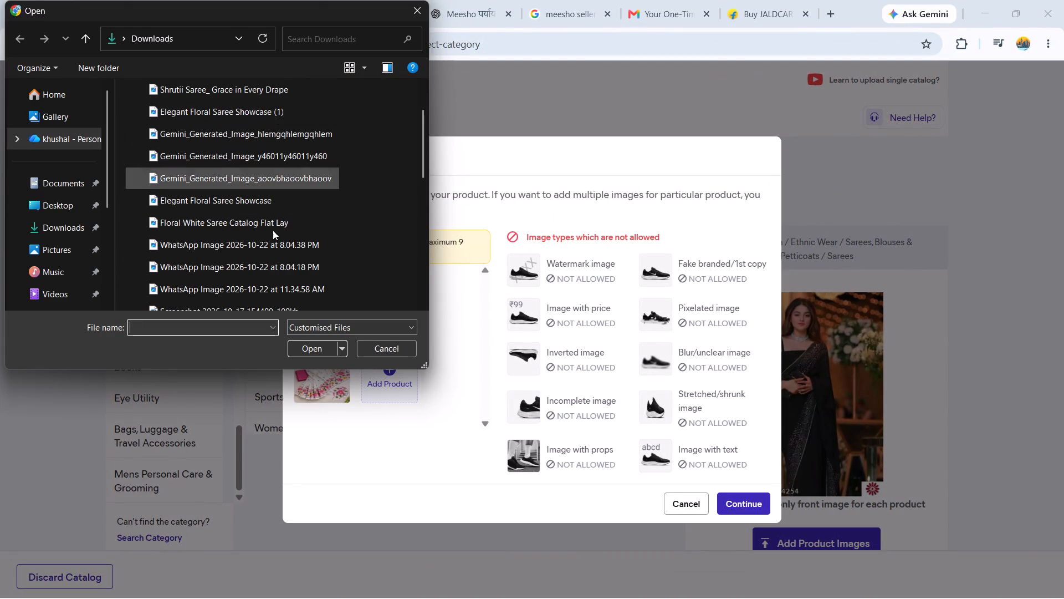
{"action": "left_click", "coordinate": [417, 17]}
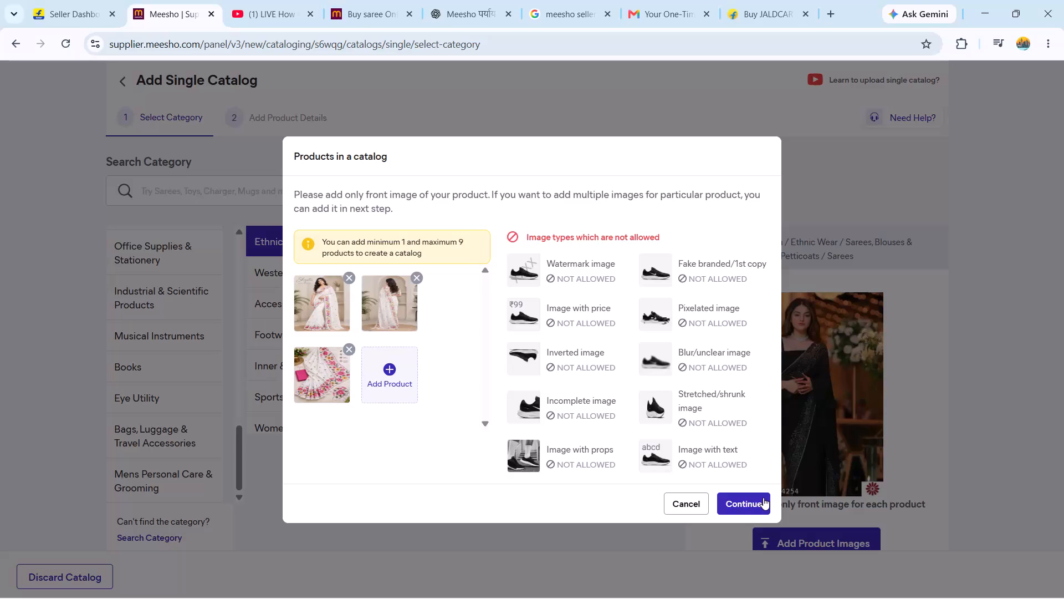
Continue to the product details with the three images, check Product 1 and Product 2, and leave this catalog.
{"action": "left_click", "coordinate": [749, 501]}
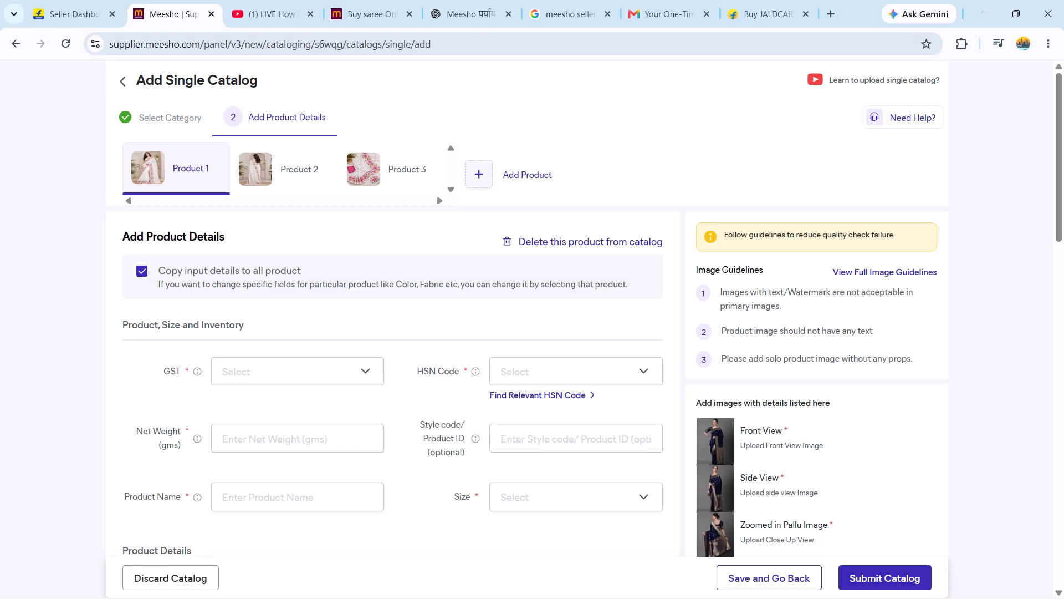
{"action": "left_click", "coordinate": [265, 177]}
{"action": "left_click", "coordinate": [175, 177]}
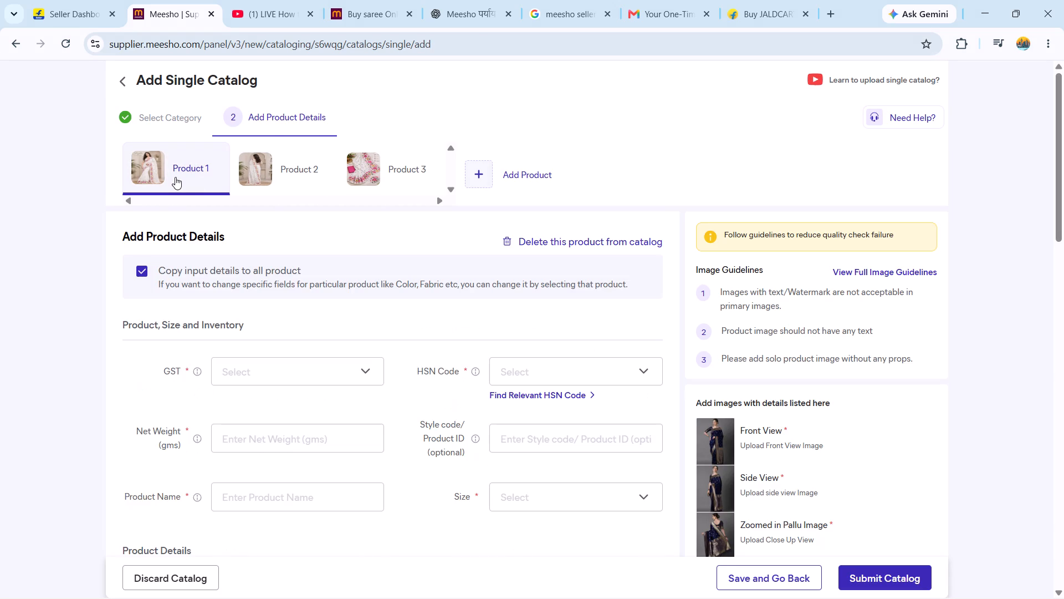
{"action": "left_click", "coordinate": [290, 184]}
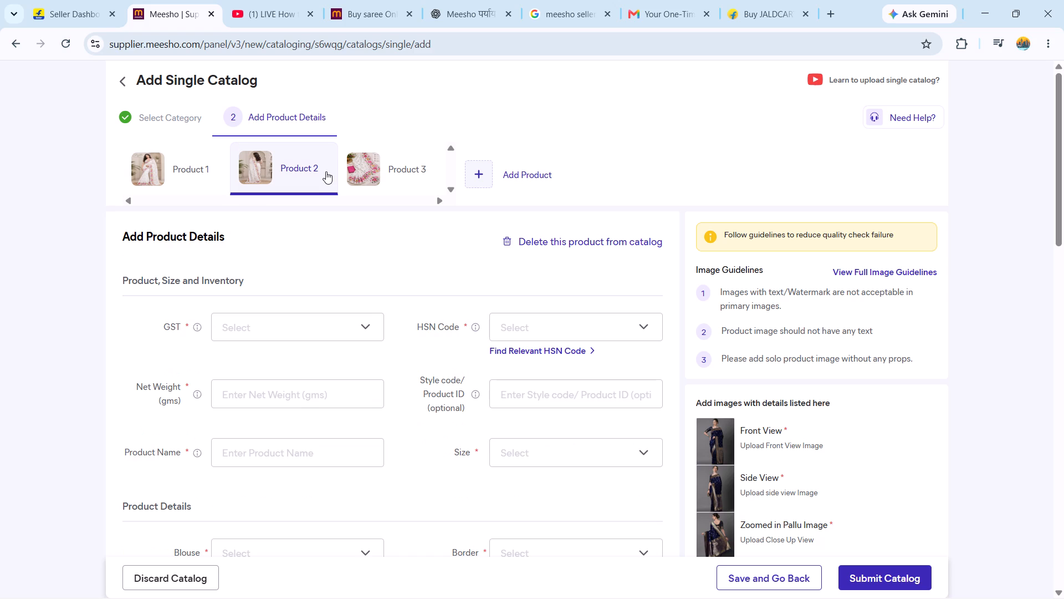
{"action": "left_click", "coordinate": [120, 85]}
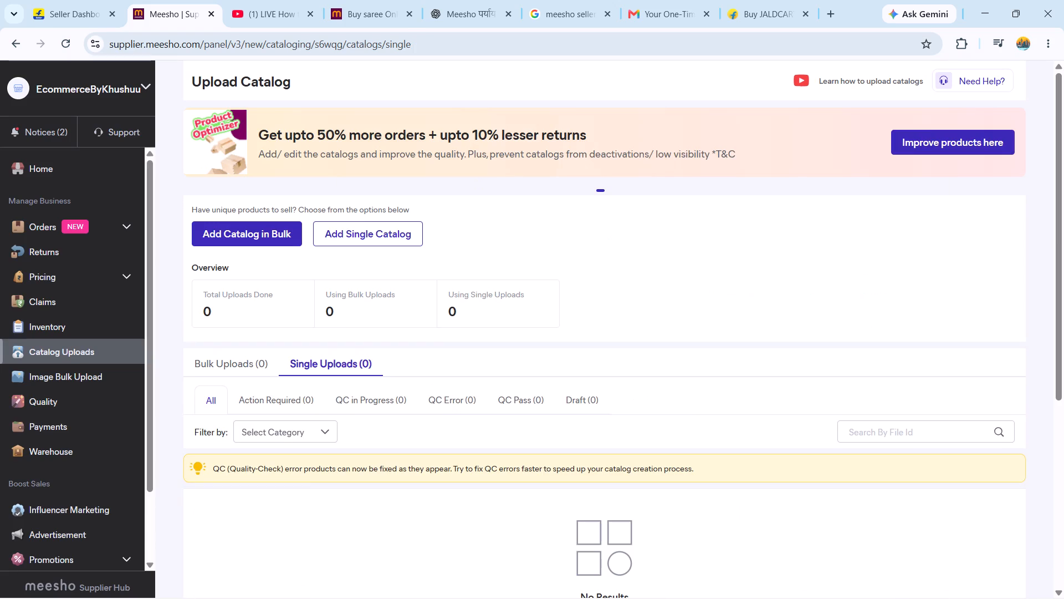
Start a new single catalog, search the categories for saree, and choose Sarees in Women Fashion.
{"action": "scroll", "coordinate": [286, 381], "scroll_direction": "down", "scroll_amount": 1}
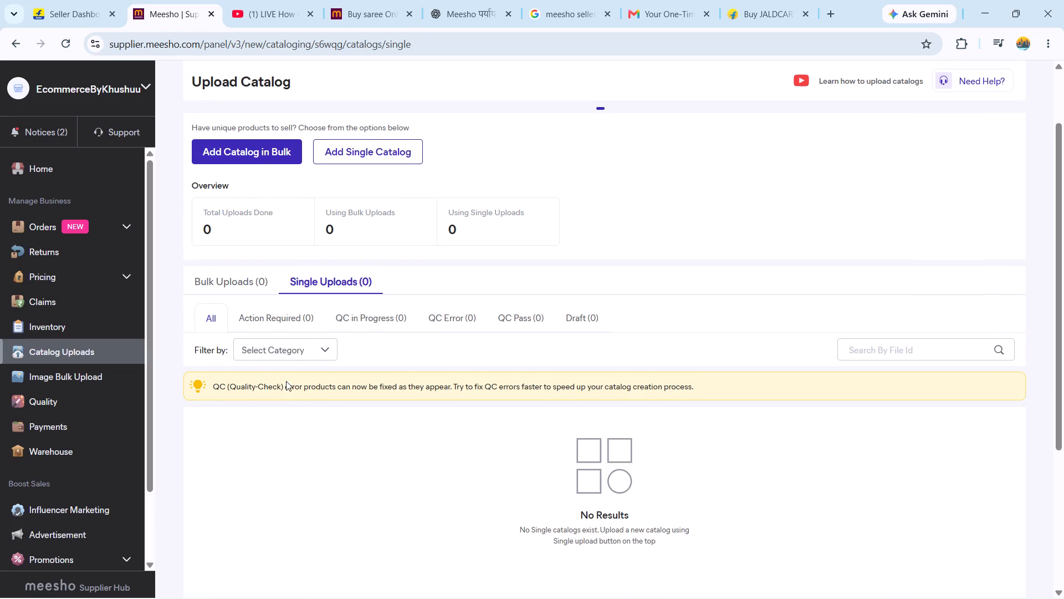
{"action": "scroll", "coordinate": [286, 381], "scroll_direction": "down", "scroll_amount": 1}
{"action": "scroll", "coordinate": [286, 381], "scroll_direction": "up", "scroll_amount": 3}
{"action": "left_click", "coordinate": [354, 232]}
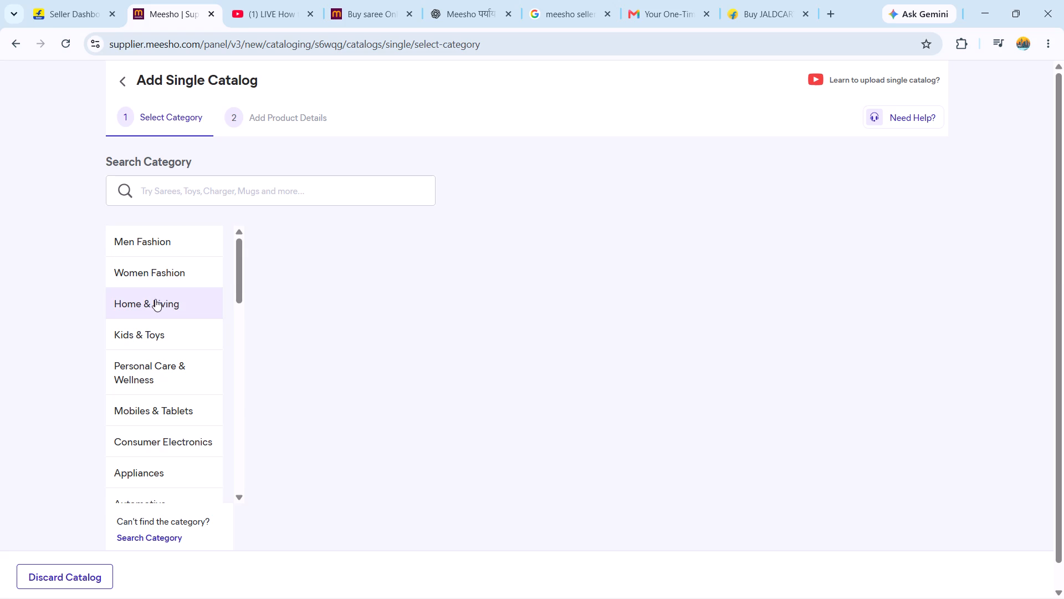
{"action": "left_click", "coordinate": [261, 194]}
{"action": "type", "text": "saree"}
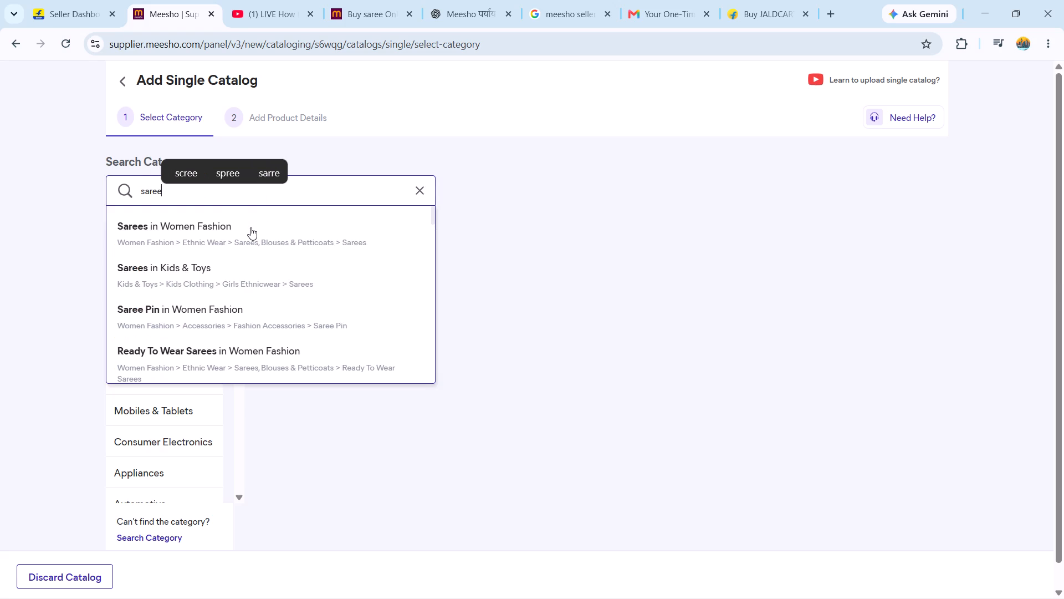
{"action": "left_click", "coordinate": [250, 227]}
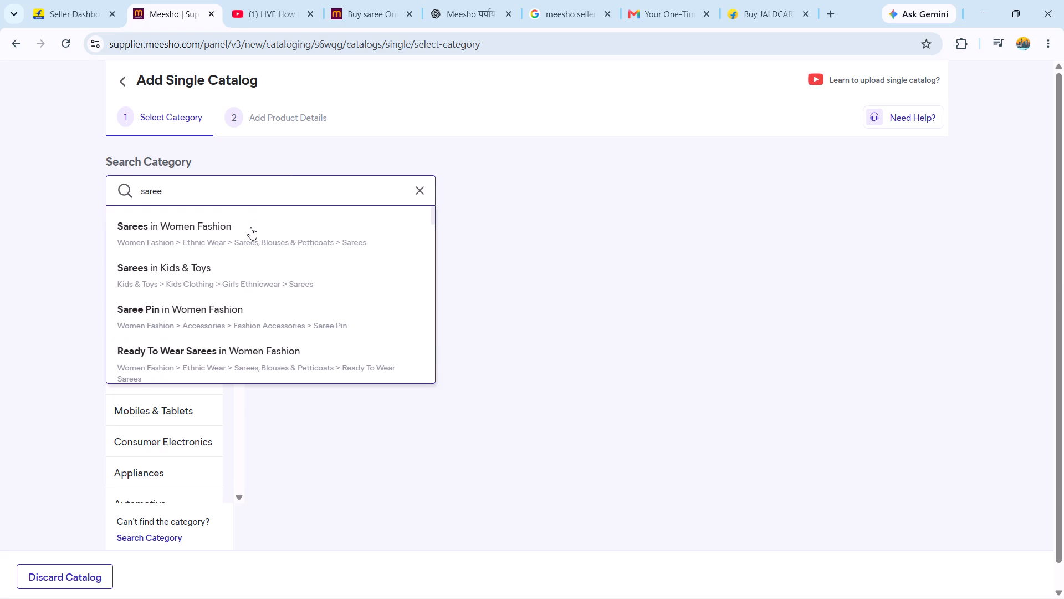
Start adding product images, preview Grace in Every Drape from File Explorer's recent files, and return to the Meesho page in Chrome.
{"action": "scroll", "coordinate": [505, 483], "scroll_direction": "down", "scroll_amount": 1}
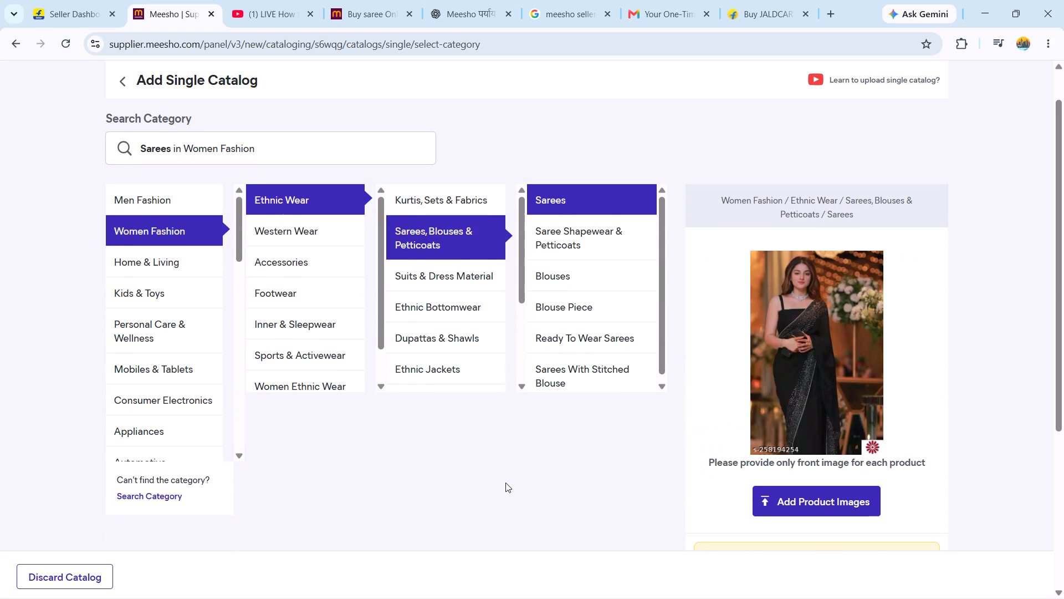
{"action": "left_click", "coordinate": [800, 505]}
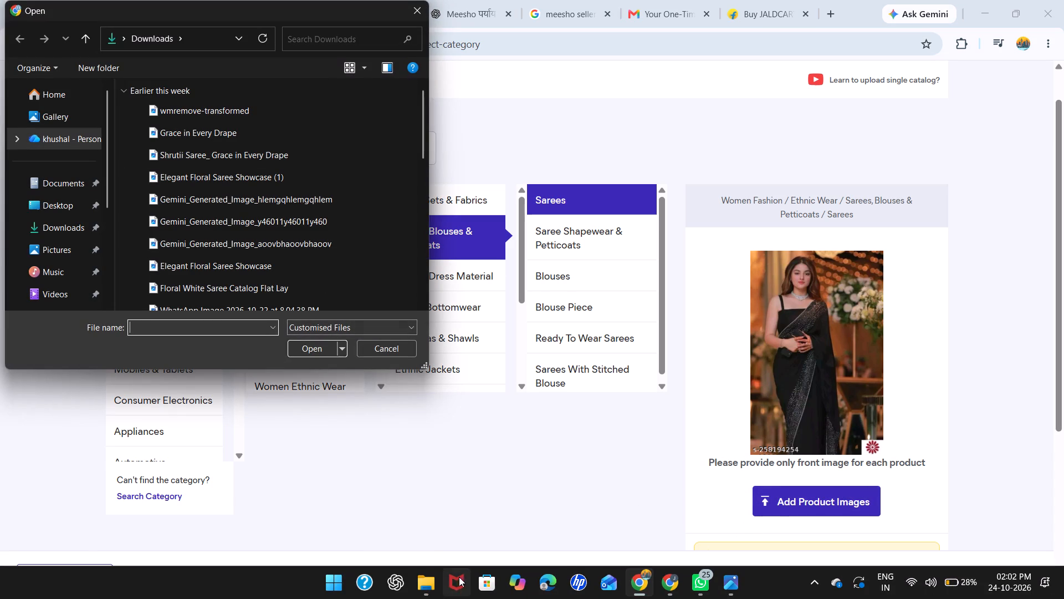
{"action": "left_click", "coordinate": [425, 589]}
{"action": "scroll", "coordinate": [398, 438], "scroll_direction": "down", "scroll_amount": 1}
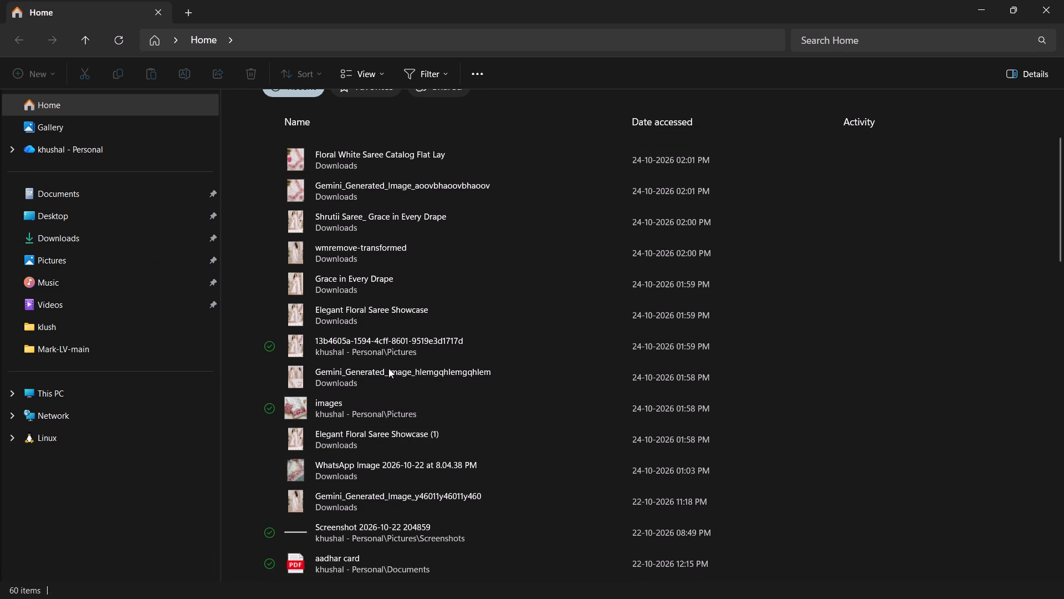
{"action": "double_click", "coordinate": [380, 270]}
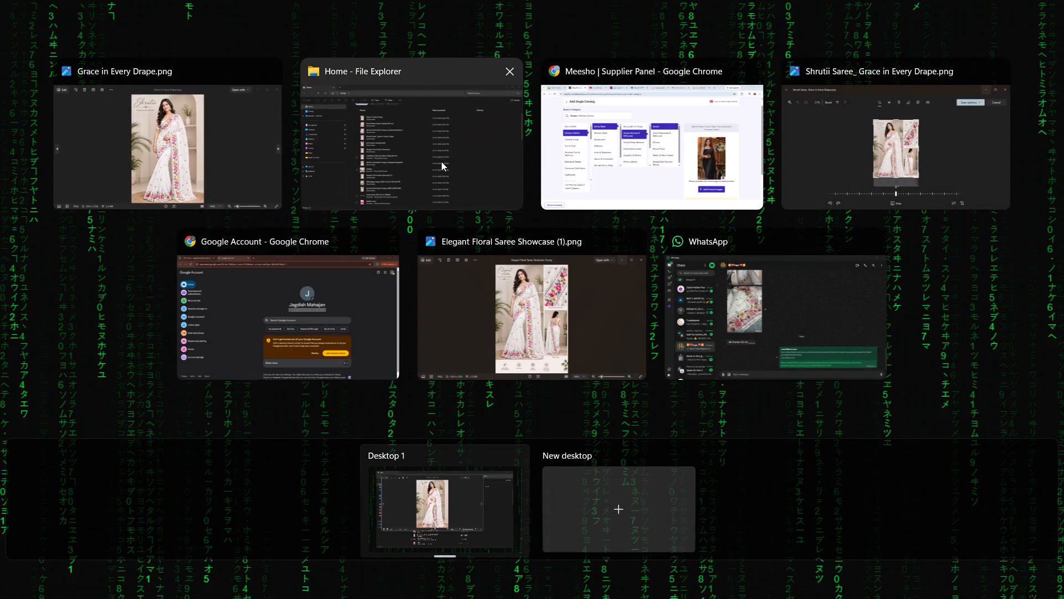
{"action": "left_click", "coordinate": [441, 161]}
{"action": "left_click", "coordinate": [603, 161]}
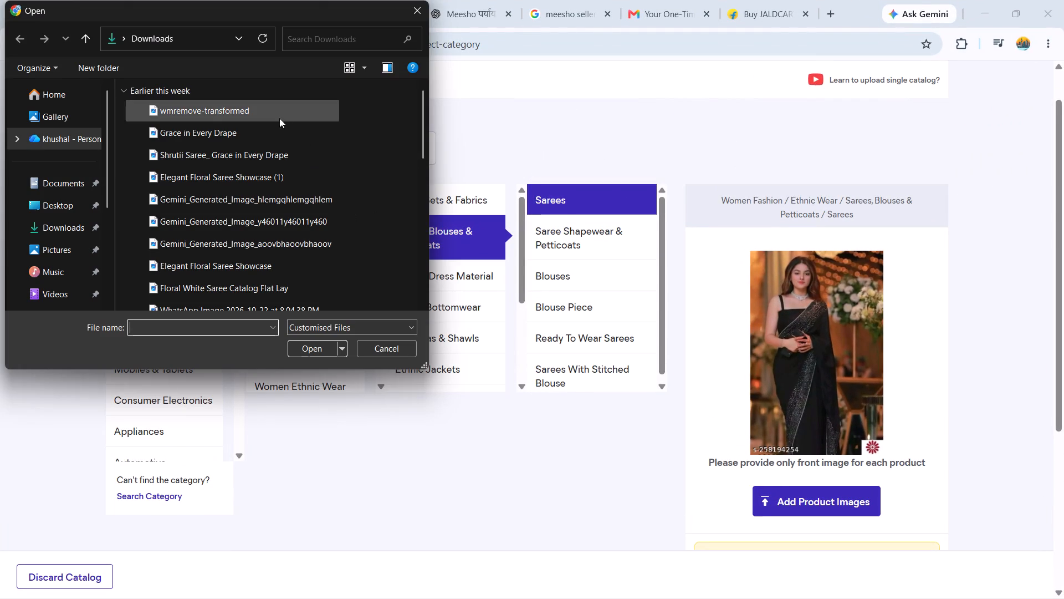
Add Grace in Every Drape from Downloads as the catalog's only product image and continue to the product details.
{"action": "left_click_drag", "start_coordinate": [276, 133], "coordinate": [309, 71]}
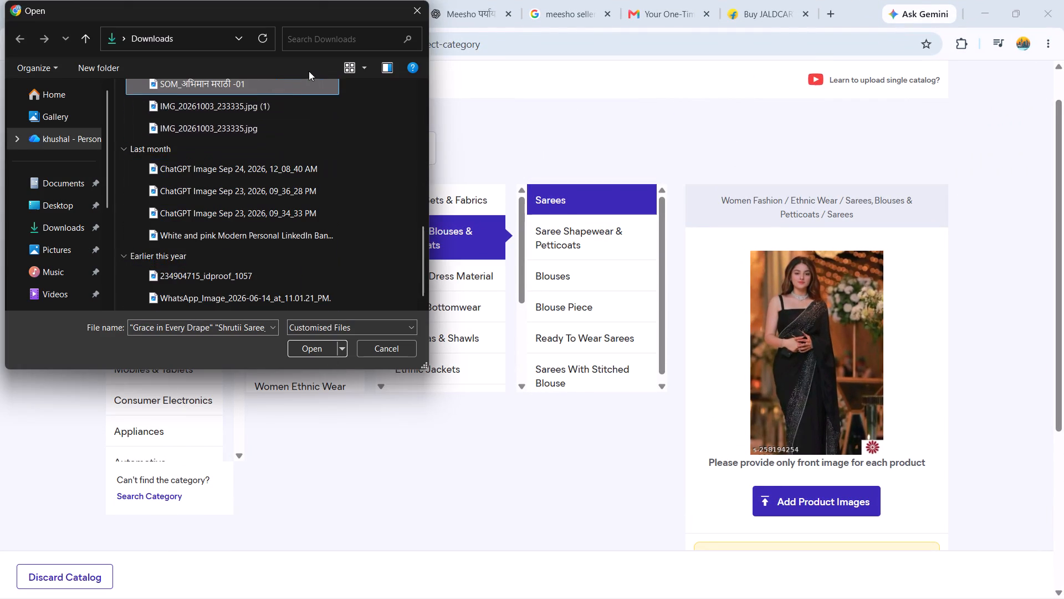
{"action": "left_click_drag", "start_coordinate": [309, 71], "coordinate": [309, 69]}
{"action": "left_click", "coordinate": [338, 131]}
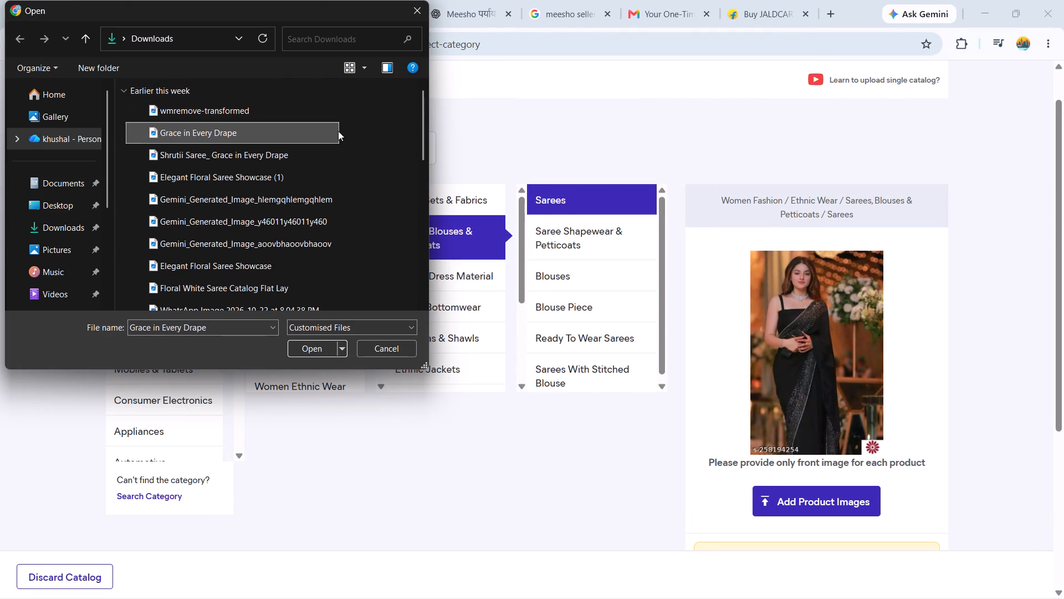
{"action": "left_click", "coordinate": [318, 351]}
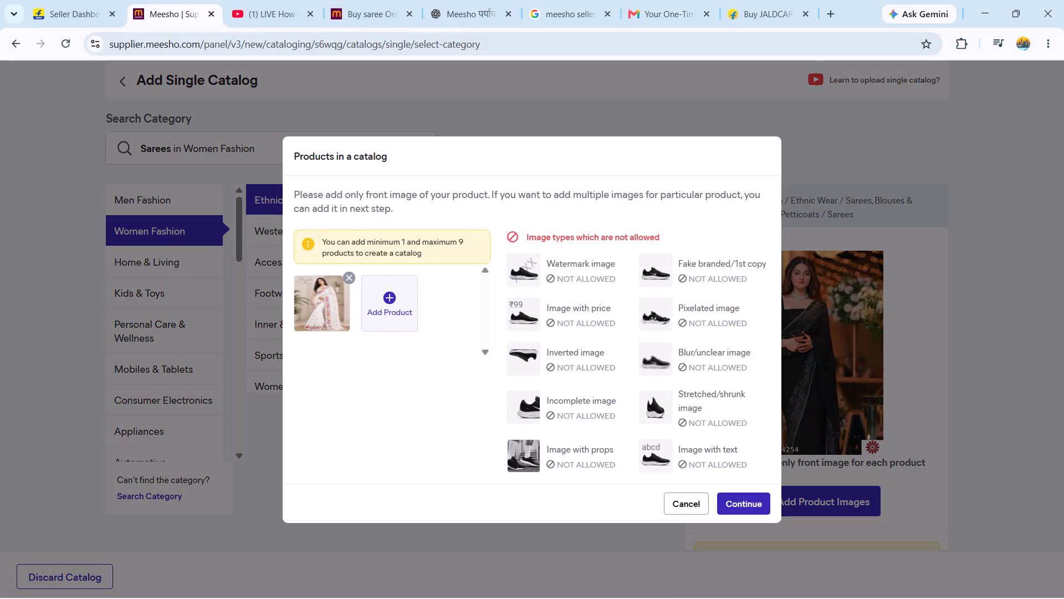
{"action": "left_click", "coordinate": [739, 508]}
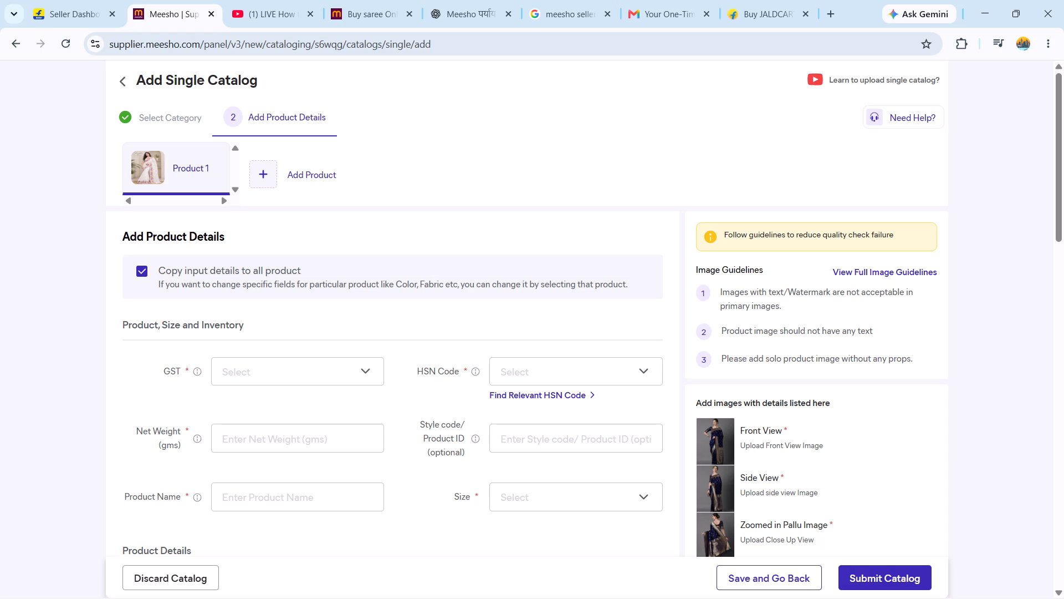
Set the product's GST to 5.
{"action": "scroll", "coordinate": [230, 374], "scroll_direction": "down", "scroll_amount": 1}
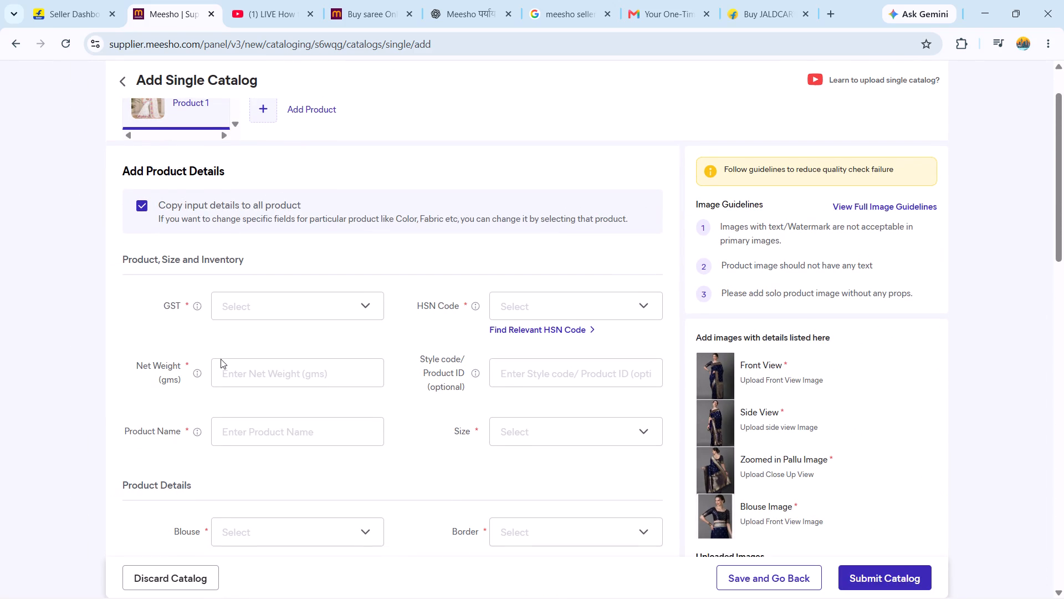
{"action": "left_click", "coordinate": [250, 281]}
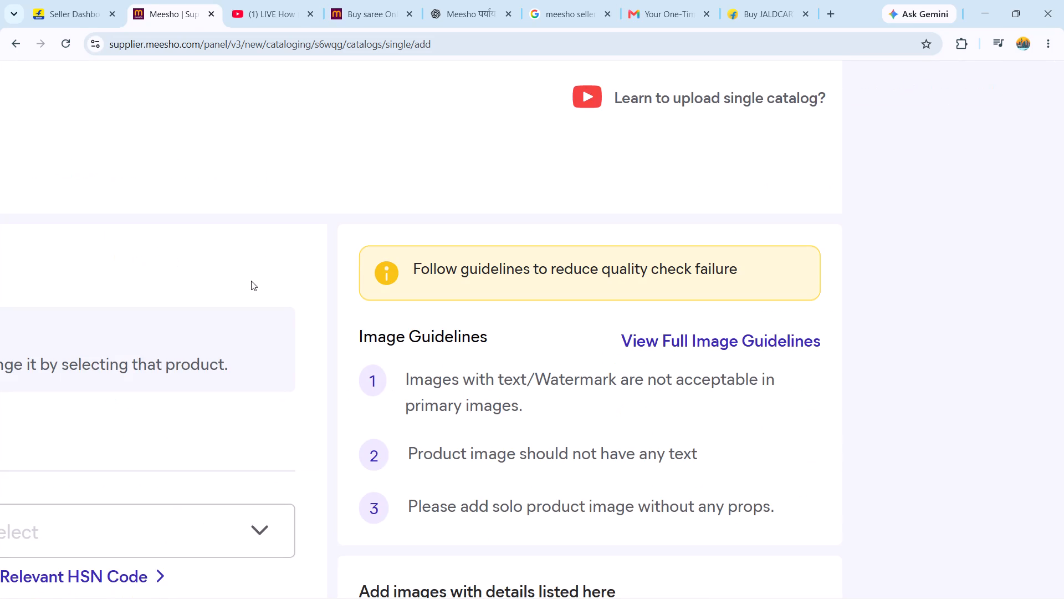
{"action": "left_click", "coordinate": [262, 366]}
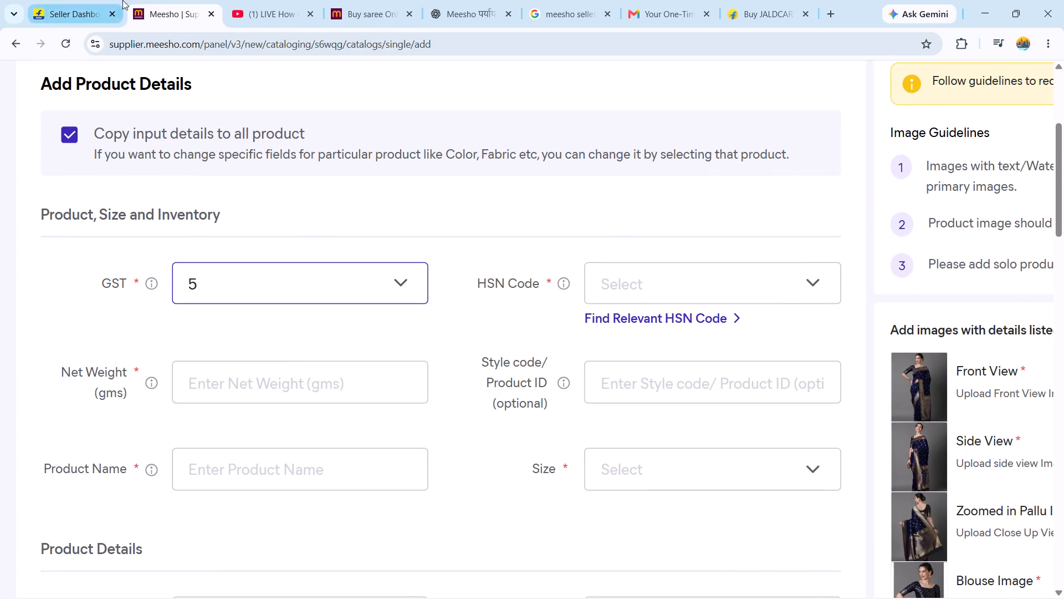
Review the YouTube listing tutorial's product image upload section up to the GST selection part, pause it, and return to the Meesho supplier page.
{"action": "left_click", "coordinate": [272, 1]}
{"action": "left_click", "coordinate": [324, 298]}
{"action": "key", "text": "Right"}
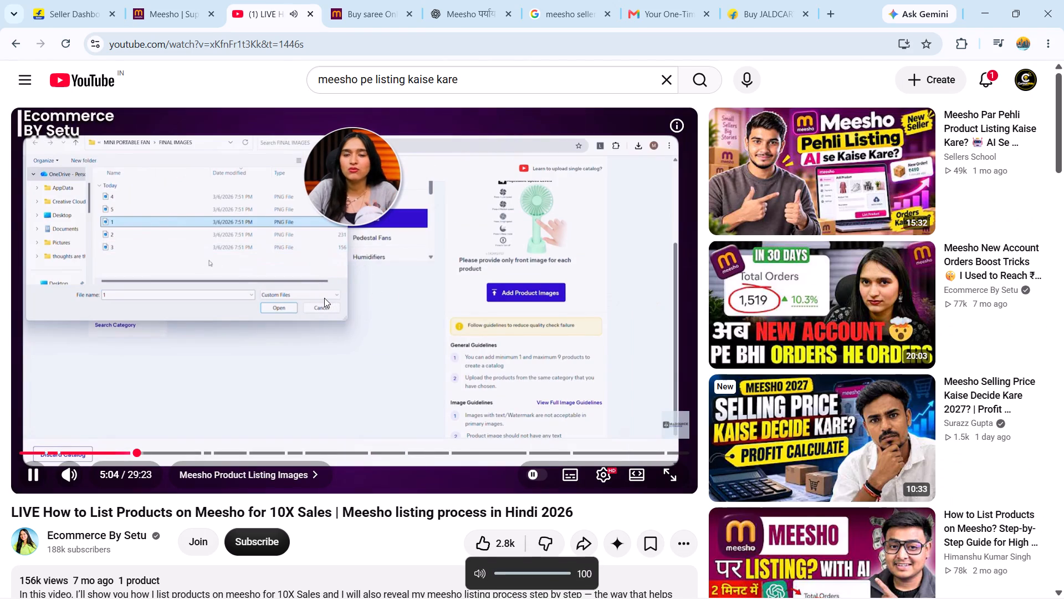
{"action": "key", "text": "Right"}
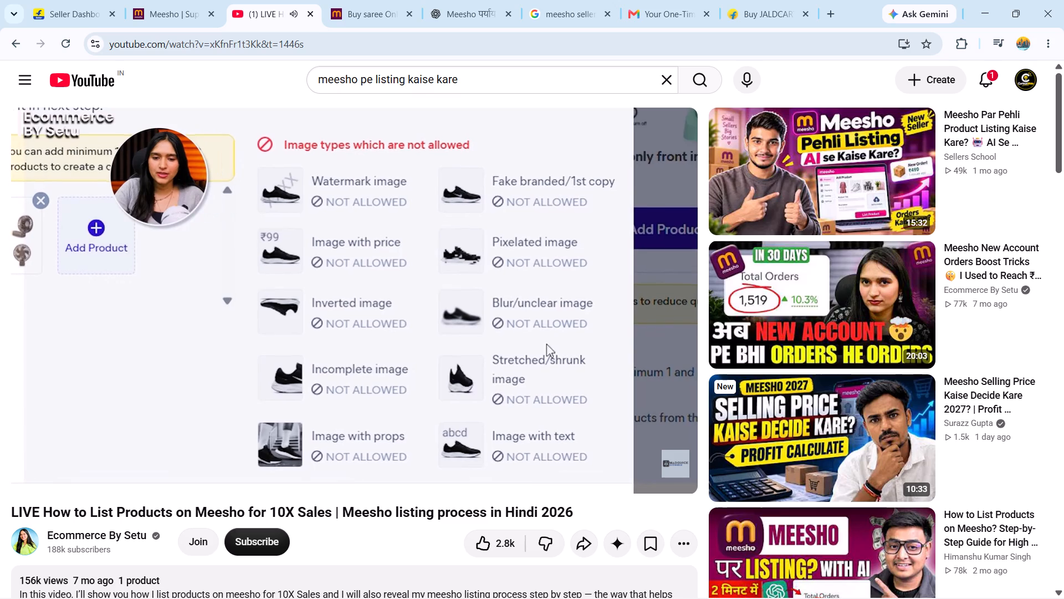
{"action": "key", "text": "Right"}
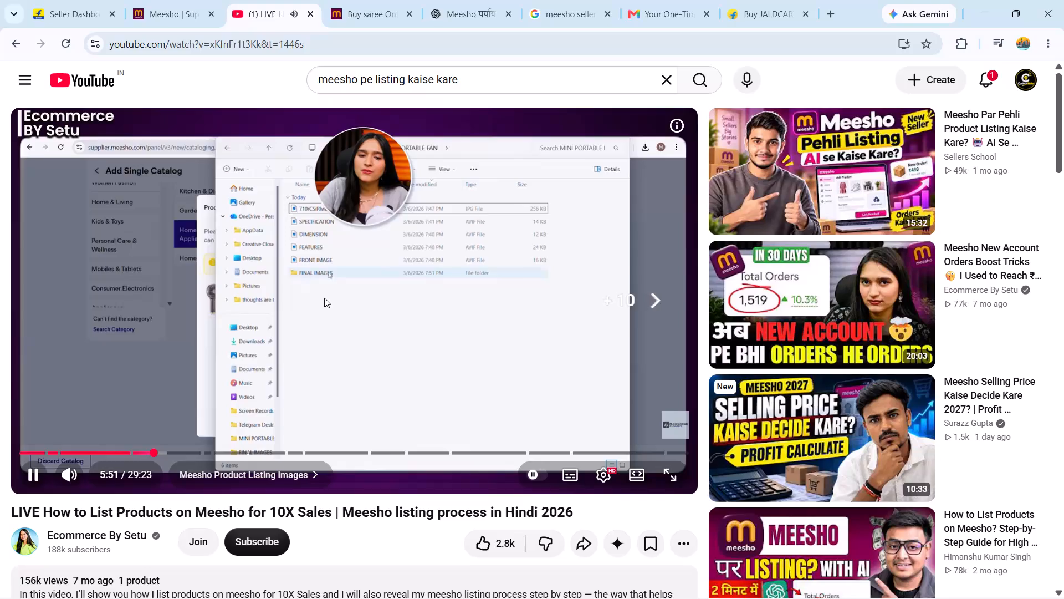
{"action": "key", "text": "Right"}
{"action": "key", "text": "Right"}
{"action": "key", "text": "Right"}
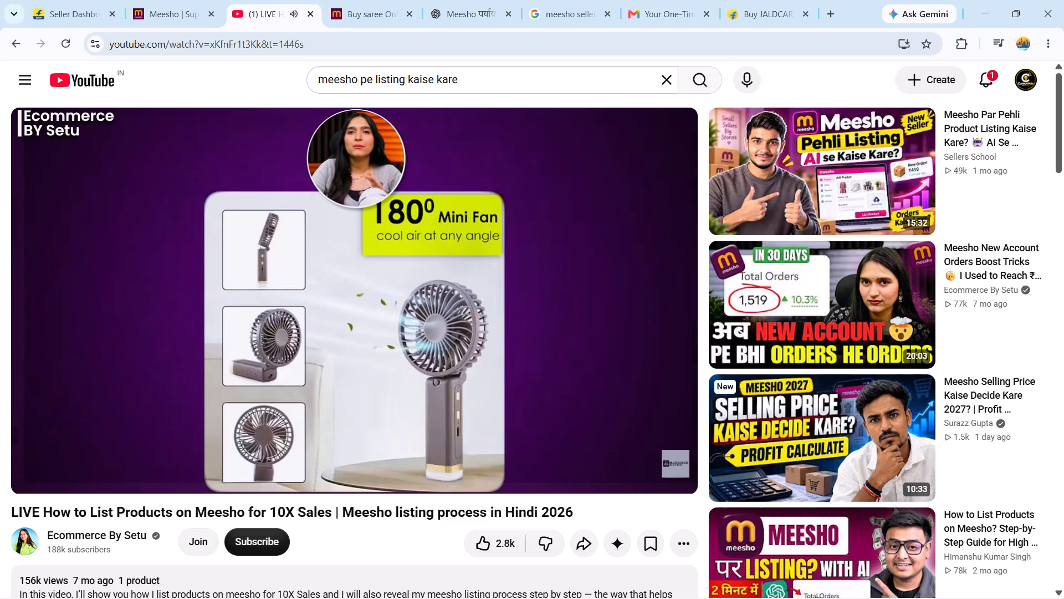
{"action": "key", "text": "Right"}
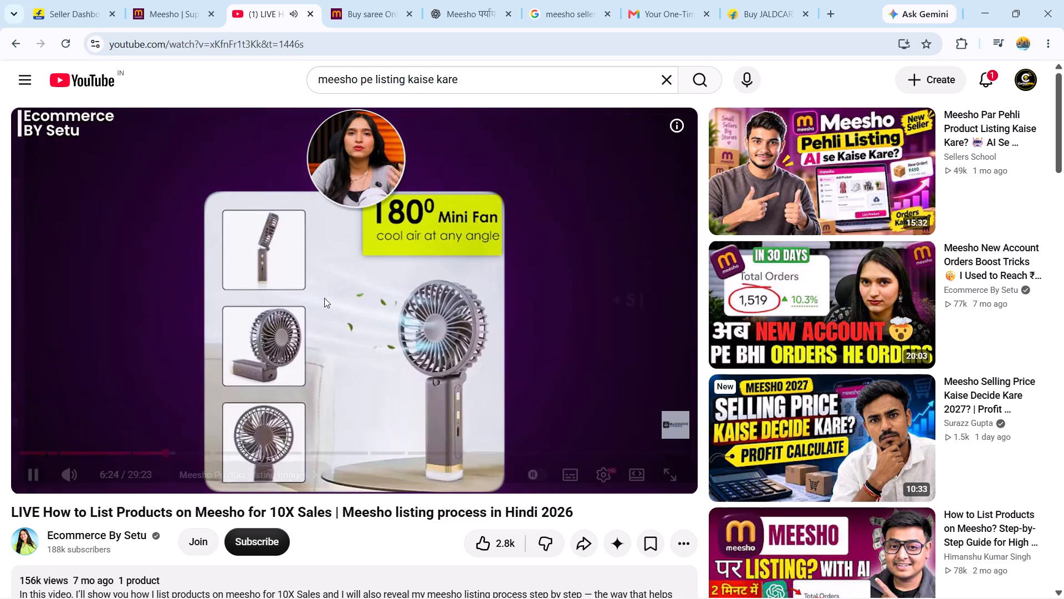
{"action": "key", "text": "Right"}
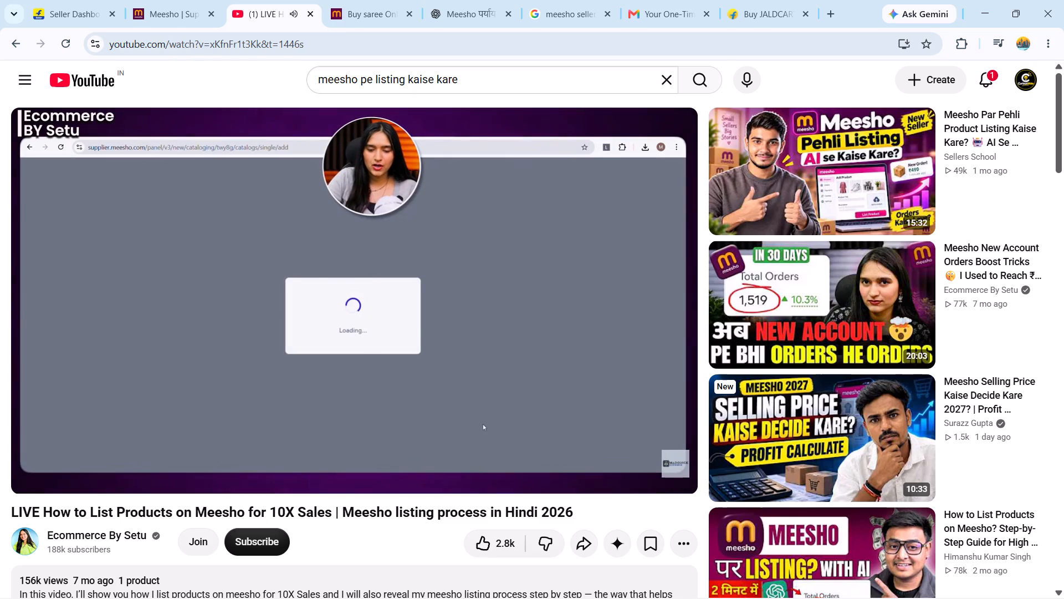
{"action": "key", "text": "Right"}
{"action": "key", "text": "Right"}
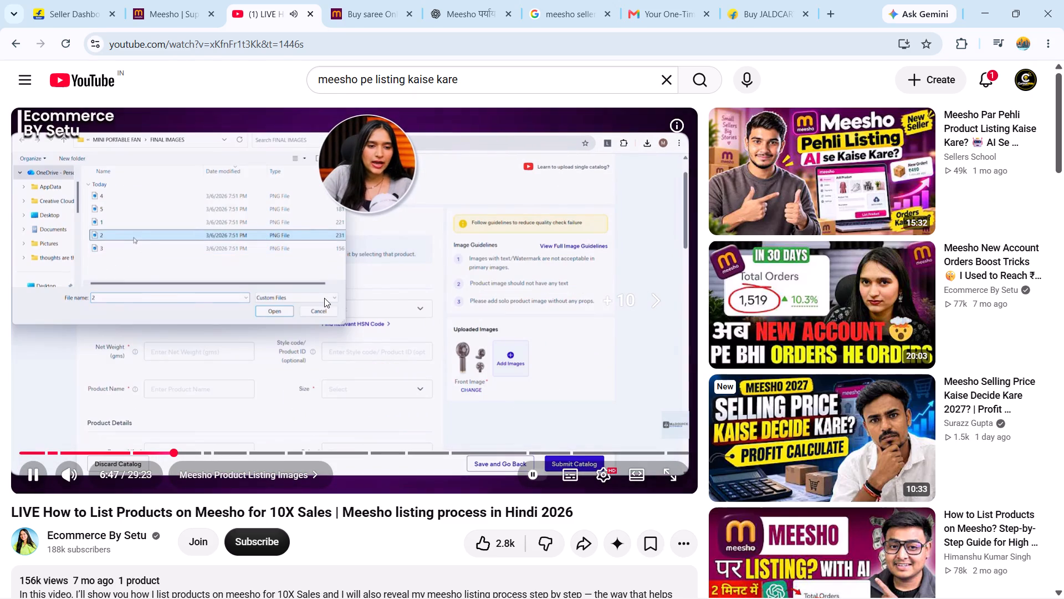
{"action": "key", "text": "Right"}
{"action": "key", "text": "Right"}
{"action": "key", "text": "Right"}
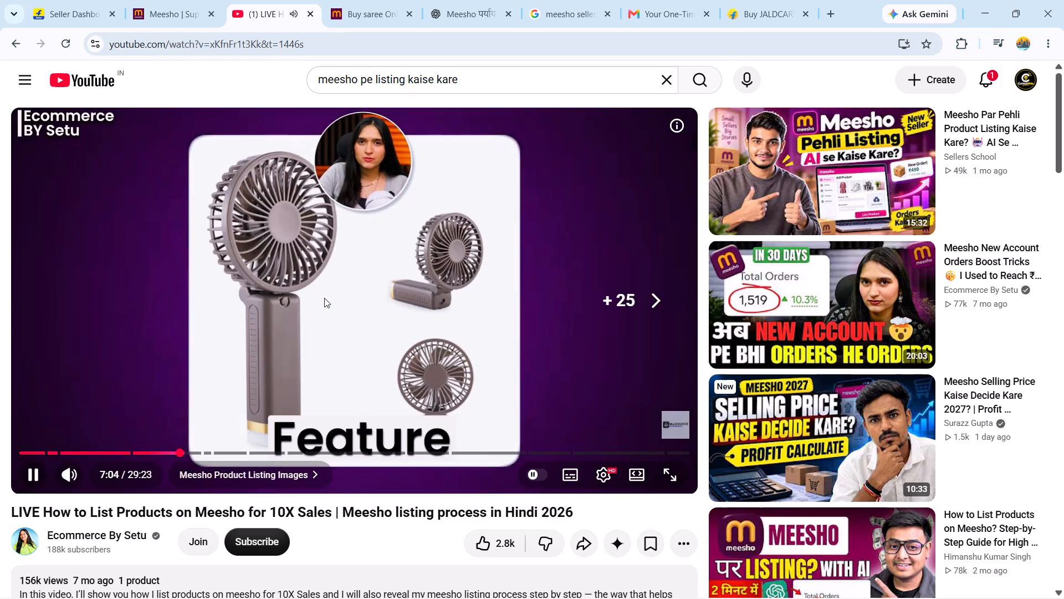
{"action": "key", "text": "Right"}
{"action": "key", "text": "Right"}
{"action": "key", "text": "Right"}
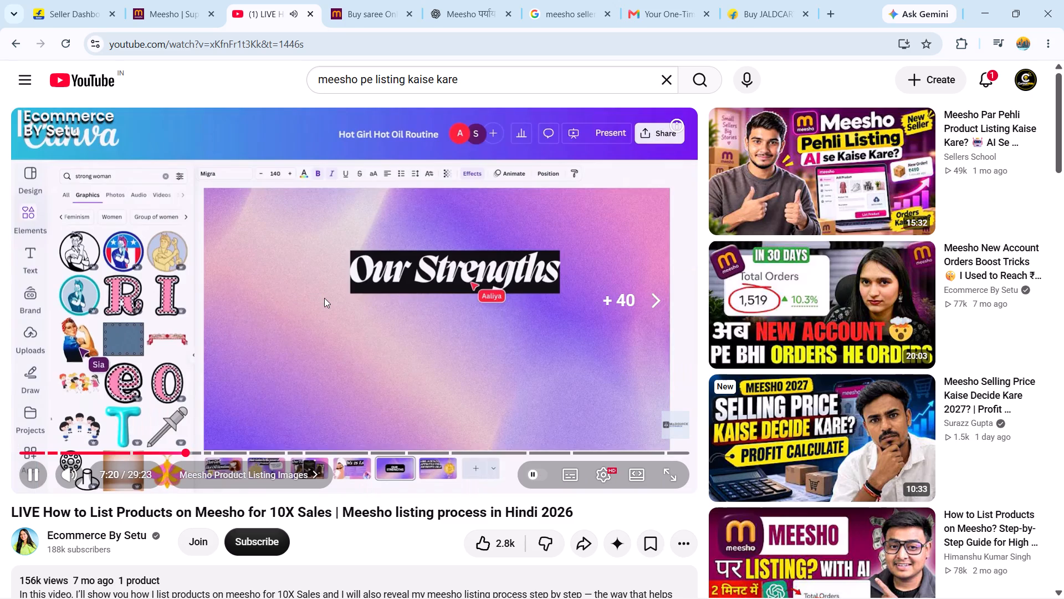
{"action": "key", "text": "Right"}
{"action": "key", "text": "Right"}
{"action": "key", "text": "Right"}
{"action": "key", "text": "Right"}
{"action": "key", "text": "Right"}
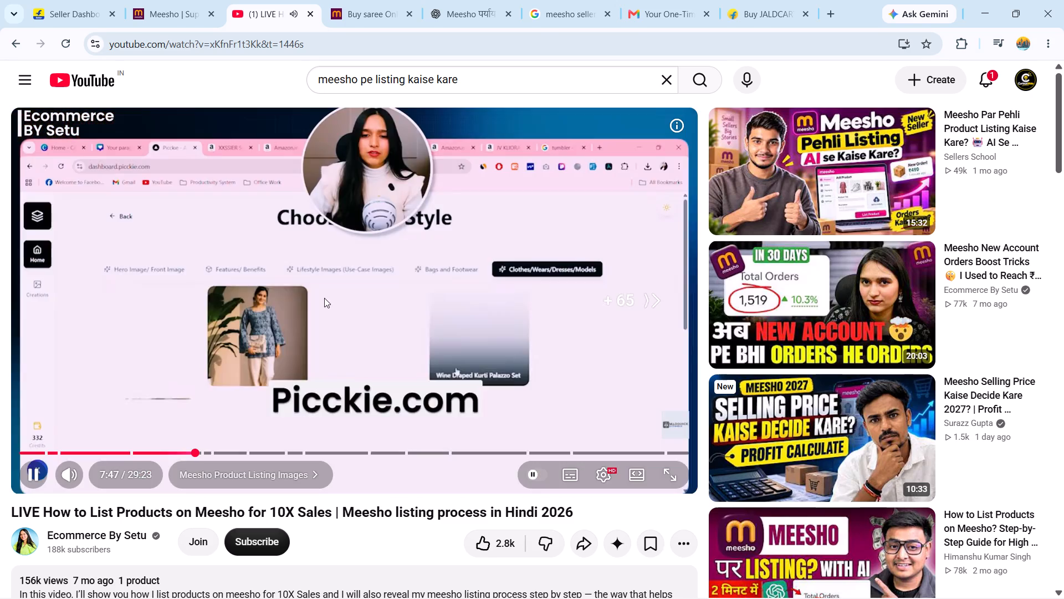
{"action": "key", "text": "Right"}
{"action": "key", "text": "Right"}
{"action": "key", "text": "Right"}
{"action": "key", "text": "Right"}
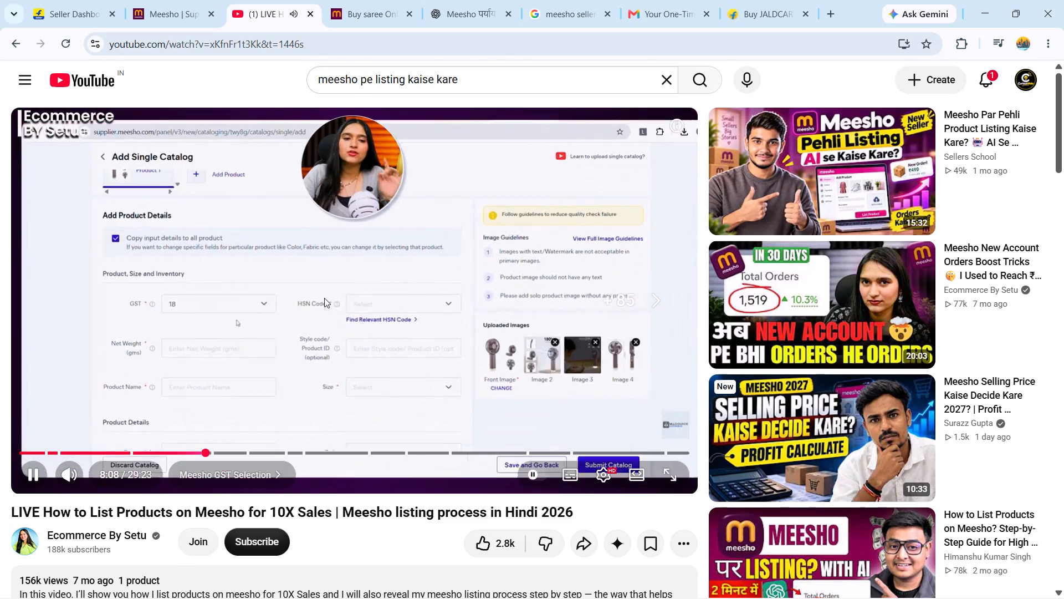
{"action": "key", "text": "Left"}
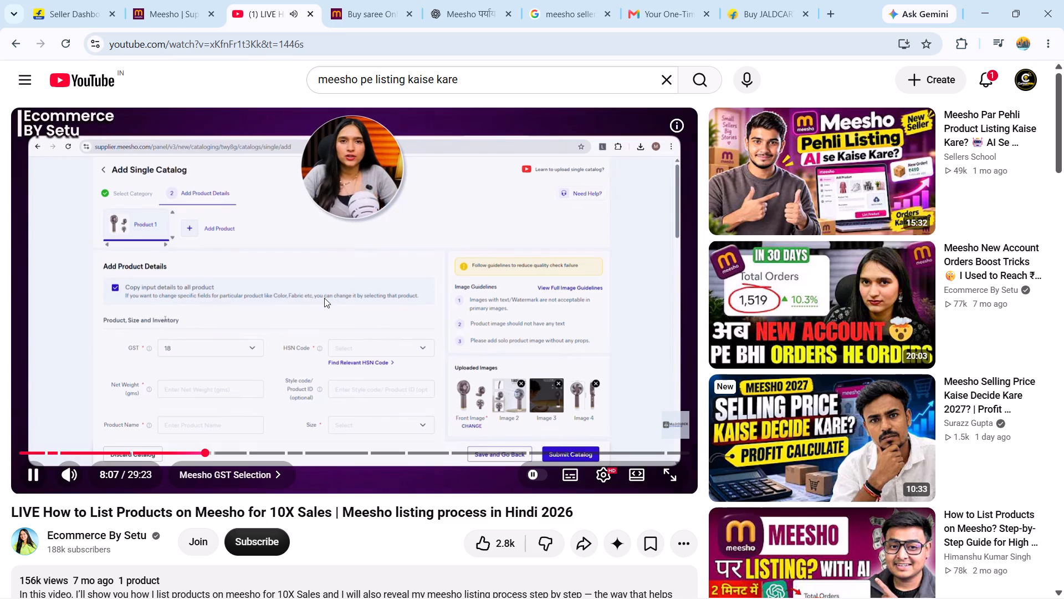
{"action": "key", "text": "Left"}
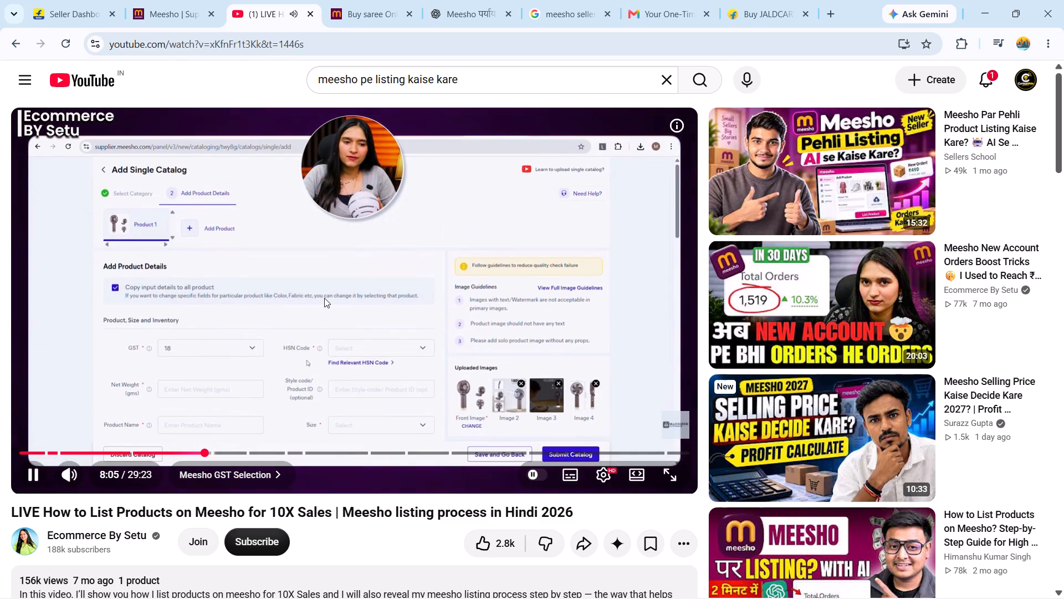
{"action": "left_click", "coordinate": [426, 293]}
{"action": "left_click", "coordinate": [345, 0]}
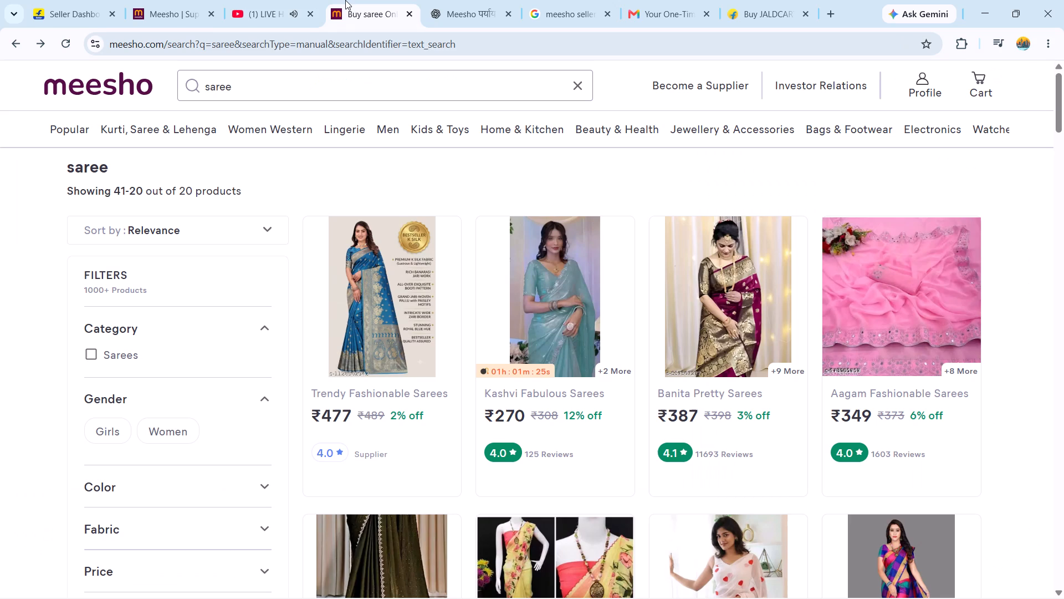
{"action": "left_click", "coordinate": [190, 0]}
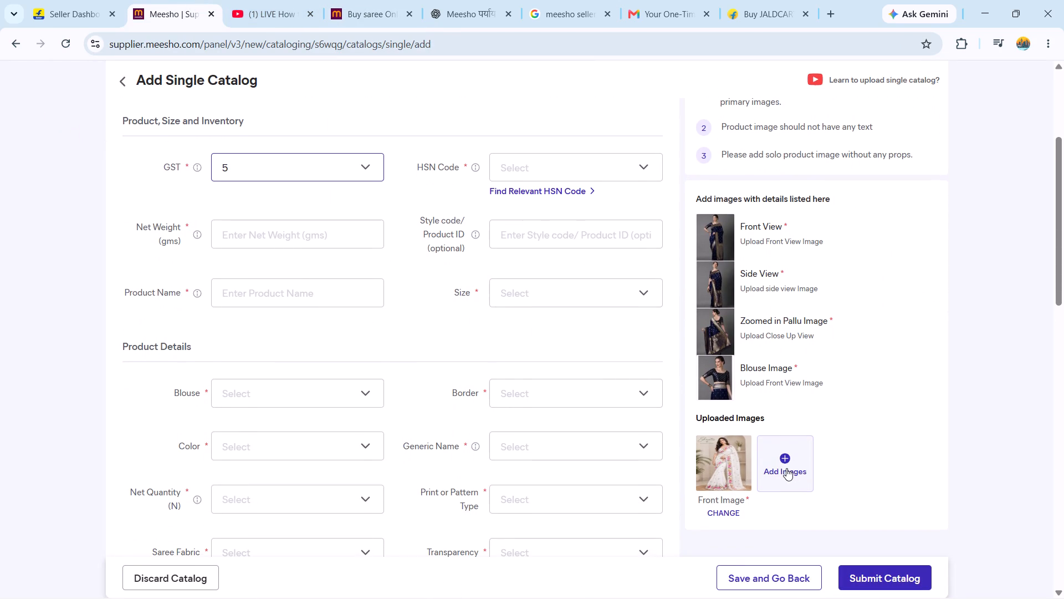
Preview wmremove-transformed from File Explorer's recent files and add it from Downloads as the product's second image.
{"action": "left_click", "coordinate": [786, 468]}
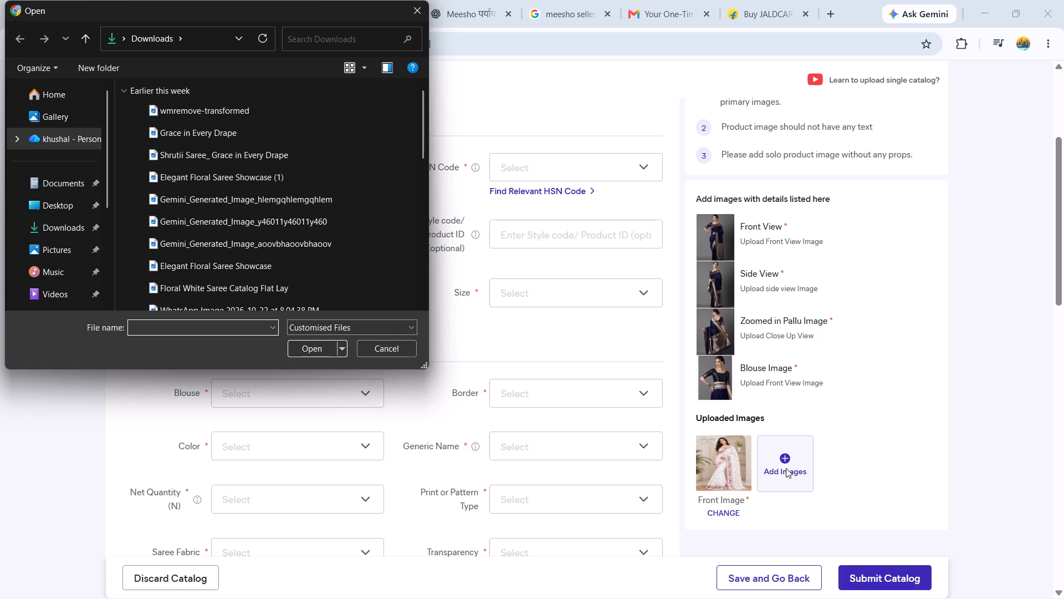
{"action": "left_click", "coordinate": [420, 590]}
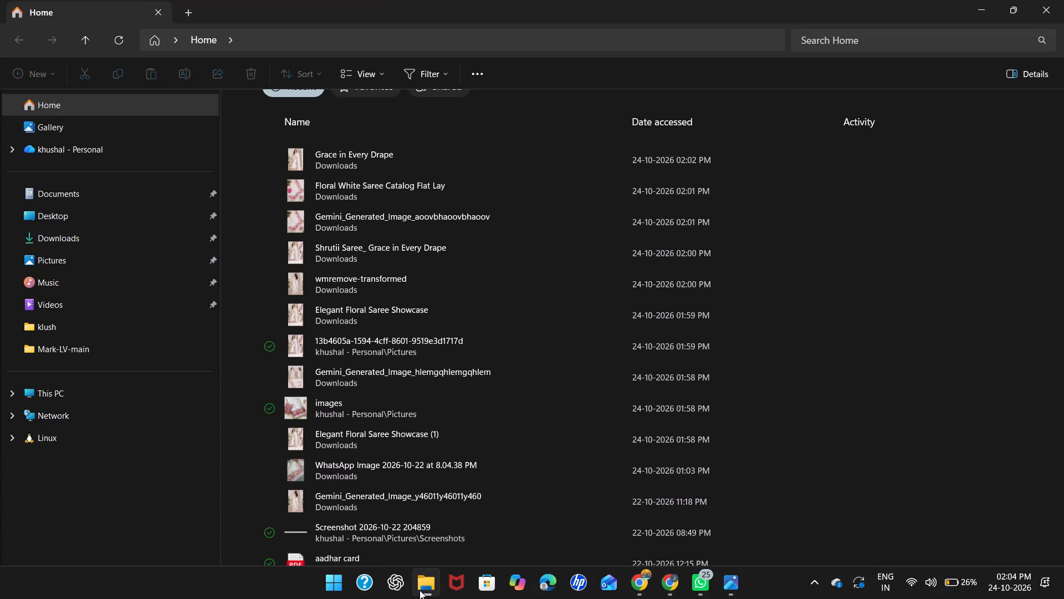
{"action": "double_click", "coordinate": [373, 284]}
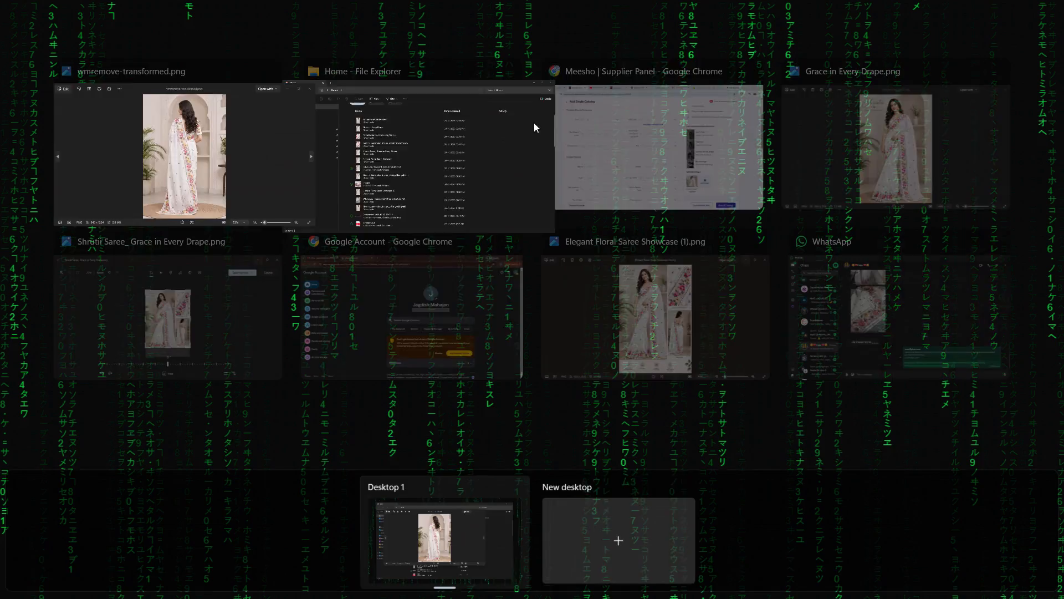
{"action": "left_click", "coordinate": [491, 130]}
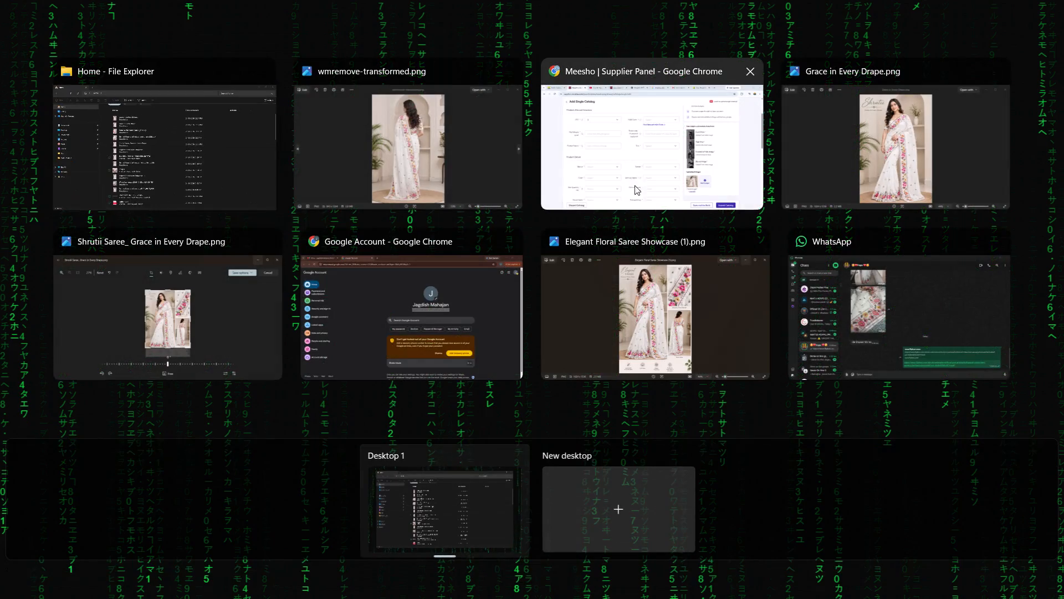
{"action": "left_click", "coordinate": [643, 181]}
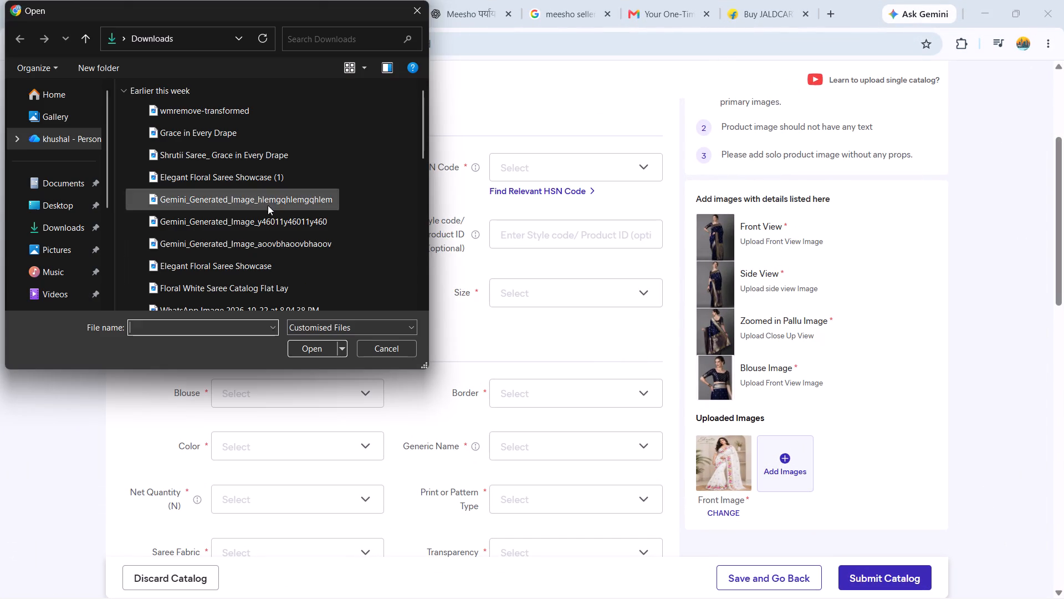
{"action": "left_click", "coordinate": [249, 106]}
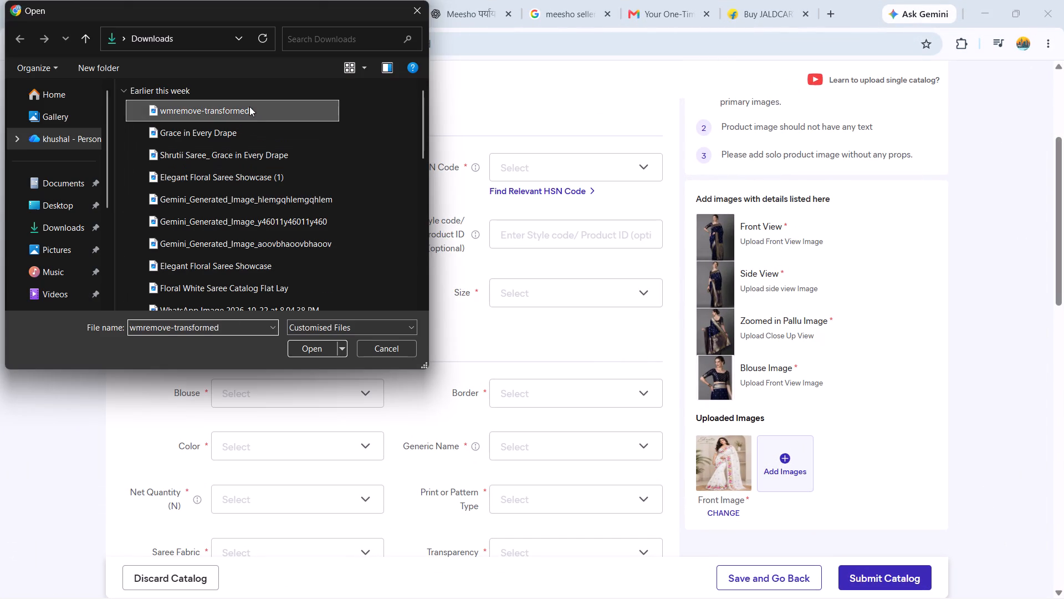
{"action": "left_click", "coordinate": [301, 339]}
{"action": "left_click", "coordinate": [304, 349]}
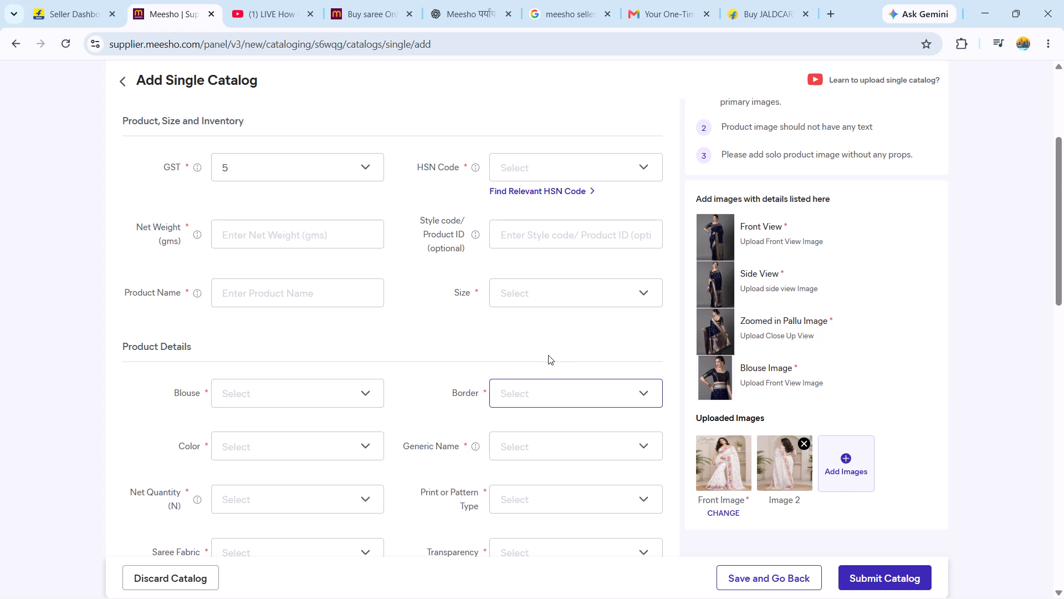
Check the recent files in File Explorer and add Floral White Saree Catalog Flat Lay from Downloads as the product's third image.
{"action": "scroll", "coordinate": [548, 355], "scroll_direction": "up", "scroll_amount": 6}
{"action": "scroll", "coordinate": [545, 312], "scroll_direction": "down", "scroll_amount": 2}
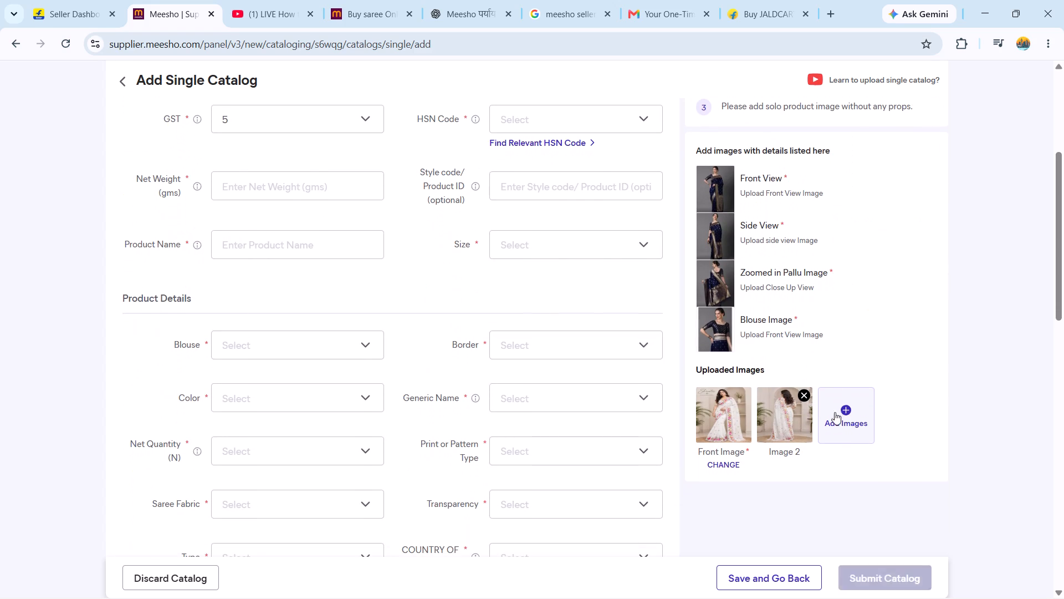
{"action": "left_click", "coordinate": [848, 427]}
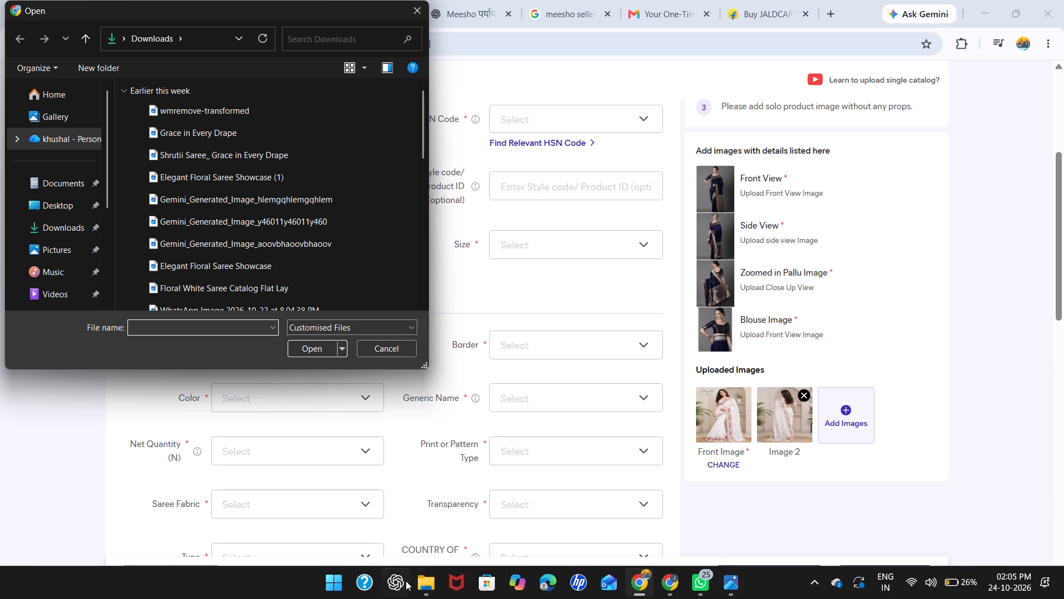
{"action": "left_click", "coordinate": [417, 588]}
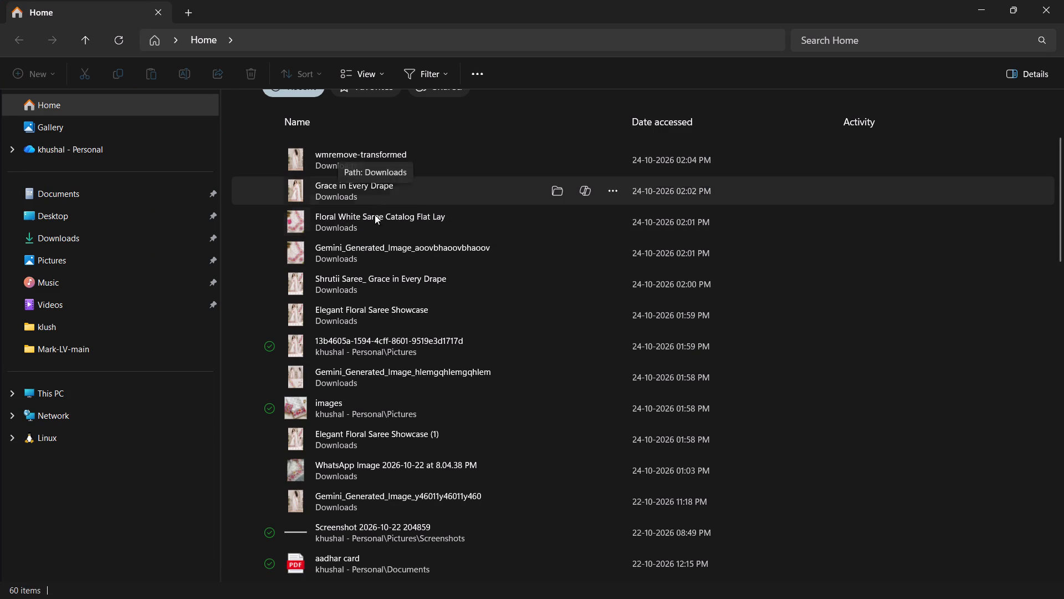
{"action": "left_click", "coordinate": [453, 113]}
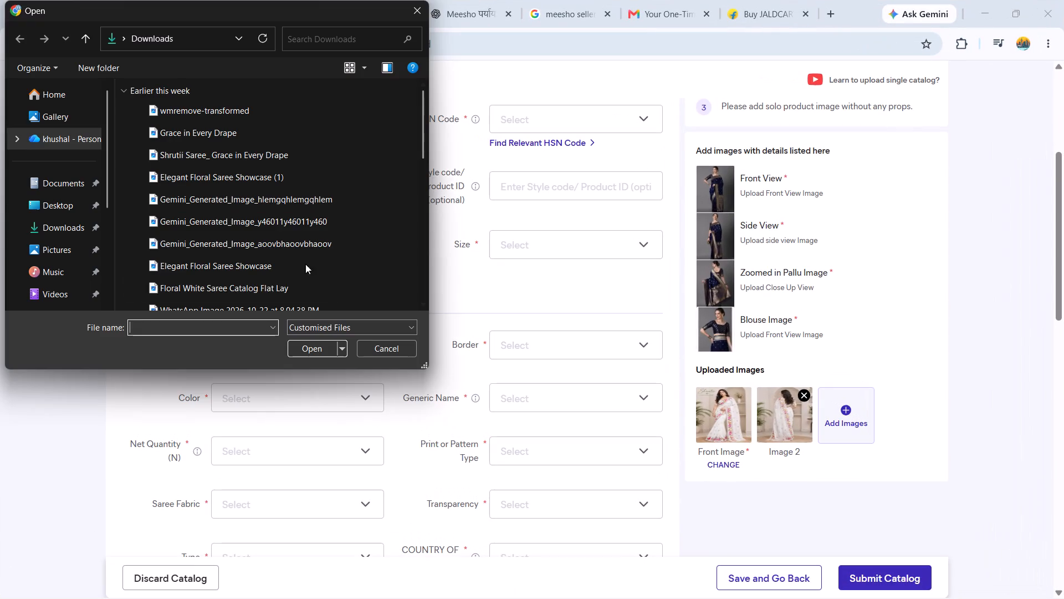
{"action": "scroll", "coordinate": [263, 267], "scroll_direction": "down", "scroll_amount": 1}
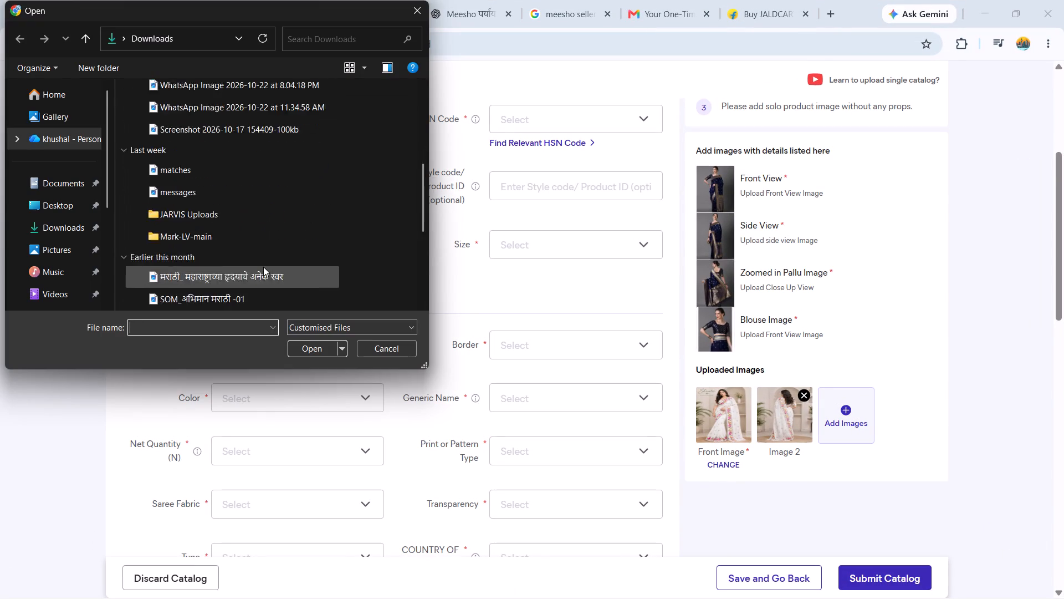
{"action": "scroll", "coordinate": [263, 185], "scroll_direction": "up", "scroll_amount": 2}
{"action": "scroll", "coordinate": [254, 237], "scroll_direction": "down", "scroll_amount": 1}
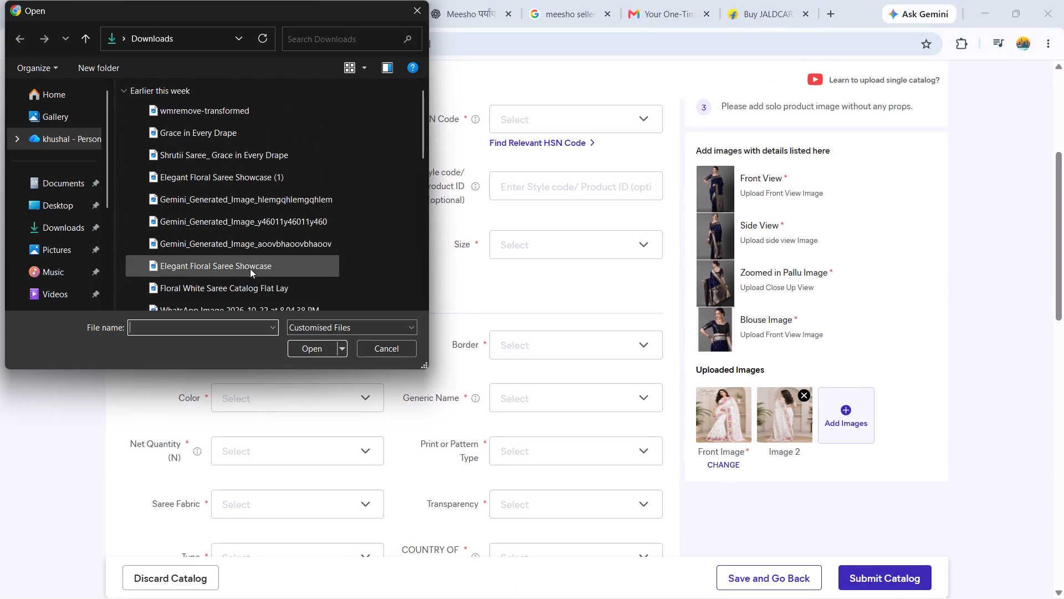
{"action": "left_click", "coordinate": [250, 281]}
{"action": "left_click", "coordinate": [307, 354]}
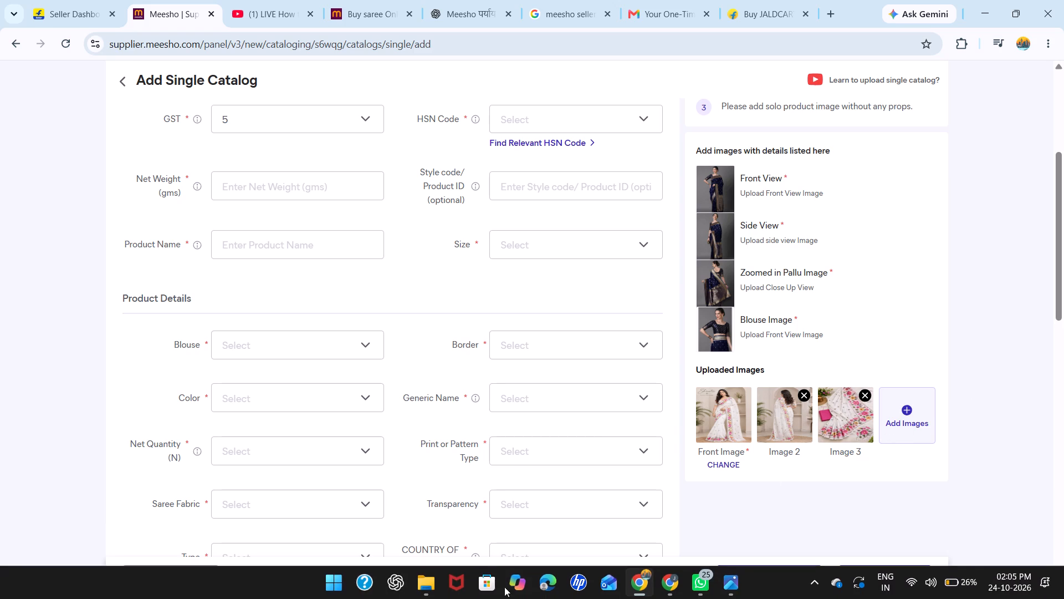
Check File Explorer's recent files again and add Shrutii Saree_ Grace in Every Drape from Downloads as the product's fourth image.
{"action": "left_click", "coordinate": [429, 586]}
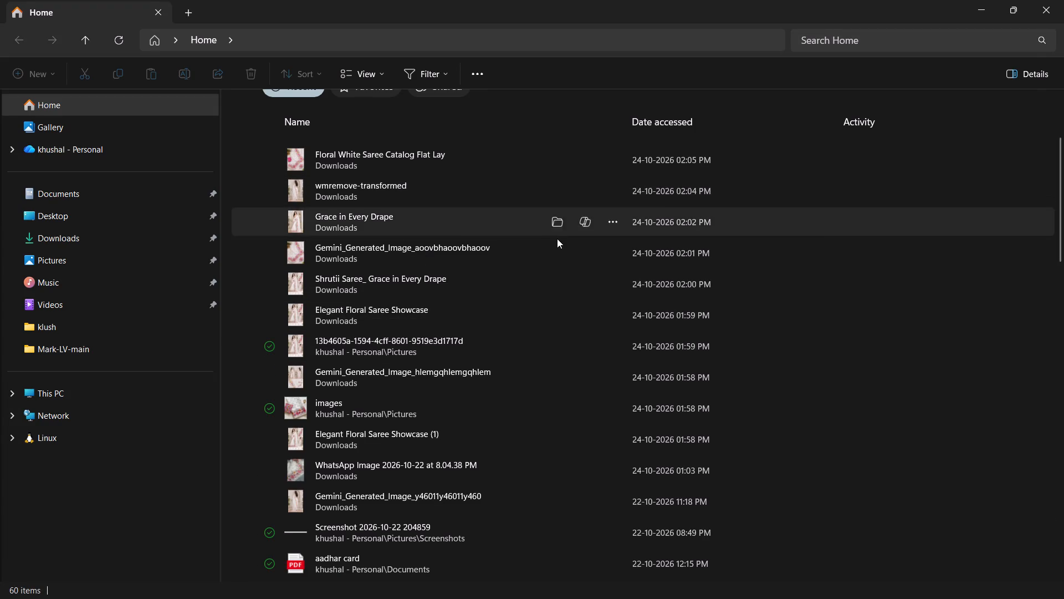
{"action": "left_click", "coordinate": [492, 170]}
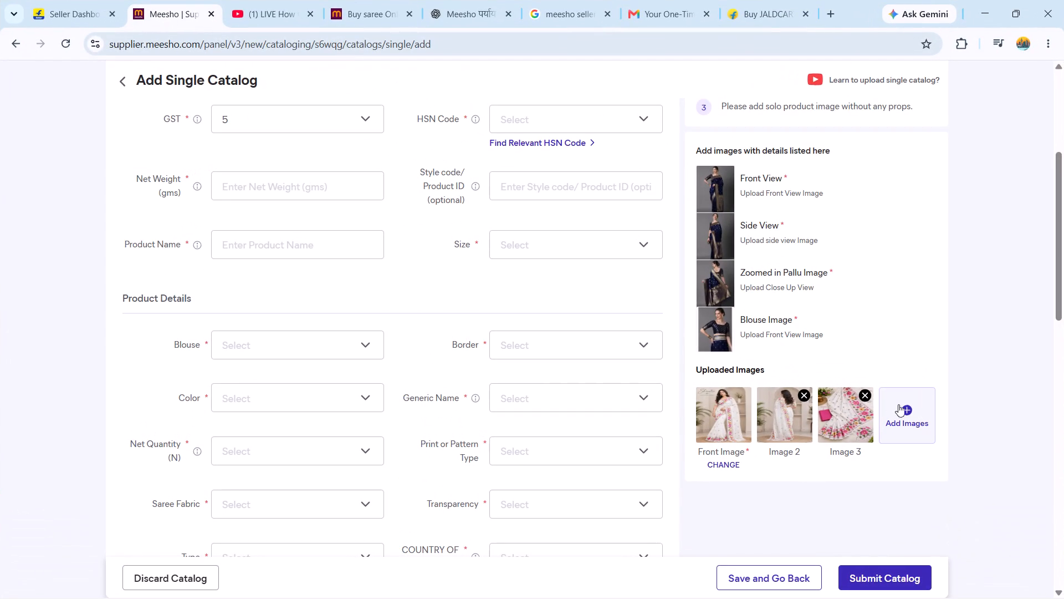
{"action": "left_click", "coordinate": [901, 404]}
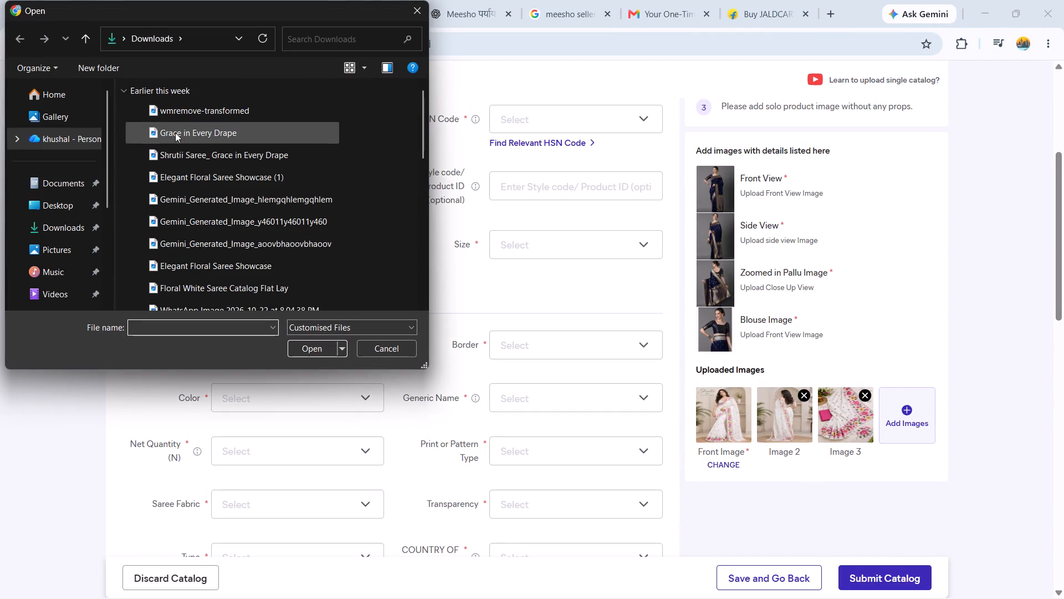
{"action": "scroll", "coordinate": [192, 253], "scroll_direction": "down", "scroll_amount": 1}
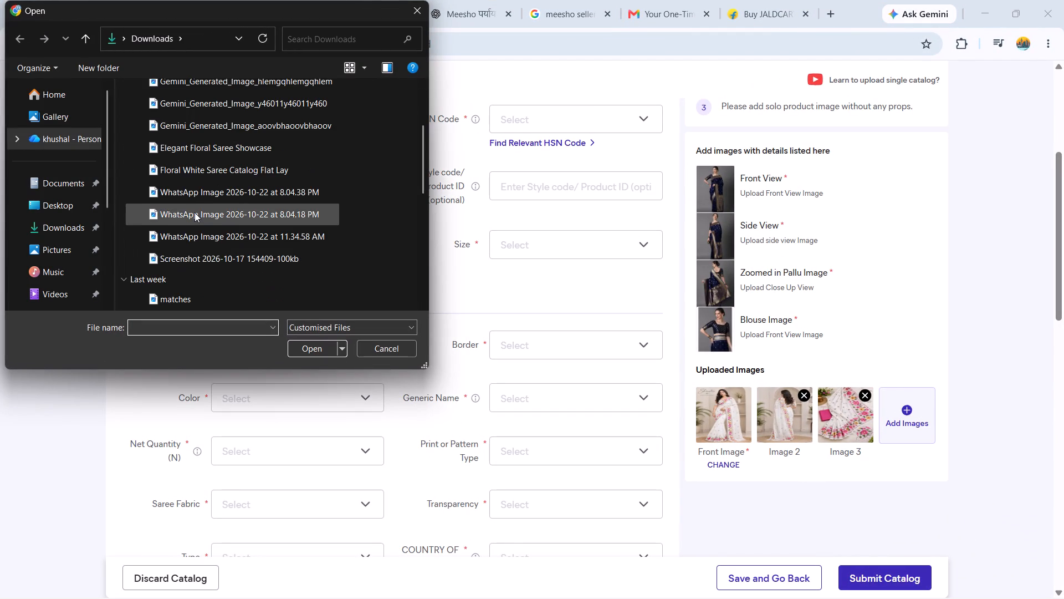
{"action": "scroll", "coordinate": [195, 212], "scroll_direction": "up", "scroll_amount": 1}
{"action": "left_click", "coordinate": [220, 160]}
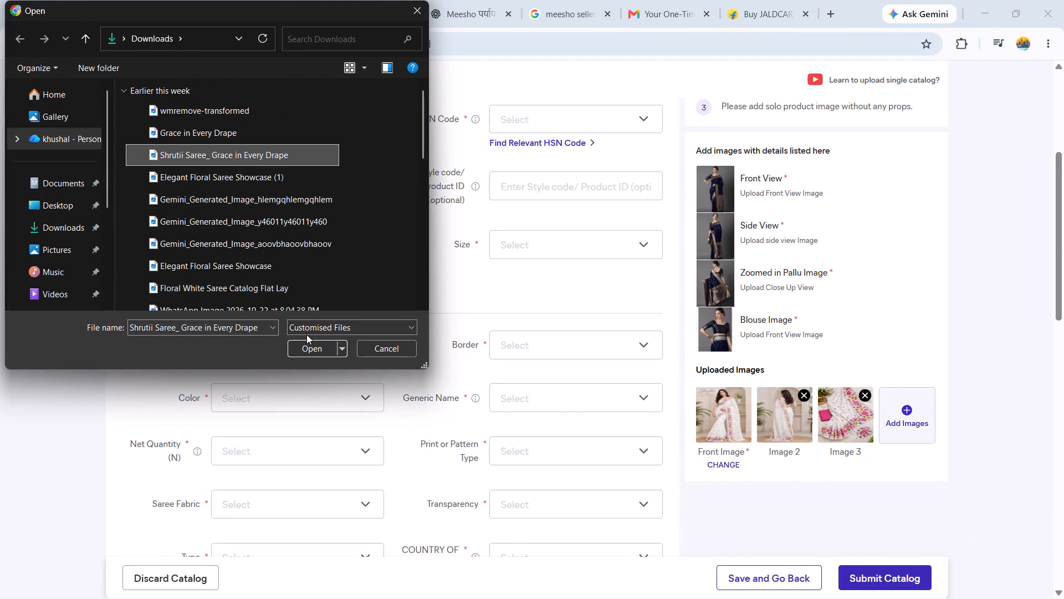
{"action": "left_click", "coordinate": [315, 351]}
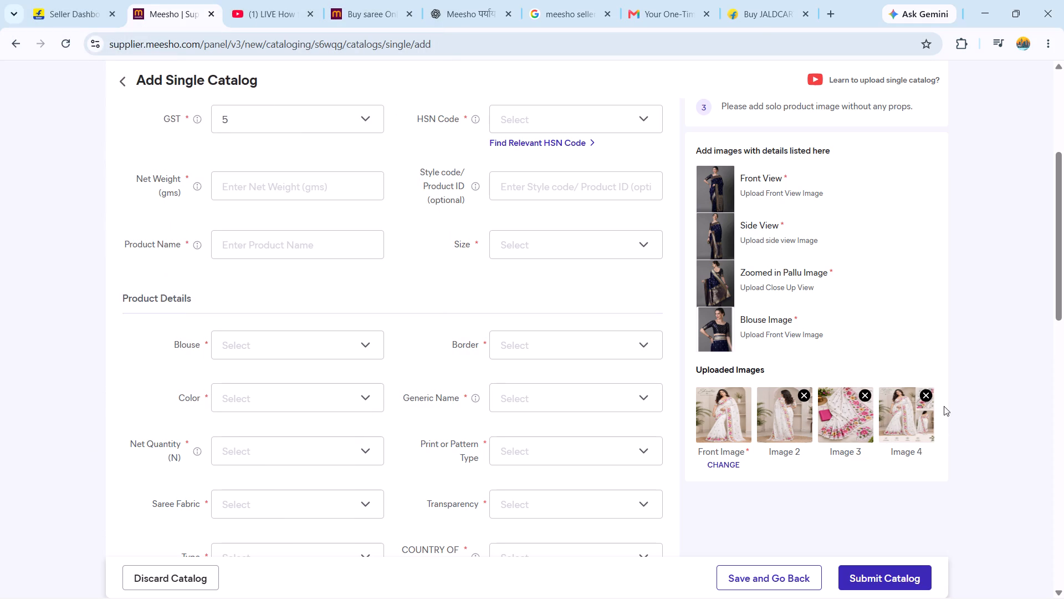
Play the YouTube listing tutorial, skip ahead to its HSN code explanation and pause it.
{"action": "left_click", "coordinate": [274, 0]}
{"action": "left_click", "coordinate": [315, 328]}
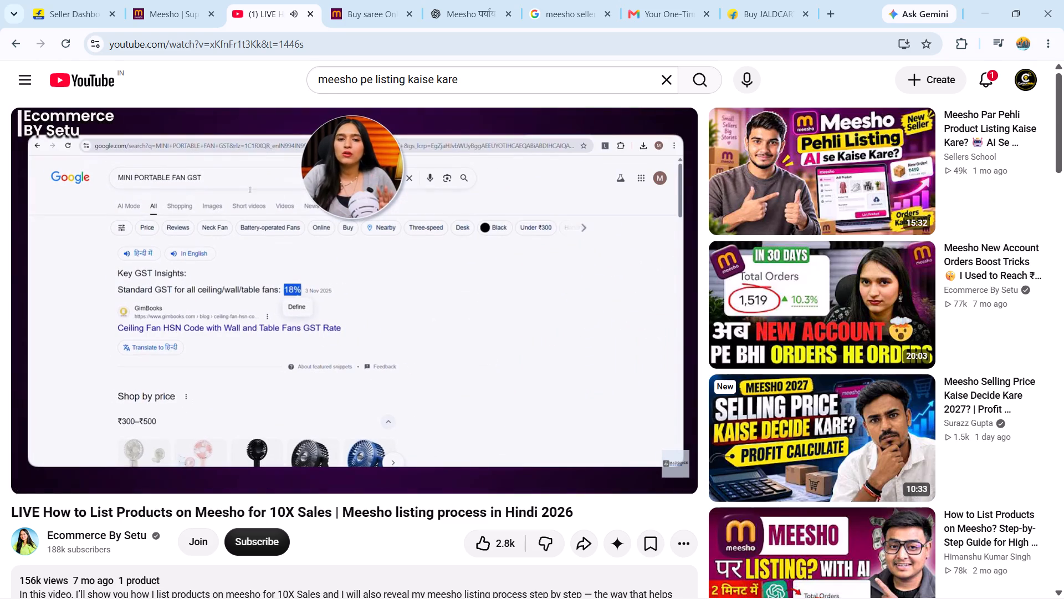
{"action": "key", "text": "Right"}
{"action": "key", "text": "Right"}
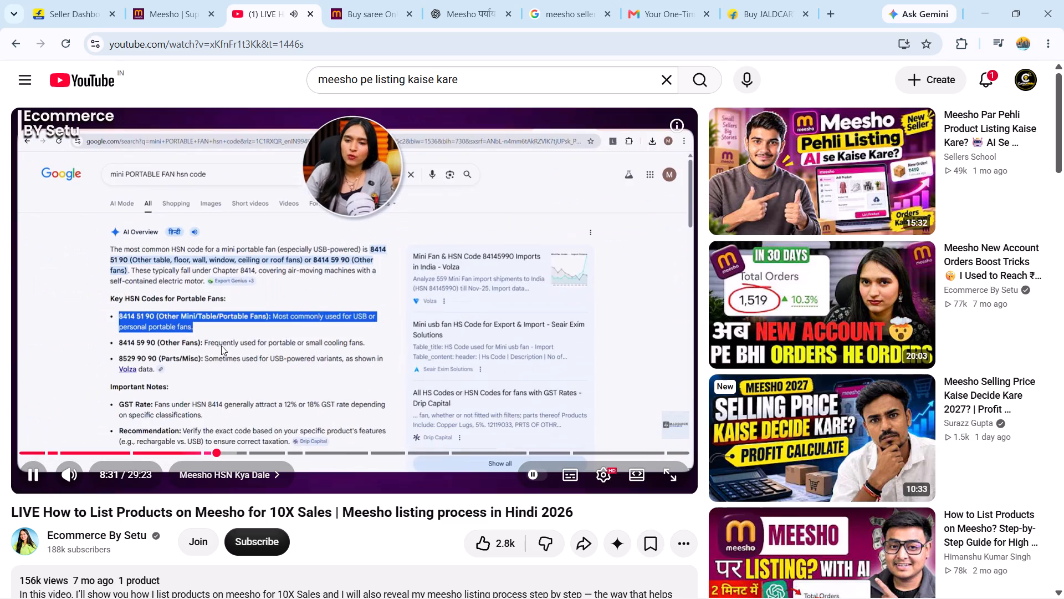
{"action": "left_click", "coordinate": [299, 321]}
Open the white saree listing for editing in Flipkart Seller Hub, copy its HSN code 5208 and close the listing.
{"action": "left_click", "coordinate": [41, 0]}
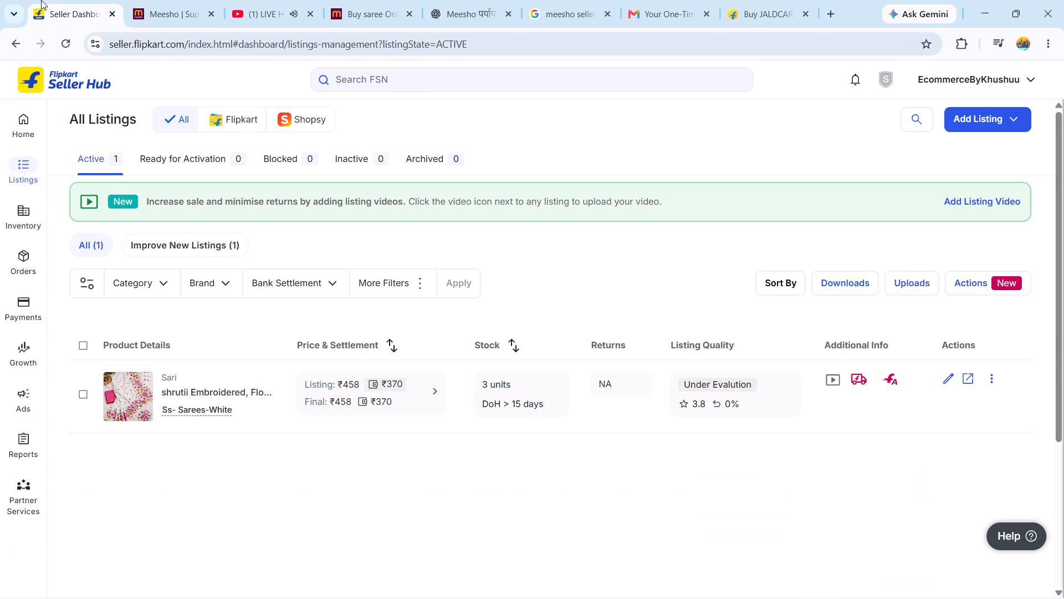
{"action": "left_click", "coordinate": [945, 376]}
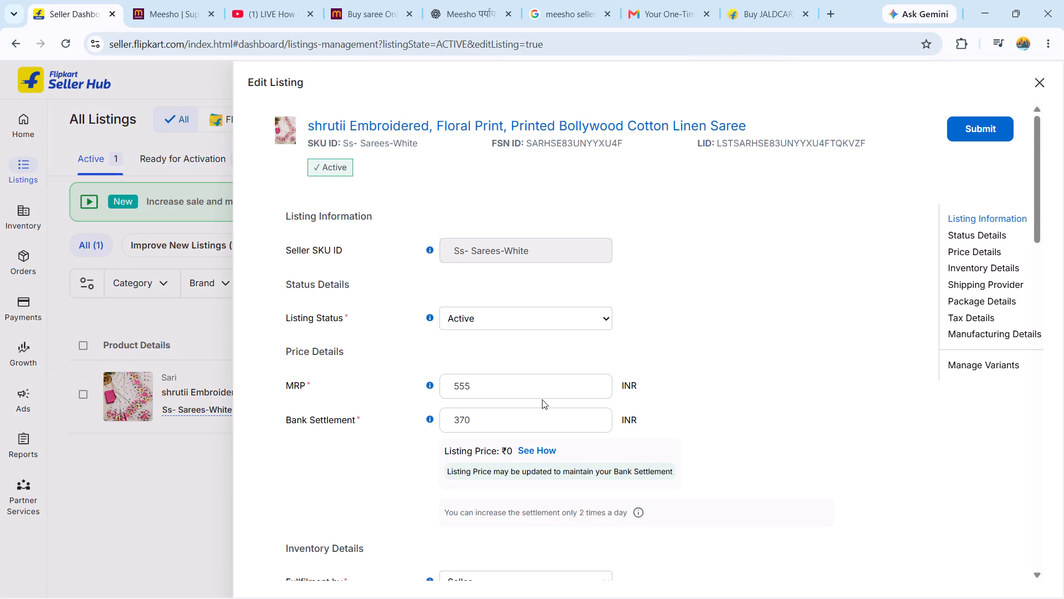
{"action": "scroll", "coordinate": [542, 399], "scroll_direction": "down", "scroll_amount": 3}
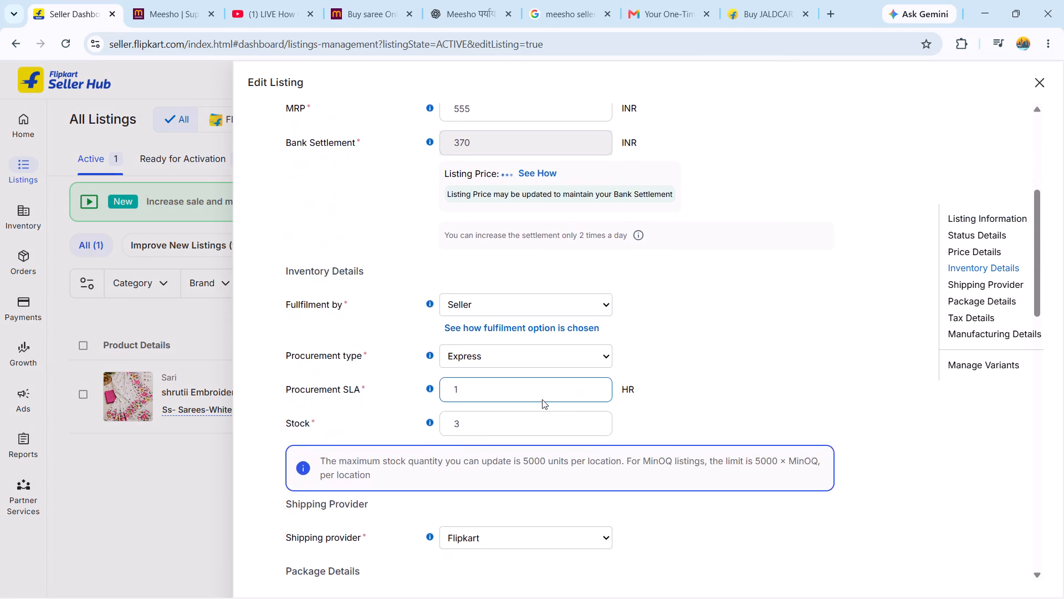
{"action": "scroll", "coordinate": [542, 399], "scroll_direction": "down", "scroll_amount": 4}
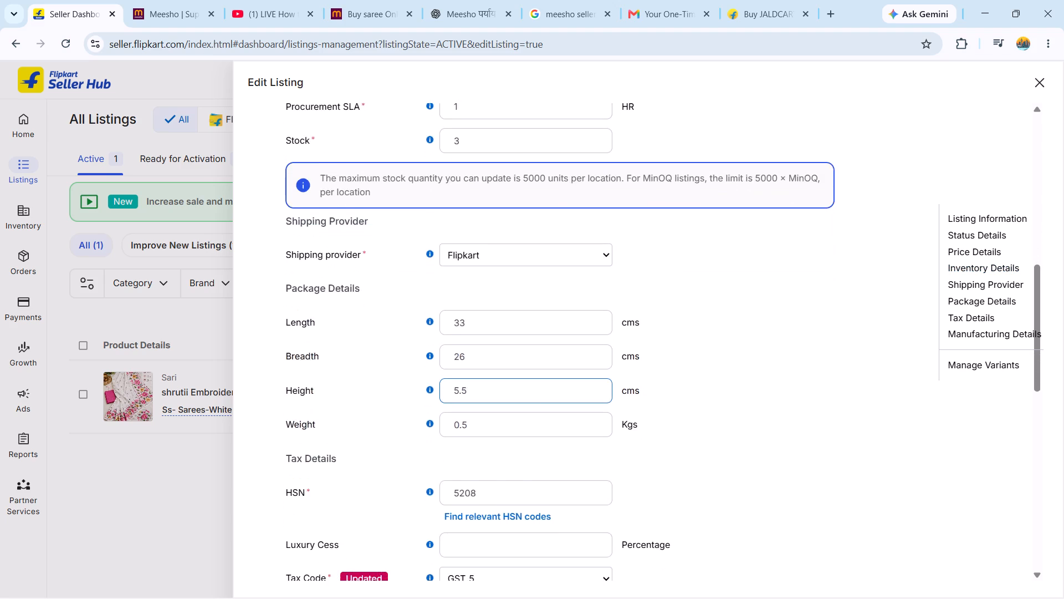
{"action": "scroll", "coordinate": [542, 399], "scroll_direction": "down", "scroll_amount": 1}
{"action": "left_click_drag", "start_coordinate": [510, 415], "coordinate": [417, 420]}
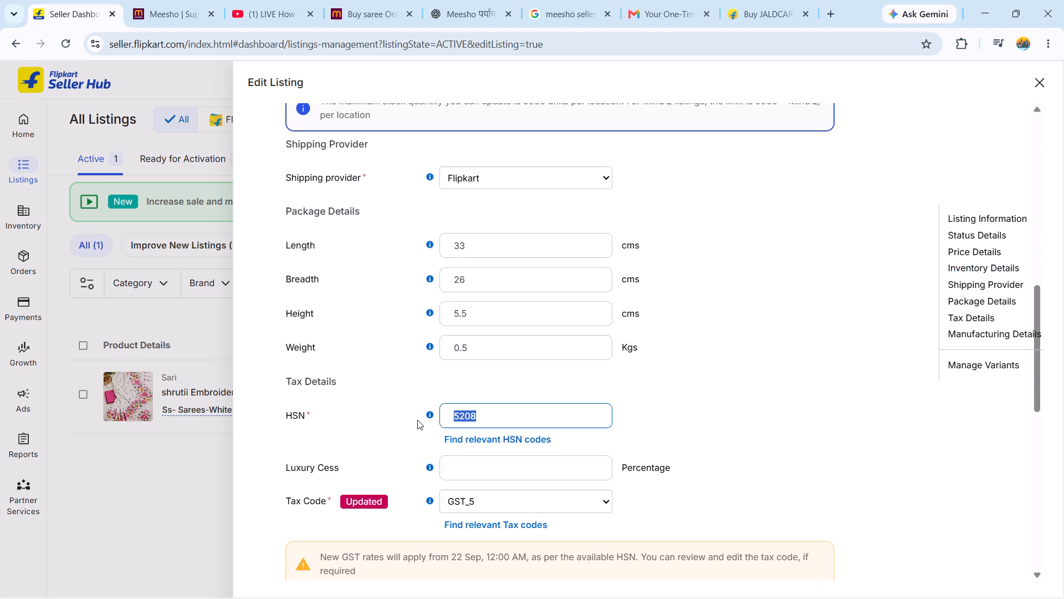
{"action": "key", "text": "ctrl+c"}
{"action": "key", "text": "ctrl+c"}
{"action": "key", "text": "ctrl+c"}
{"action": "left_click", "coordinate": [1035, 85]}
Search Google for 5208 in a new tab and examine the shopping results and the expanded AI overview.
{"action": "left_click", "coordinate": [828, 11]}
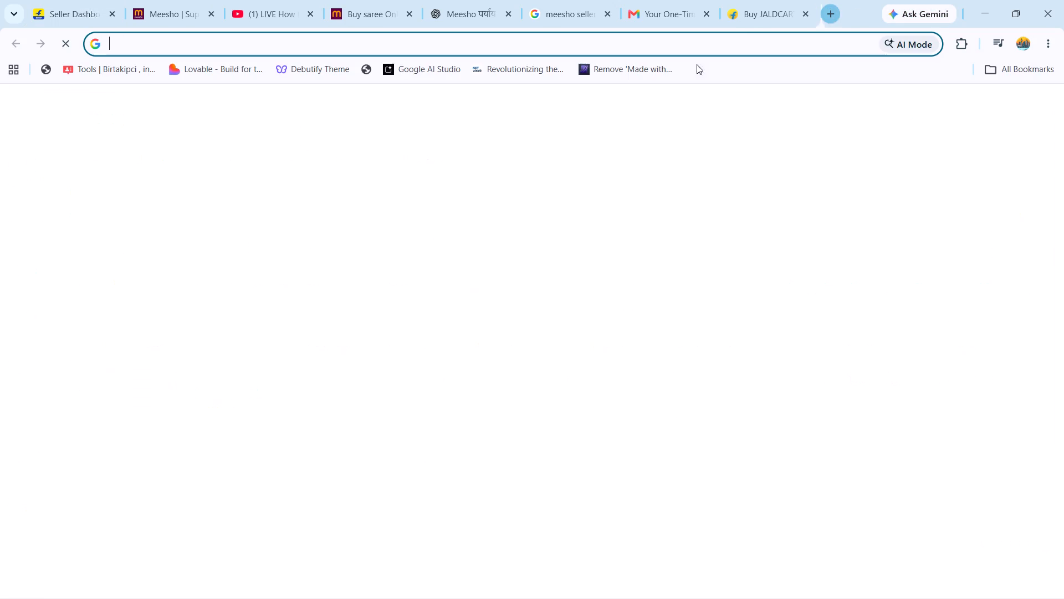
{"action": "left_click", "coordinate": [372, 292]}
{"action": "key", "text": "ctrl+v"}
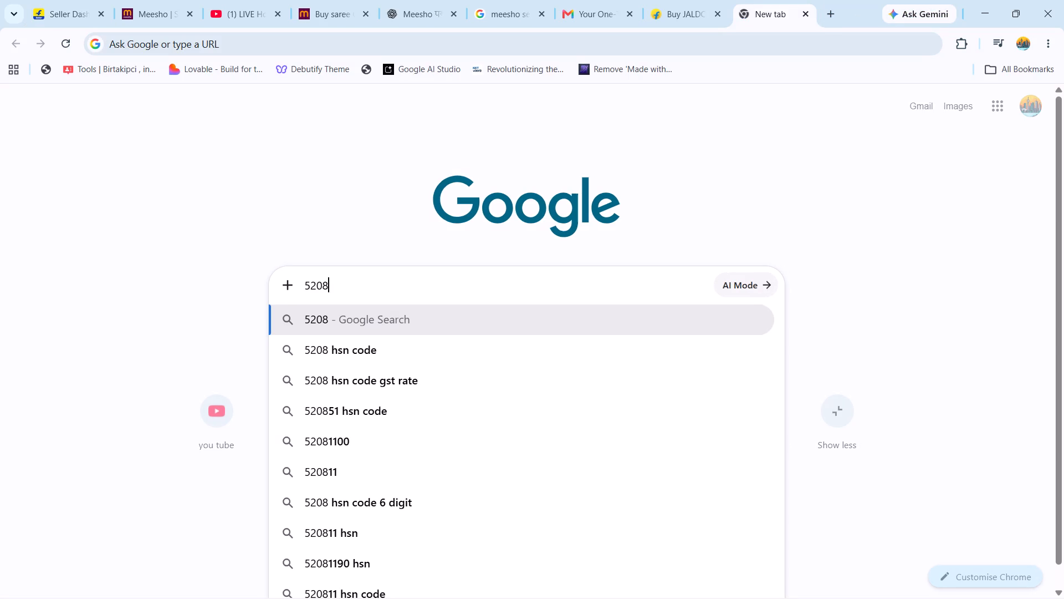
{"action": "key", "text": "space"}
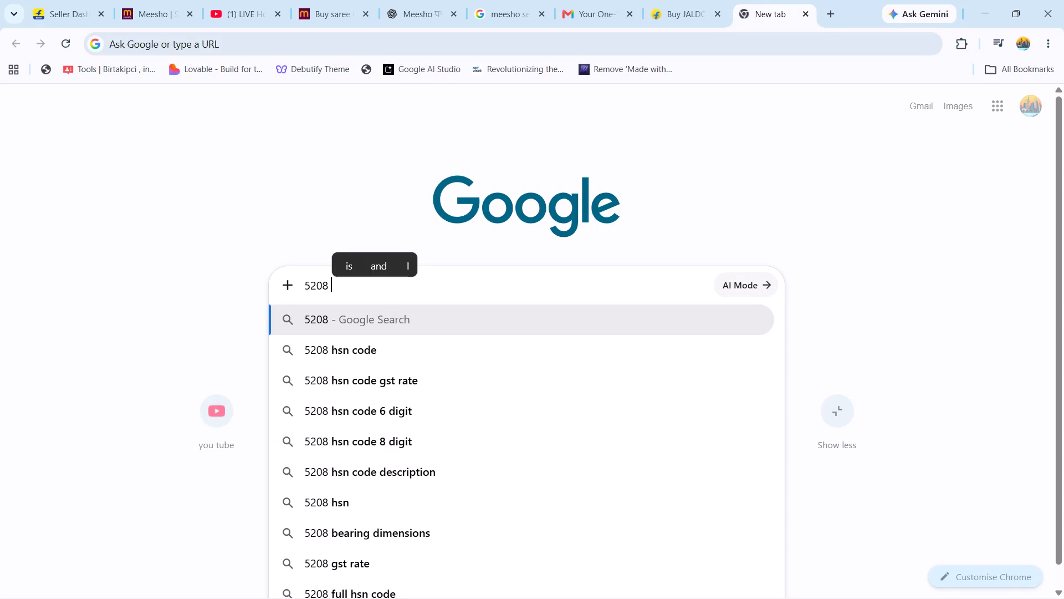
{"action": "key", "text": "Return"}
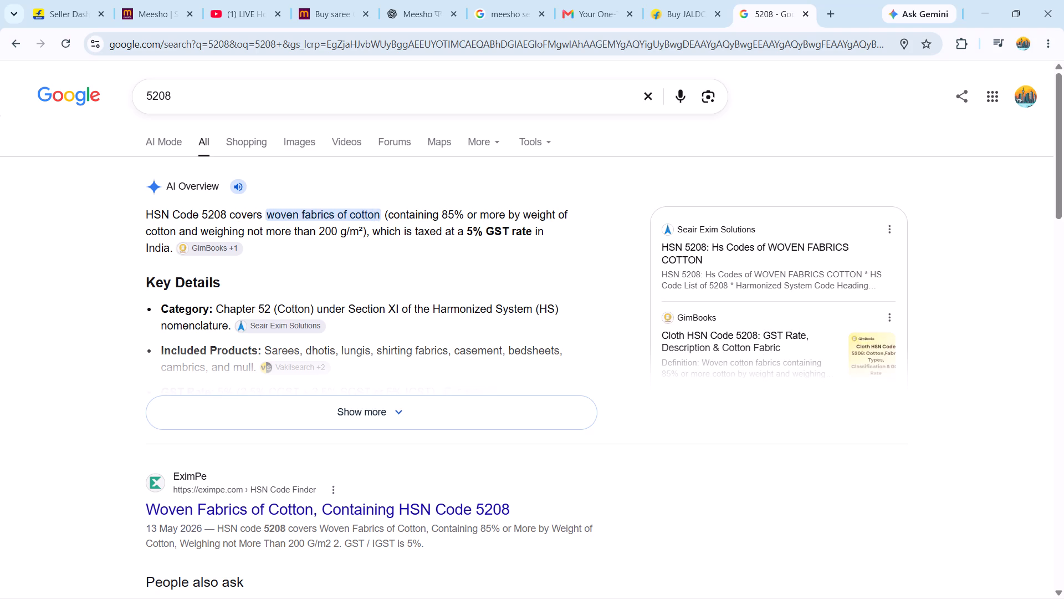
{"action": "left_click", "coordinate": [262, 154]}
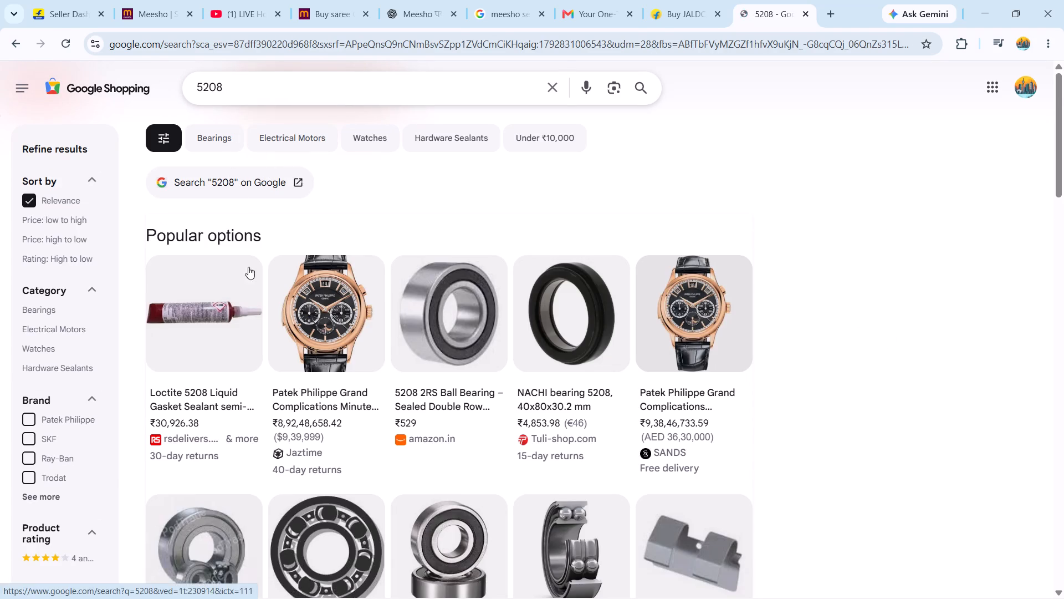
{"action": "scroll", "coordinate": [248, 271], "scroll_direction": "down", "scroll_amount": 1}
{"action": "scroll", "coordinate": [248, 271], "scroll_direction": "up", "scroll_amount": 3}
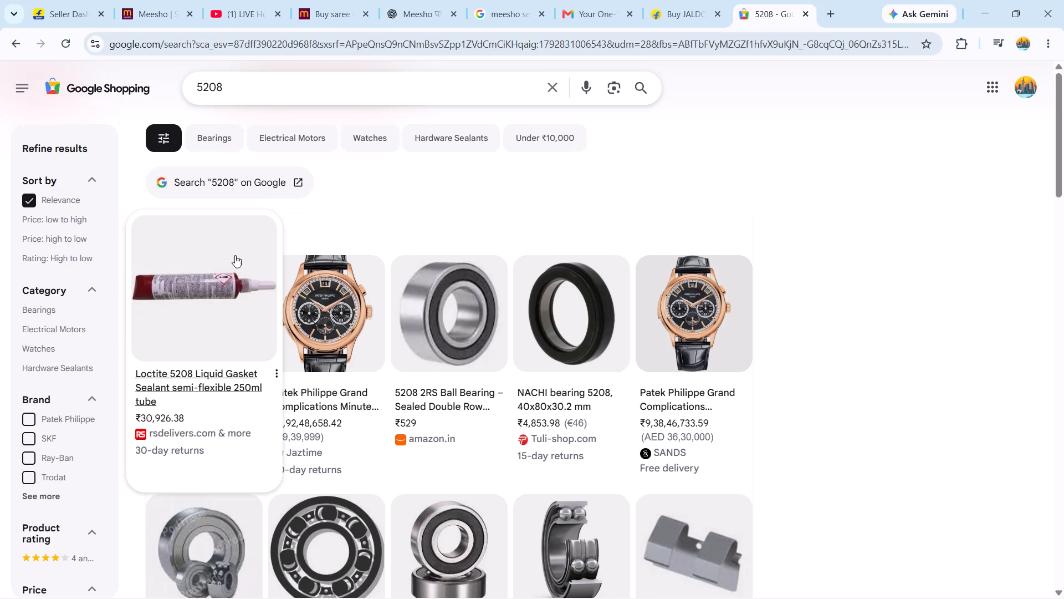
{"action": "scroll", "coordinate": [242, 250], "scroll_direction": "right", "scroll_amount": 4}
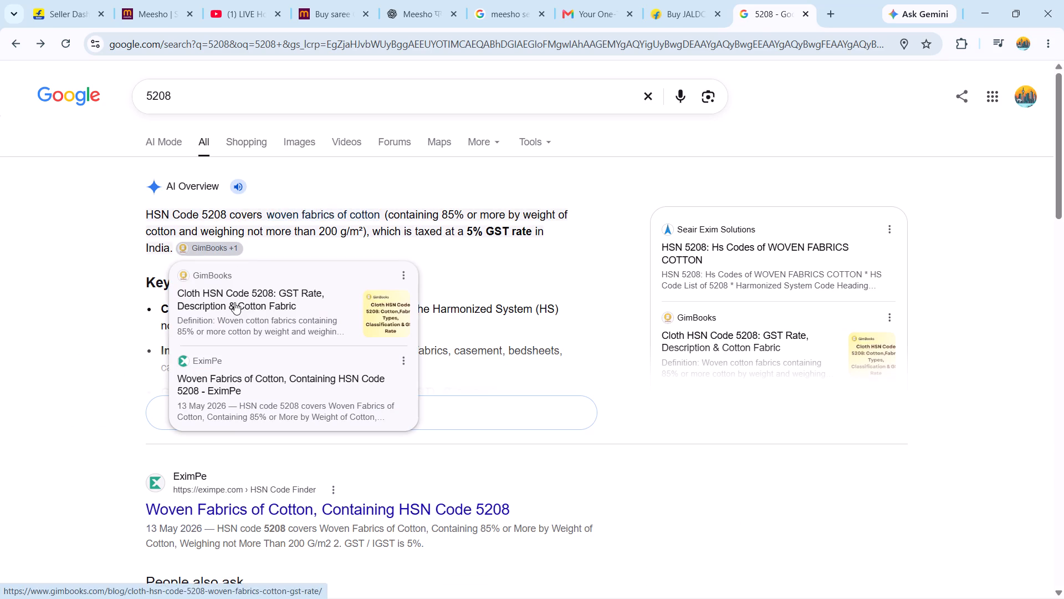
{"action": "left_click", "coordinate": [180, 408]}
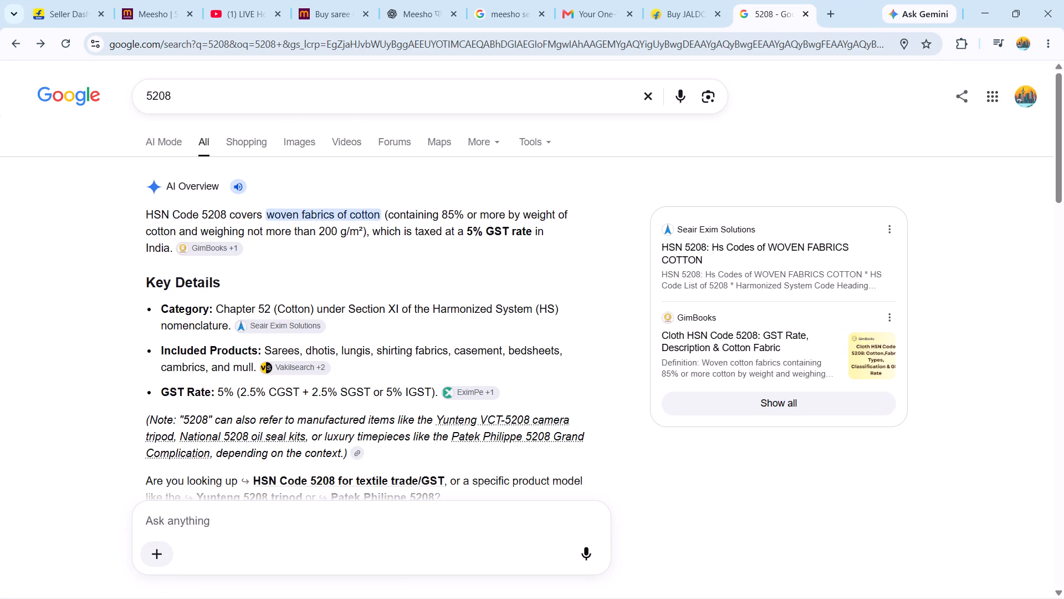
{"action": "scroll", "coordinate": [260, 382], "scroll_direction": "down", "scroll_amount": 2}
{"action": "scroll", "coordinate": [260, 382], "scroll_direction": "up", "scroll_amount": 4}
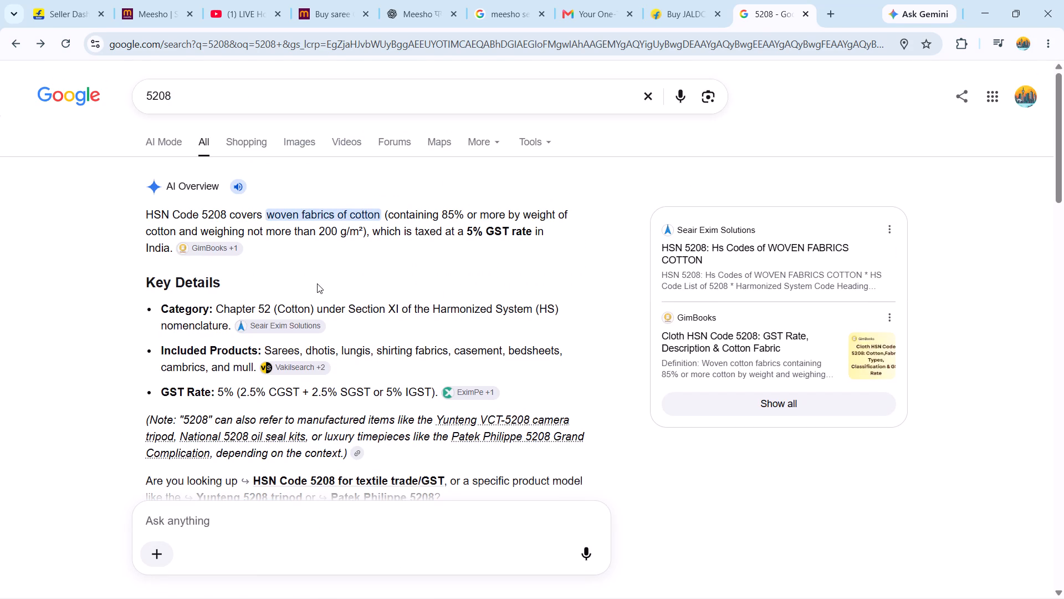
{"action": "scroll", "coordinate": [317, 283], "scroll_direction": "down", "scroll_amount": 4}
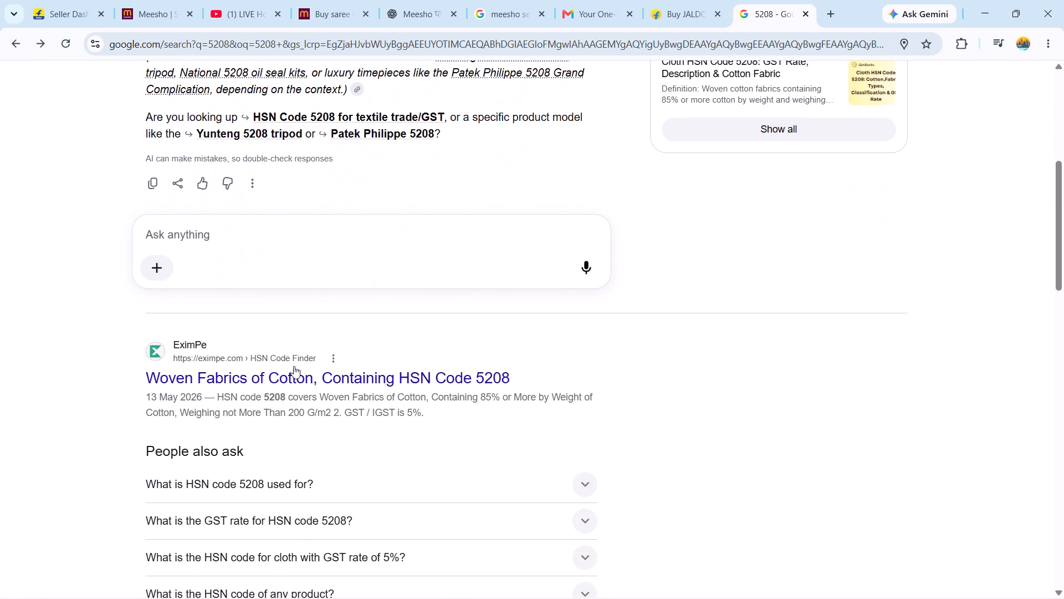
Open the EximPe result for HSN code 5208, examine its subheading codes and return to the search results.
{"action": "left_click", "coordinate": [291, 372]}
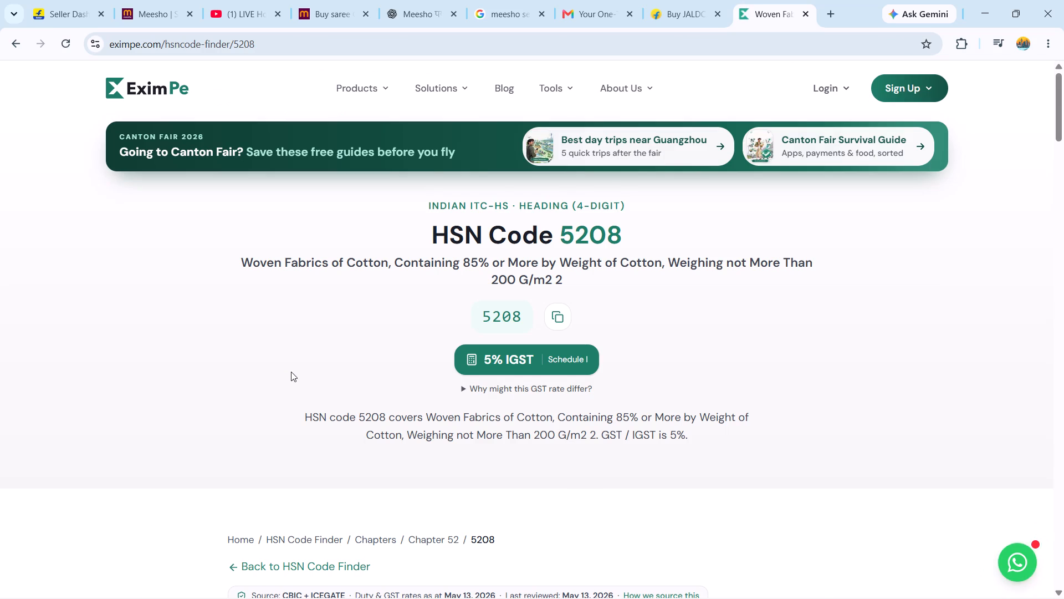
{"action": "scroll", "coordinate": [291, 372], "scroll_direction": "down", "scroll_amount": 5}
{"action": "scroll", "coordinate": [291, 372], "scroll_direction": "right", "scroll_amount": 7}
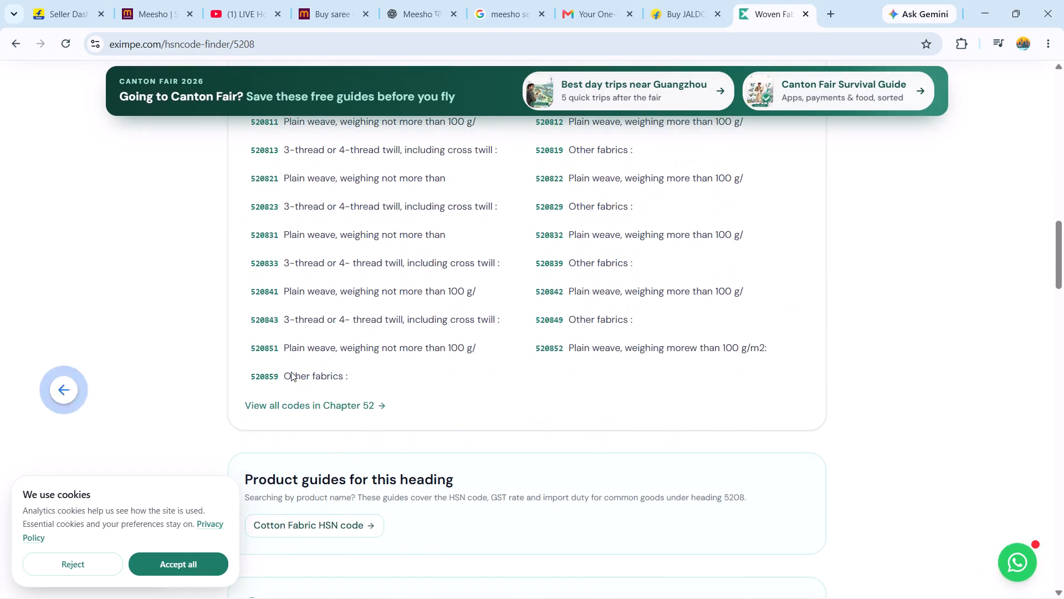
{"action": "scroll", "coordinate": [265, 206], "scroll_direction": "up", "scroll_amount": 4}
Search Google for 5208 hsn code.
{"action": "left_click", "coordinate": [282, 85]}
{"action": "key", "text": "space"}
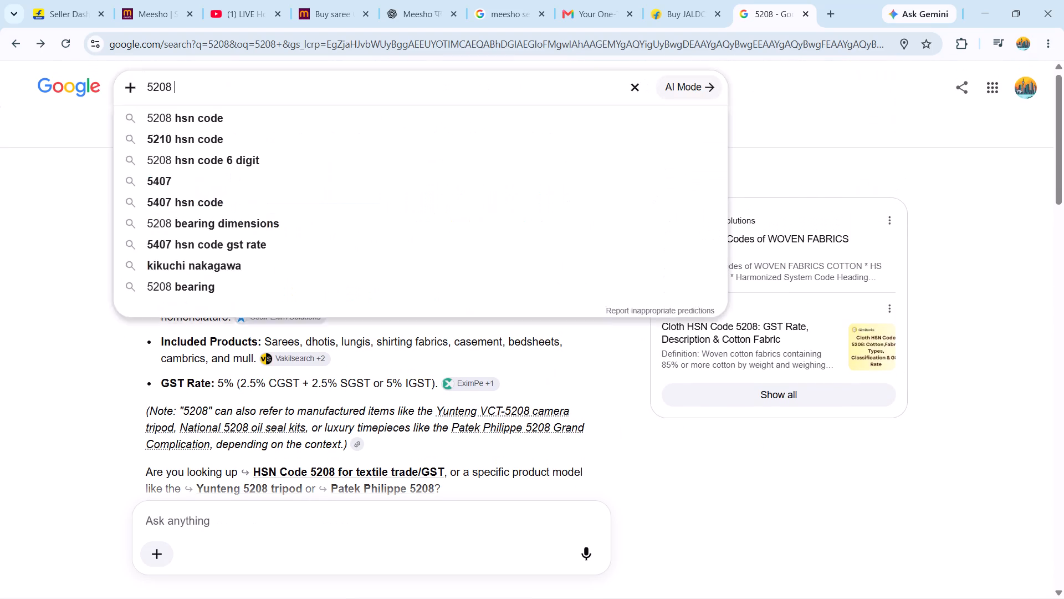
{"action": "left_click", "coordinate": [272, 113]}
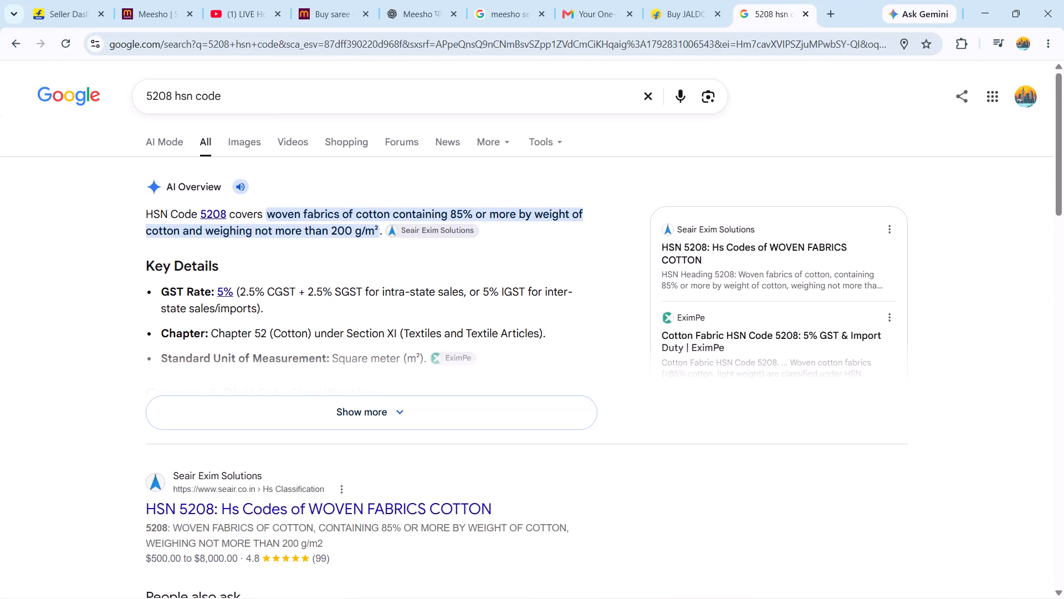
Search Google for 5208 hsn code image and examine the AI overview and the image results.
{"action": "left_click", "coordinate": [294, 97]}
{"action": "key", "text": "space"}
{"action": "type", "text": "image"}
{"action": "key", "text": "Return"}
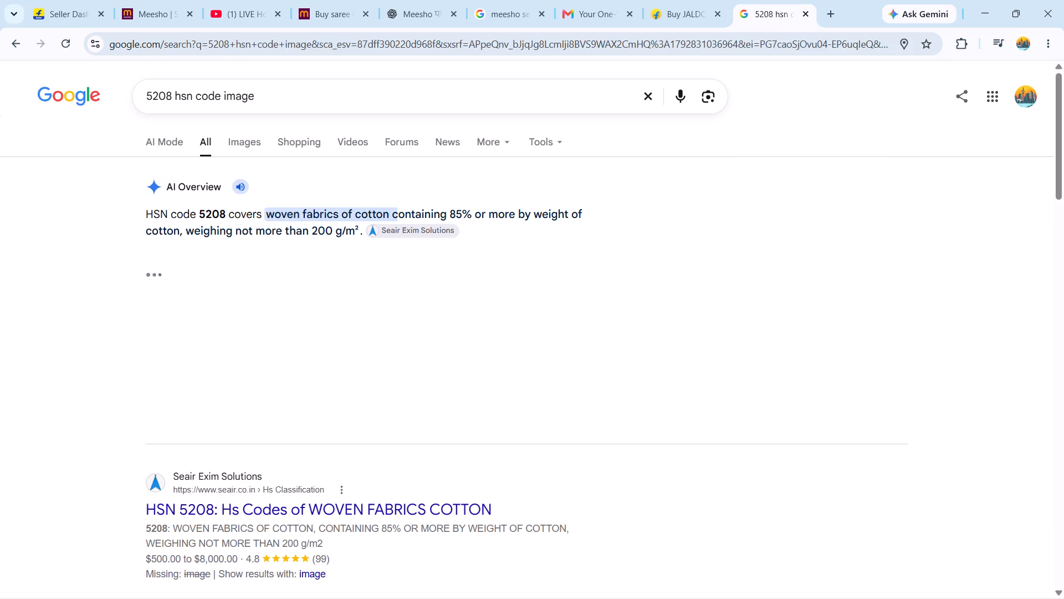
{"action": "left_click", "coordinate": [236, 412]}
{"action": "scroll", "coordinate": [236, 412], "scroll_direction": "down", "scroll_amount": 2}
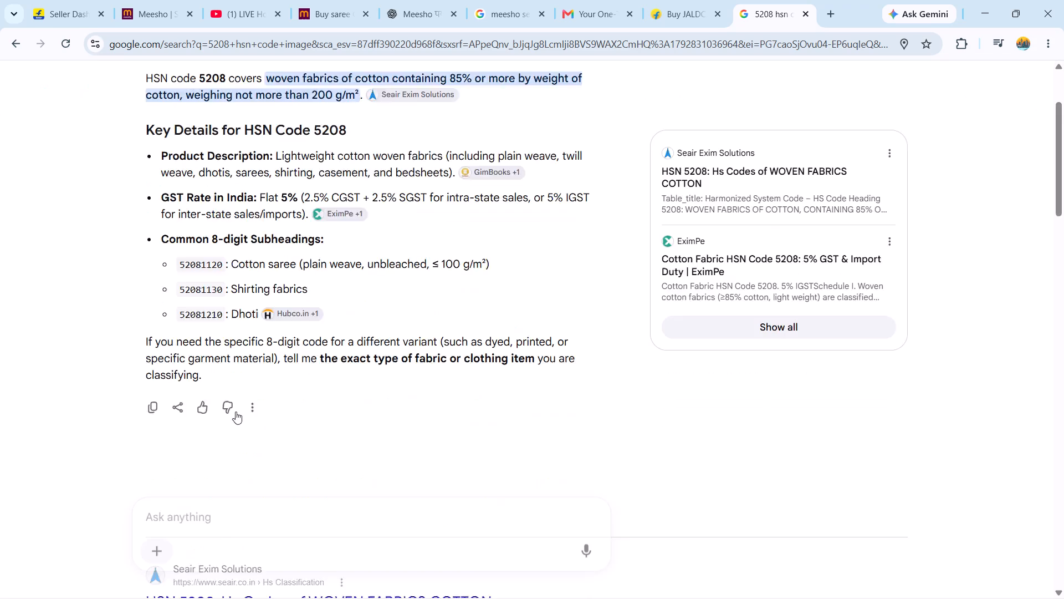
{"action": "scroll", "coordinate": [236, 412], "scroll_direction": "up", "scroll_amount": 4}
{"action": "left_click", "coordinate": [250, 144]}
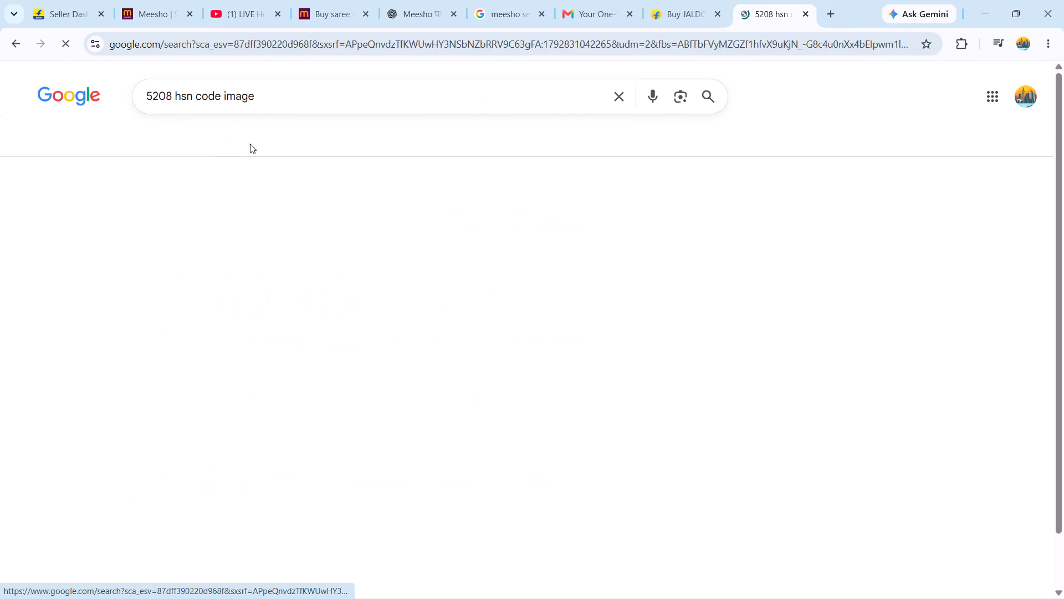
{"action": "scroll", "coordinate": [232, 384], "scroll_direction": "down", "scroll_amount": 3}
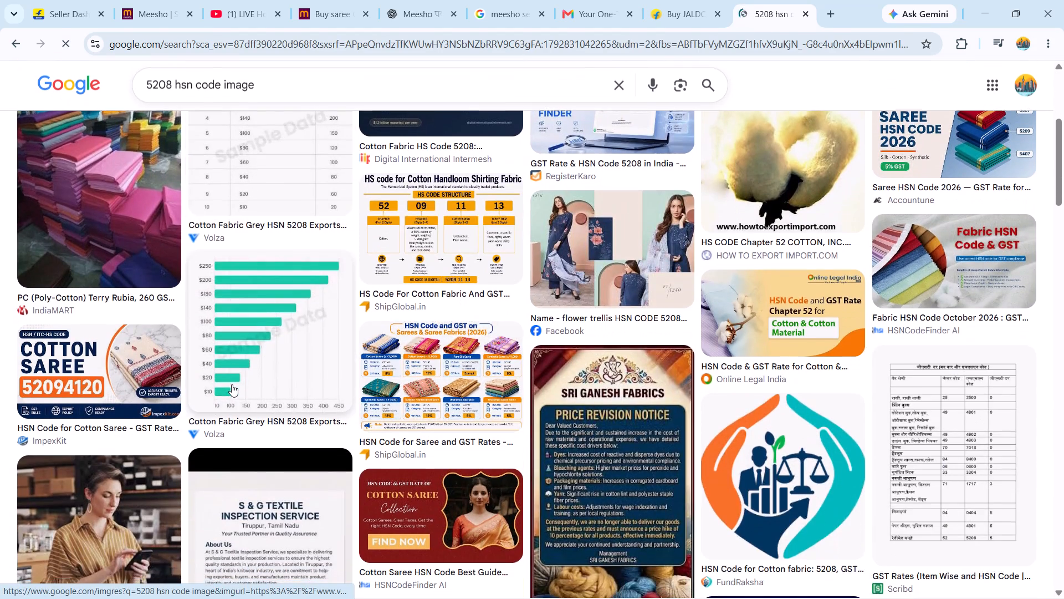
{"action": "scroll", "coordinate": [232, 384], "scroll_direction": "down", "scroll_amount": 5}
{"action": "scroll", "coordinate": [232, 384], "scroll_direction": "up", "scroll_amount": 9}
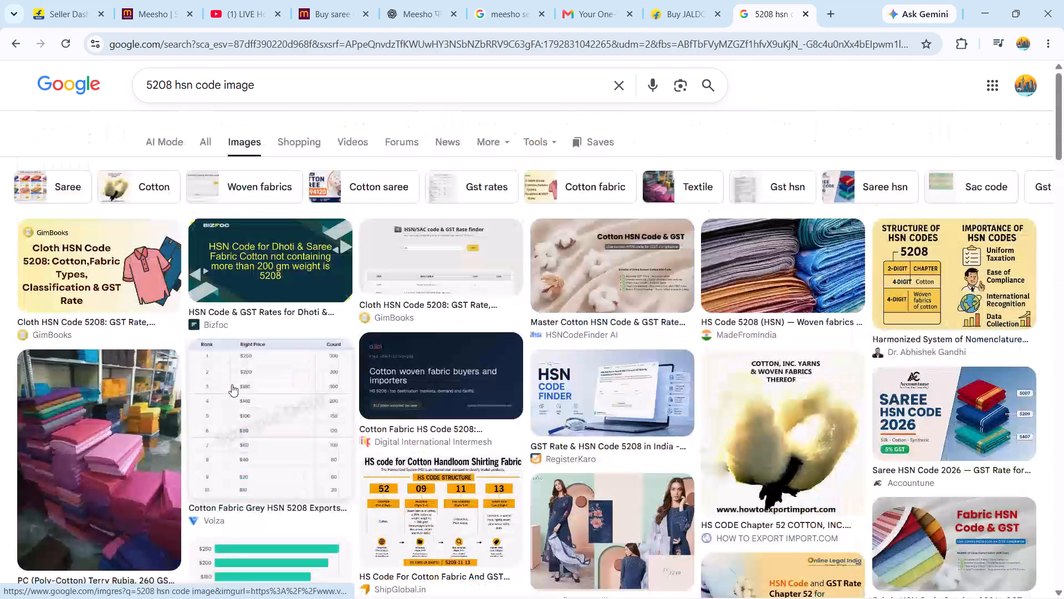
{"action": "scroll", "coordinate": [232, 384], "scroll_direction": "right", "scroll_amount": 14}
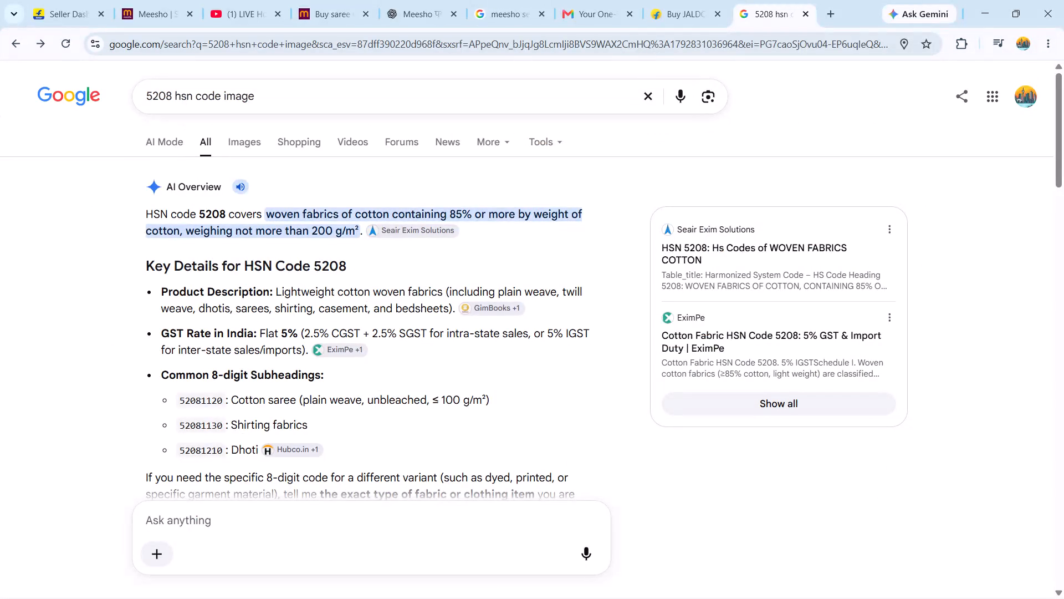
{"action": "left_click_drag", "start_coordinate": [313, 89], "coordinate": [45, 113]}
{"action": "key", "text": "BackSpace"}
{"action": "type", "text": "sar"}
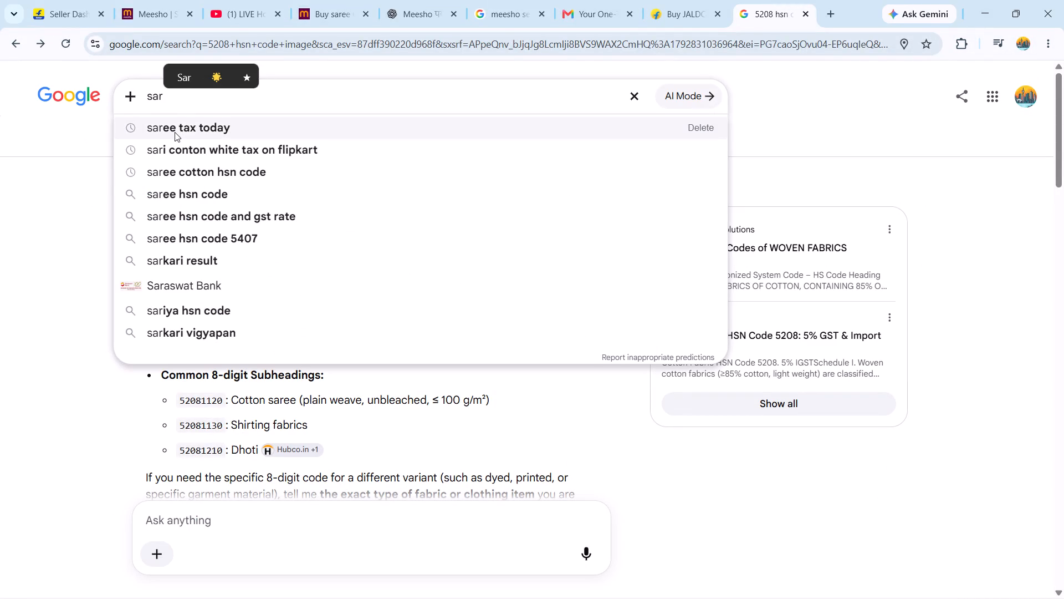
Search Google for sari conton white tax on flipkart.
{"action": "left_click", "coordinate": [199, 150]}
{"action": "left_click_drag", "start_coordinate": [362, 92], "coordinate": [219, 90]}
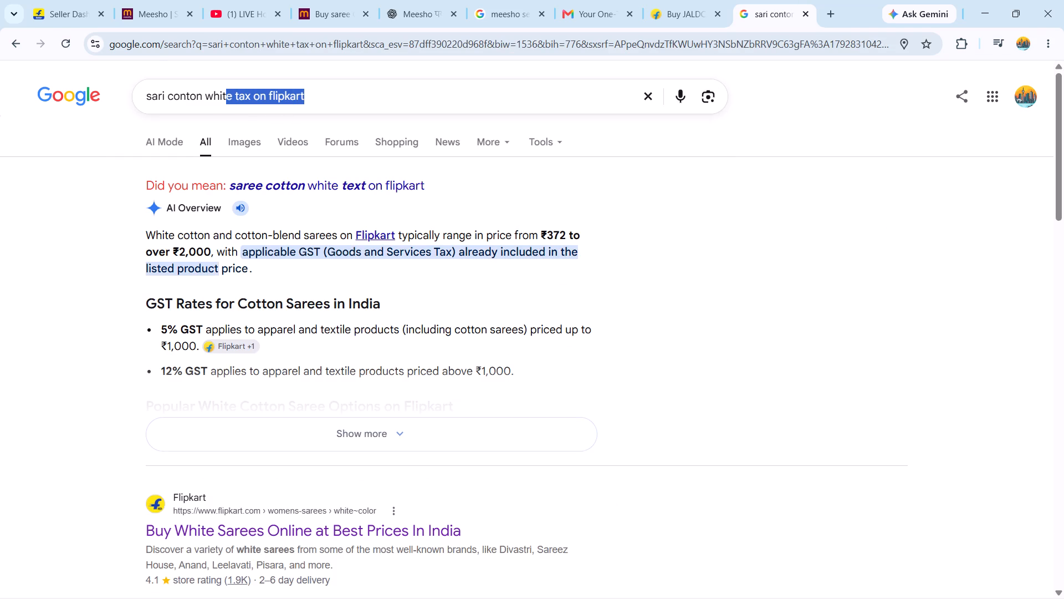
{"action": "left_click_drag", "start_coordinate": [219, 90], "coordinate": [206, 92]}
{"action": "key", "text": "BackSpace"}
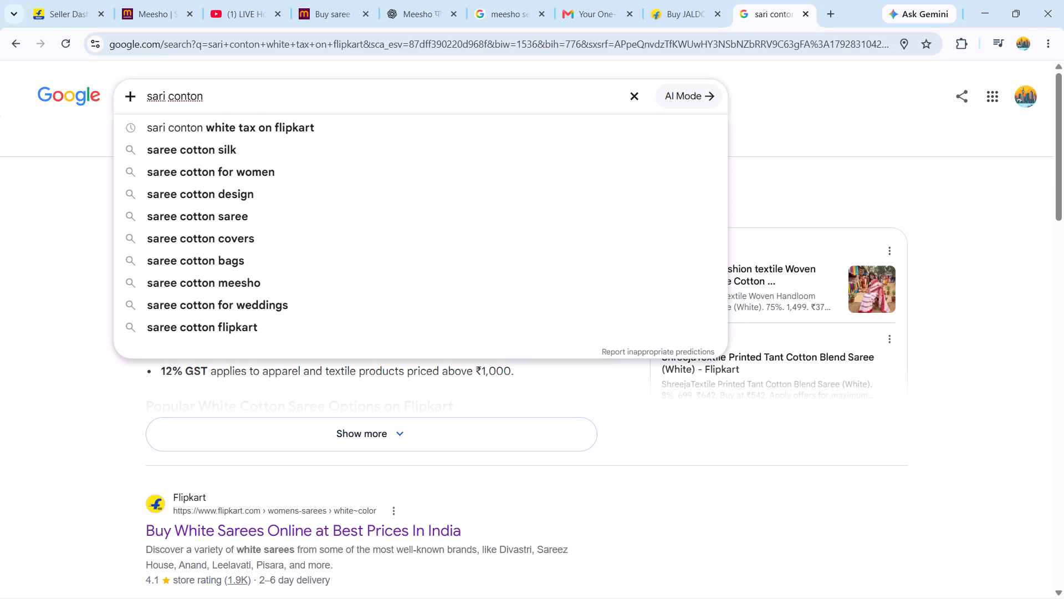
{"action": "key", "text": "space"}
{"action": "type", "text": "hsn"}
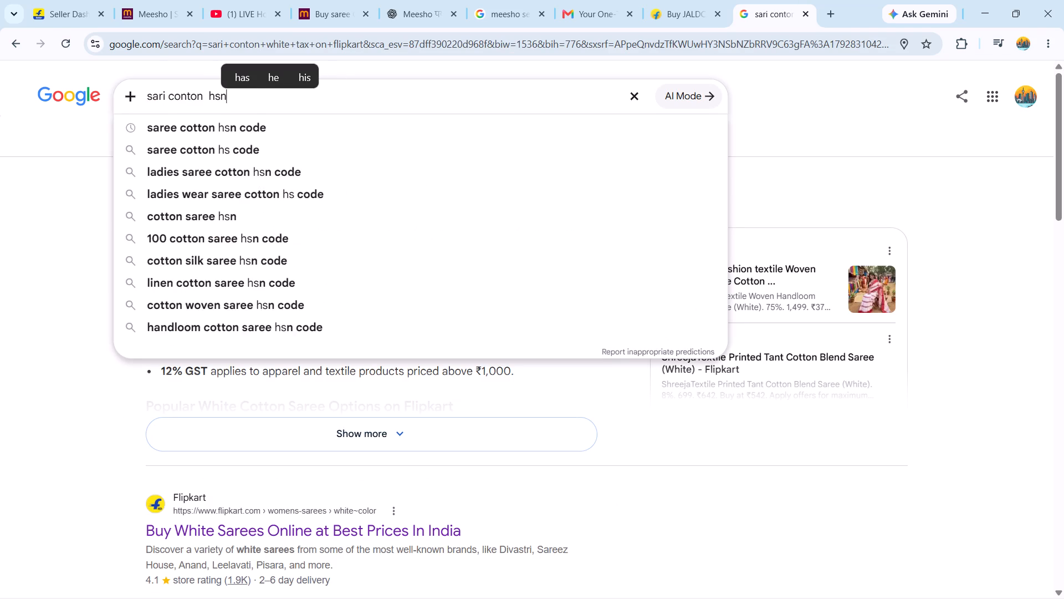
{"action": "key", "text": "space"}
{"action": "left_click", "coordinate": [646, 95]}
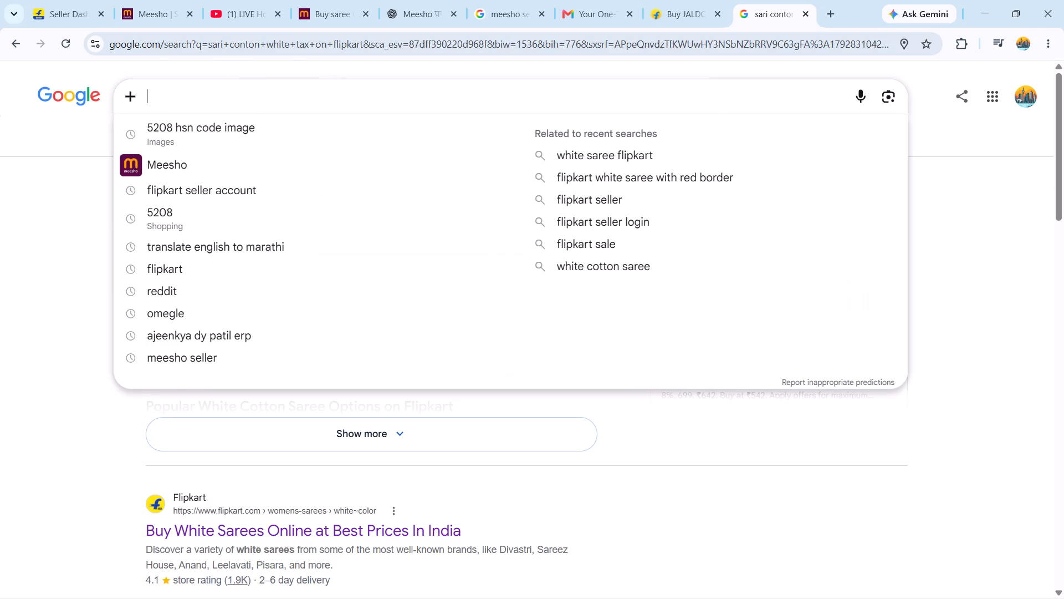
Run a Google Lens search with WhatsApp Image 2026-10-22 at 8.04.18 PM from Downloads and collapse the image preview.
{"action": "left_click", "coordinate": [893, 98]}
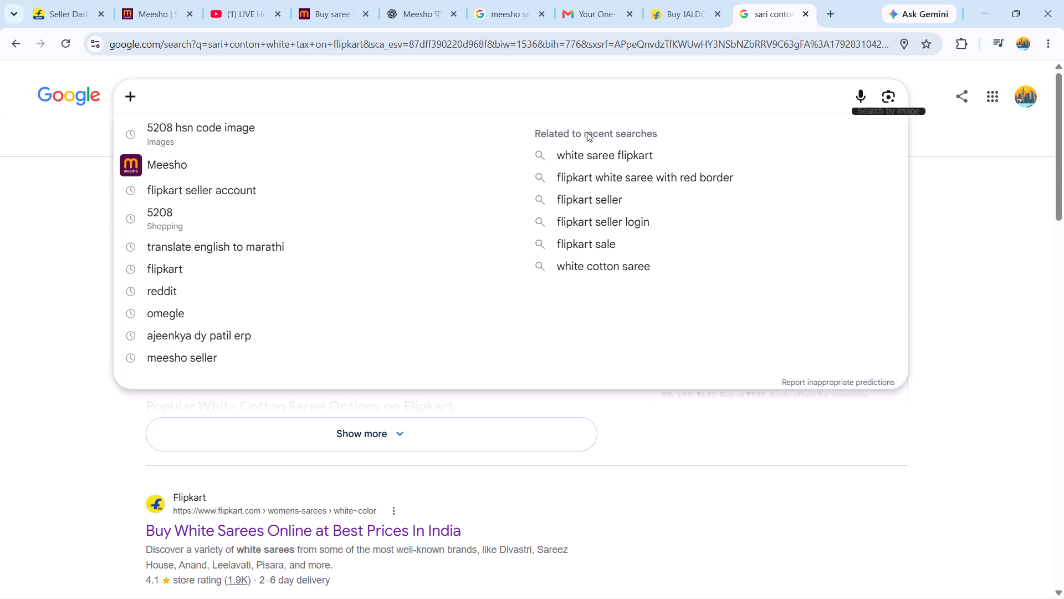
{"action": "left_click", "coordinate": [520, 187]}
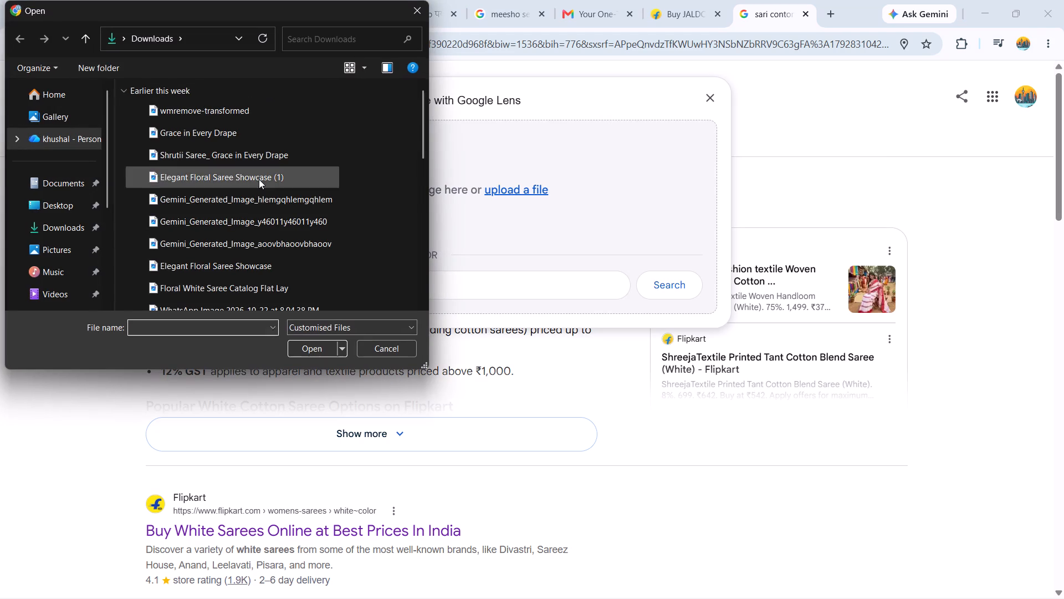
{"action": "scroll", "coordinate": [259, 179], "scroll_direction": "down", "scroll_amount": 2}
{"action": "scroll", "coordinate": [259, 179], "scroll_direction": "up", "scroll_amount": 7}
{"action": "scroll", "coordinate": [231, 273], "scroll_direction": "down", "scroll_amount": 1}
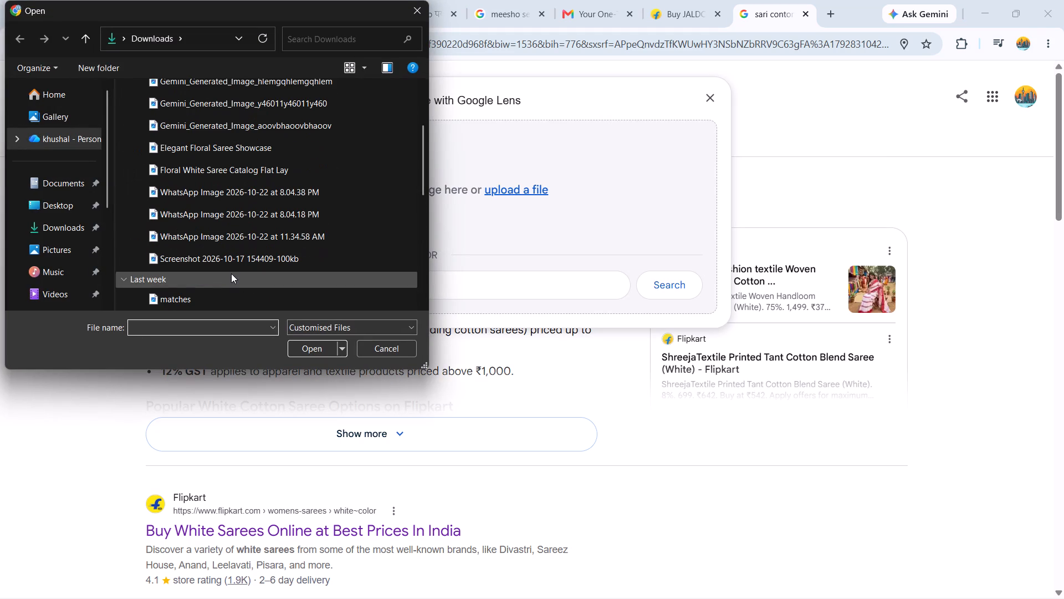
{"action": "left_click", "coordinate": [237, 217]}
{"action": "left_click", "coordinate": [292, 341]}
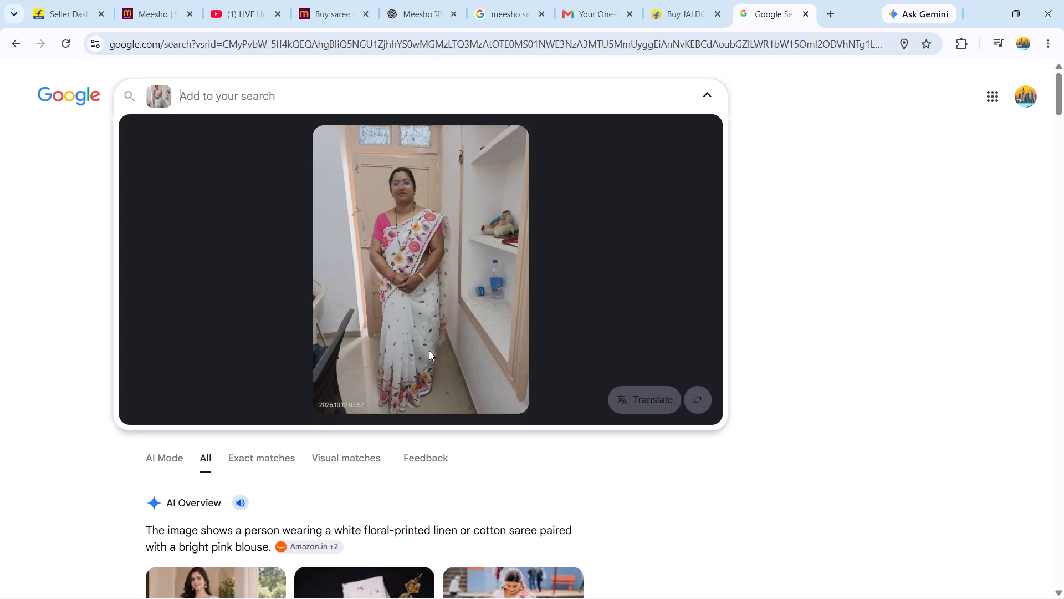
{"action": "left_click", "coordinate": [705, 82]}
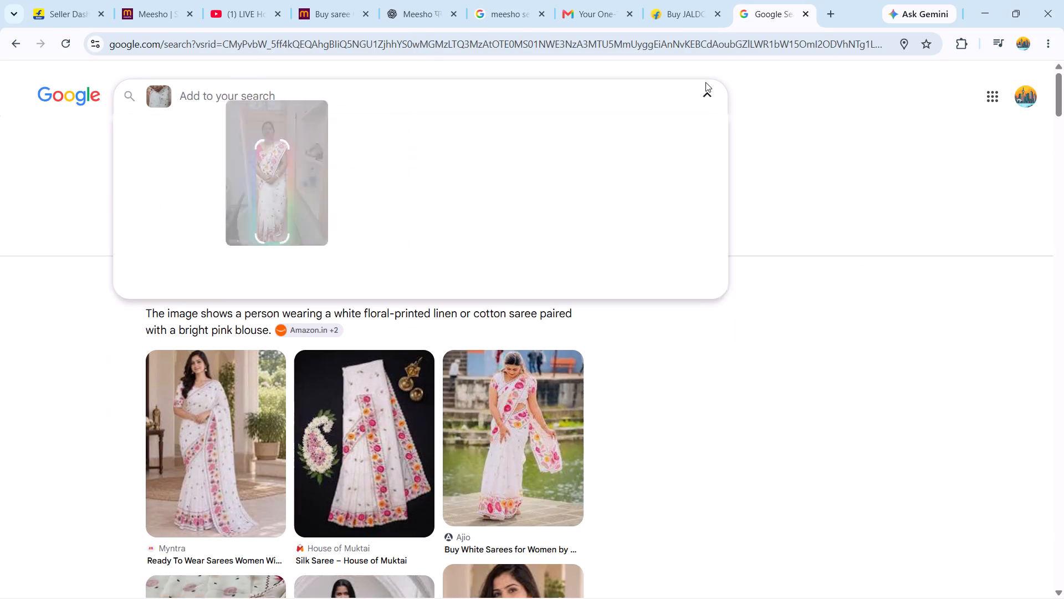
Replace the Lens search image with WhatsApp Image 2026-10-22 at 11.34.58 AM and collapse its preview.
{"action": "left_click", "coordinate": [623, 99]}
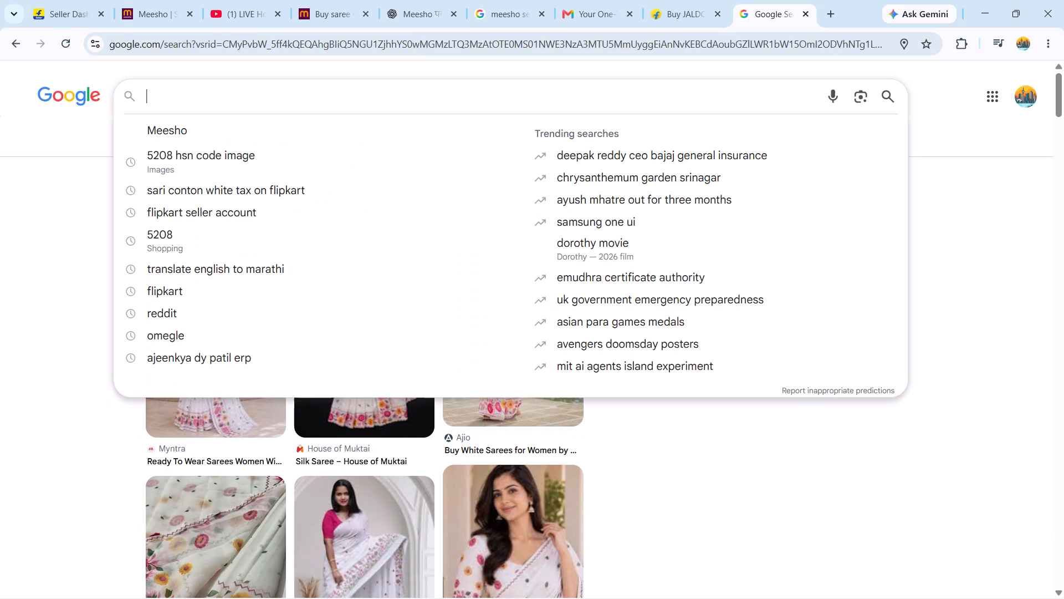
{"action": "left_click", "coordinate": [857, 97]}
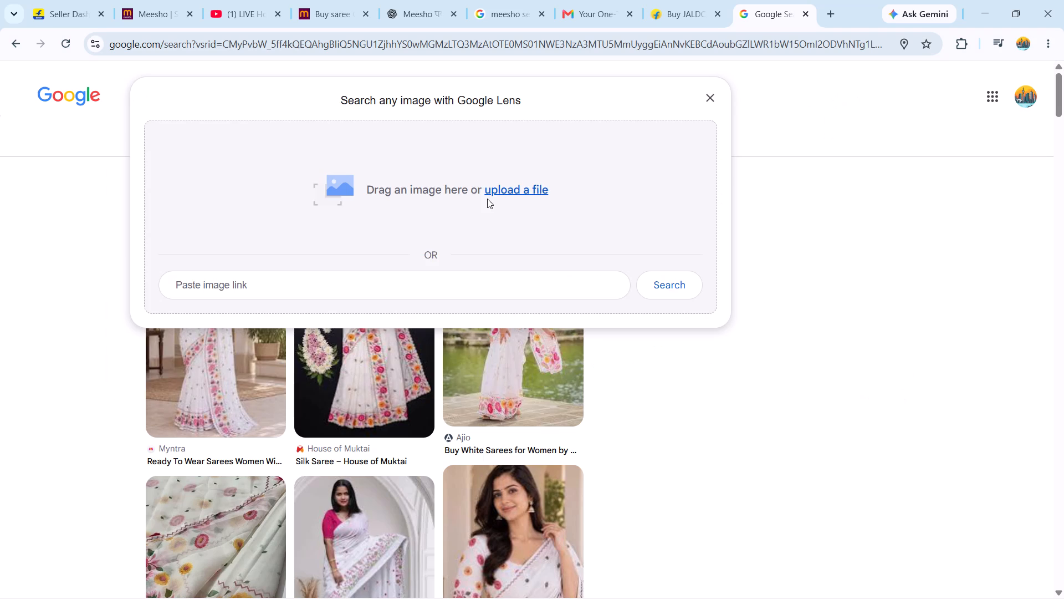
{"action": "left_click", "coordinate": [529, 186]}
{"action": "scroll", "coordinate": [204, 223], "scroll_direction": "down", "scroll_amount": 1}
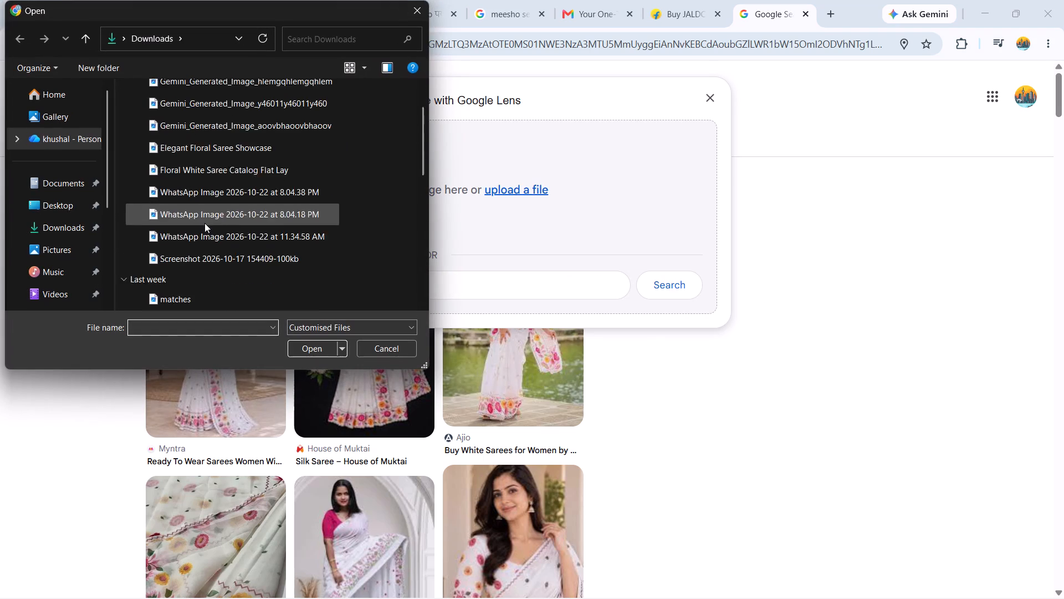
{"action": "scroll", "coordinate": [204, 223], "scroll_direction": "down", "scroll_amount": 1}
{"action": "scroll", "coordinate": [204, 223], "scroll_direction": "up", "scroll_amount": 1}
{"action": "scroll", "coordinate": [201, 262], "scroll_direction": "down", "scroll_amount": 1}
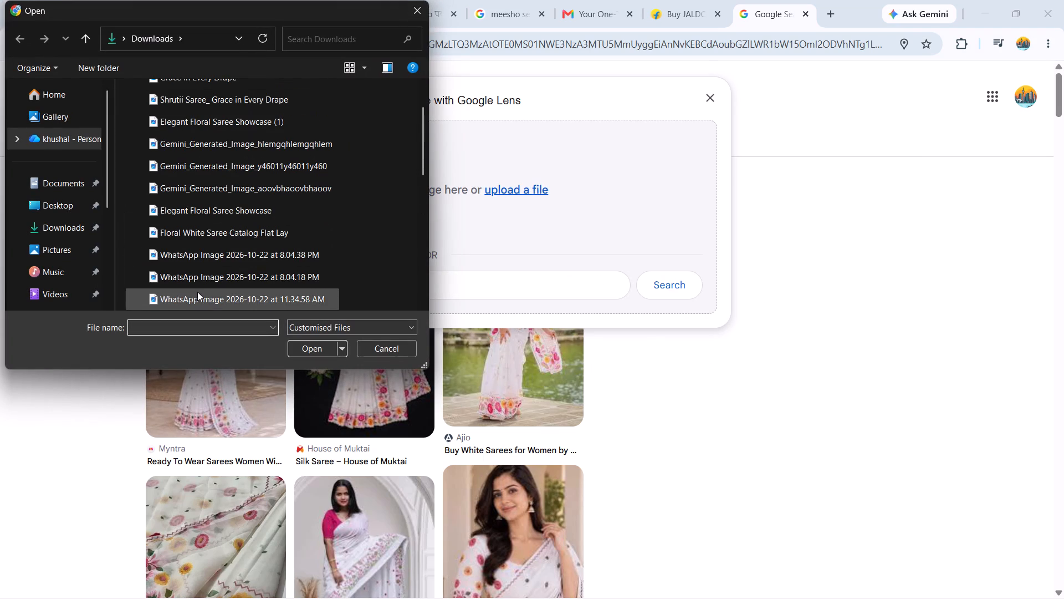
{"action": "left_click_drag", "start_coordinate": [216, 242], "coordinate": [299, 345]}
{"action": "left_click", "coordinate": [299, 345]}
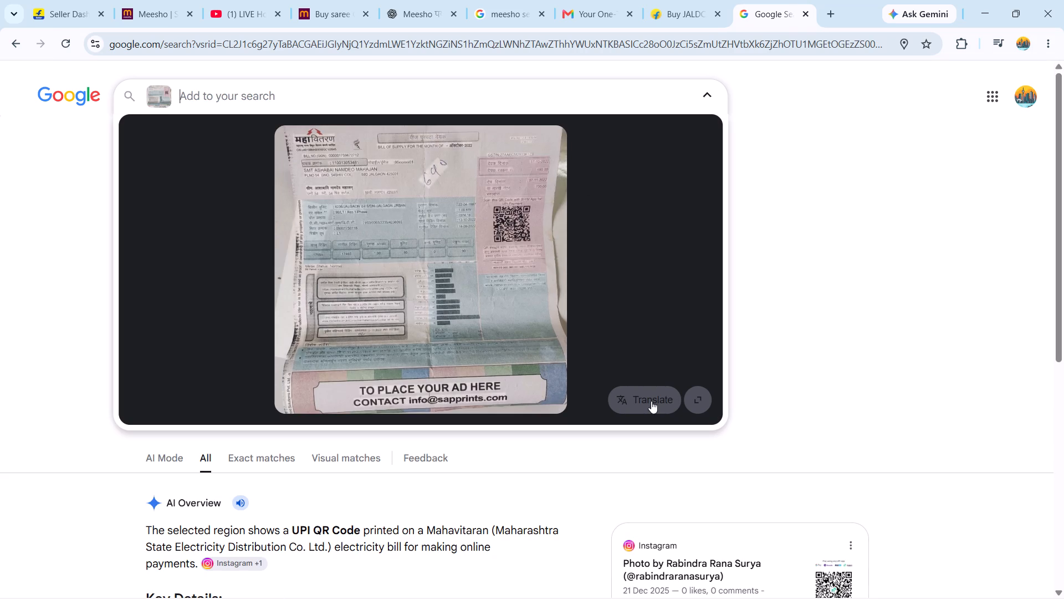
{"action": "left_click", "coordinate": [700, 100]}
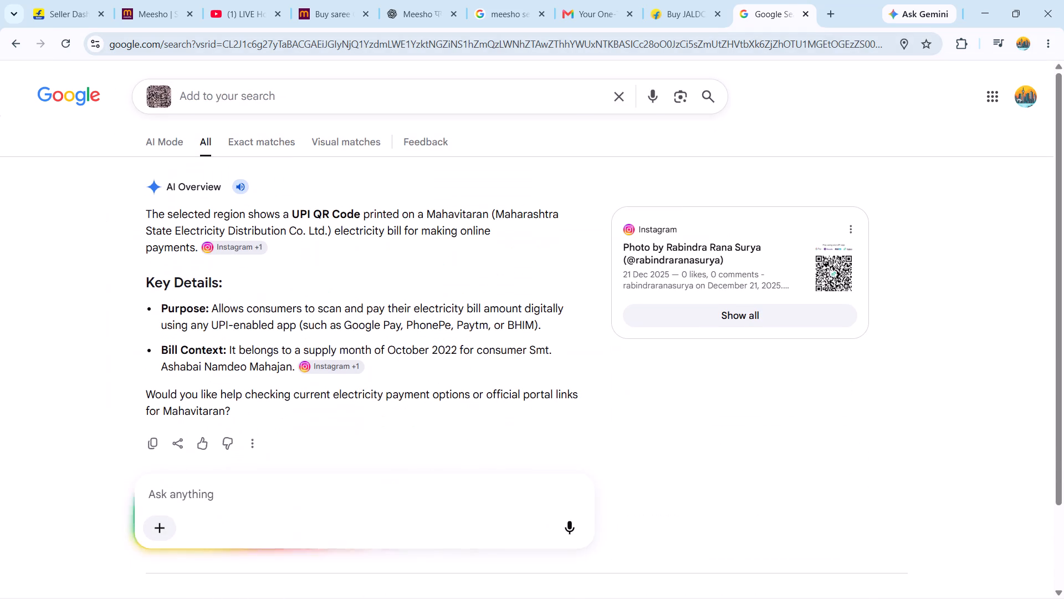
Run a Lens search with WhatsApp Image 2026-10-22 at 8.04.18 PM again, and return to the previous search results.
{"action": "left_click", "coordinate": [611, 93]}
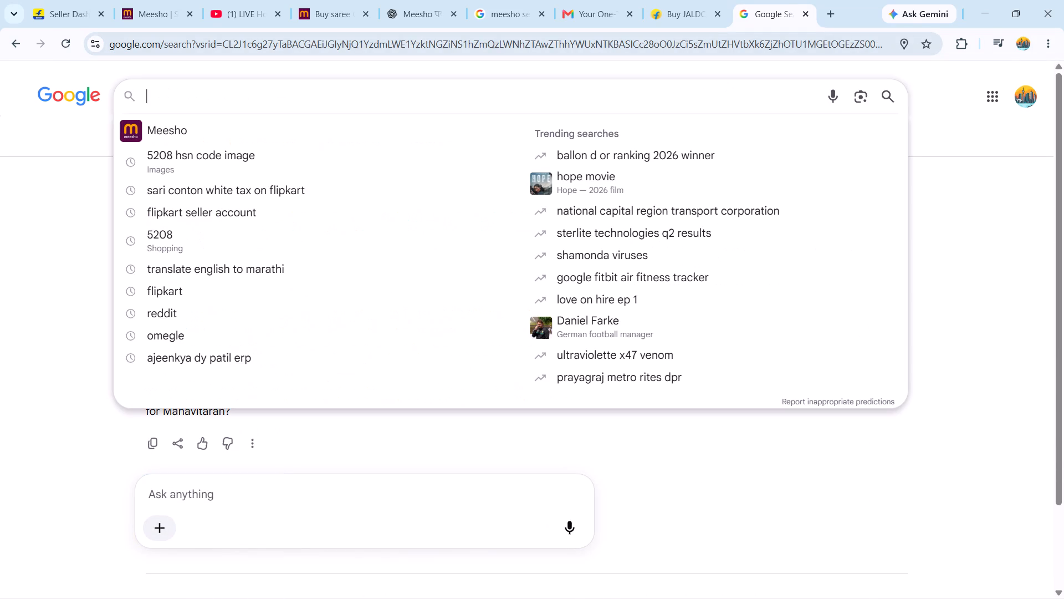
{"action": "left_click", "coordinate": [860, 102]}
{"action": "left_click", "coordinate": [529, 195]}
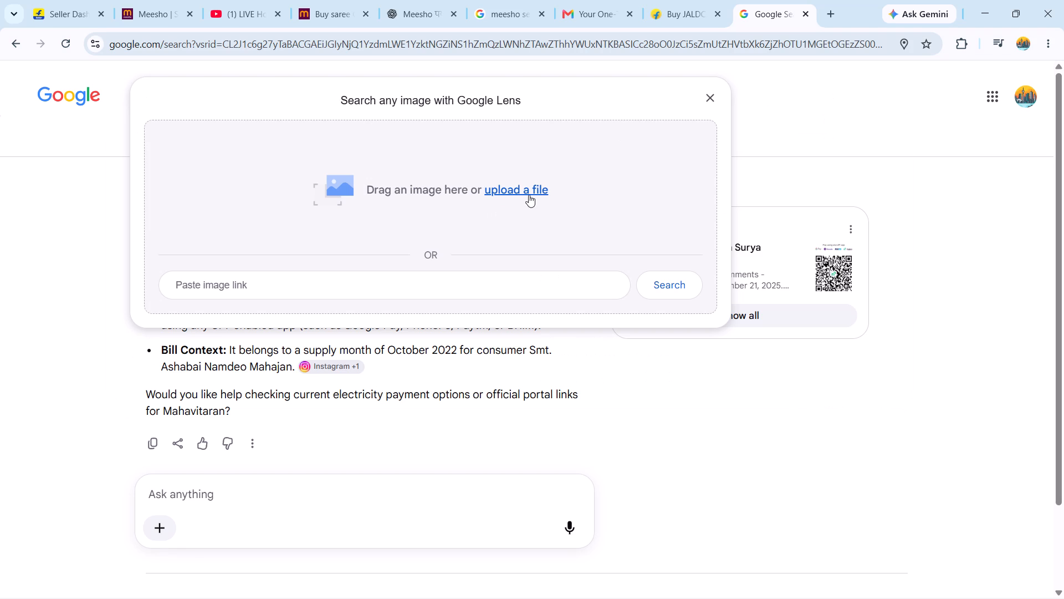
{"action": "scroll", "coordinate": [335, 265], "scroll_direction": "down", "scroll_amount": 1}
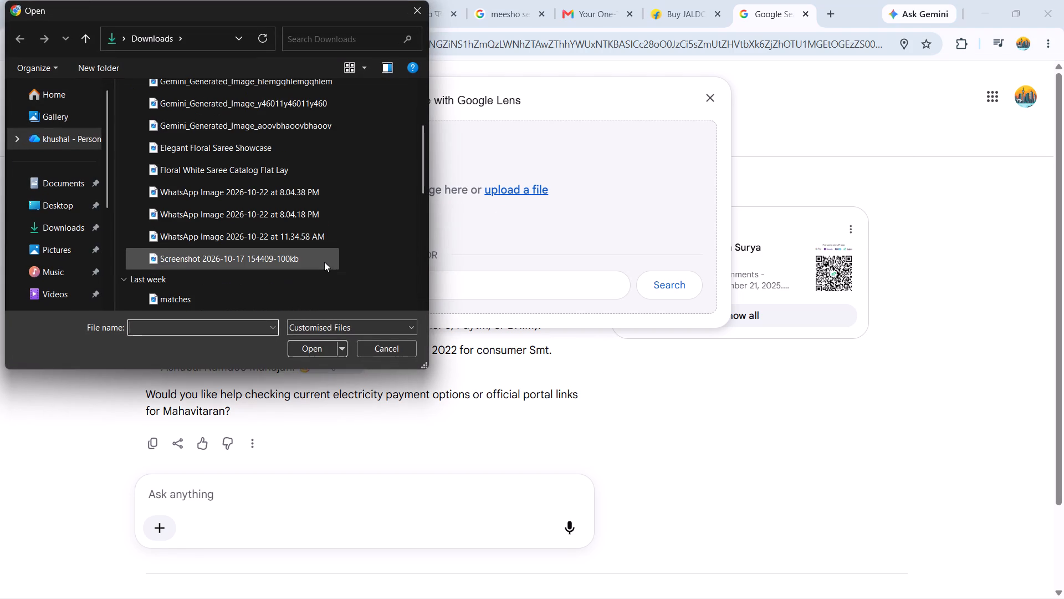
{"action": "left_click", "coordinate": [329, 225]}
{"action": "left_click", "coordinate": [325, 345]}
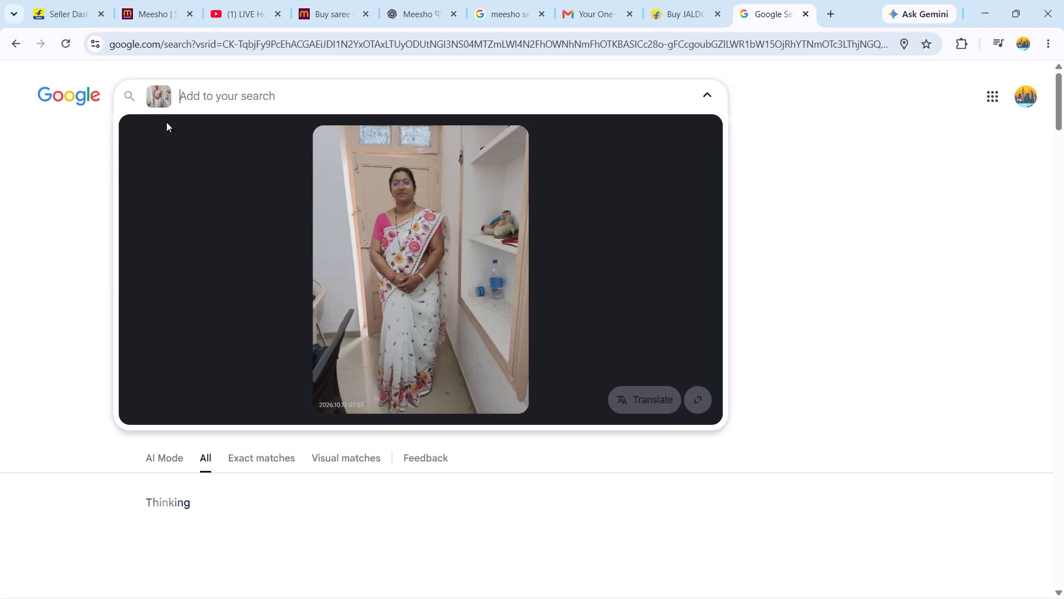
{"action": "left_click", "coordinate": [15, 47]}
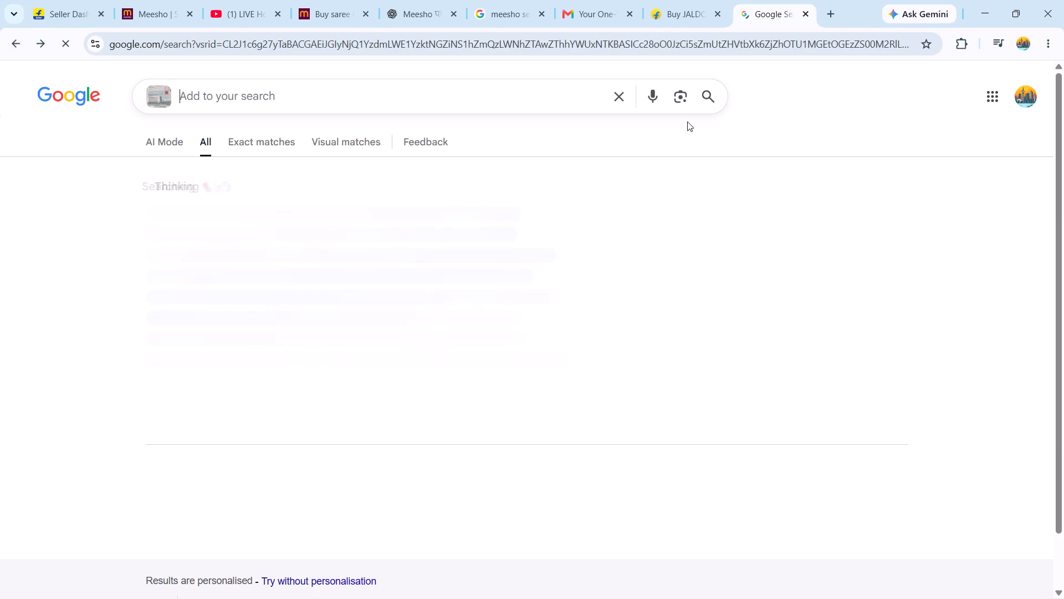
Look through Downloads for a search image, run Lens on WhatsApp Image 2026-10-22 at 11.34.58 AM and close the search tab.
{"action": "left_click", "coordinate": [616, 92]}
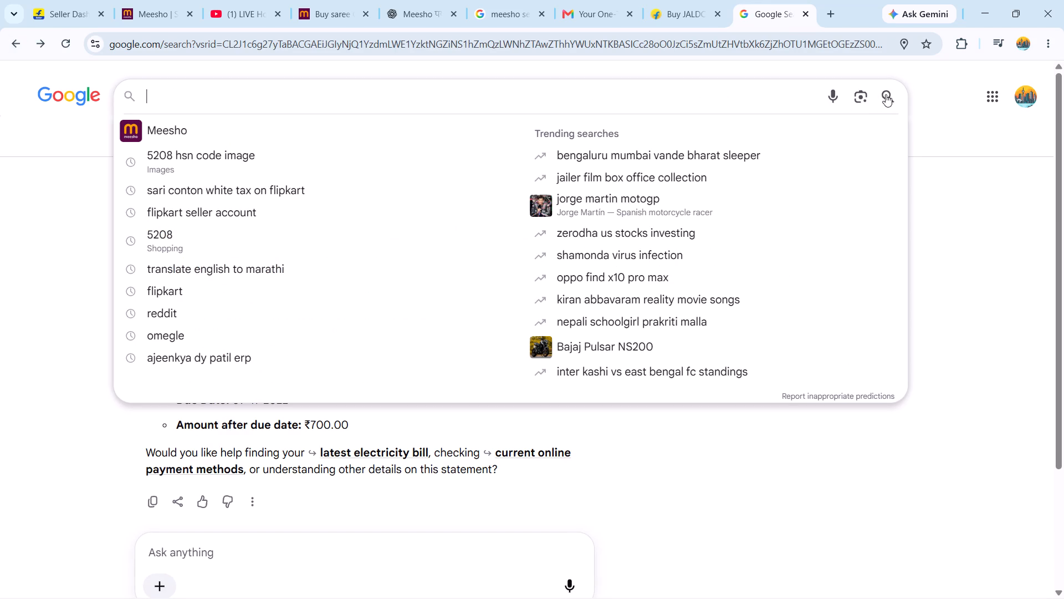
{"action": "left_click", "coordinate": [868, 99]}
{"action": "left_click", "coordinate": [503, 195]}
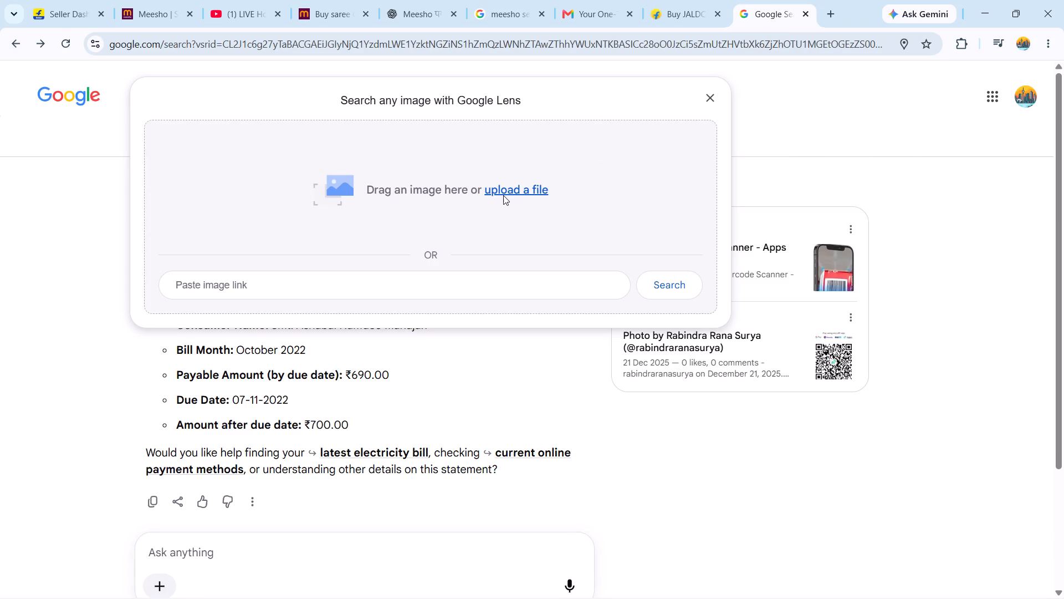
{"action": "scroll", "coordinate": [286, 222], "scroll_direction": "down", "scroll_amount": 1}
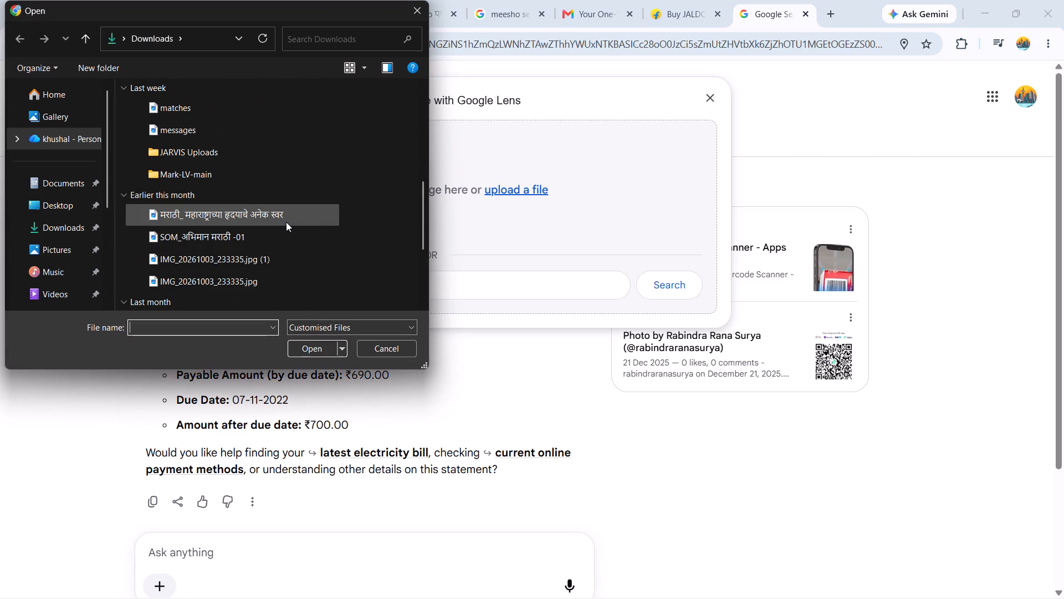
{"action": "scroll", "coordinate": [286, 222], "scroll_direction": "down", "scroll_amount": 2}
{"action": "scroll", "coordinate": [286, 222], "scroll_direction": "up", "scroll_amount": 1}
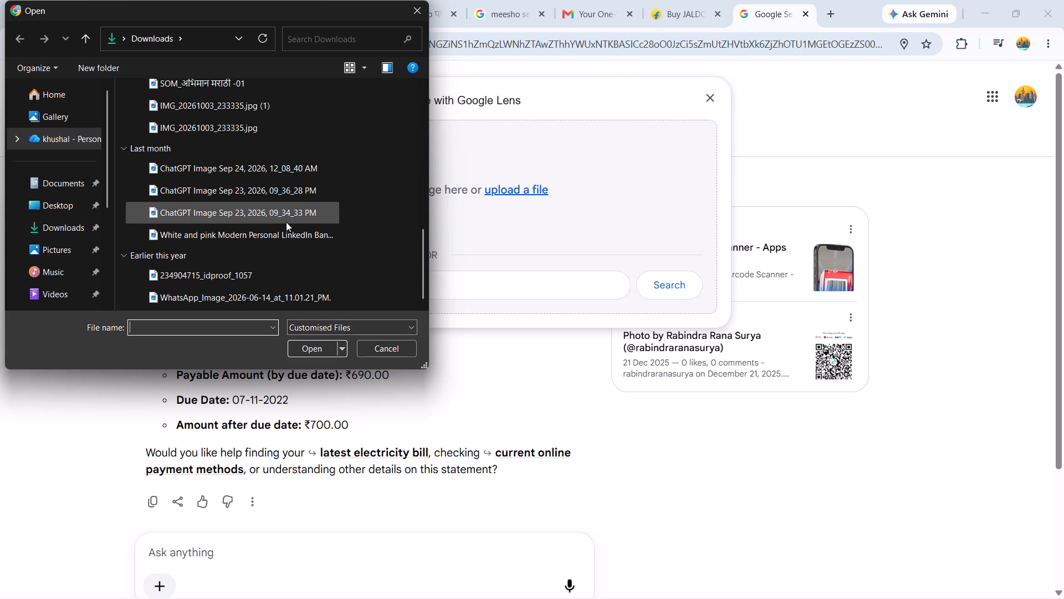
{"action": "scroll", "coordinate": [286, 222], "scroll_direction": "up", "scroll_amount": 8}
{"action": "scroll", "coordinate": [286, 222], "scroll_direction": "down", "scroll_amount": 1}
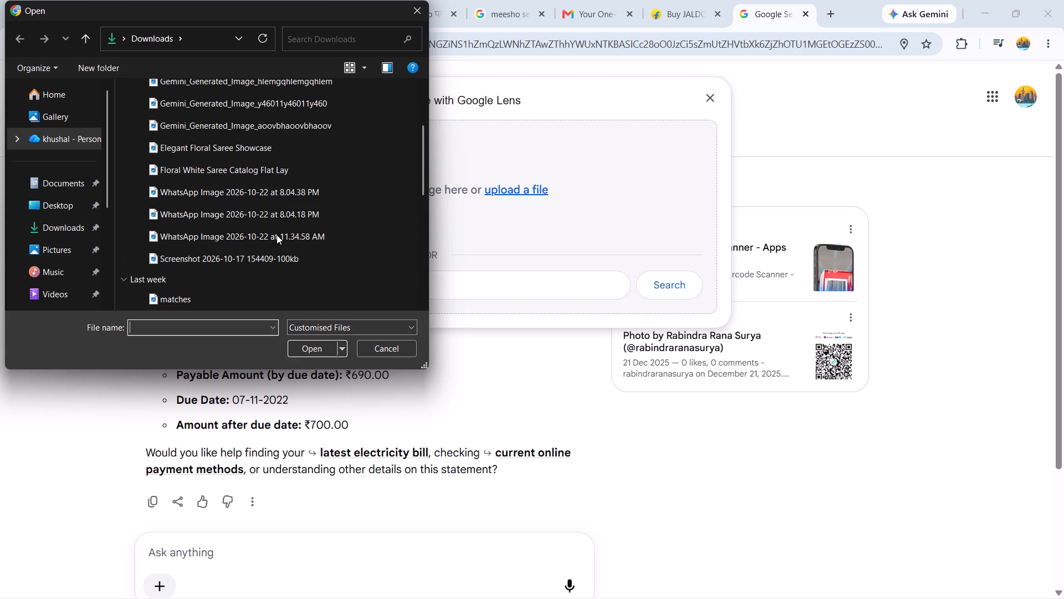
{"action": "left_click", "coordinate": [277, 235]}
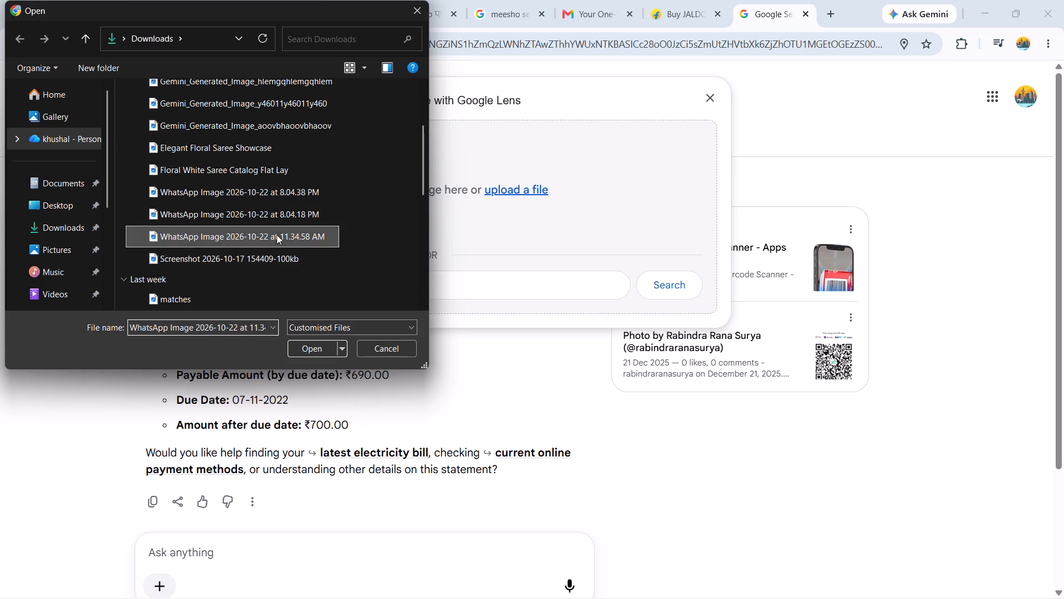
{"action": "left_click", "coordinate": [304, 342]}
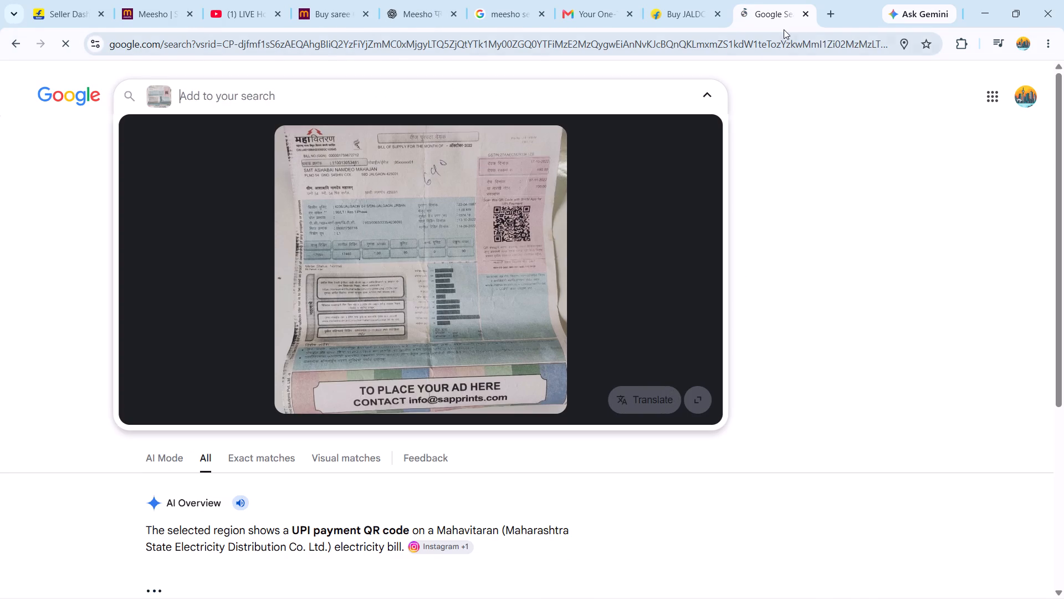
{"action": "left_click", "coordinate": [802, 11]}
Open File Explorer and look through the recent files for the saree images.
{"action": "left_click", "coordinate": [418, 582]}
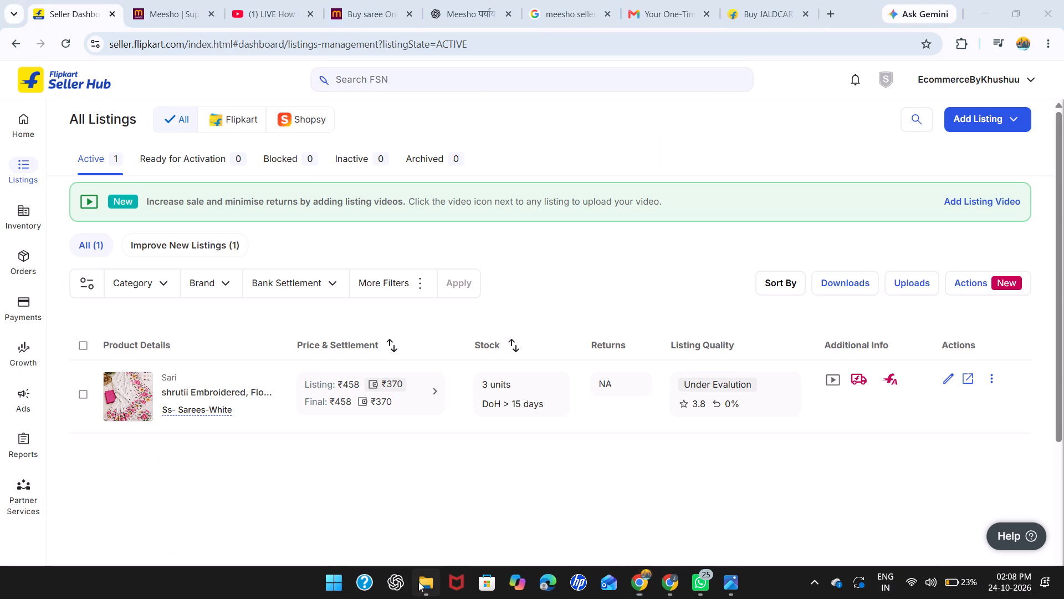
{"action": "scroll", "coordinate": [423, 357], "scroll_direction": "down", "scroll_amount": 1}
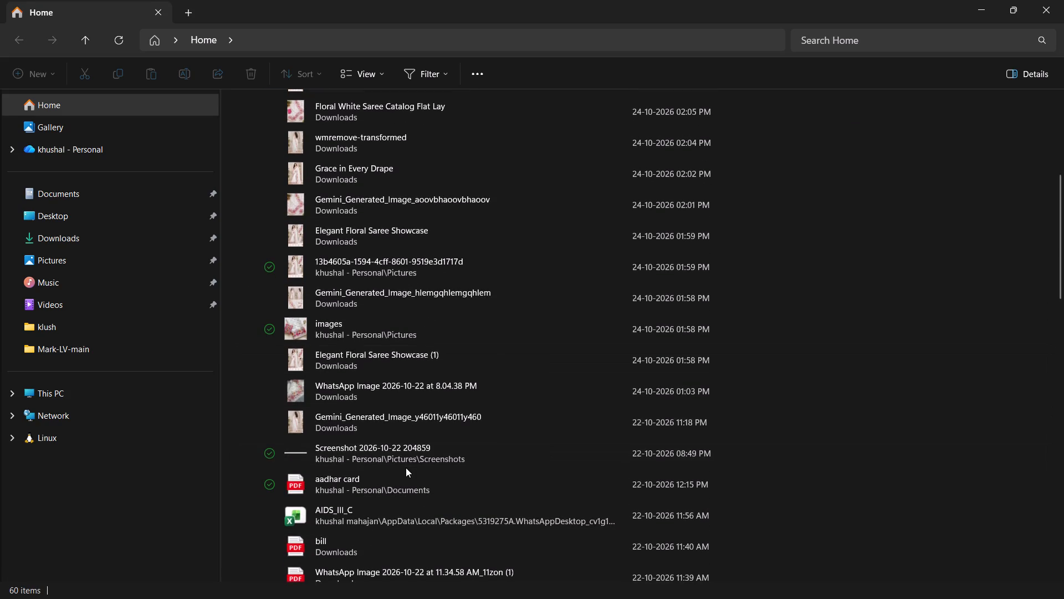
{"action": "scroll", "coordinate": [406, 468], "scroll_direction": "down", "scroll_amount": 1}
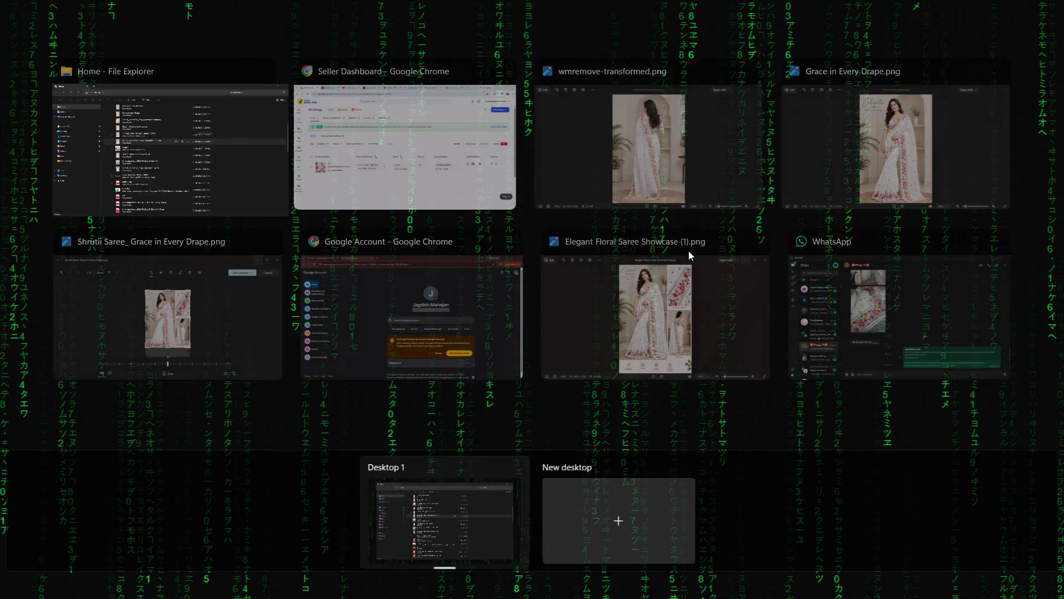
Run a Lens search in a new Chrome tab with WhatsApp Image 2026-10-22 at 8.04.38 PM from Downloads.
{"action": "left_click", "coordinate": [454, 174]}
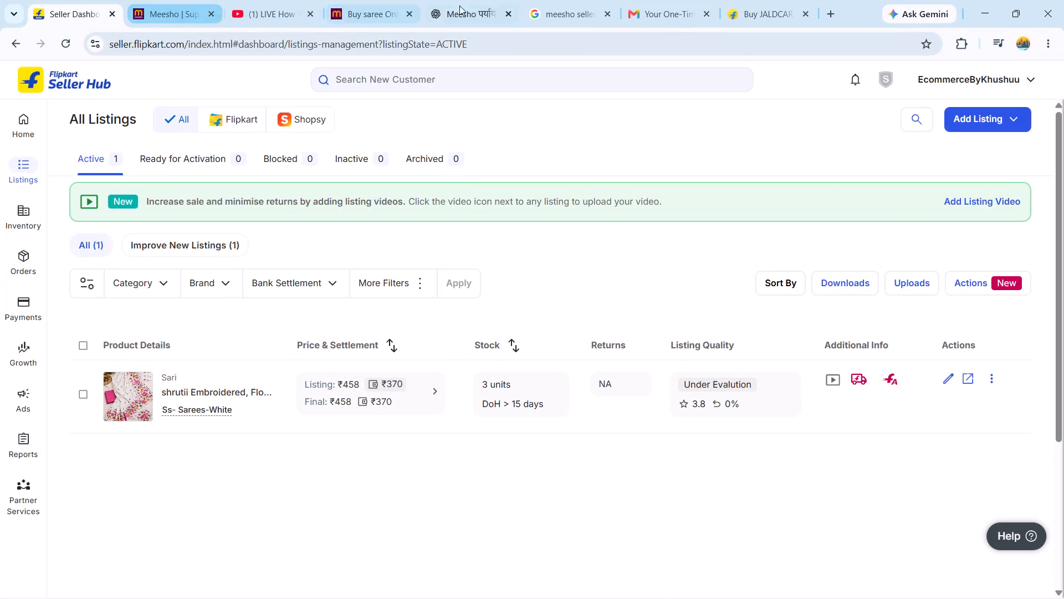
{"action": "left_click", "coordinate": [825, 1]}
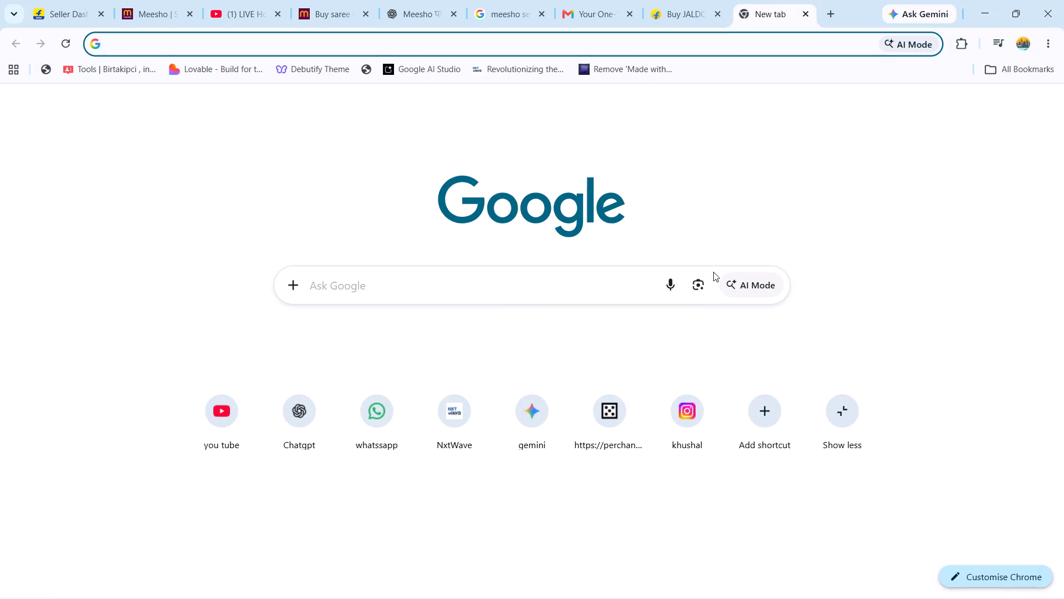
{"action": "left_click", "coordinate": [686, 282]}
{"action": "left_click", "coordinate": [687, 282]}
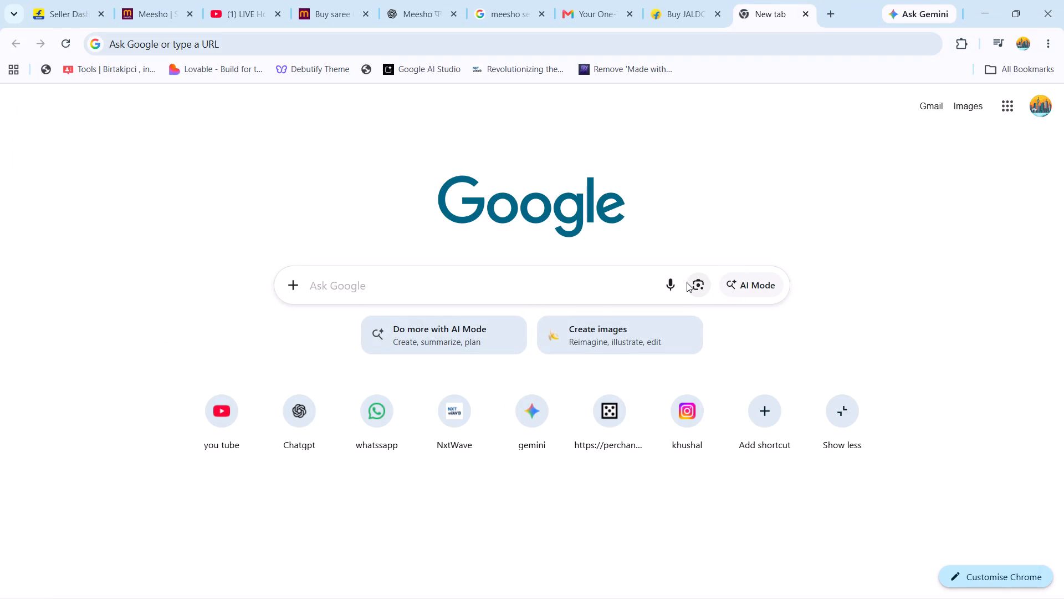
{"action": "left_click", "coordinate": [701, 285]}
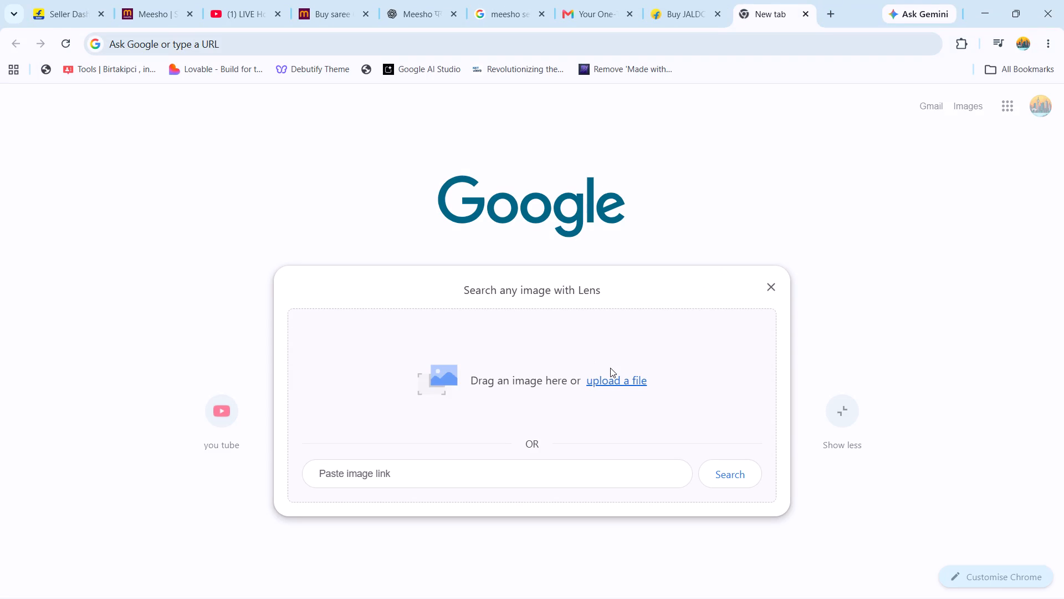
{"action": "left_click", "coordinate": [610, 371]}
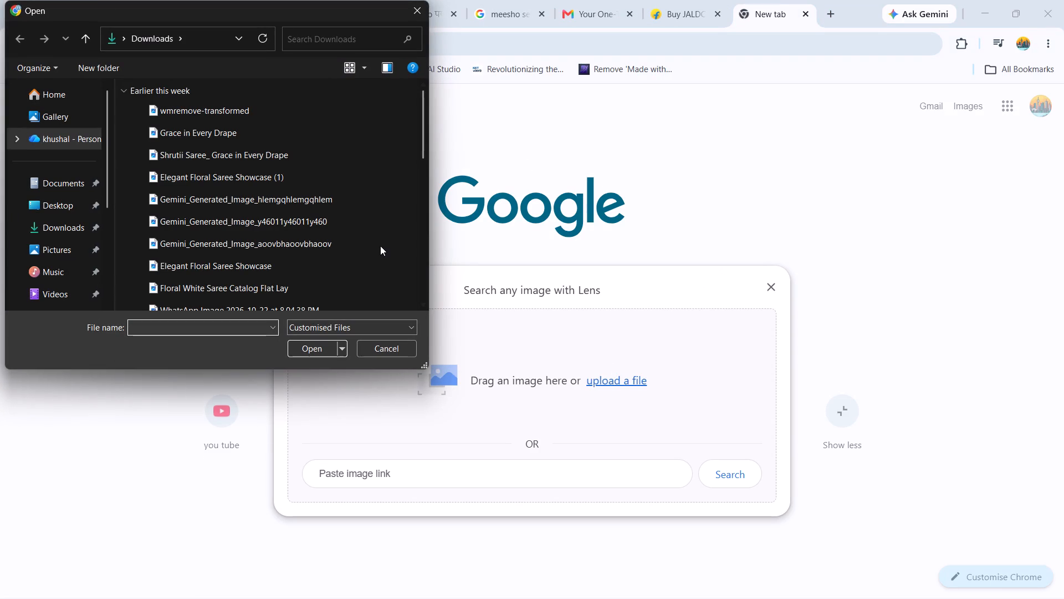
{"action": "scroll", "coordinate": [323, 219], "scroll_direction": "down", "scroll_amount": 1}
{"action": "scroll", "coordinate": [323, 219], "scroll_direction": "up", "scroll_amount": 1}
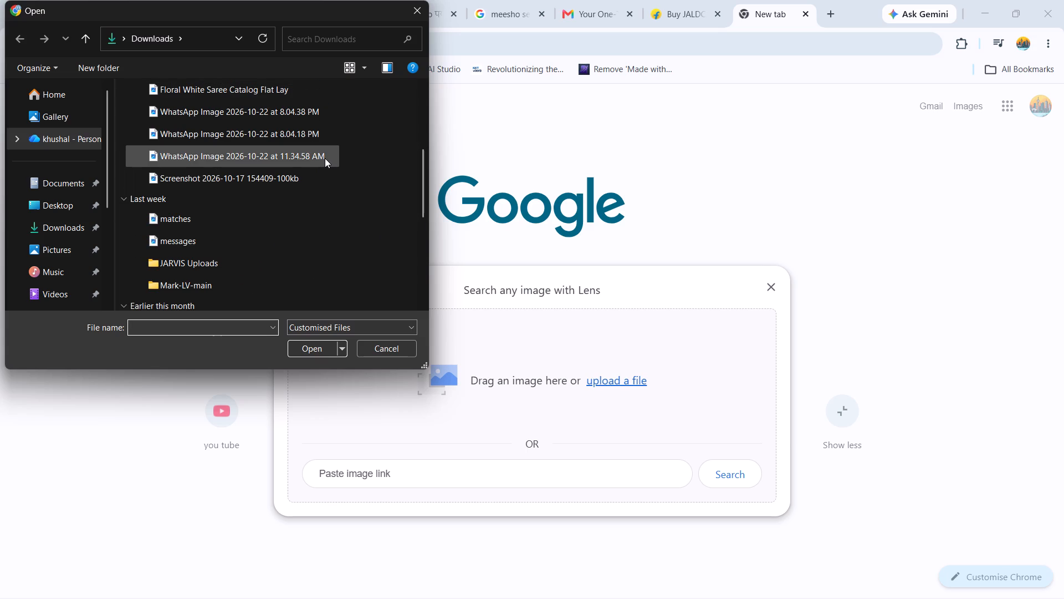
{"action": "left_click", "coordinate": [310, 105]}
{"action": "left_click", "coordinate": [310, 349]}
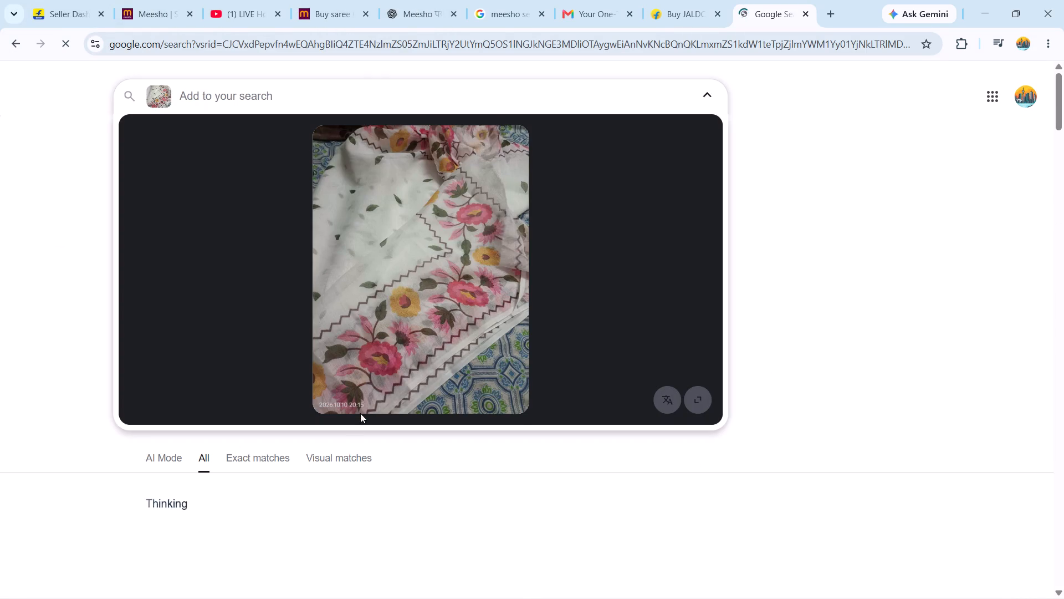
Add the query "give mi the hsn code" to the saree image search and run it.
{"action": "left_click", "coordinate": [365, 106]}
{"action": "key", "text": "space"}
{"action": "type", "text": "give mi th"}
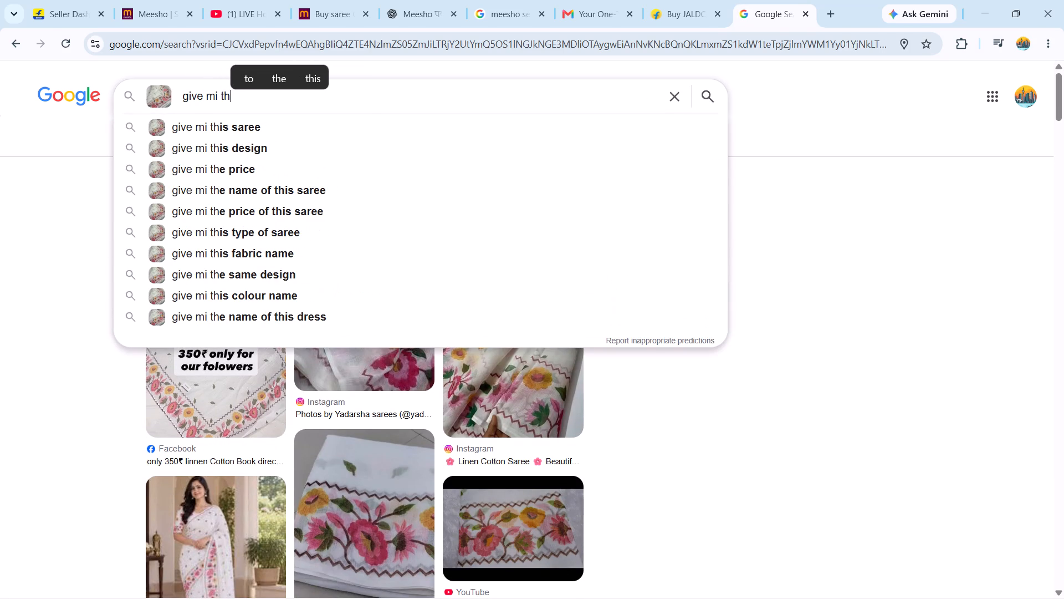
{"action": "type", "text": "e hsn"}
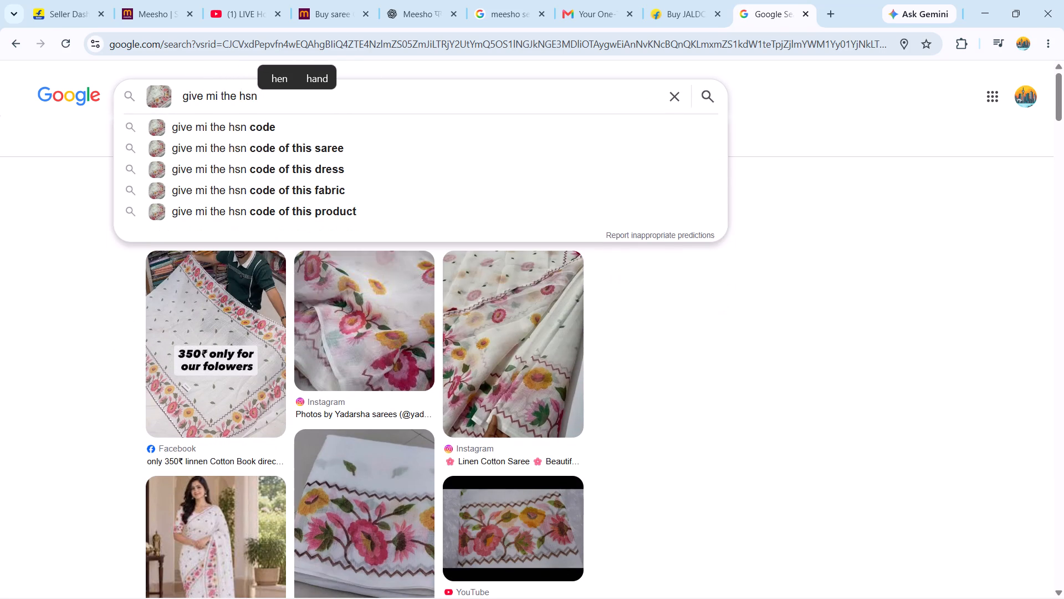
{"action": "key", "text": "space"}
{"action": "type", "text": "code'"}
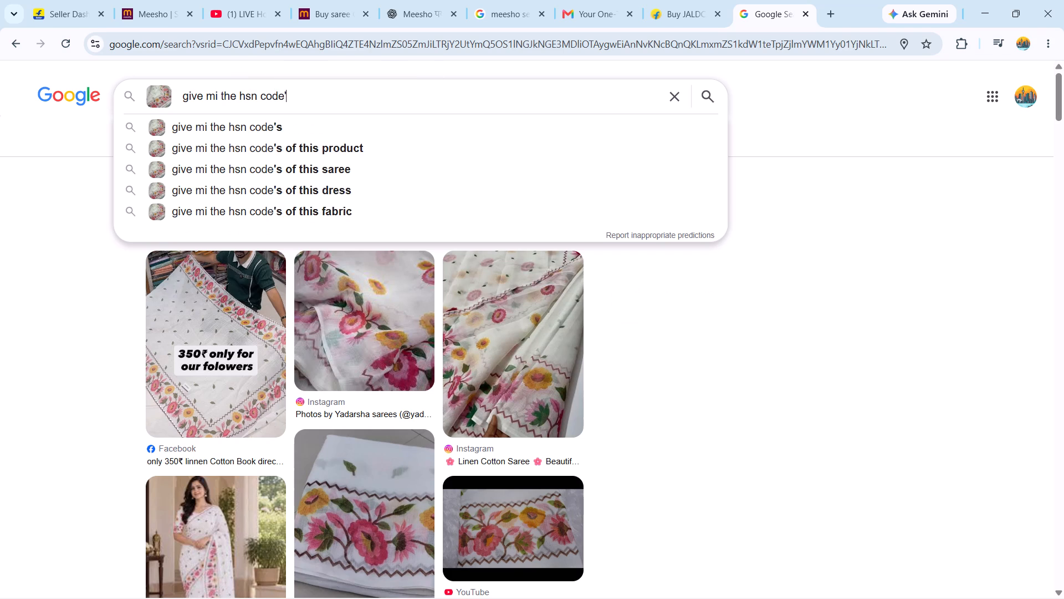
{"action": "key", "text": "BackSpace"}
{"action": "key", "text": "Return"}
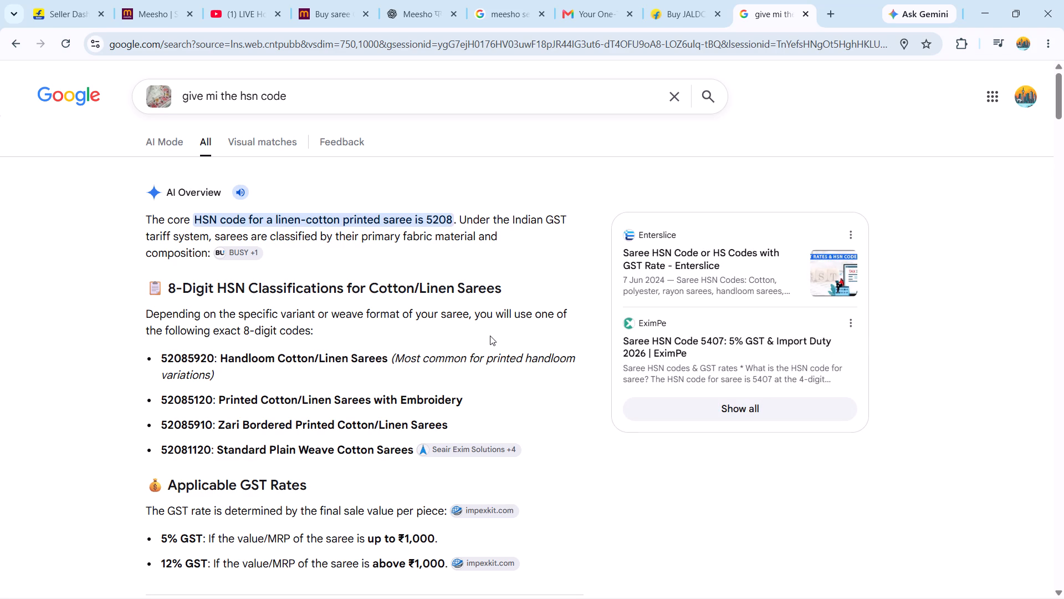
Copy the HSN code 5208 from the AI overview.
{"action": "left_click_drag", "start_coordinate": [423, 217], "coordinate": [451, 219]}
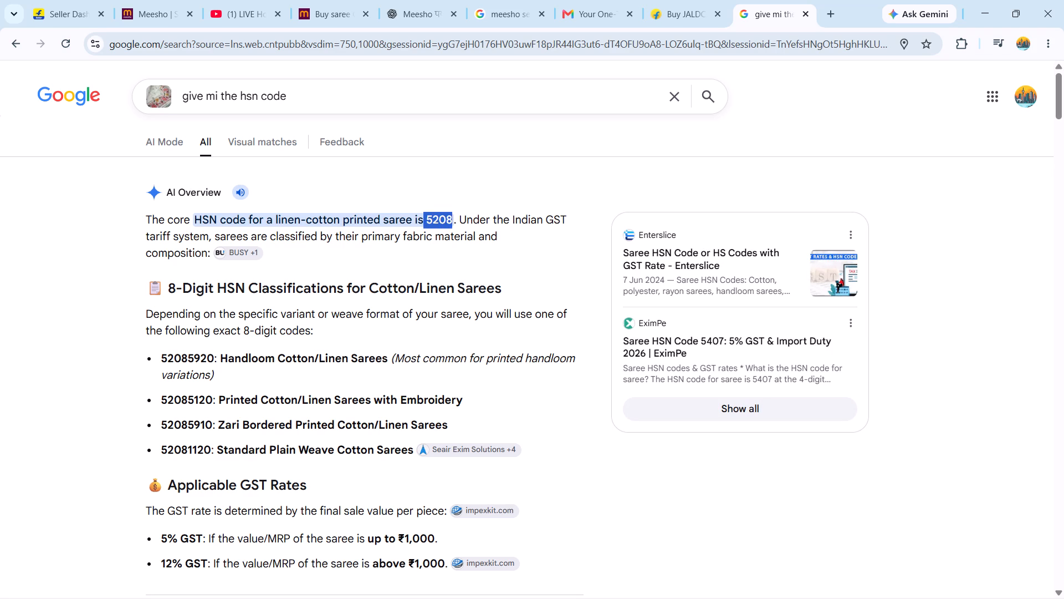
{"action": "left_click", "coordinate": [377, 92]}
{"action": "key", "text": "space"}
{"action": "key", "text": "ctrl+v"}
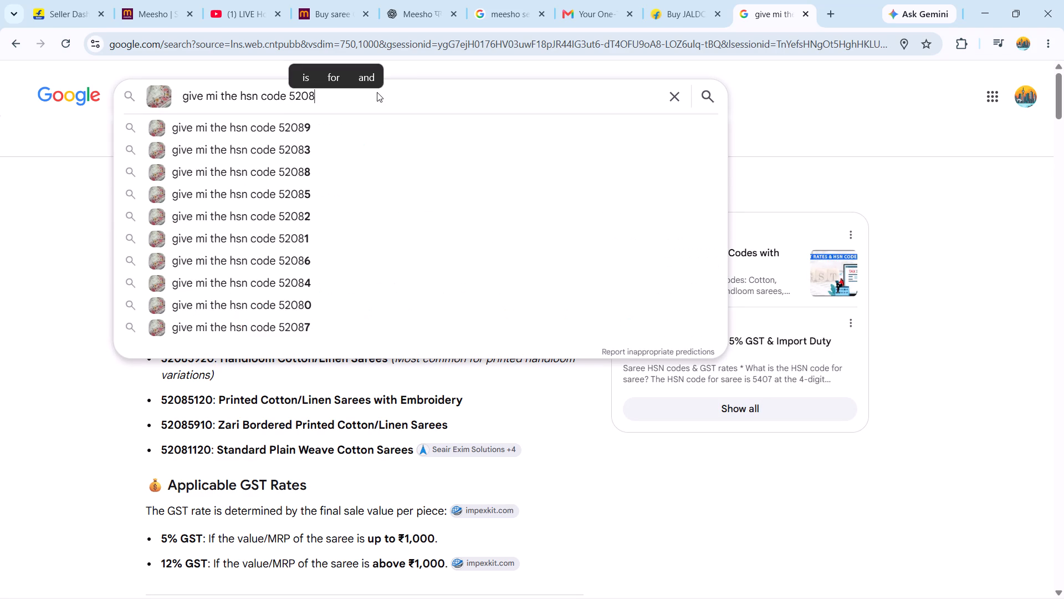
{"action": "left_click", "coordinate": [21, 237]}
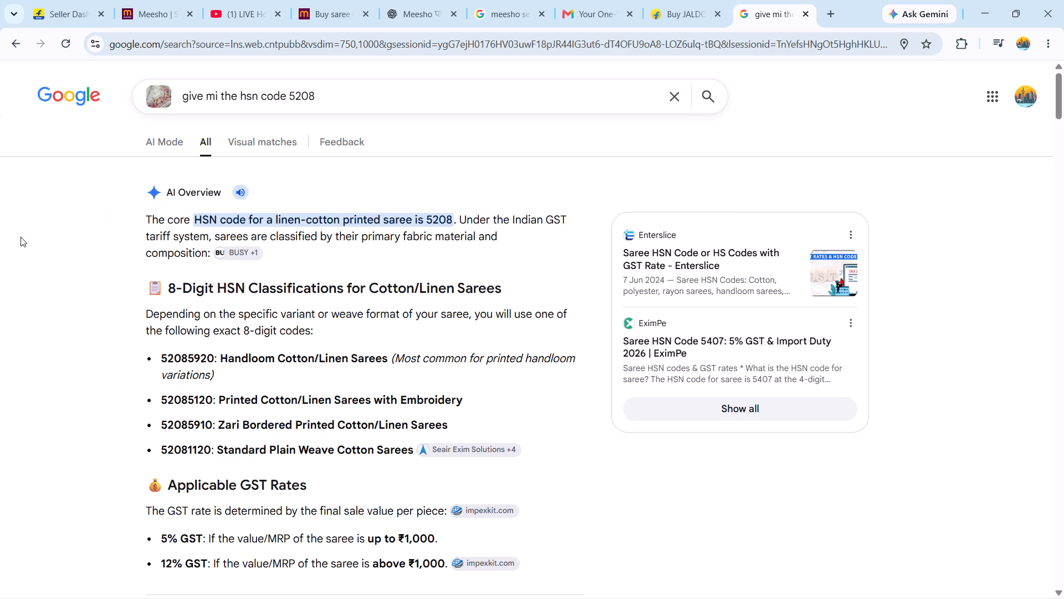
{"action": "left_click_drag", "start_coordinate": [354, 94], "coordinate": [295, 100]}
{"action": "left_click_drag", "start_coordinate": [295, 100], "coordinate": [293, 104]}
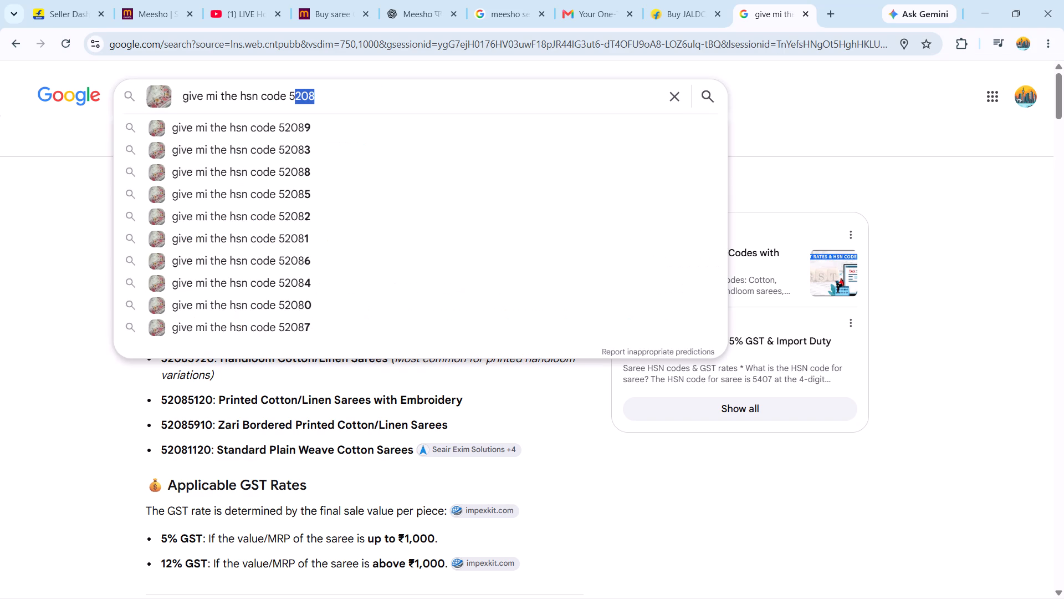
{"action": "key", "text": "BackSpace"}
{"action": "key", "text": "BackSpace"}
Set the HSN Code of the Meesho single catalog to 5208, searching the code list with the copied value.
{"action": "left_click", "coordinate": [181, 0]}
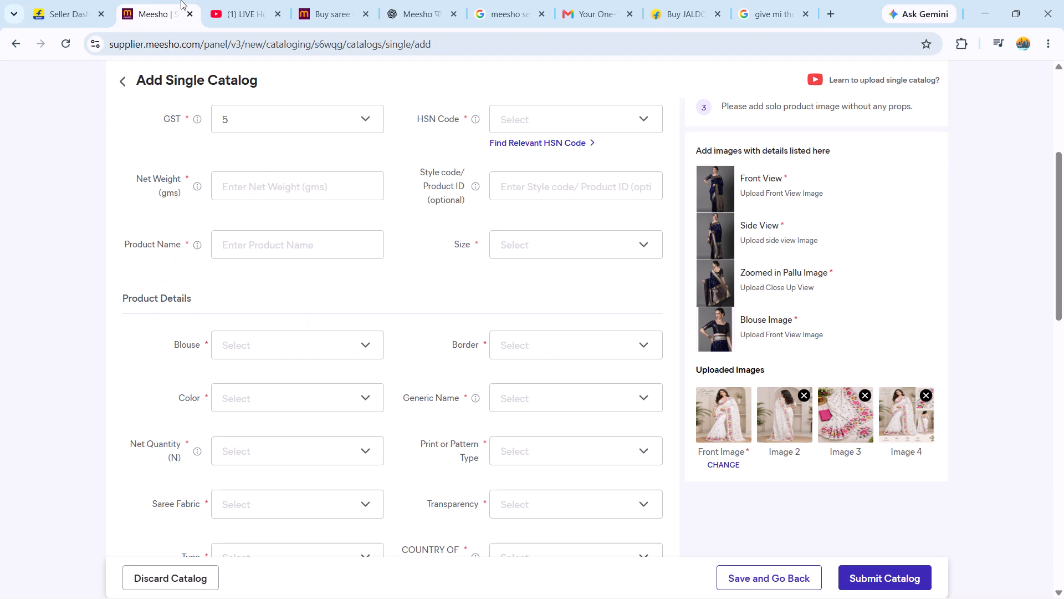
{"action": "scroll", "coordinate": [265, 295], "scroll_direction": "up", "scroll_amount": 1}
{"action": "left_click", "coordinate": [581, 197]}
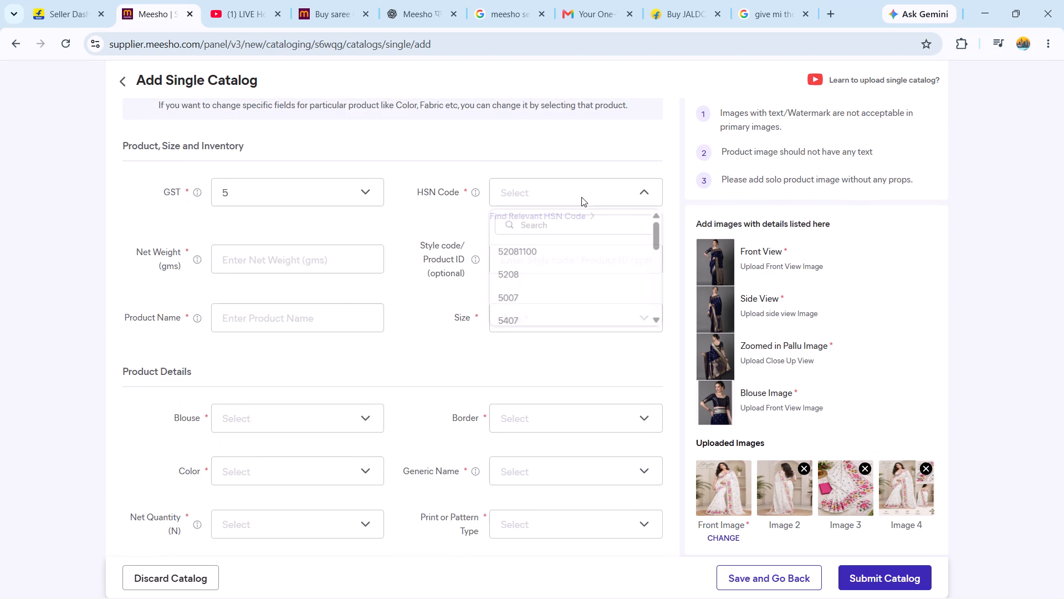
{"action": "left_click", "coordinate": [569, 224]}
{"action": "key", "text": "ctrl+v"}
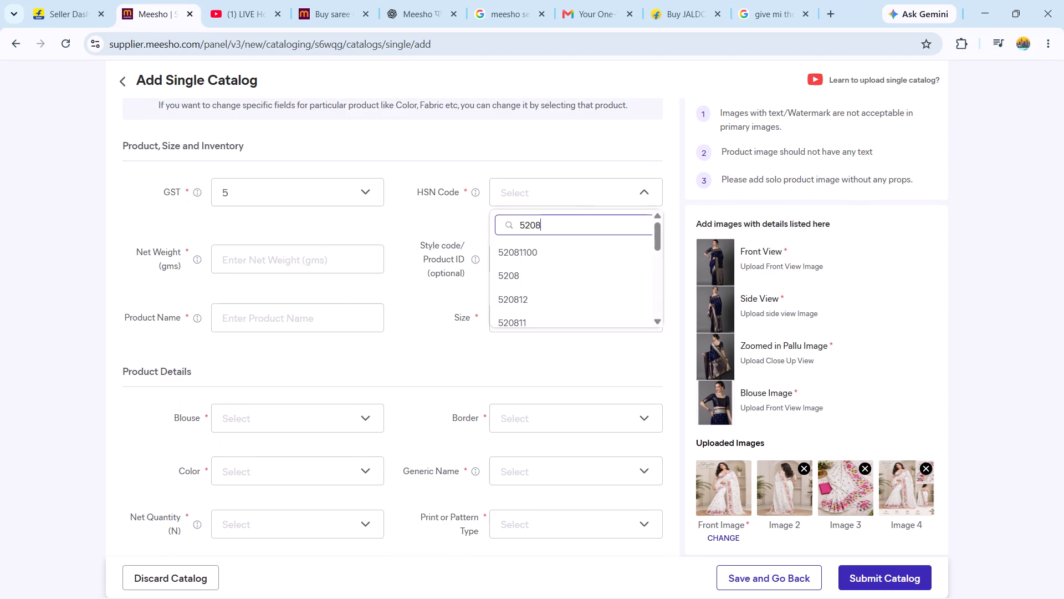
{"action": "left_click", "coordinate": [563, 270]}
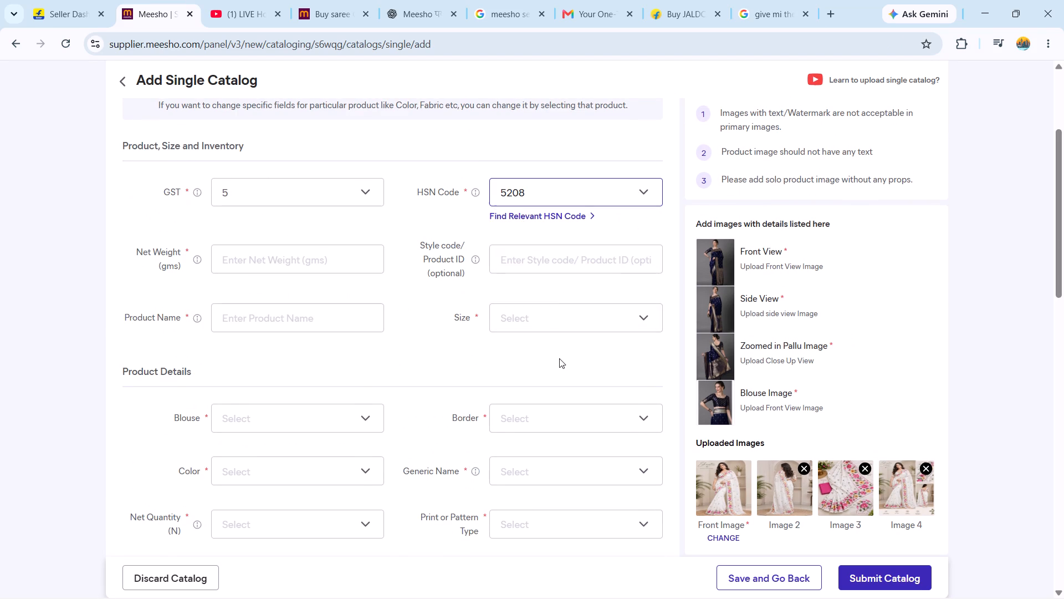
Skip ahead in the YouTube listing tutorial to the part on filling in Net Weight and pause it there.
{"action": "scroll", "coordinate": [270, 342], "scroll_direction": "up", "scroll_amount": 1}
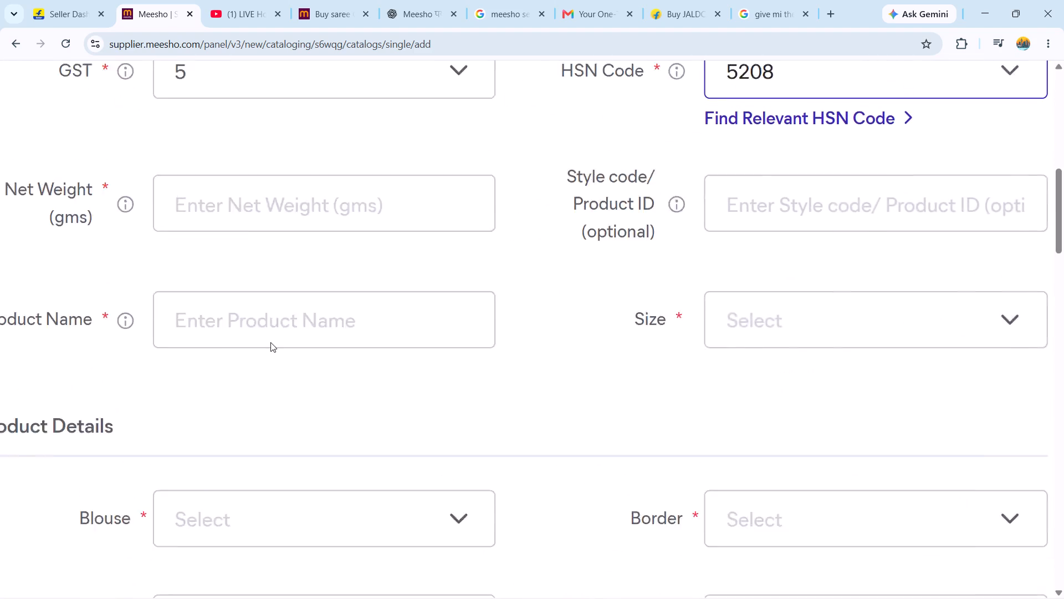
{"action": "scroll", "coordinate": [270, 342], "scroll_direction": "up", "scroll_amount": 1}
{"action": "scroll", "coordinate": [270, 342], "scroll_direction": "right", "scroll_amount": 1}
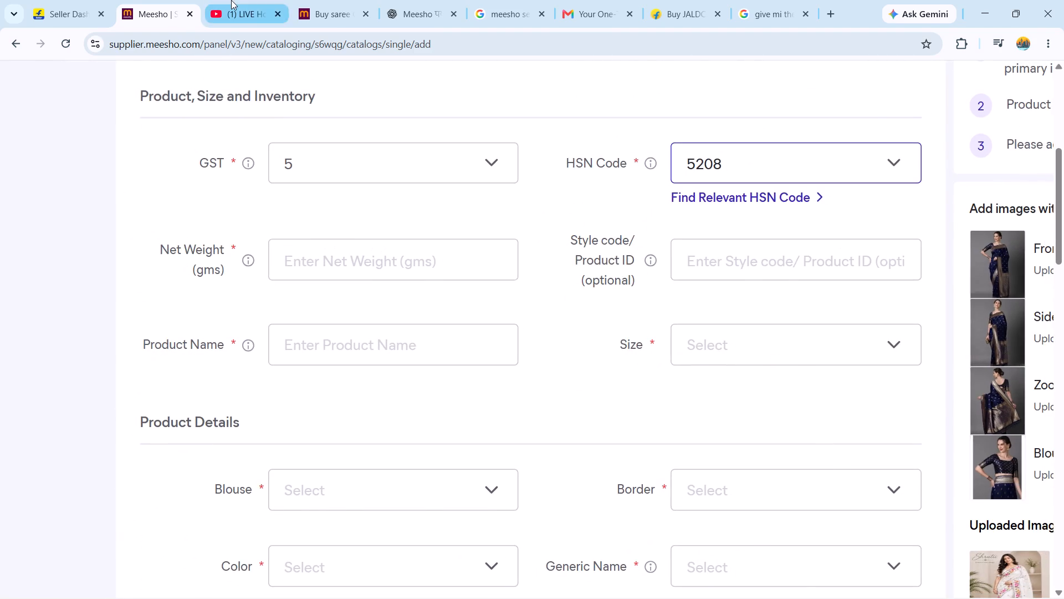
{"action": "left_click", "coordinate": [231, 0]}
{"action": "left_click", "coordinate": [359, 270]}
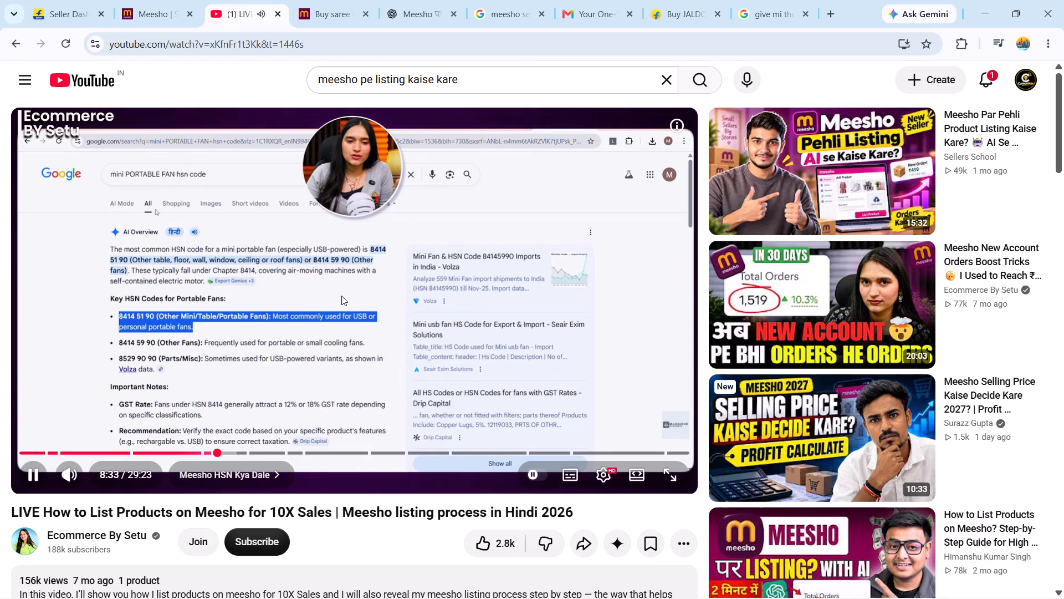
{"action": "key", "text": "Right"}
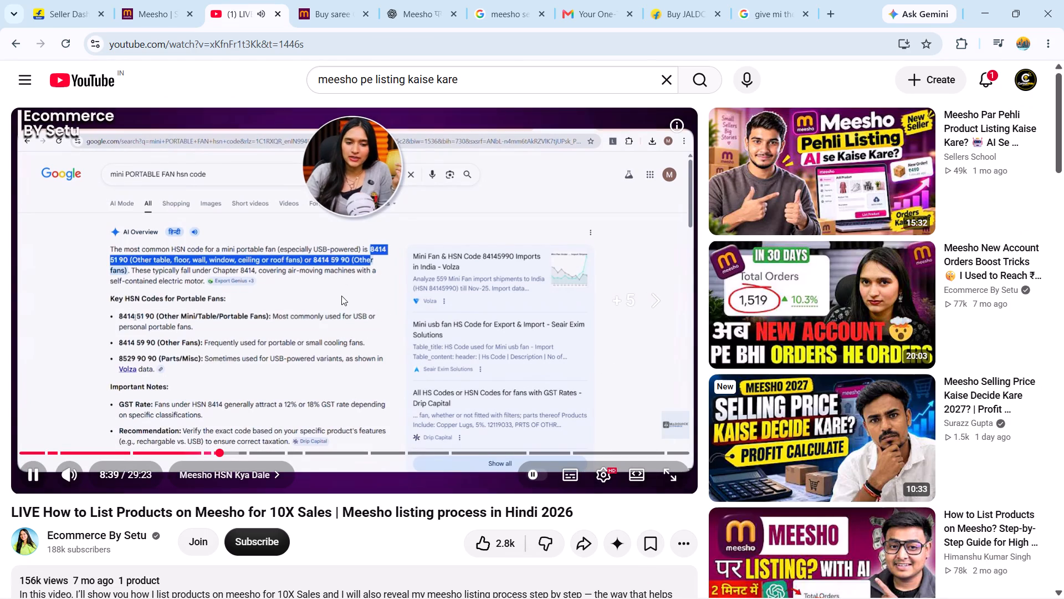
{"action": "key", "text": "Right"}
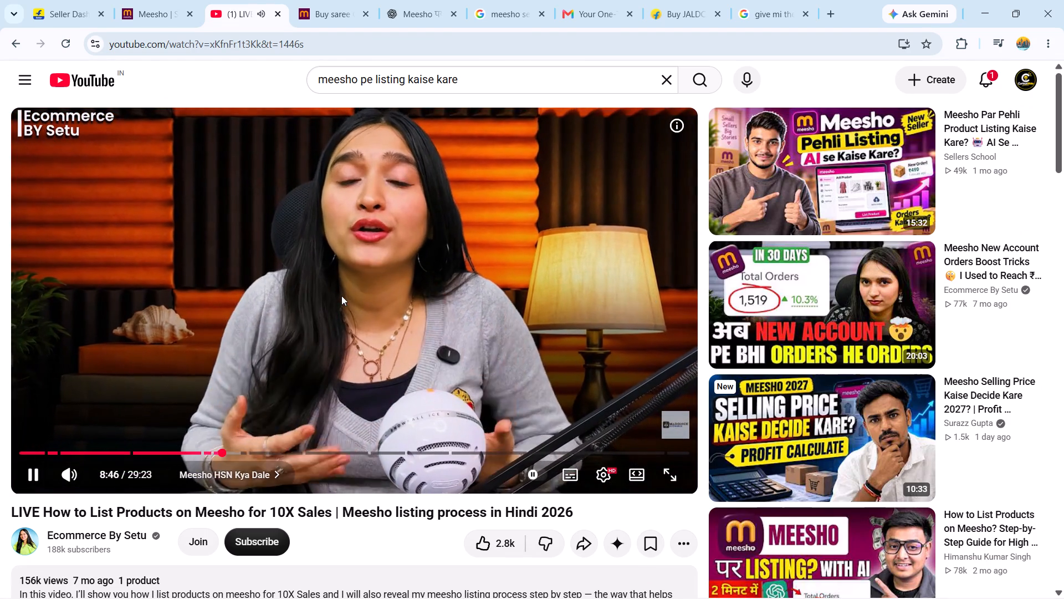
{"action": "key", "text": "Right"}
{"action": "key", "text": "Right"}
{"action": "key", "text": "Right"}
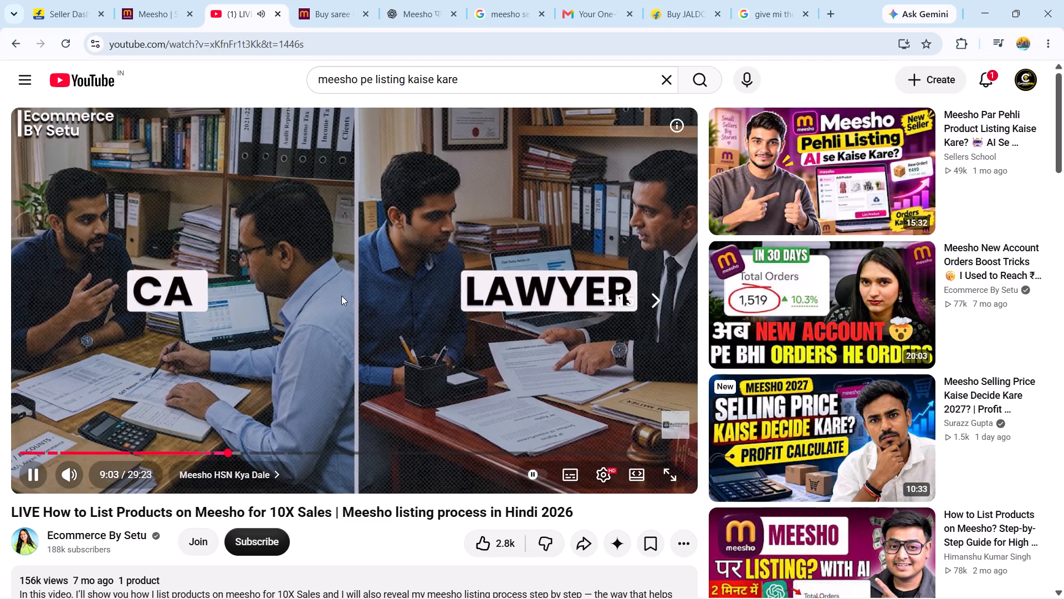
{"action": "key", "text": "Right"}
{"action": "key", "text": "Right"}
{"action": "key", "text": "Right"}
{"action": "key", "text": "Right"}
{"action": "key", "text": "Right"}
{"action": "key", "text": "Right"}
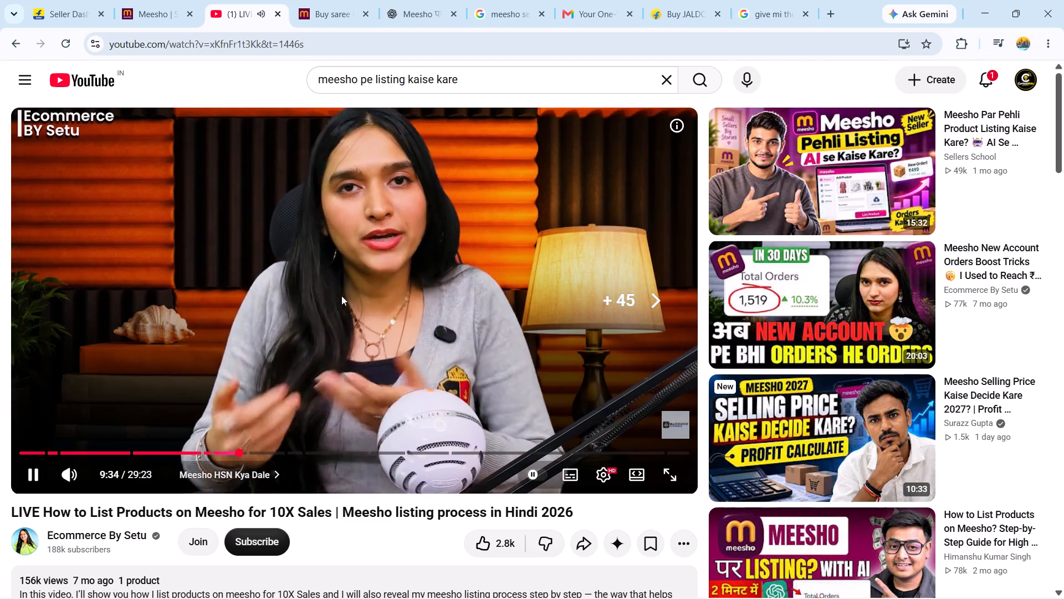
{"action": "key", "text": "Right"}
{"action": "key", "text": "Right"}
{"action": "key", "text": "Right"}
{"action": "key", "text": "Right"}
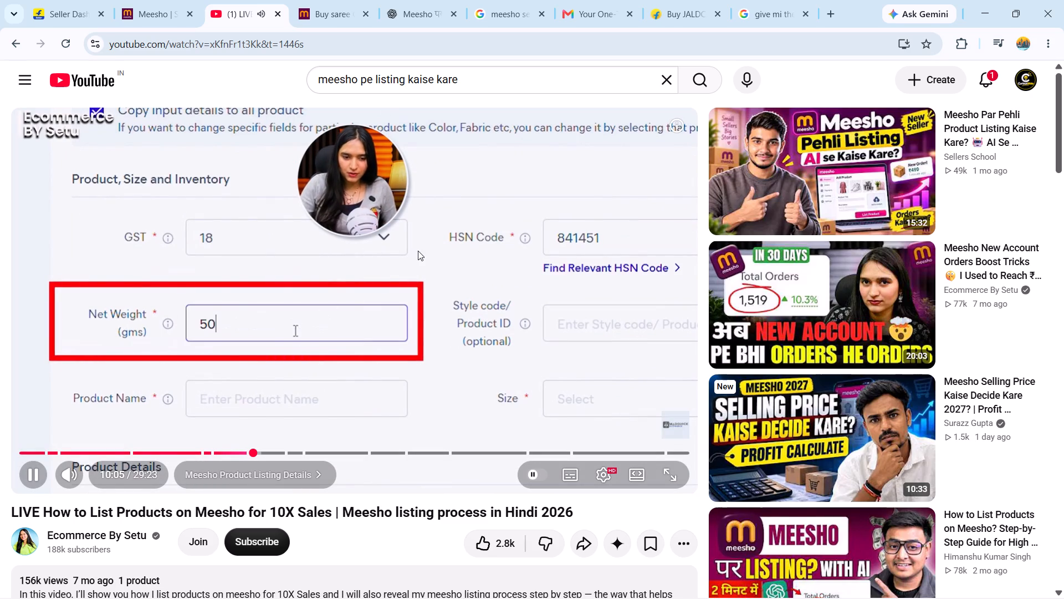
{"action": "left_click", "coordinate": [334, 309]}
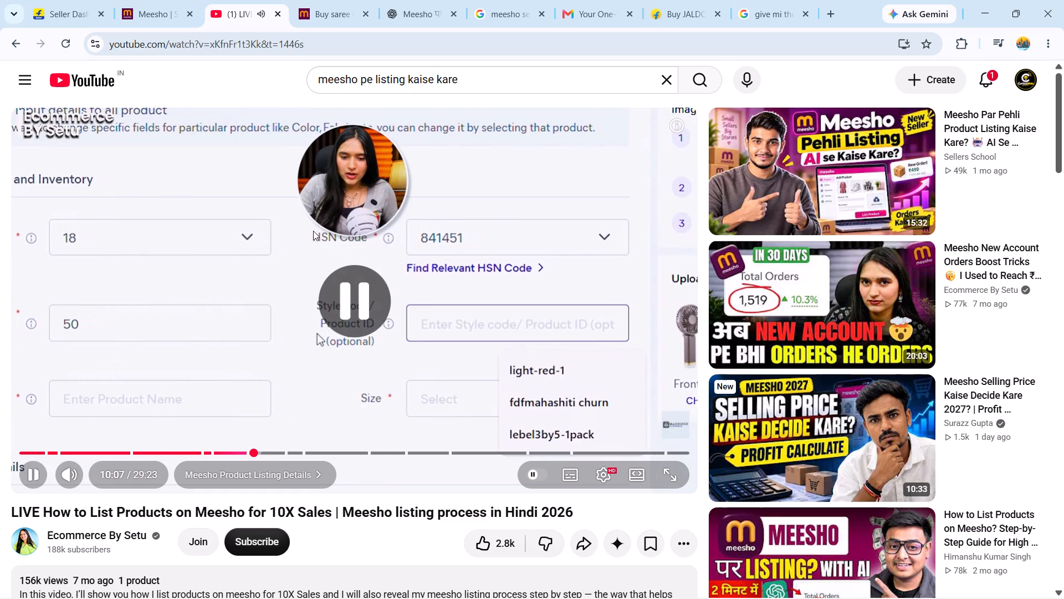
{"action": "key", "text": "Left"}
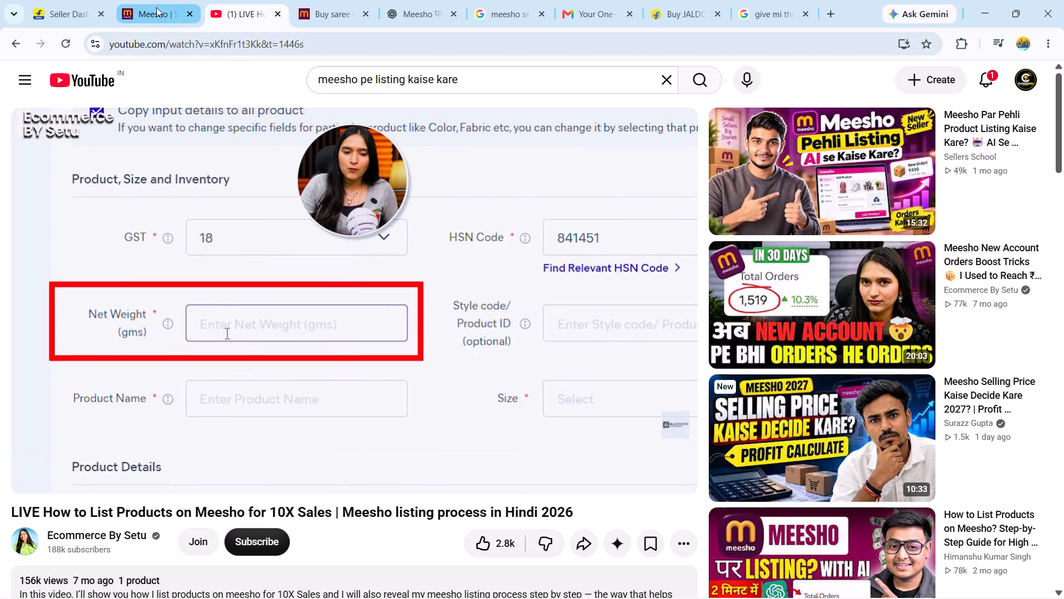
Check the package weight of the Ss- Sarees-White listing in Flipkart Seller Hub, leaving its package dimensions unedited.
{"action": "left_click", "coordinate": [46, 0]}
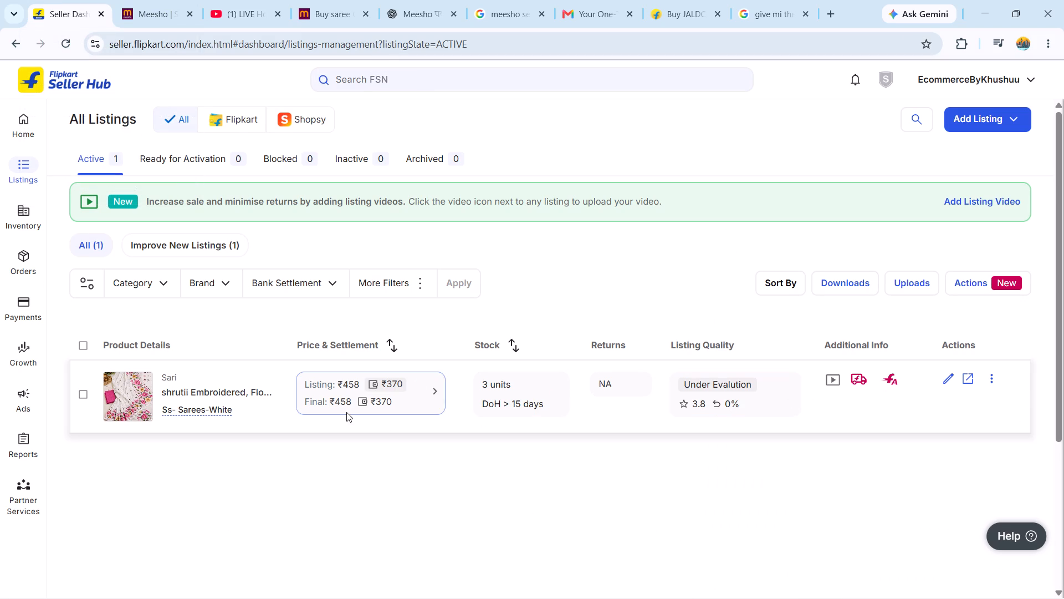
{"action": "left_click", "coordinate": [223, 404]}
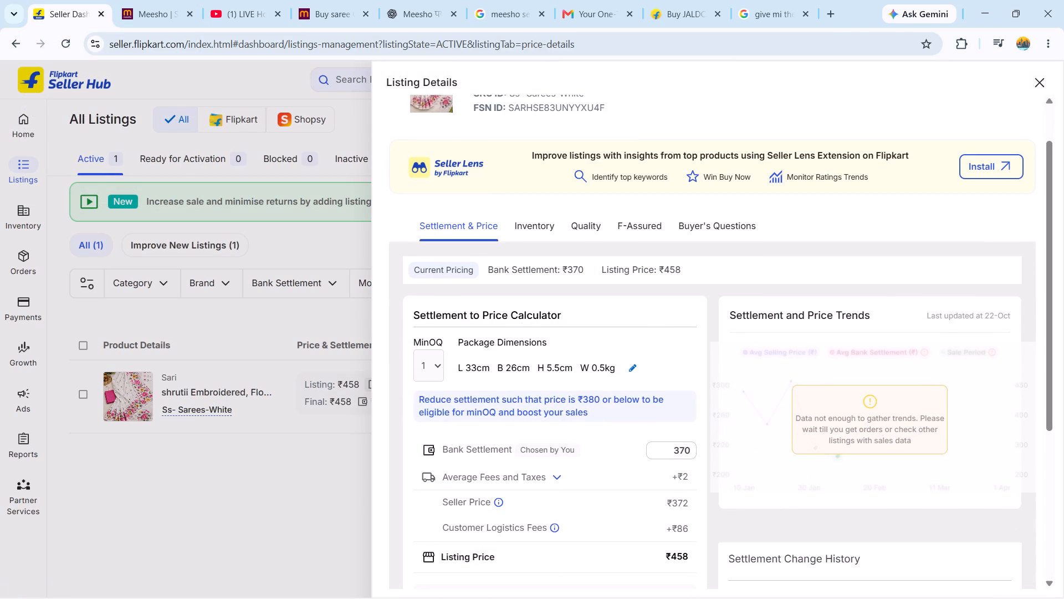
{"action": "left_click", "coordinate": [631, 369]}
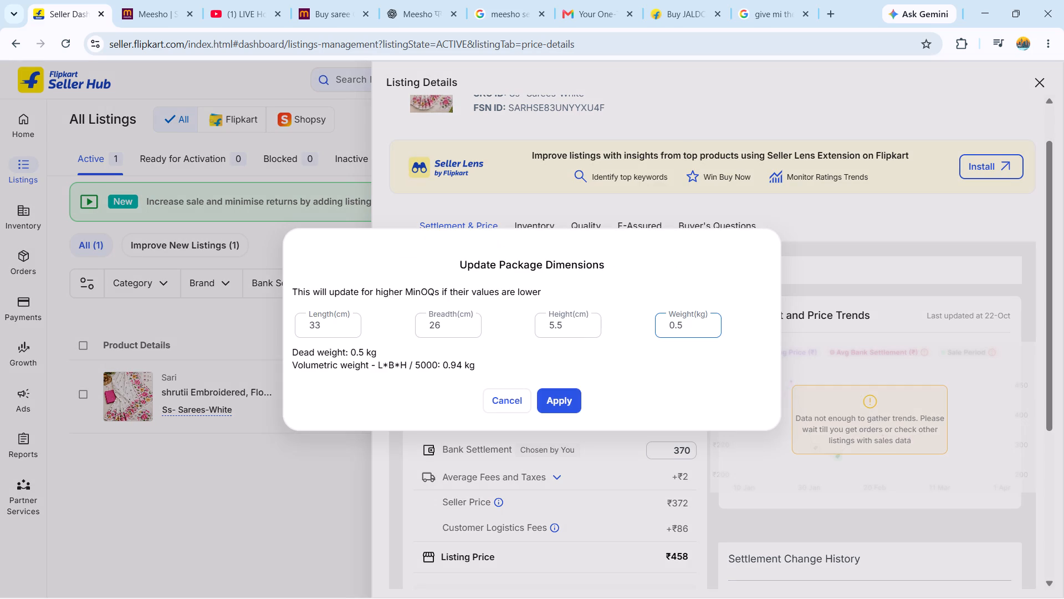
{"action": "left_click_drag", "start_coordinate": [696, 329], "coordinate": [667, 329]}
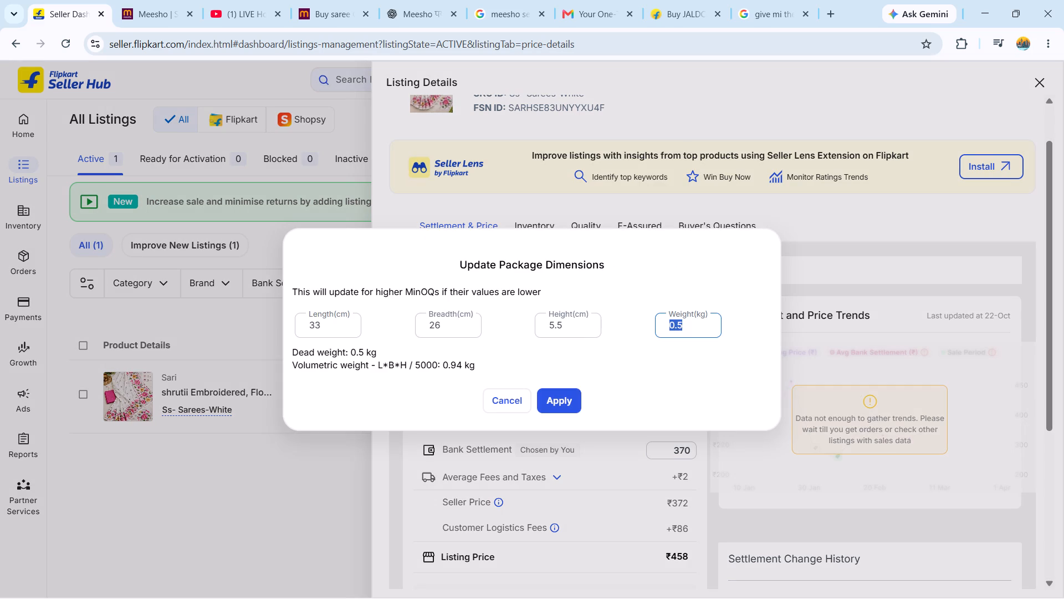
{"action": "left_click", "coordinate": [693, 329]}
{"action": "left_click", "coordinate": [842, 217]}
{"action": "left_click_drag", "start_coordinate": [808, 231], "coordinate": [499, 404]}
{"action": "left_click", "coordinate": [499, 404]}
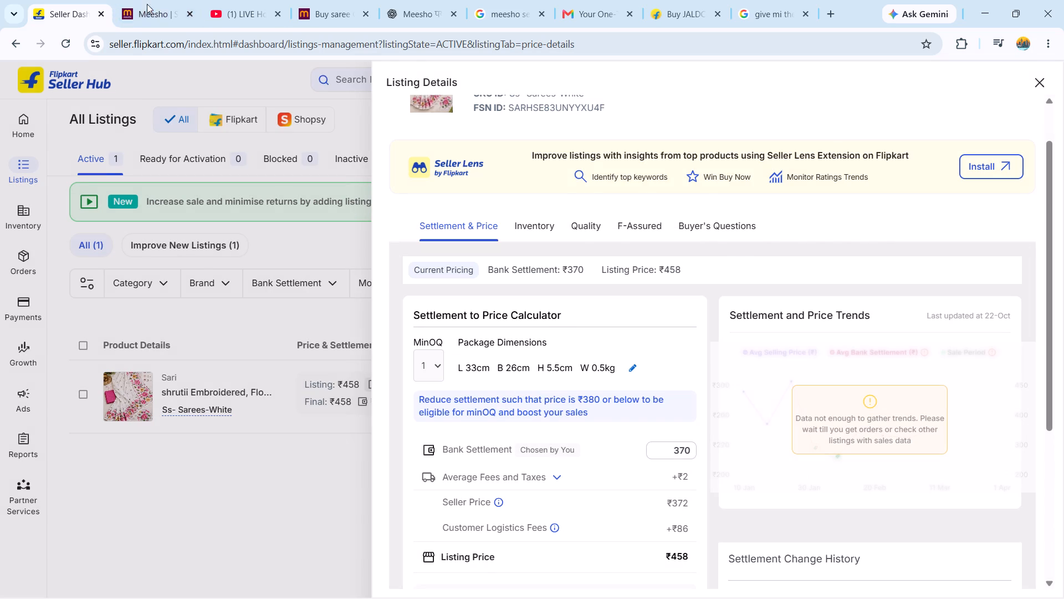
Place the Google image search beside the Meesho form and rerun it with the query give mi the Net Weight (gms).
{"action": "left_click", "coordinate": [148, 4]}
{"action": "left_click_drag", "start_coordinate": [770, 11], "coordinate": [252, 12]}
{"action": "left_click", "coordinate": [144, 0]}
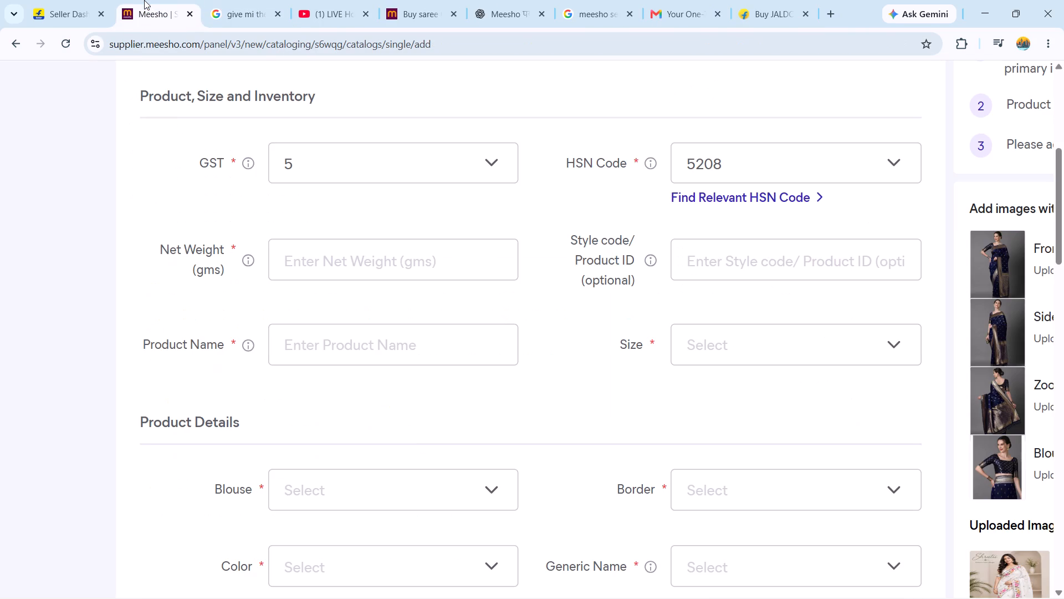
{"action": "left_click_drag", "start_coordinate": [158, 250], "coordinate": [224, 253]}
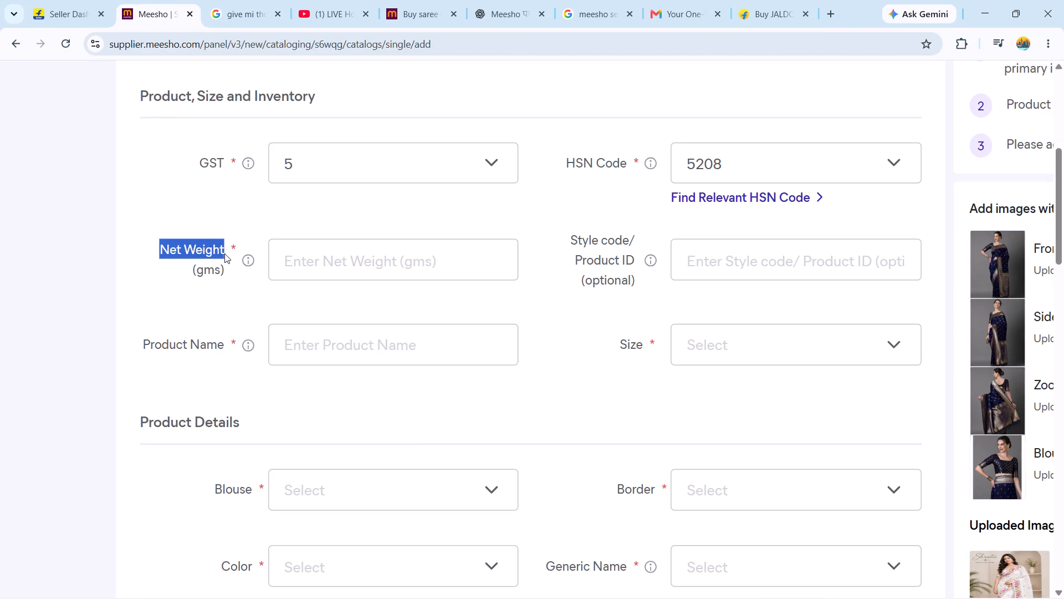
{"action": "left_click_drag", "start_coordinate": [224, 253], "coordinate": [225, 266]}
{"action": "key", "text": "ctrl+c"}
{"action": "key", "text": "ctrl+c"}
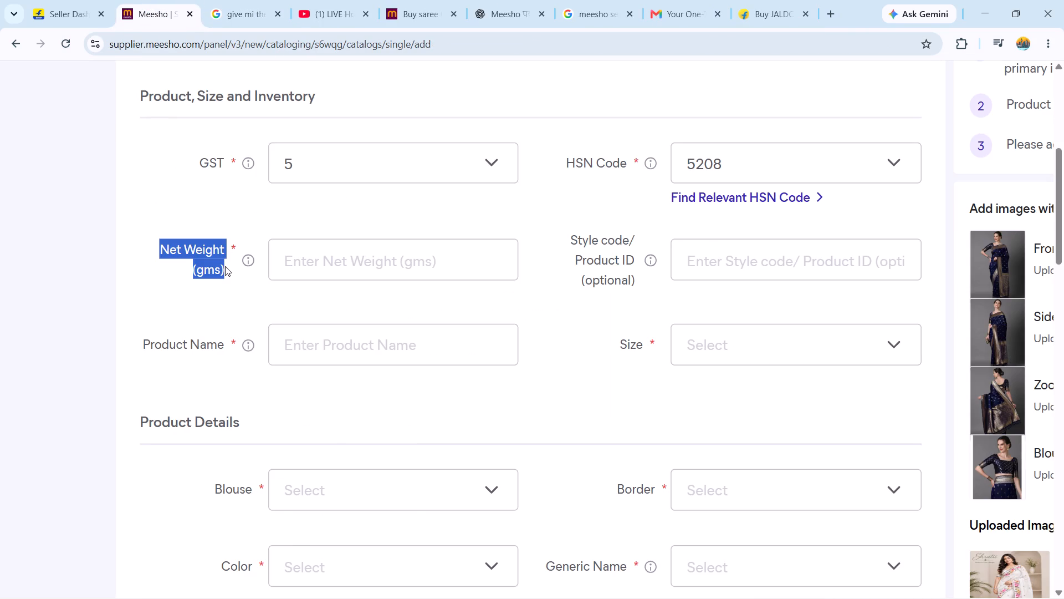
{"action": "left_click", "coordinate": [211, 0]}
{"action": "left_click_drag", "start_coordinate": [343, 104], "coordinate": [253, 105]}
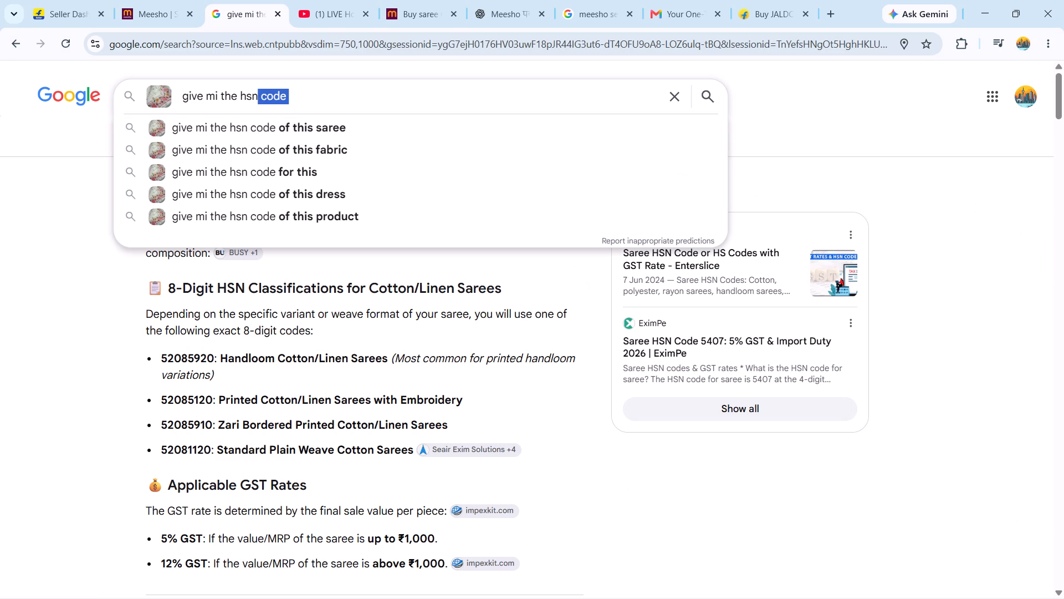
{"action": "left_click_drag", "start_coordinate": [253, 105], "coordinate": [242, 100]}
{"action": "key", "text": "ctrl+v"}
{"action": "key", "text": "Return"}
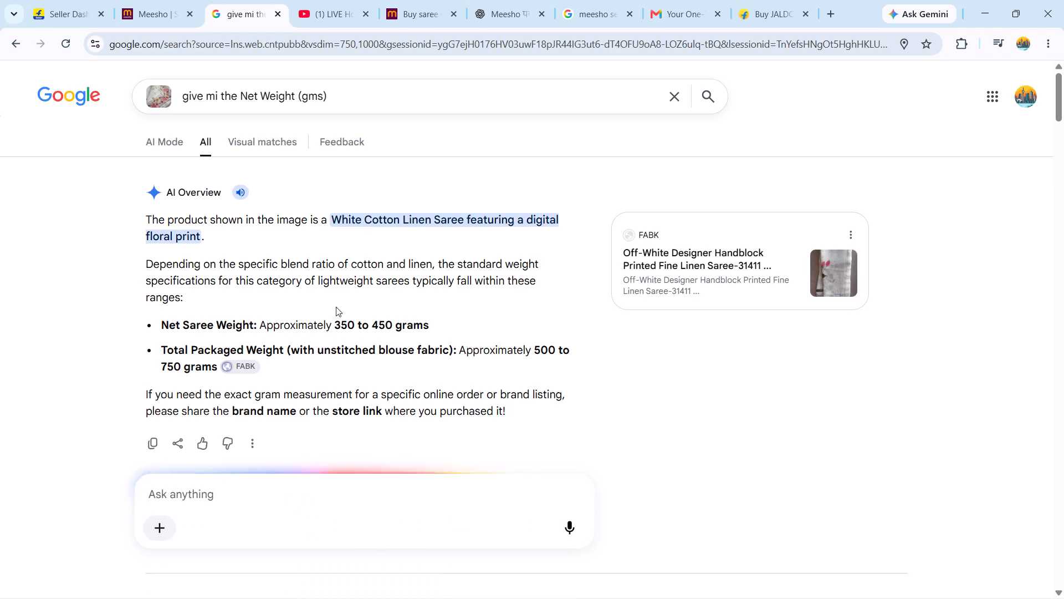
Set the Meesho catalog's Net Weight to 350 gms, copying the figure from the AI overview's net saree weight.
{"action": "left_click_drag", "start_coordinate": [333, 324], "coordinate": [354, 324]}
{"action": "key", "text": "ctrl+c"}
{"action": "key", "text": "ctrl+c"}
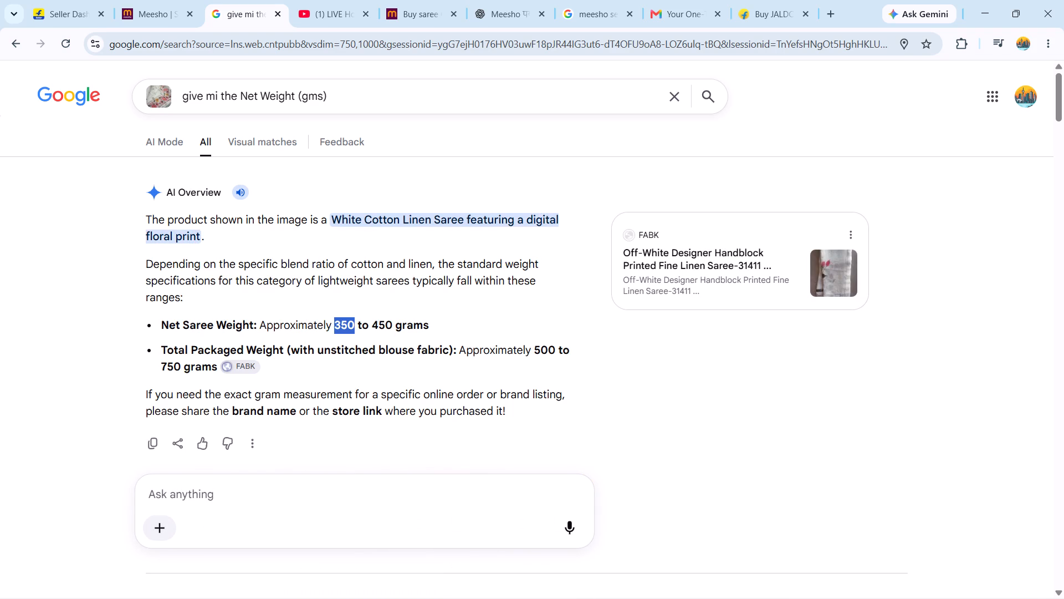
{"action": "key", "text": "ctrl+c"}
{"action": "left_click", "coordinate": [151, 0]}
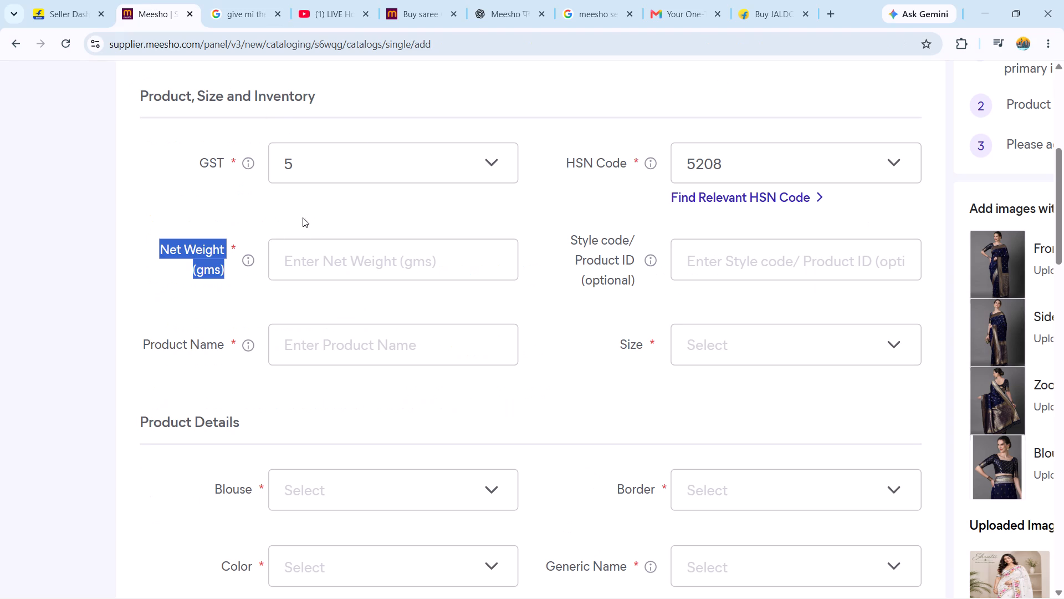
{"action": "left_click", "coordinate": [303, 249]}
{"action": "key", "text": "ctrl+v"}
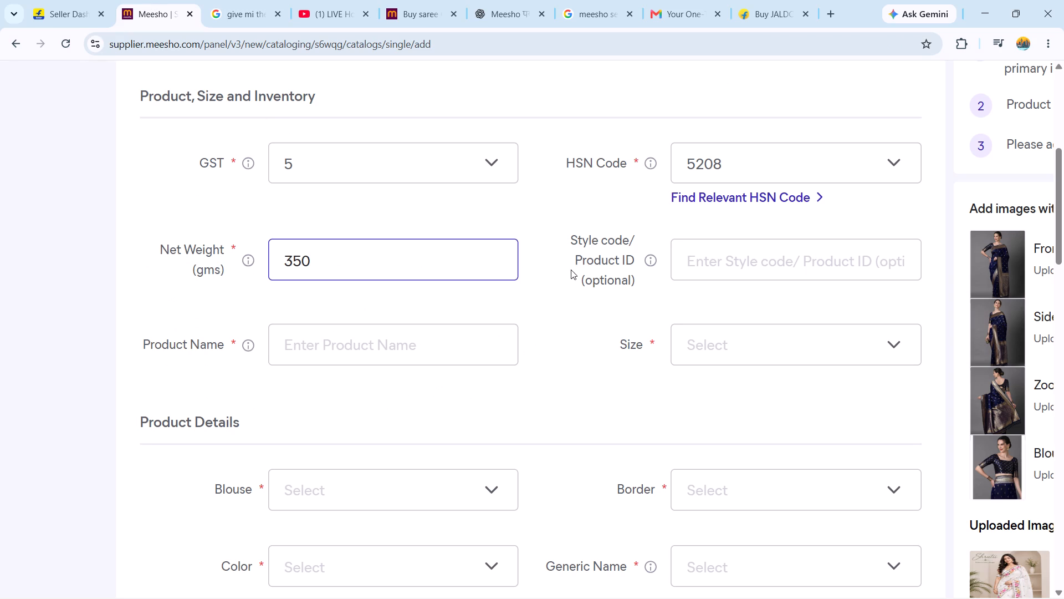
{"action": "scroll", "coordinate": [622, 277], "scroll_direction": "down", "scroll_amount": 1}
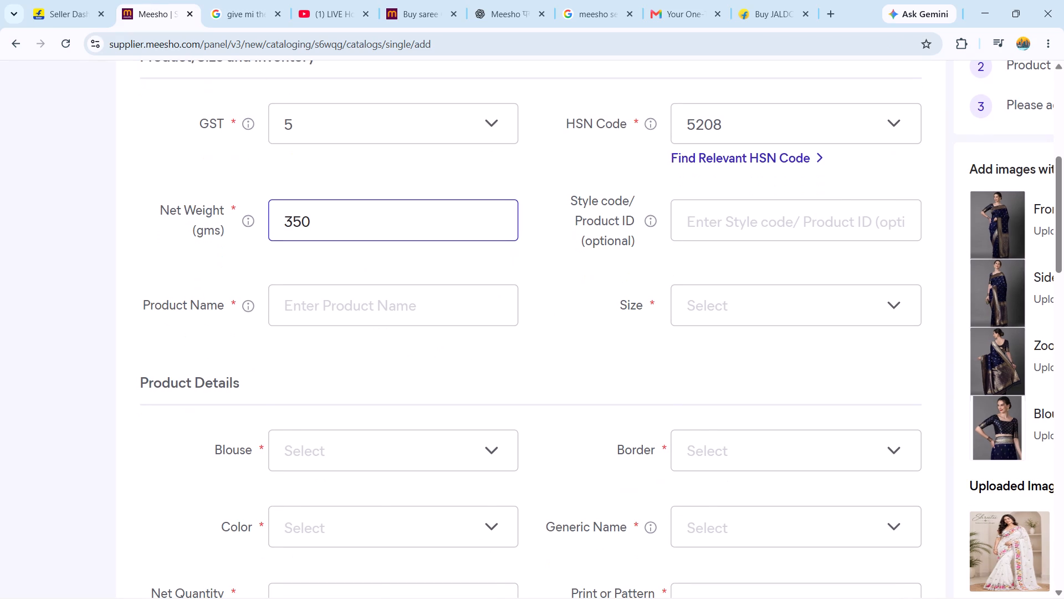
Rerun the Google image search with the query give mi the Product Name, reusing the Meesho form's field label.
{"action": "left_click_drag", "start_coordinate": [142, 301], "coordinate": [227, 306]}
{"action": "key", "text": "ctrl+c"}
{"action": "key", "text": "ctrl+c"}
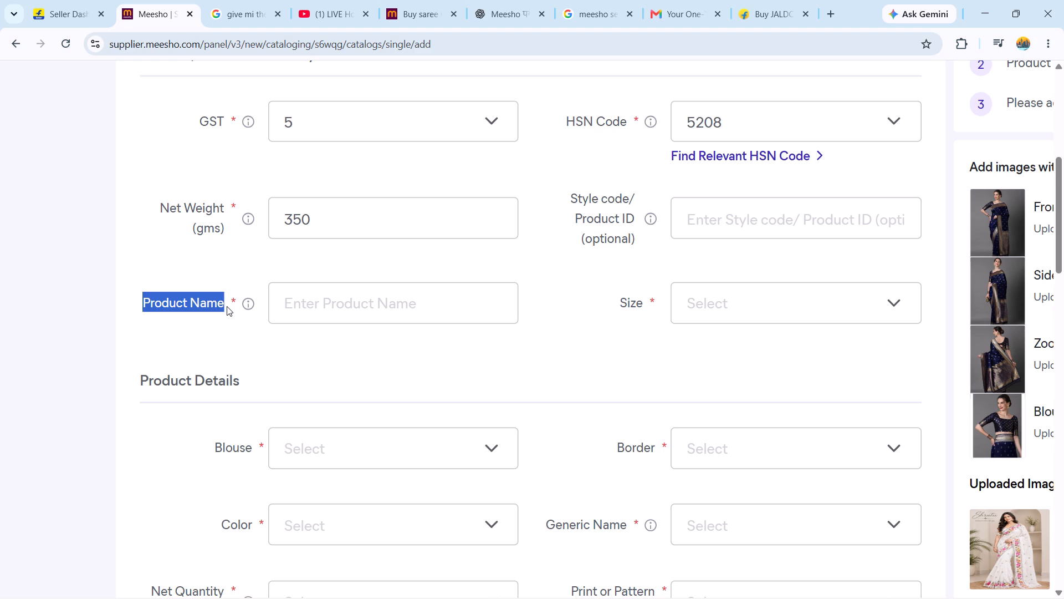
{"action": "left_click", "coordinate": [247, 0]}
{"action": "left_click_drag", "start_coordinate": [345, 88], "coordinate": [242, 90]}
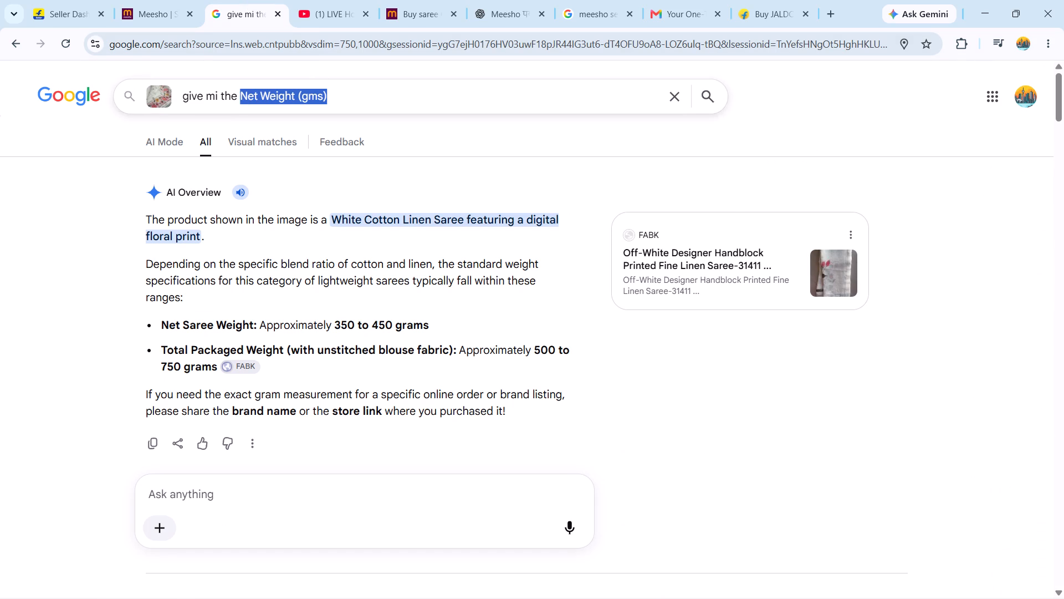
{"action": "key", "text": "ctrl+v"}
{"action": "key", "text": "Return"}
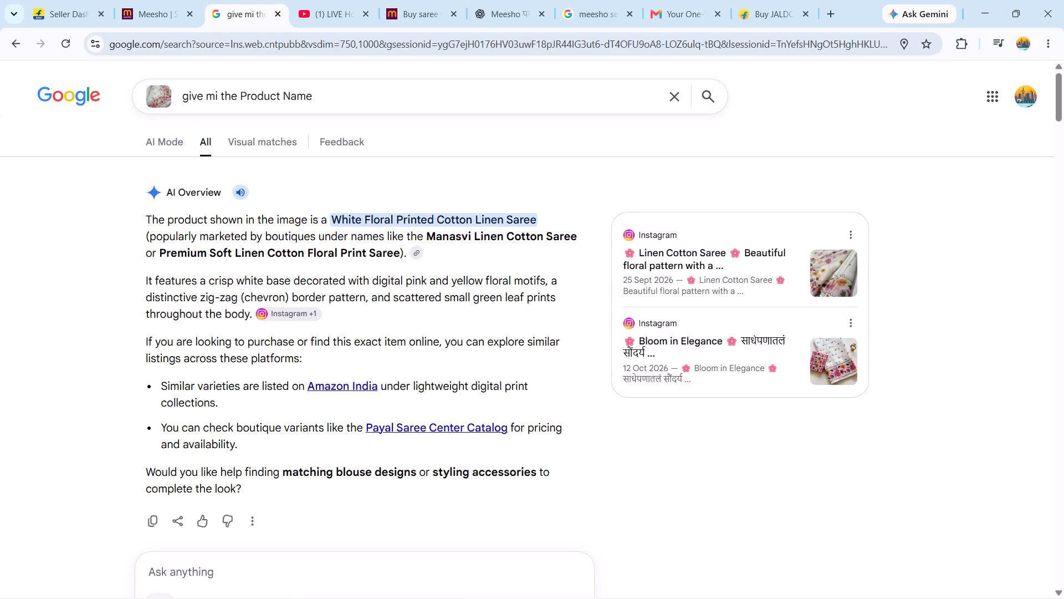
Set the Meesho catalog's Product Name to White Floral Printed Cotton Linen Saree, copied from the AI overview.
{"action": "left_click_drag", "start_coordinate": [331, 220], "coordinate": [545, 221]}
{"action": "key", "text": "ctrl+c"}
{"action": "key", "text": "ctrl+c"}
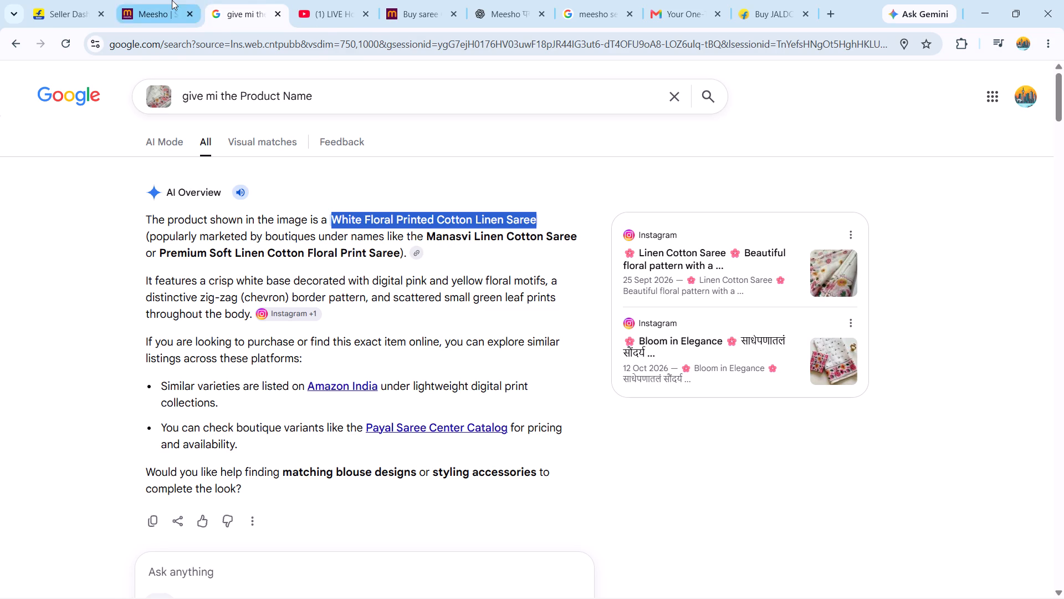
{"action": "left_click", "coordinate": [172, 0]}
{"action": "left_click", "coordinate": [318, 311]}
{"action": "key", "text": "ctrl+v"}
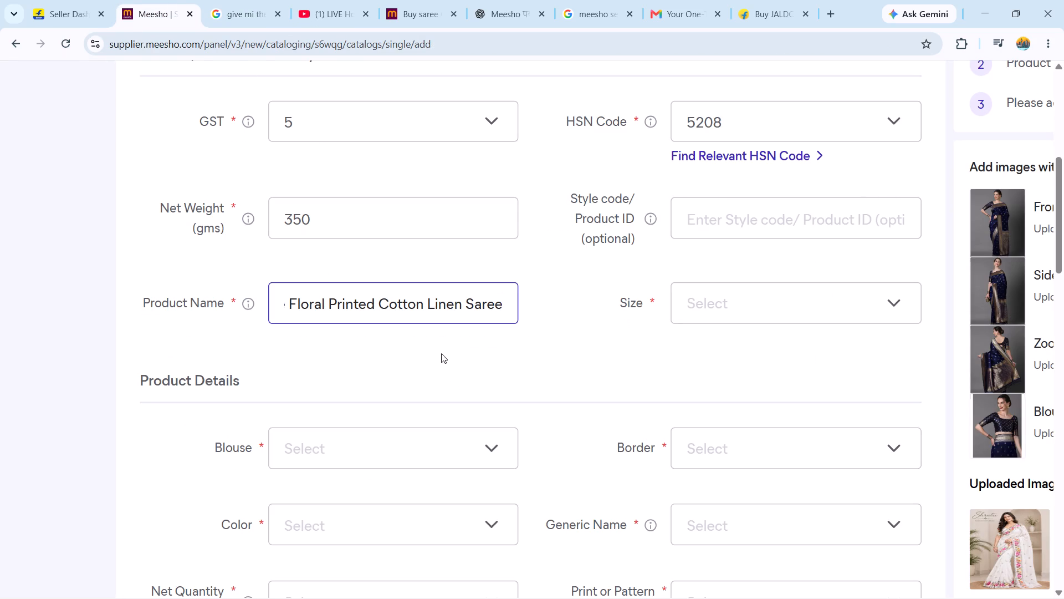
Check the options offered for Size in the Meesho form, leaving the field unset.
{"action": "scroll", "coordinate": [441, 353], "scroll_direction": "left", "scroll_amount": 1}
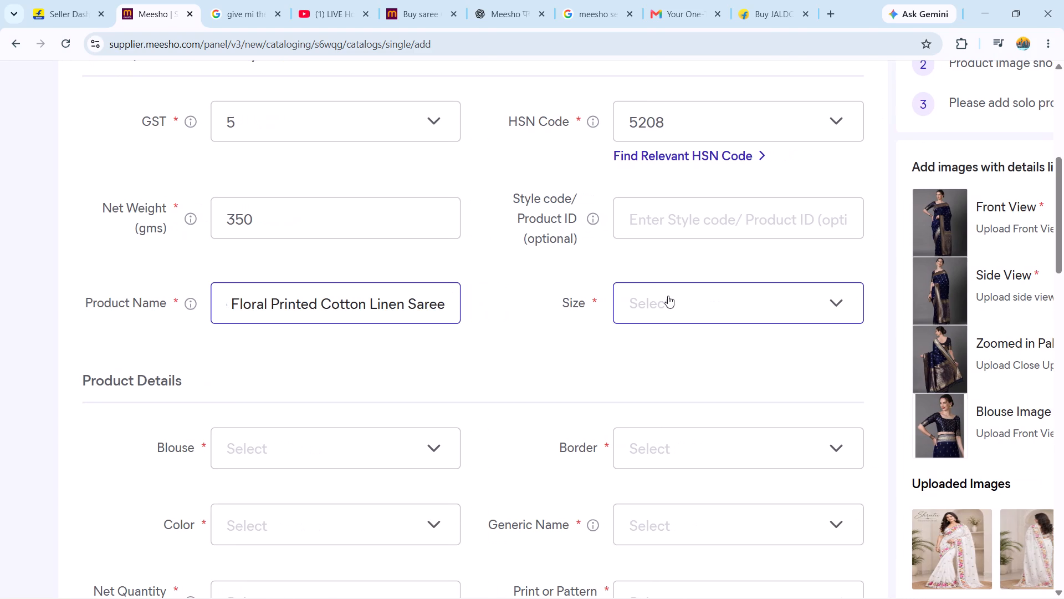
{"action": "left_click", "coordinate": [668, 296]}
{"action": "scroll", "coordinate": [395, 379], "scroll_direction": "down", "scroll_amount": 1}
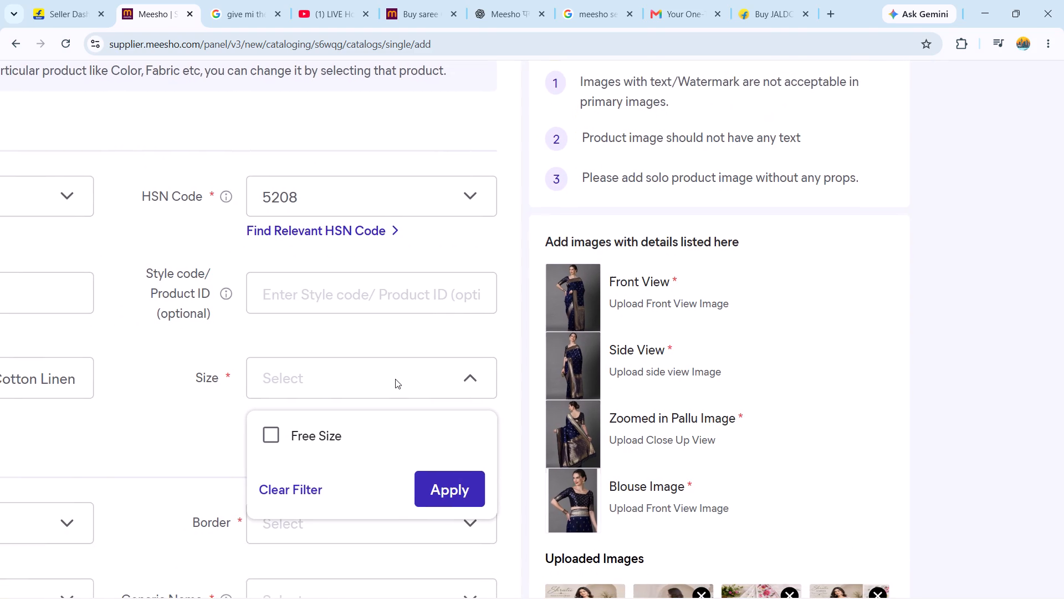
{"action": "scroll", "coordinate": [395, 379], "scroll_direction": "down", "scroll_amount": 1}
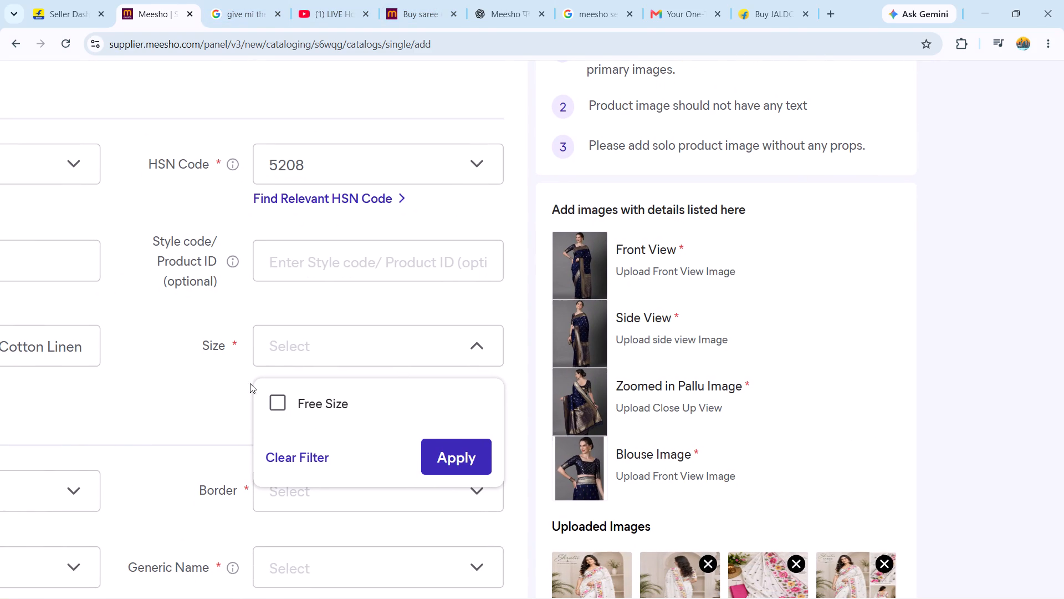
{"action": "left_click_drag", "start_coordinate": [196, 342], "coordinate": [215, 341]}
{"action": "left_click", "coordinate": [215, 341]}
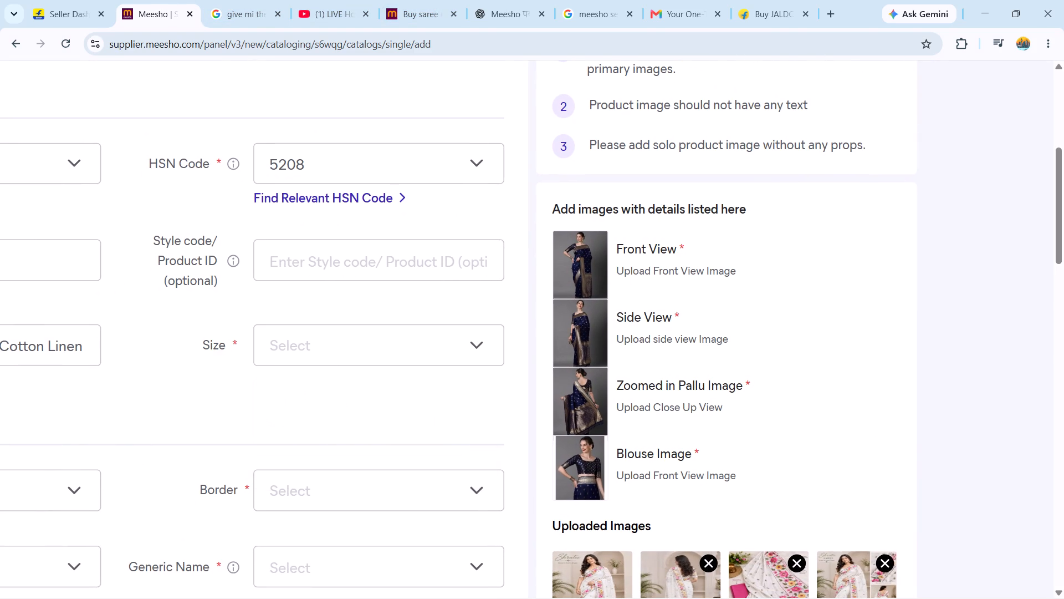
Copy the Size label from the Meesho form and rerun the Google image search with give mi the Size free size.
{"action": "double_click", "coordinate": [215, 341]}
{"action": "key", "text": "ctrl+c"}
{"action": "key", "text": "ctrl+c"}
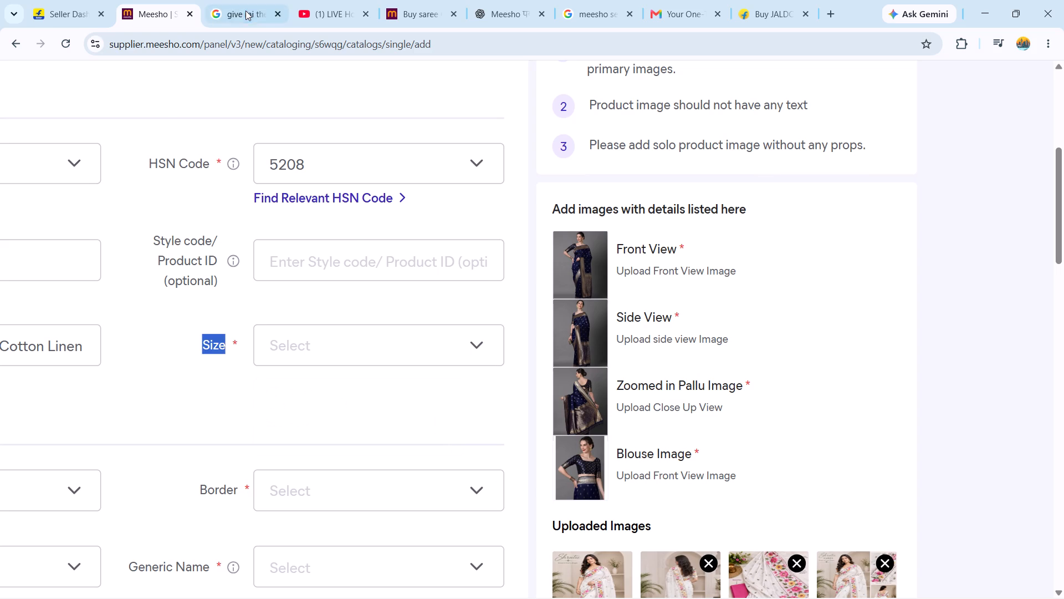
{"action": "left_click", "coordinate": [245, 11]}
{"action": "left_click_drag", "start_coordinate": [321, 101], "coordinate": [239, 96]}
{"action": "key", "text": "BackSpace"}
{"action": "key", "text": "ctrl+v"}
{"action": "key", "text": "space"}
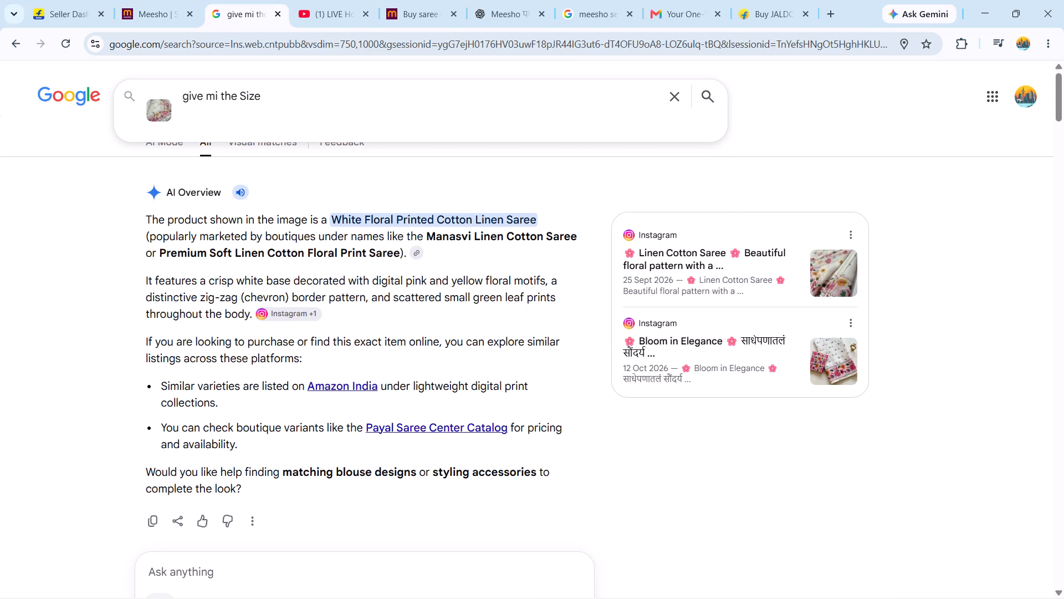
{"action": "type", "text": "free"}
{"action": "key", "text": "space"}
{"action": "type", "text": "size"}
{"action": "key", "text": "Return"}
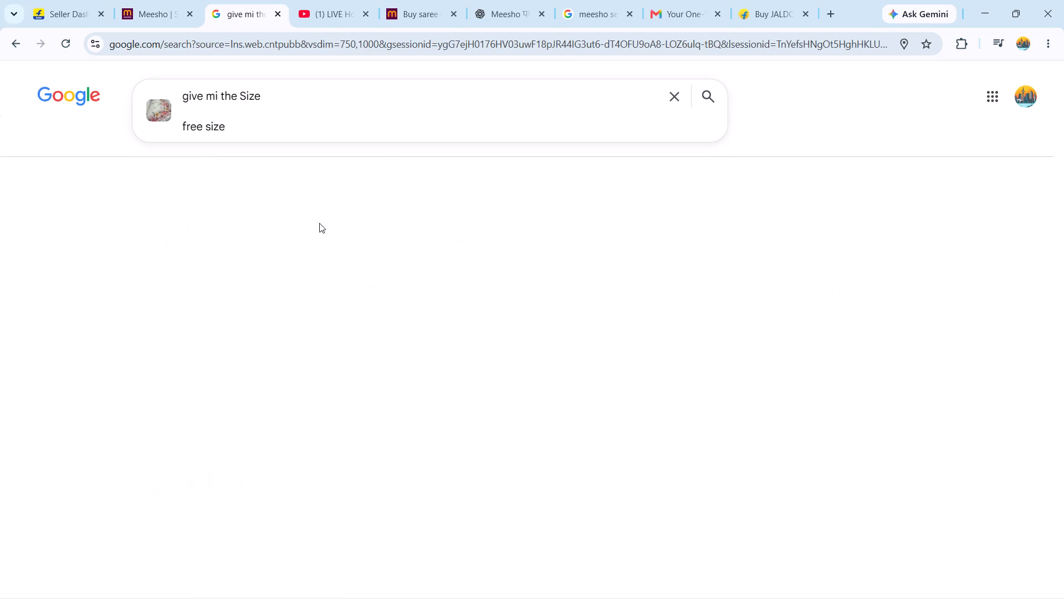
Check the image search results for the saree's size and try resubmitting the same free size query.
{"action": "scroll", "coordinate": [319, 223], "scroll_direction": "up", "scroll_amount": 4}
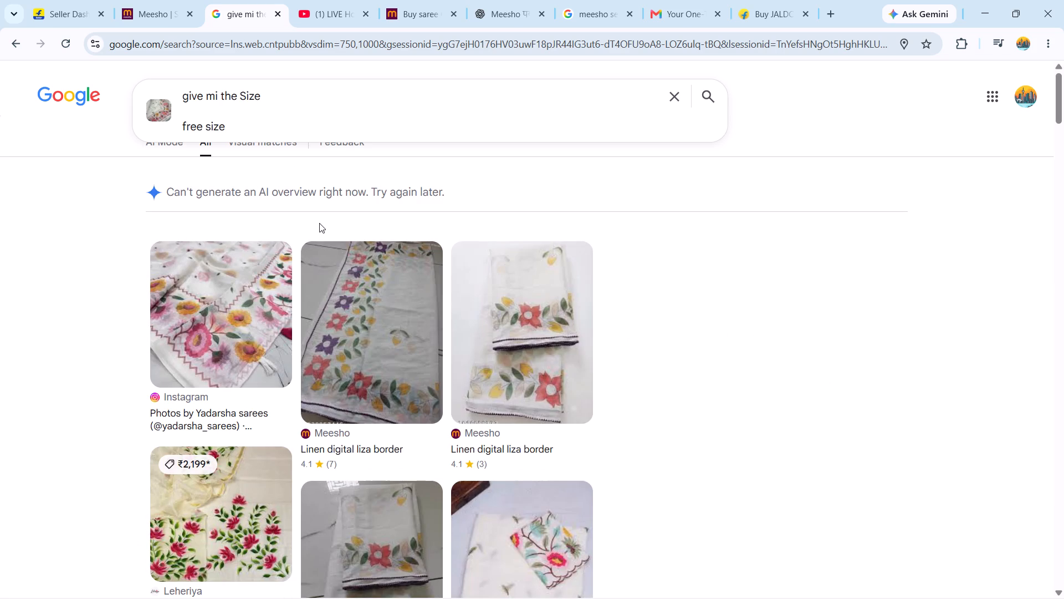
{"action": "scroll", "coordinate": [335, 304], "scroll_direction": "up", "scroll_amount": 2}
{"action": "scroll", "coordinate": [335, 304], "scroll_direction": "down", "scroll_amount": 2}
{"action": "scroll", "coordinate": [335, 304], "scroll_direction": "up", "scroll_amount": 7}
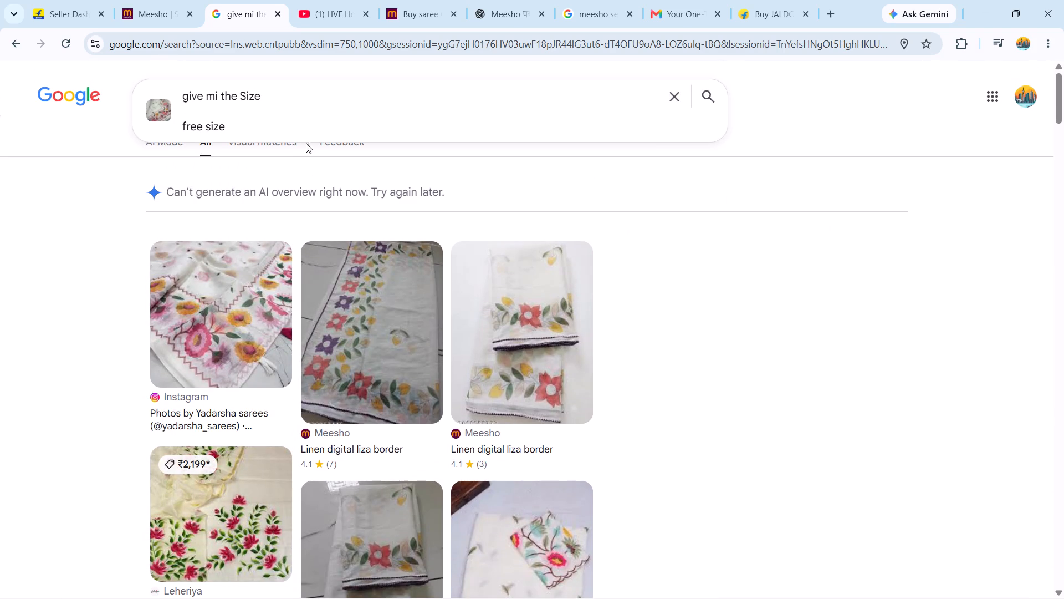
{"action": "left_click", "coordinate": [329, 120]}
{"action": "key", "text": "Return"}
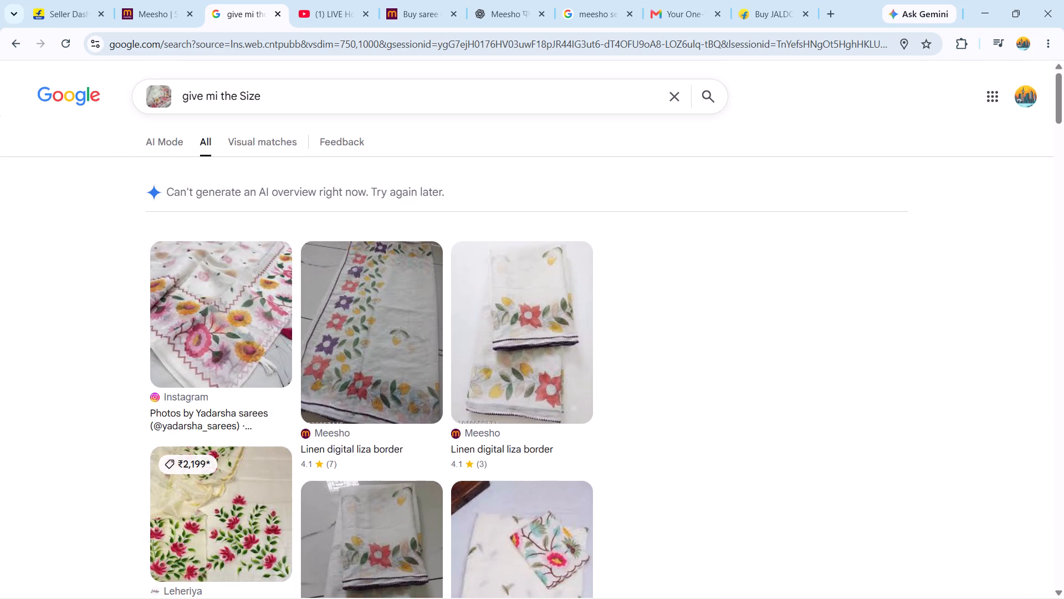
{"action": "left_click", "coordinate": [606, 85]}
{"action": "left_click", "coordinate": [241, 125]}
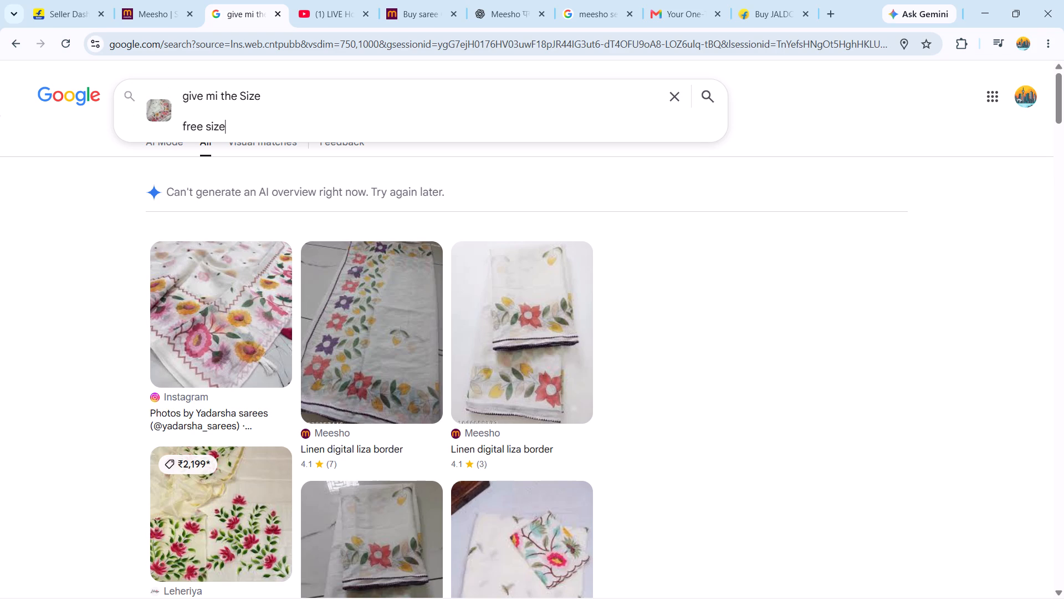
{"action": "left_click", "coordinate": [703, 88]}
{"action": "left_click", "coordinate": [703, 88]}
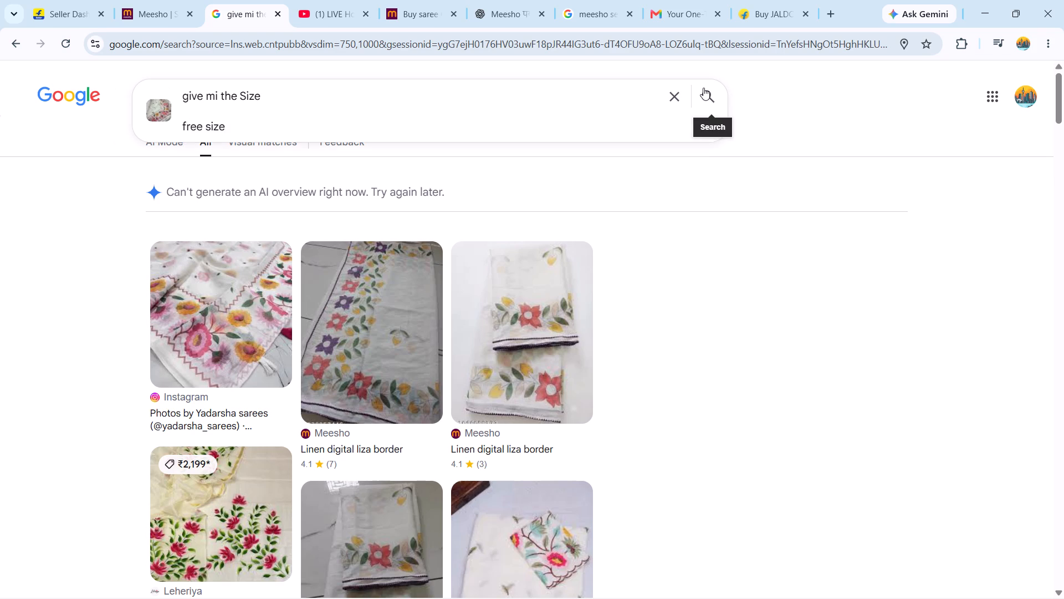
Shorten the Google image search query to give mi the size and run it.
{"action": "left_click_drag", "start_coordinate": [315, 121], "coordinate": [224, 105]}
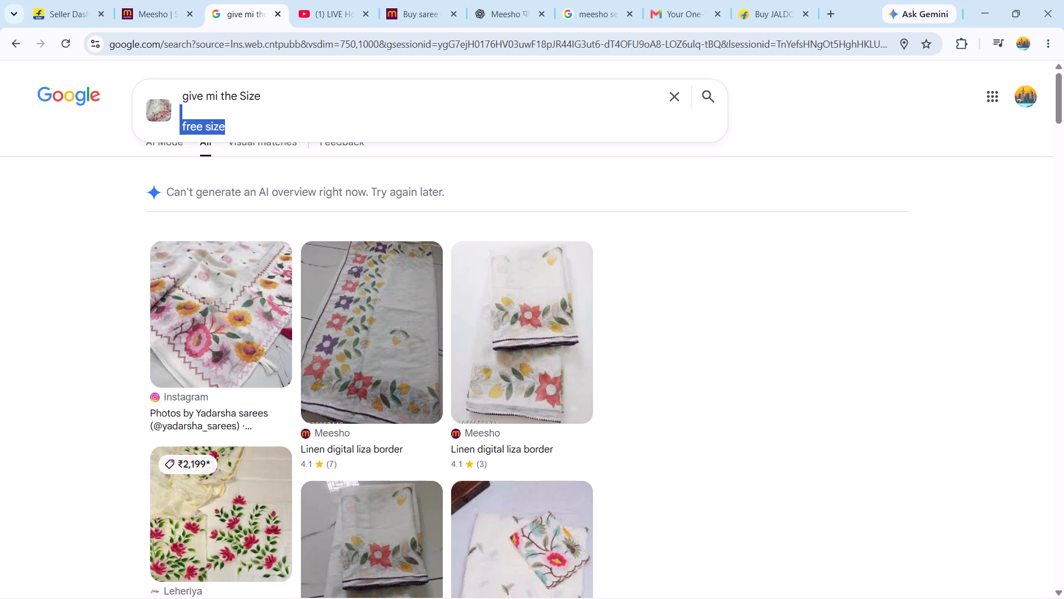
{"action": "left_click_drag", "start_coordinate": [224, 105], "coordinate": [242, 102]}
{"action": "key", "text": "BackSpace"}
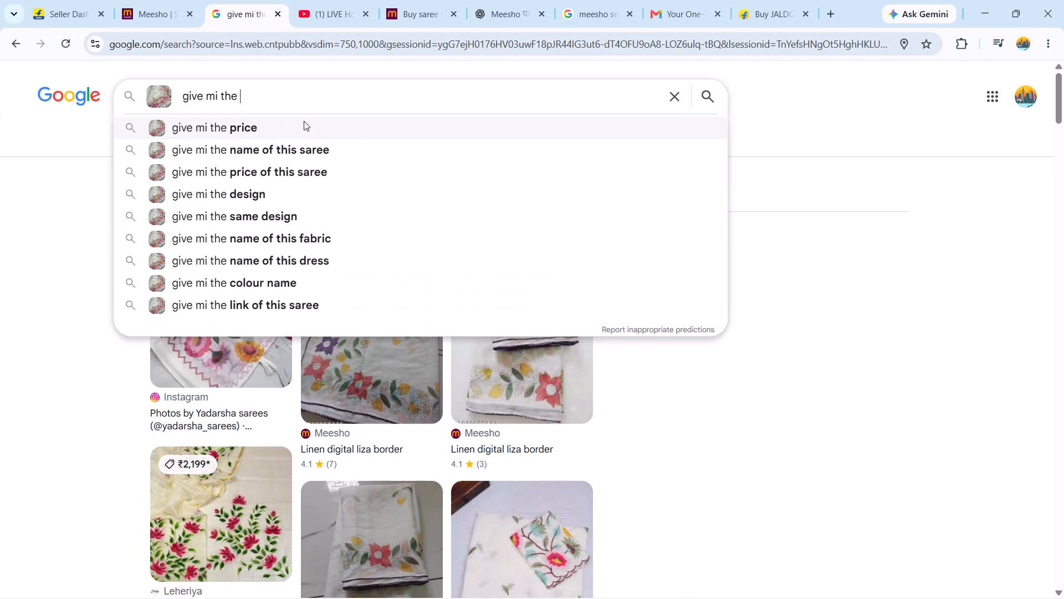
{"action": "type", "text": "size"}
{"action": "key", "text": "Return"}
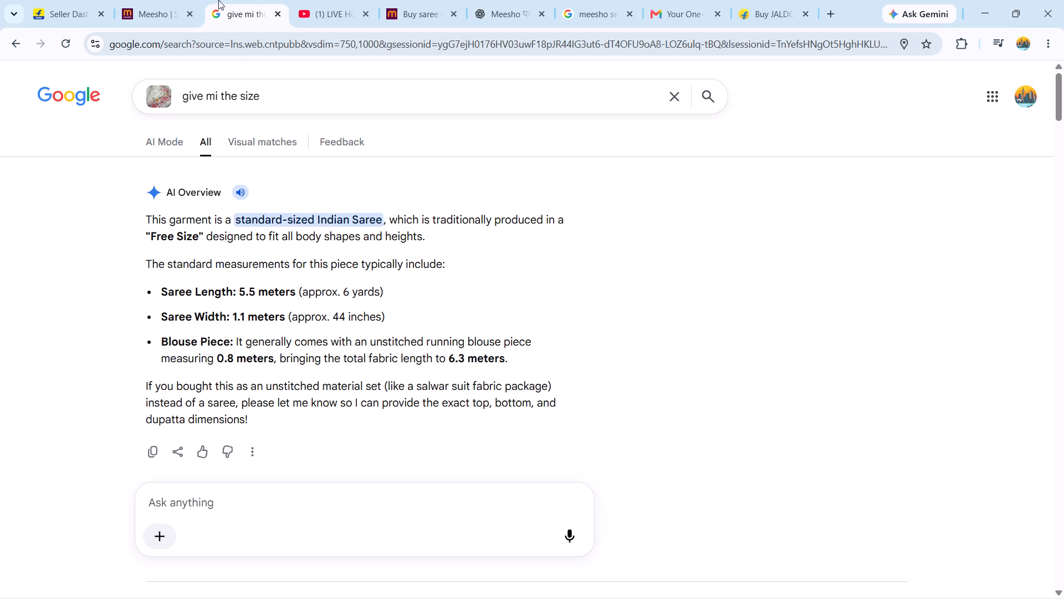
Set the Meesho catalog's Size to Free Size and apply it.
{"action": "left_click", "coordinate": [155, 0]}
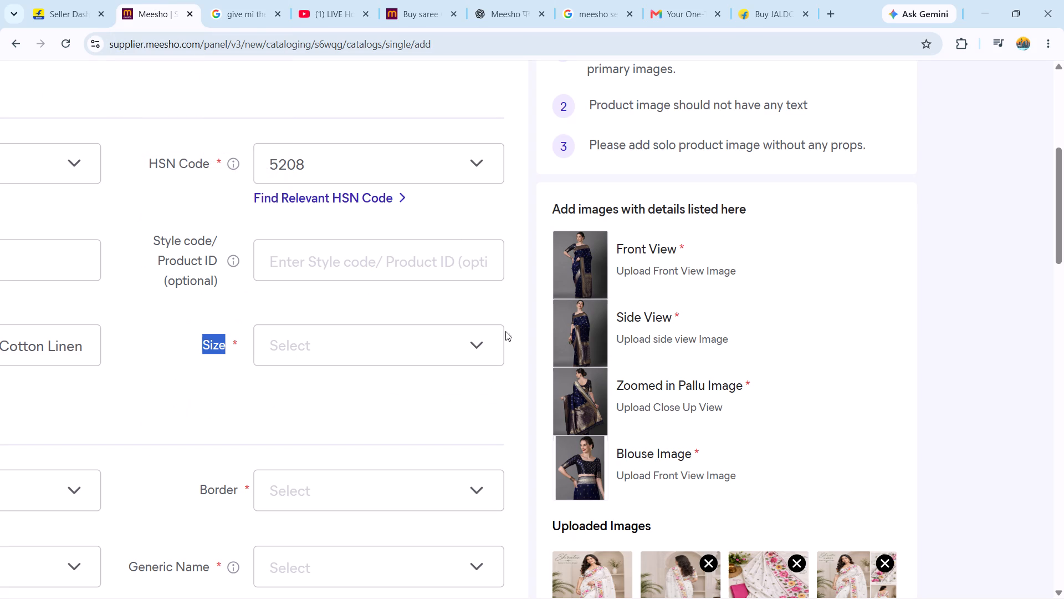
{"action": "left_click", "coordinate": [479, 349]}
{"action": "left_click", "coordinate": [376, 466]}
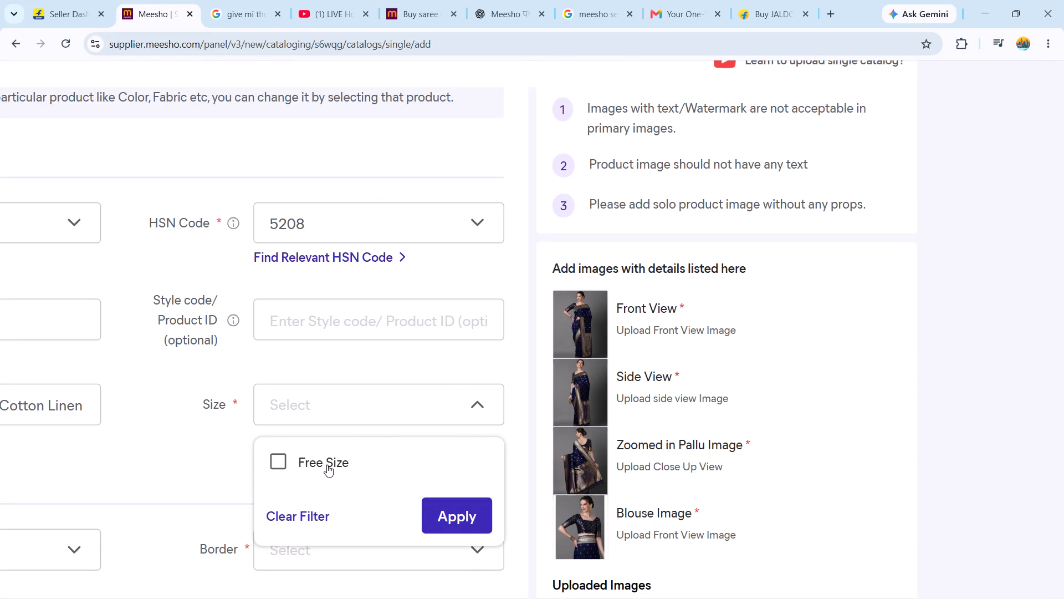
{"action": "left_click", "coordinate": [327, 465]}
{"action": "left_click", "coordinate": [287, 466]}
{"action": "left_click", "coordinate": [453, 524]}
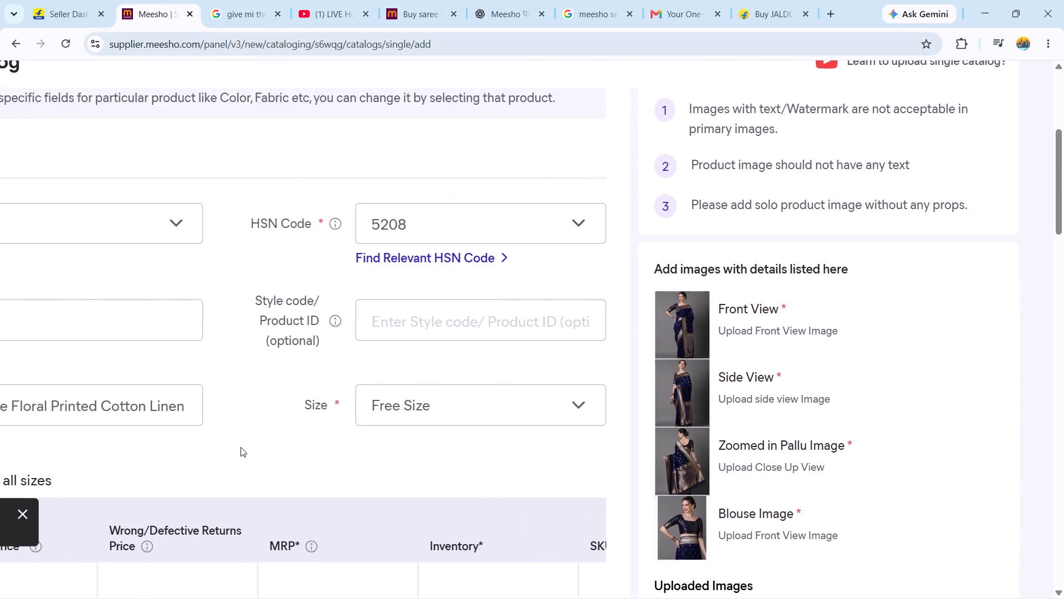
Look over the Free Size price and inventory table and the Product Details fields in the Meesho form.
{"action": "scroll", "coordinate": [241, 447], "scroll_direction": "right", "scroll_amount": 2}
{"action": "scroll", "coordinate": [329, 428], "scroll_direction": "down", "scroll_amount": 1}
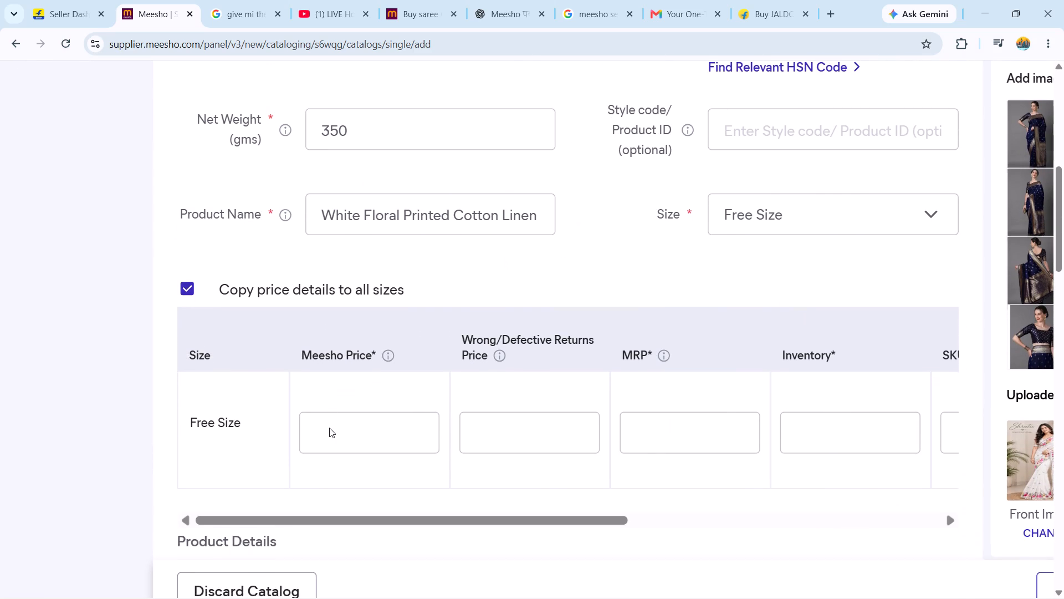
{"action": "scroll", "coordinate": [329, 428], "scroll_direction": "down", "scroll_amount": 1}
{"action": "scroll", "coordinate": [321, 354], "scroll_direction": "down", "scroll_amount": 2}
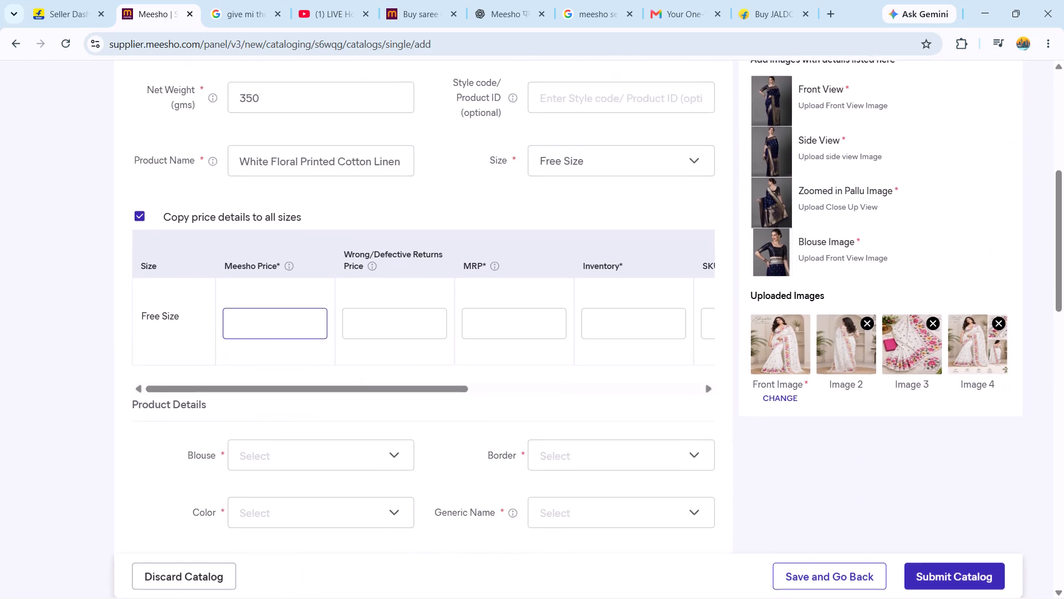
{"action": "scroll", "coordinate": [321, 354], "scroll_direction": "down", "scroll_amount": 1}
{"action": "scroll", "coordinate": [321, 354], "scroll_direction": "up", "scroll_amount": 2}
{"action": "left_click", "coordinate": [360, 0]}
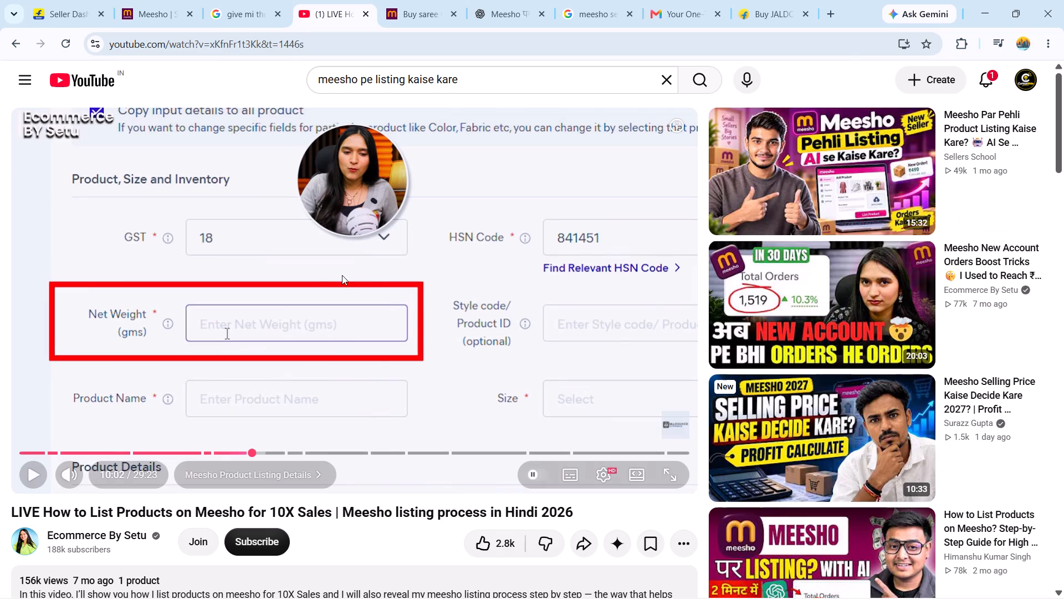
{"action": "left_click", "coordinate": [342, 275]}
{"action": "key", "text": "Right"}
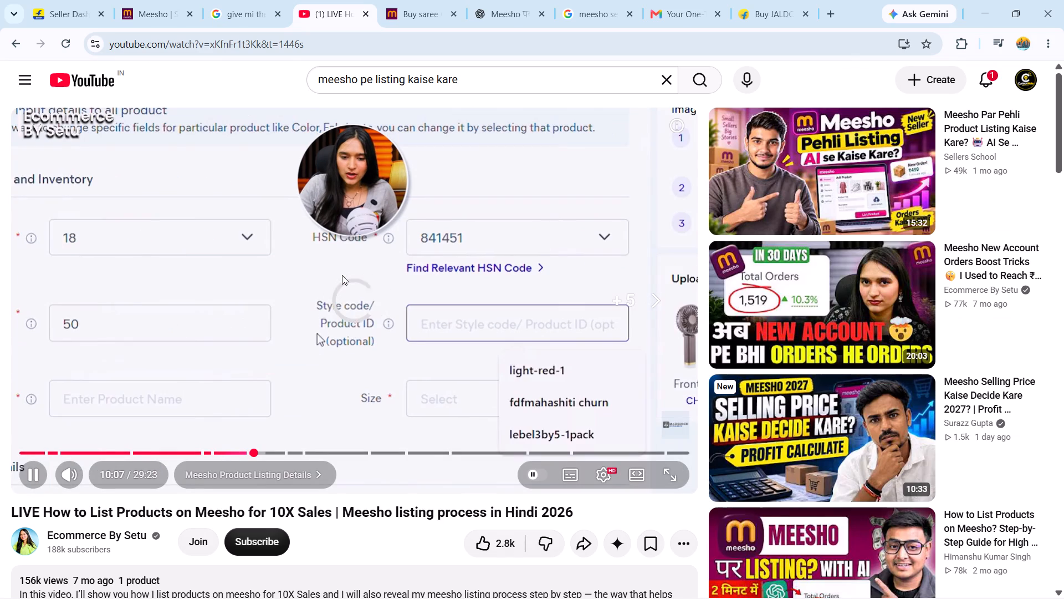
{"action": "key", "text": "Right"}
{"action": "key", "text": "Right"}
{"action": "key", "text": "Right"}
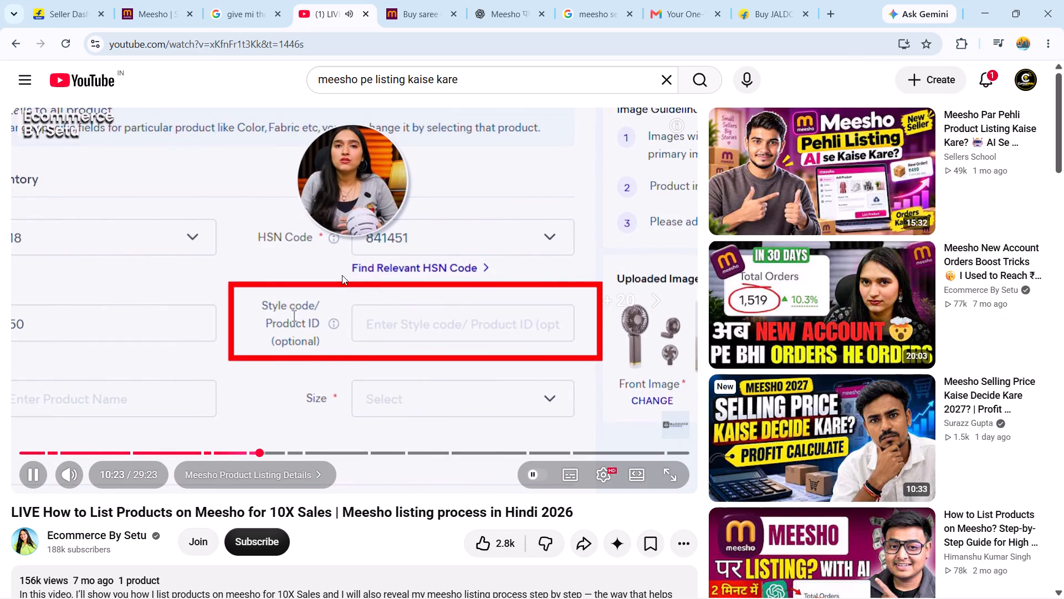
{"action": "key", "text": "Right"}
{"action": "key", "text": "Right"}
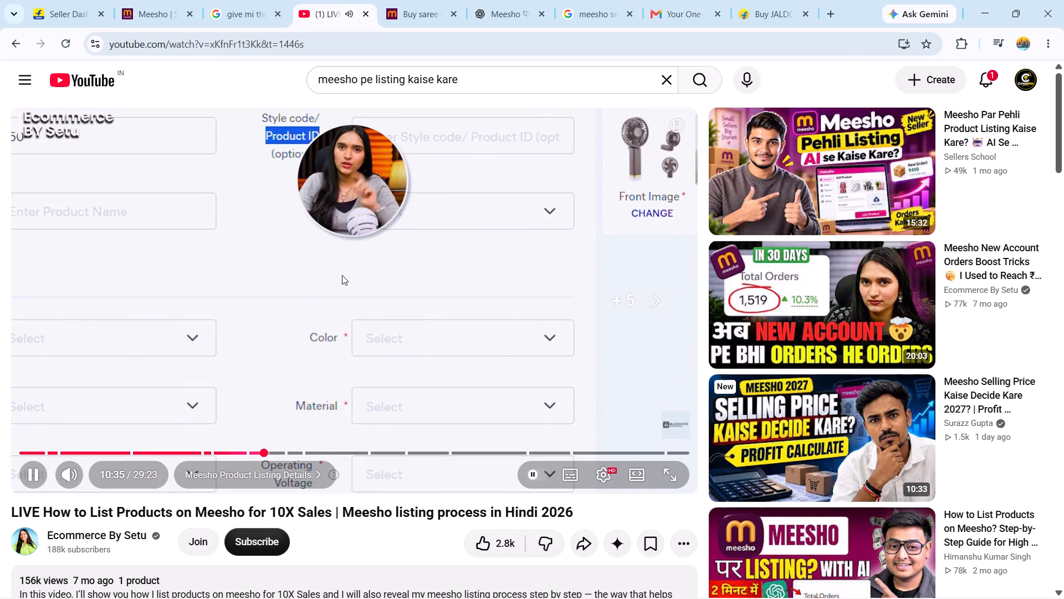
{"action": "key", "text": "Left"}
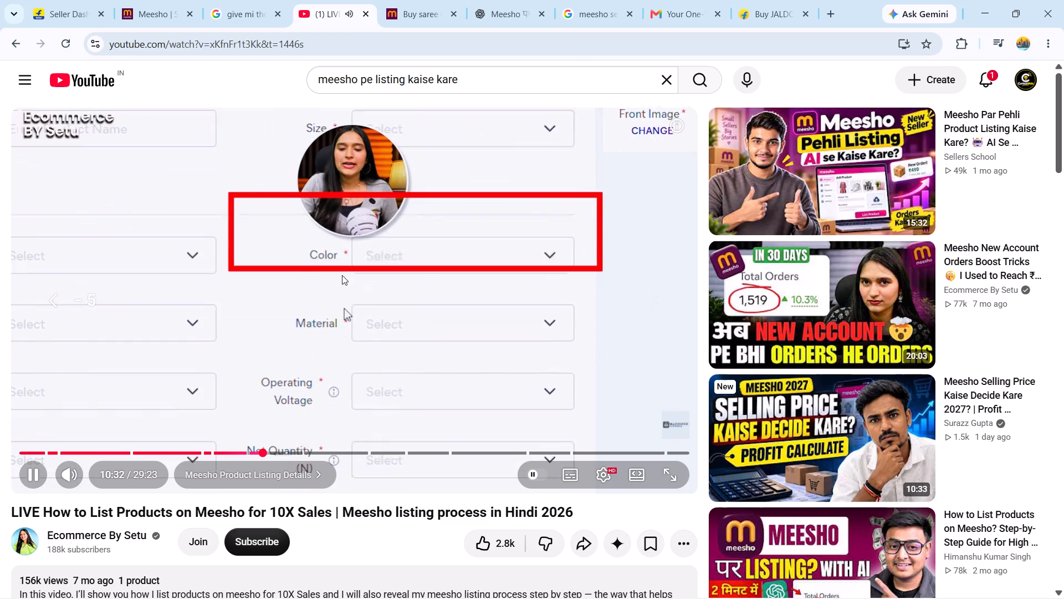
{"action": "key", "text": "Left"}
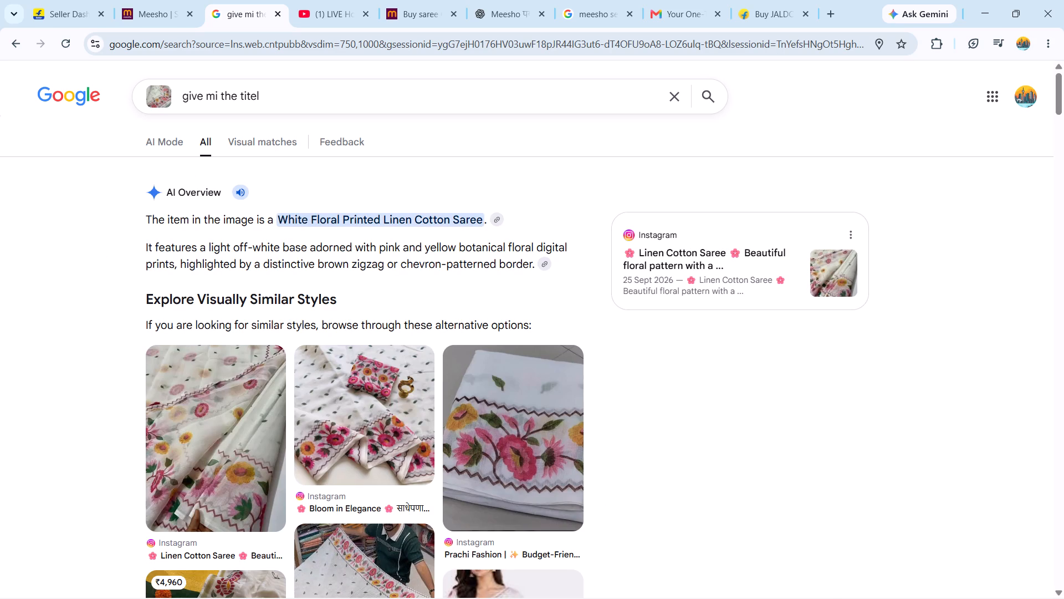
Replace the Product Name in the Meesho catalog form with the copied ChatGPT title and check its full text.
{"action": "left_click", "coordinate": [178, 0]}
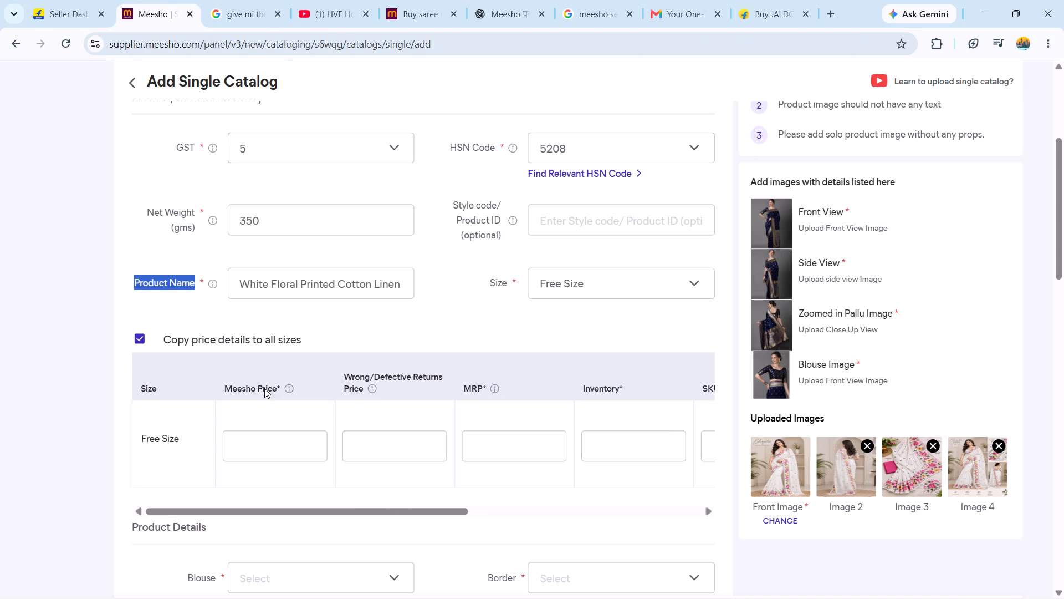
{"action": "left_click", "coordinate": [265, 286]}
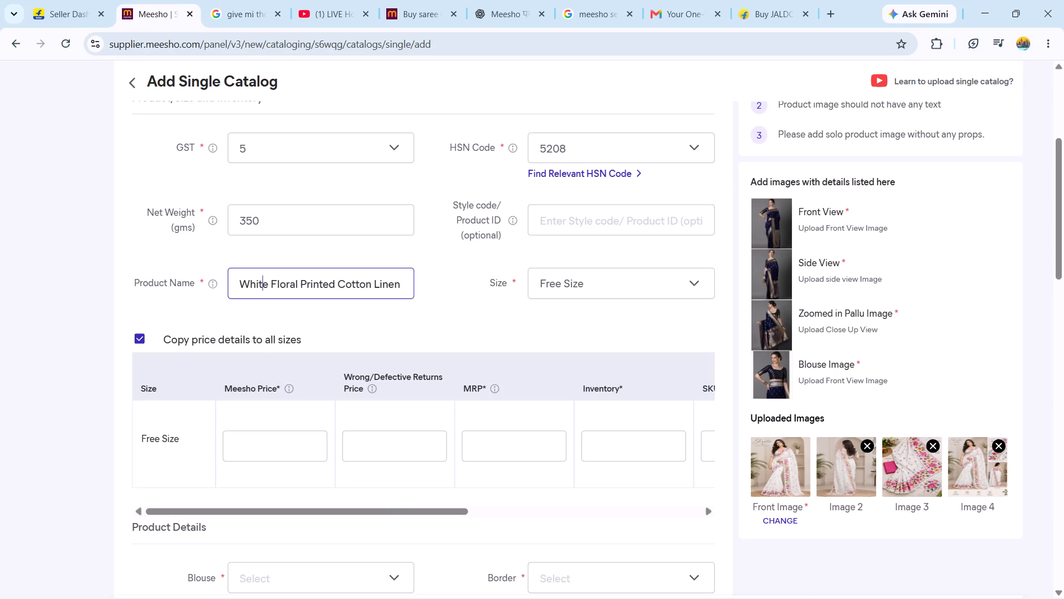
{"action": "key", "text": "ctrl+a"}
{"action": "key", "text": "ctrl+v"}
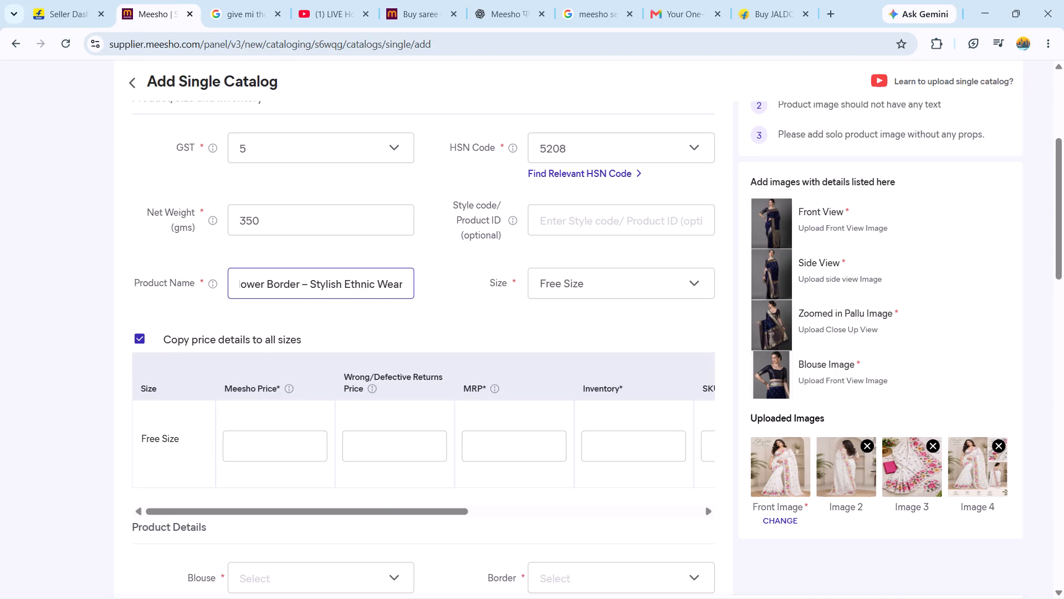
{"action": "scroll", "coordinate": [359, 289], "scroll_direction": "right", "scroll_amount": 3}
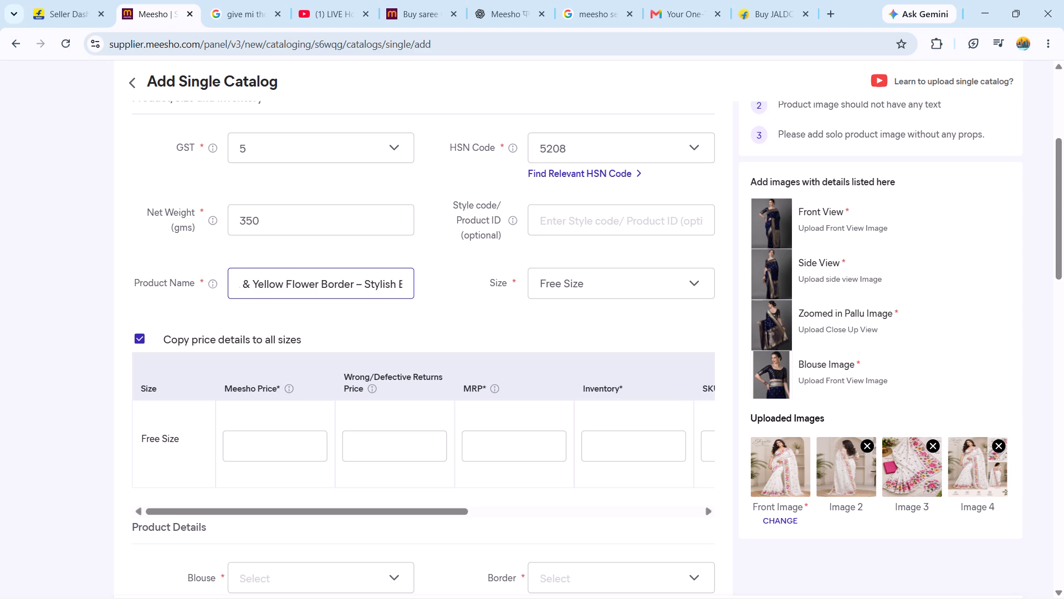
{"action": "scroll", "coordinate": [359, 289], "scroll_direction": "right", "scroll_amount": 1}
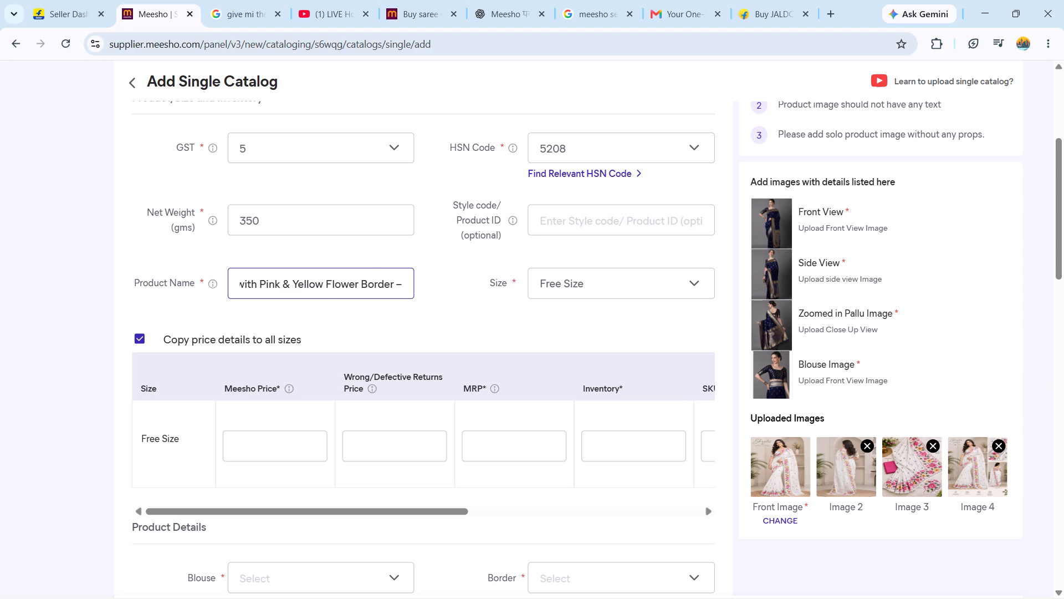
{"action": "scroll", "coordinate": [350, 286], "scroll_direction": "right", "scroll_amount": 3}
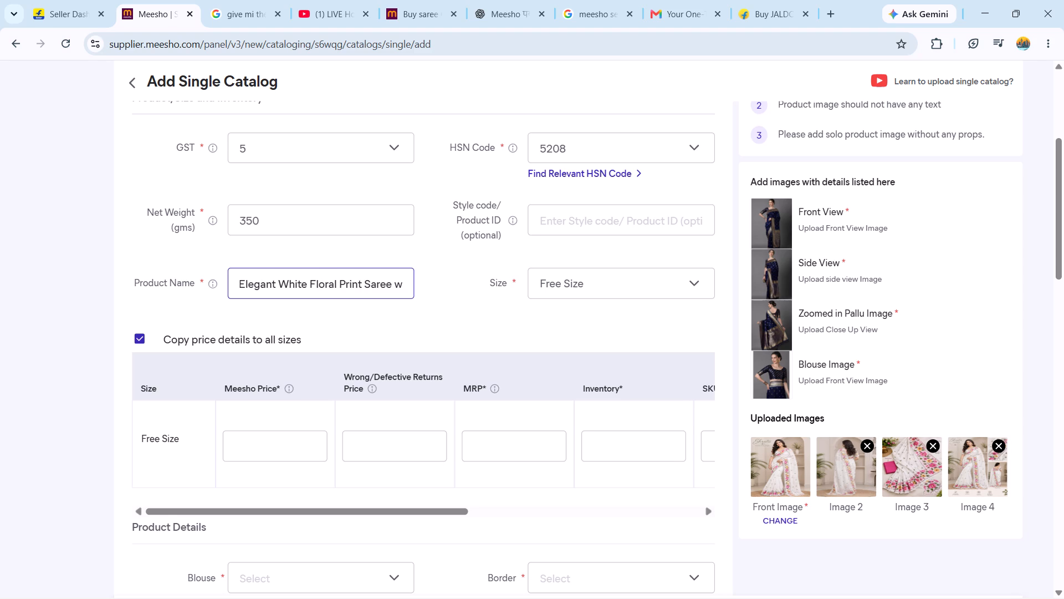
{"action": "scroll", "coordinate": [376, 297], "scroll_direction": "left", "scroll_amount": 1}
{"action": "scroll", "coordinate": [469, 334], "scroll_direction": "down", "scroll_amount": 1}
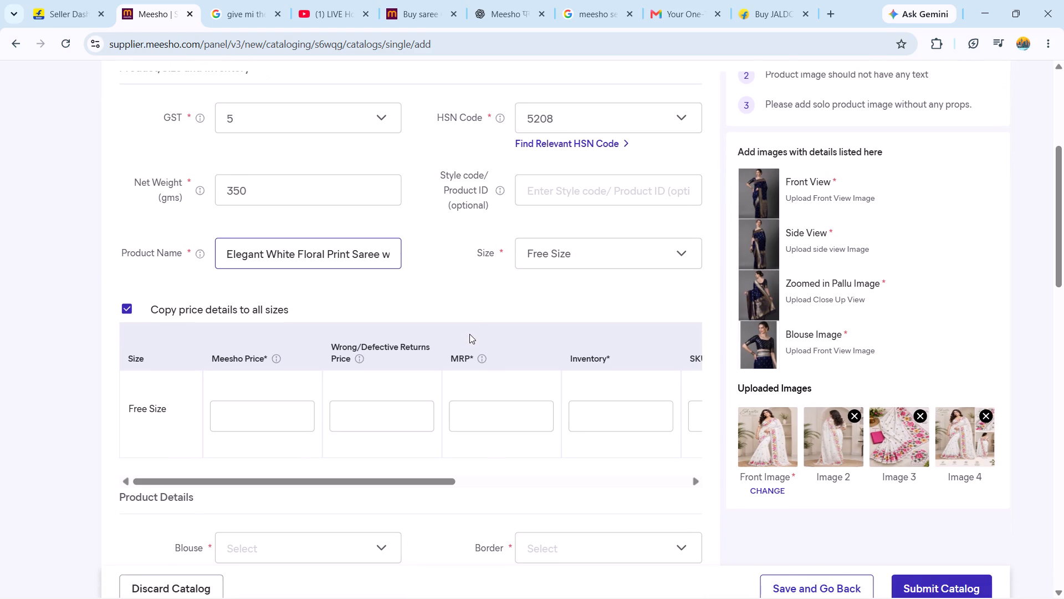
{"action": "scroll", "coordinate": [469, 334], "scroll_direction": "down", "scroll_amount": 1}
Watch the YouTube listing tutorial from Product Name through size and inventory, skipping ahead, and pause at the inventory entry.
{"action": "left_click", "coordinate": [326, 0]}
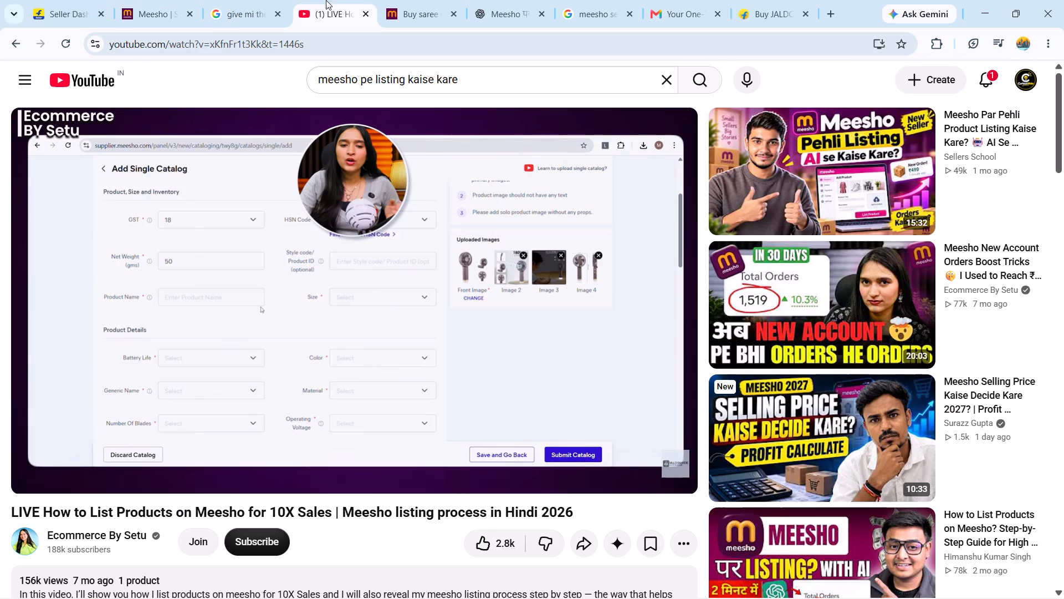
{"action": "left_click", "coordinate": [295, 290]}
{"action": "key", "text": "Right"}
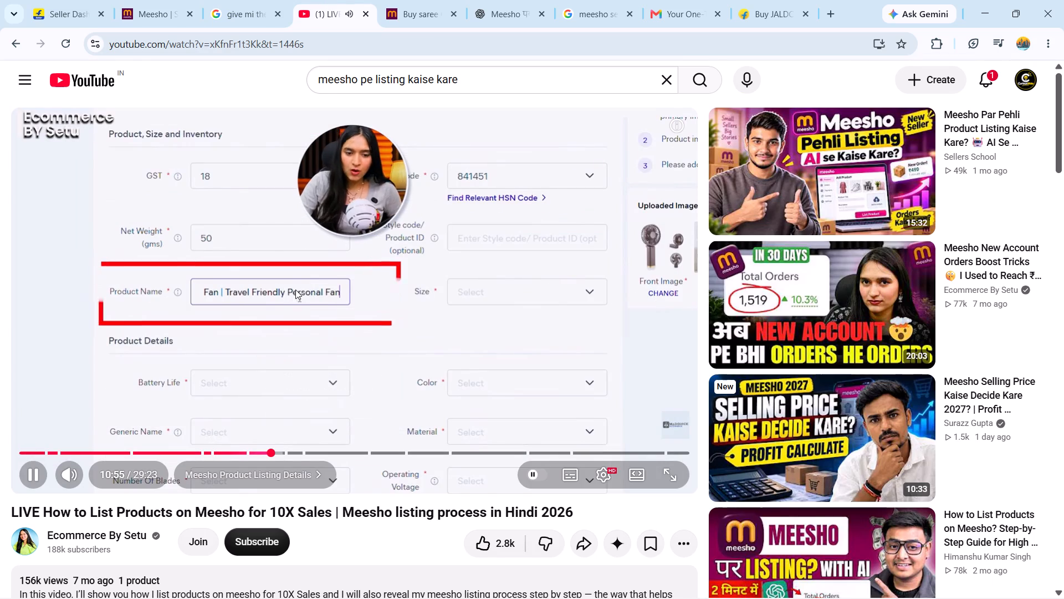
{"action": "left_click", "coordinate": [210, 338]}
{"action": "left_click", "coordinate": [210, 338]}
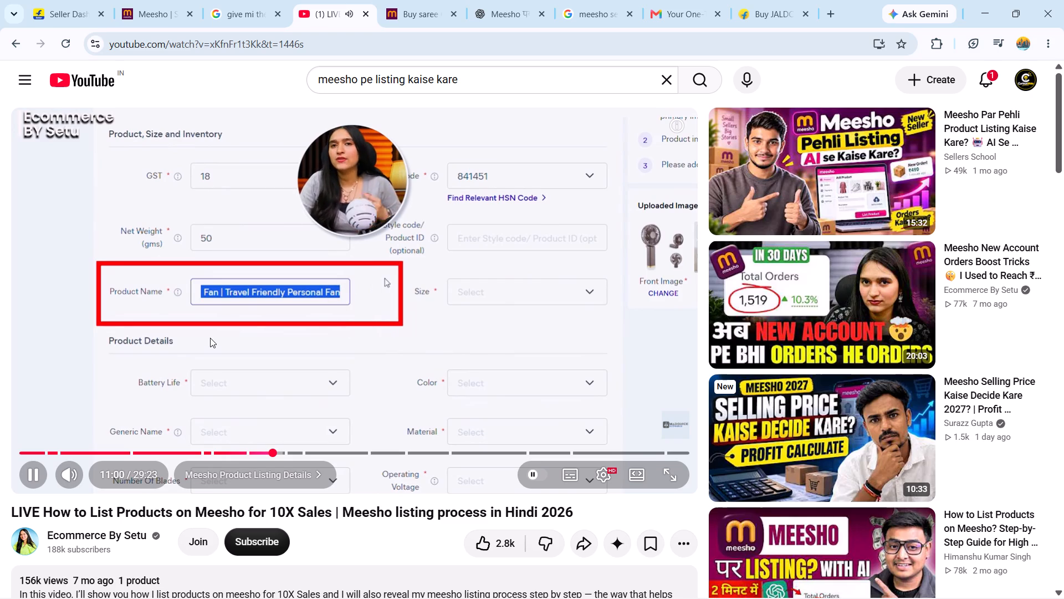
{"action": "key", "text": "Right"}
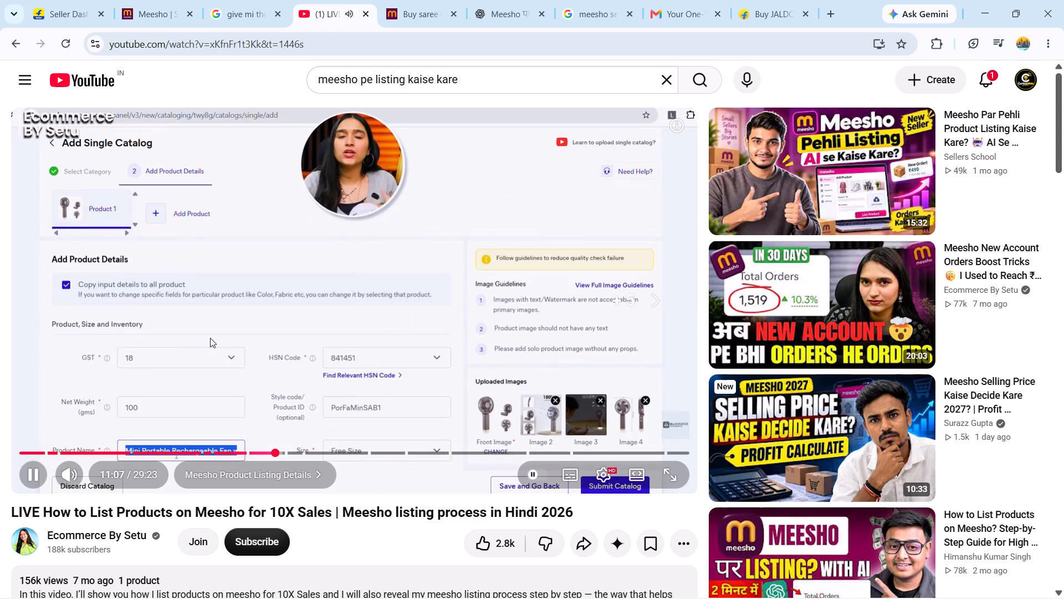
{"action": "key", "text": "Right"}
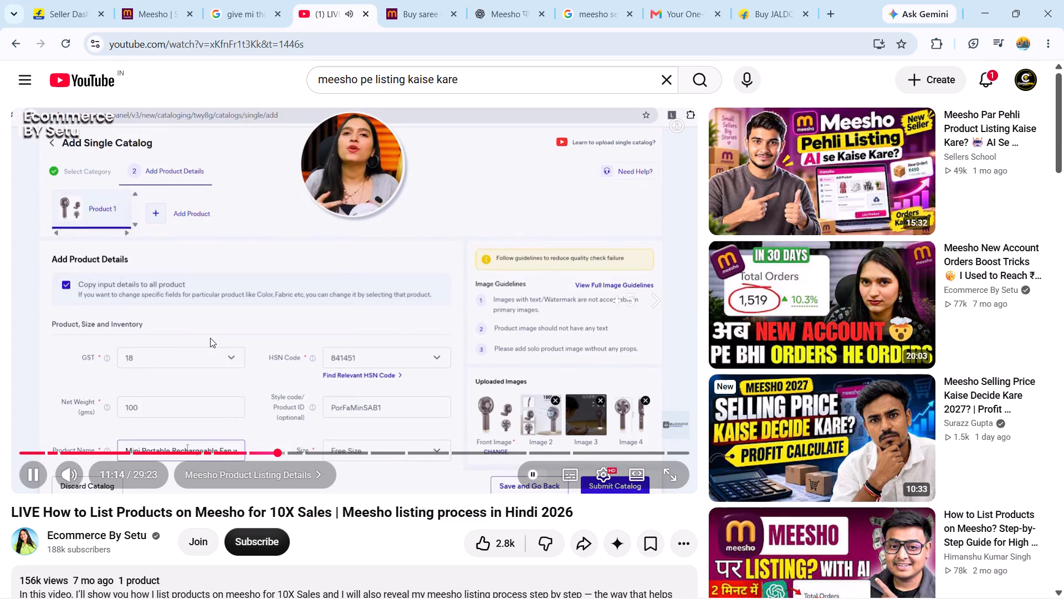
{"action": "key", "text": "Right"}
{"action": "key", "text": "Right"}
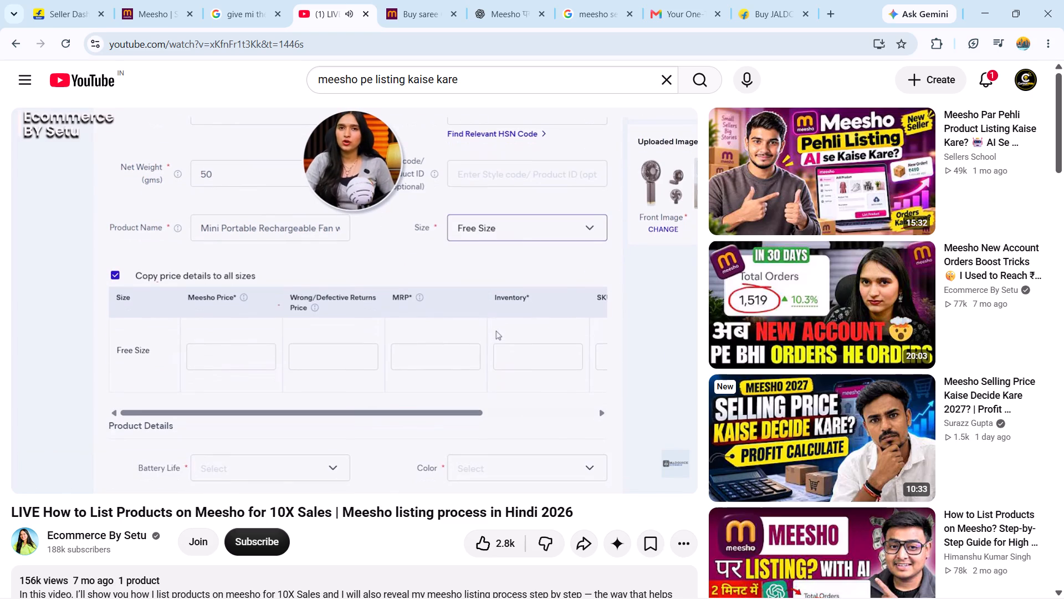
{"action": "key", "text": "Right"}
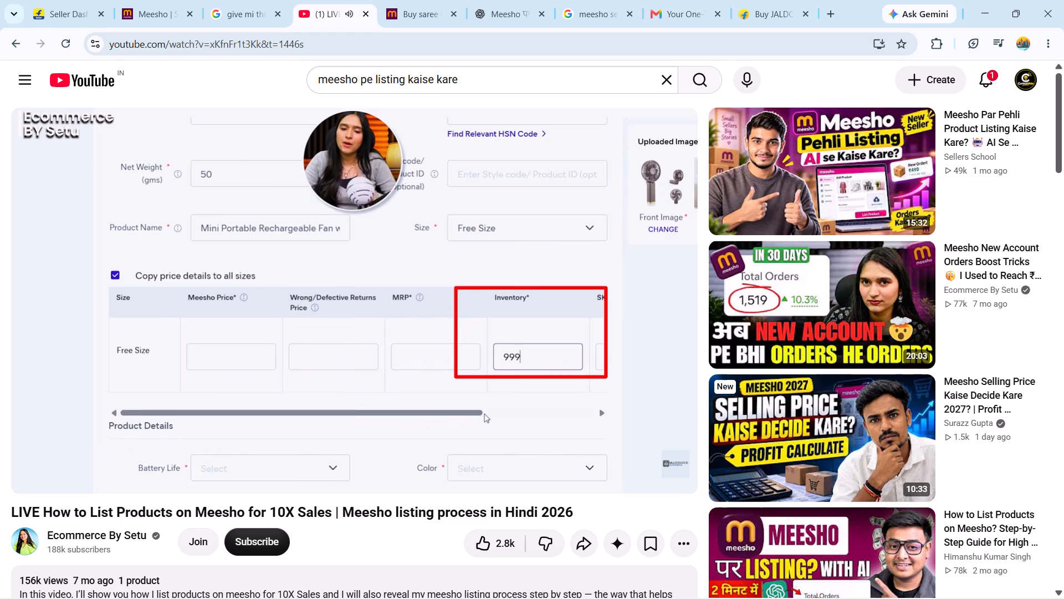
{"action": "left_click", "coordinate": [415, 276]}
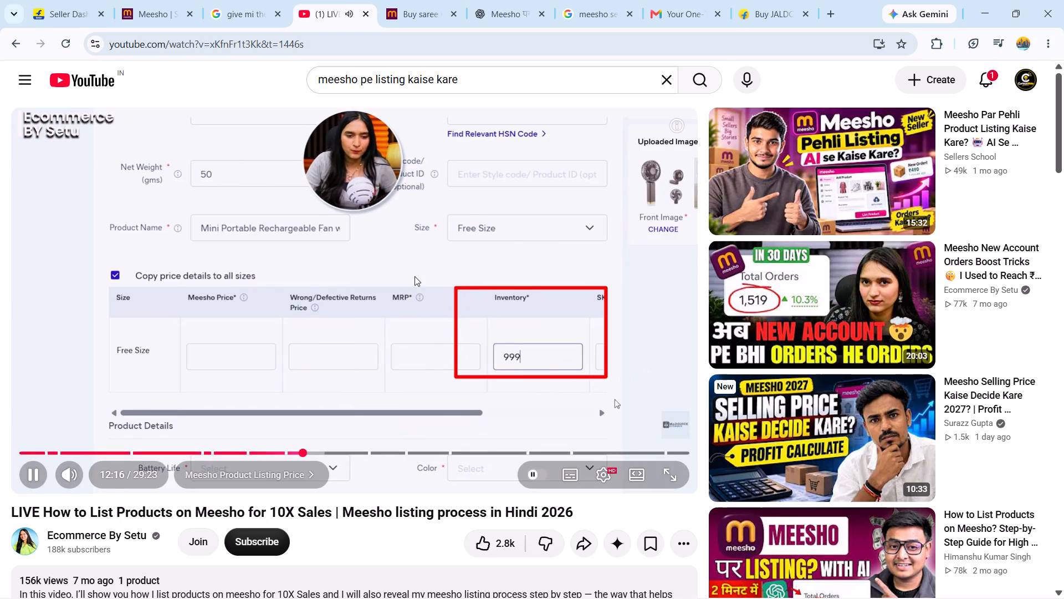
Set the Free Size inventory to 999 in the Meesho catalog form.
{"action": "left_click", "coordinate": [188, 0]}
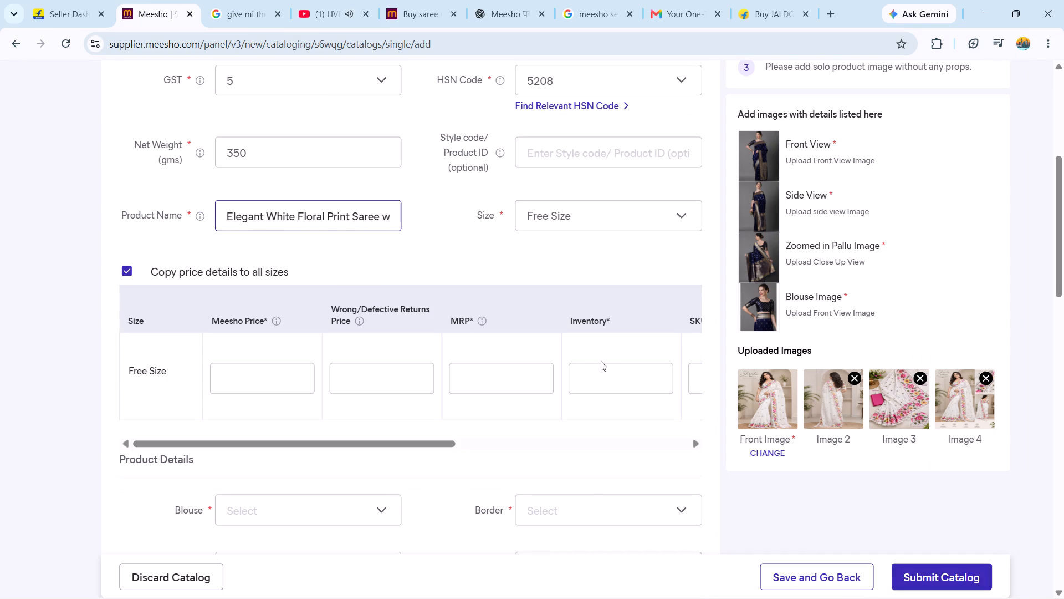
{"action": "left_click", "coordinate": [598, 375]}
{"action": "type", "text": "999"}
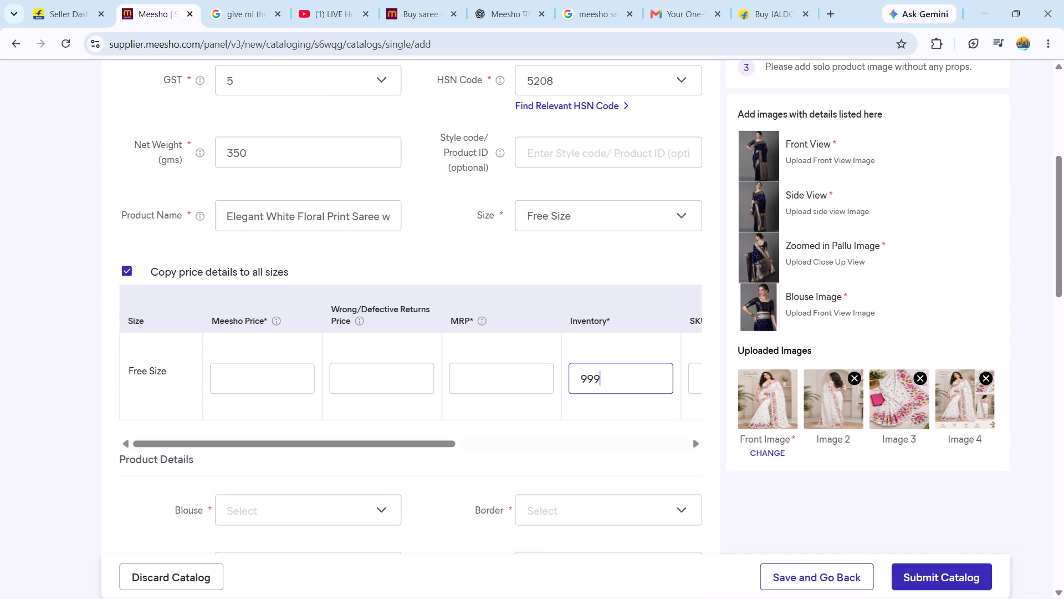
Continue the YouTube tutorial through its competitor price research for the Meesho price, and pause it there.
{"action": "left_click", "coordinate": [344, 0]}
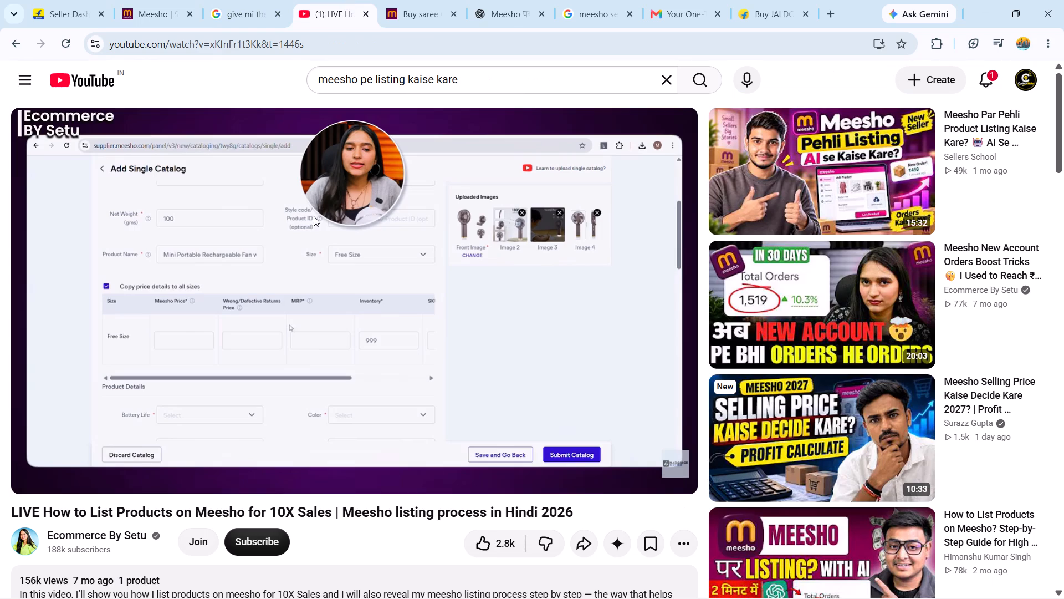
{"action": "left_click", "coordinate": [311, 268]}
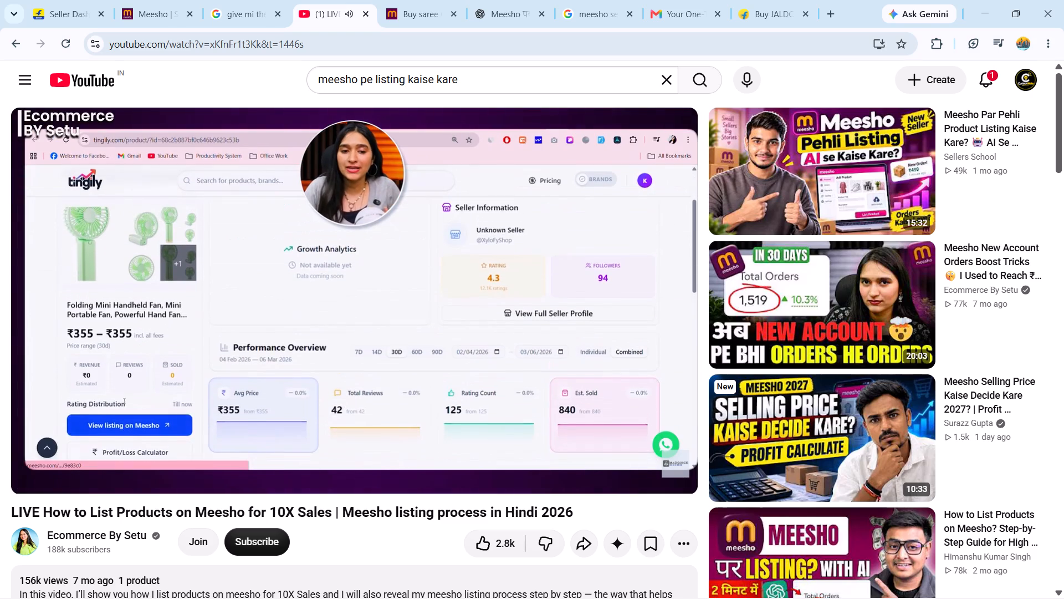
{"action": "left_click", "coordinate": [289, 266]}
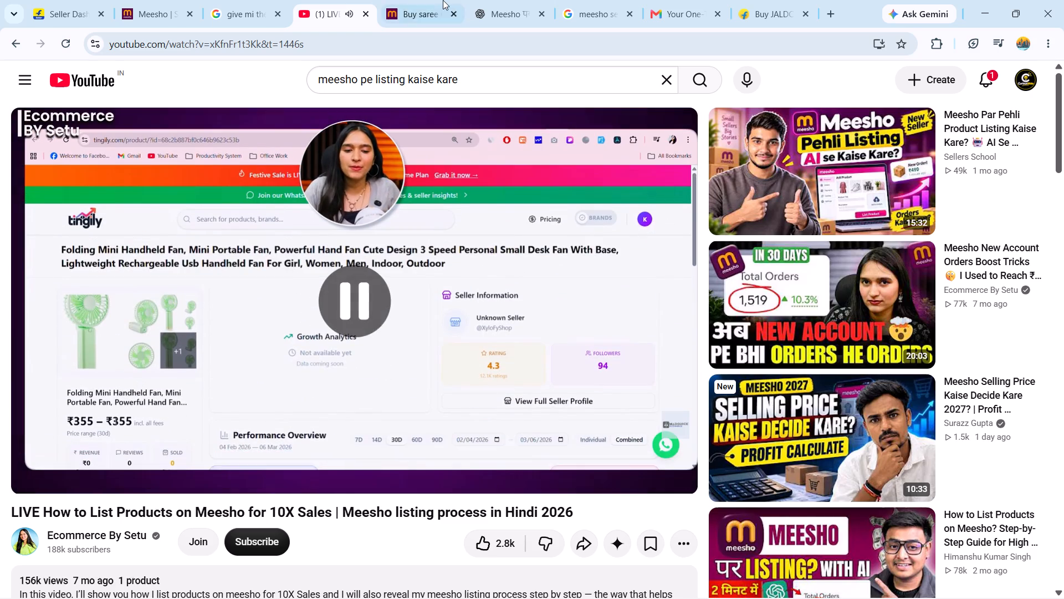
Browse the saree search results on the Meesho shopping site to compare competitors' prices.
{"action": "double_click", "coordinate": [443, 0]}
{"action": "scroll", "coordinate": [436, 368], "scroll_direction": "down", "scroll_amount": 3}
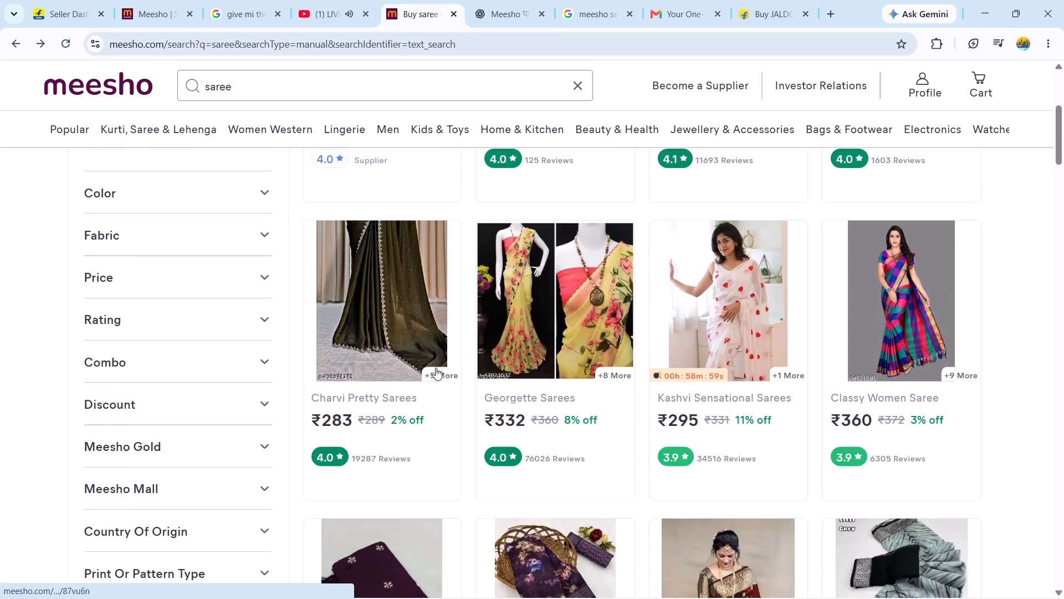
{"action": "scroll", "coordinate": [436, 368], "scroll_direction": "down", "scroll_amount": 3}
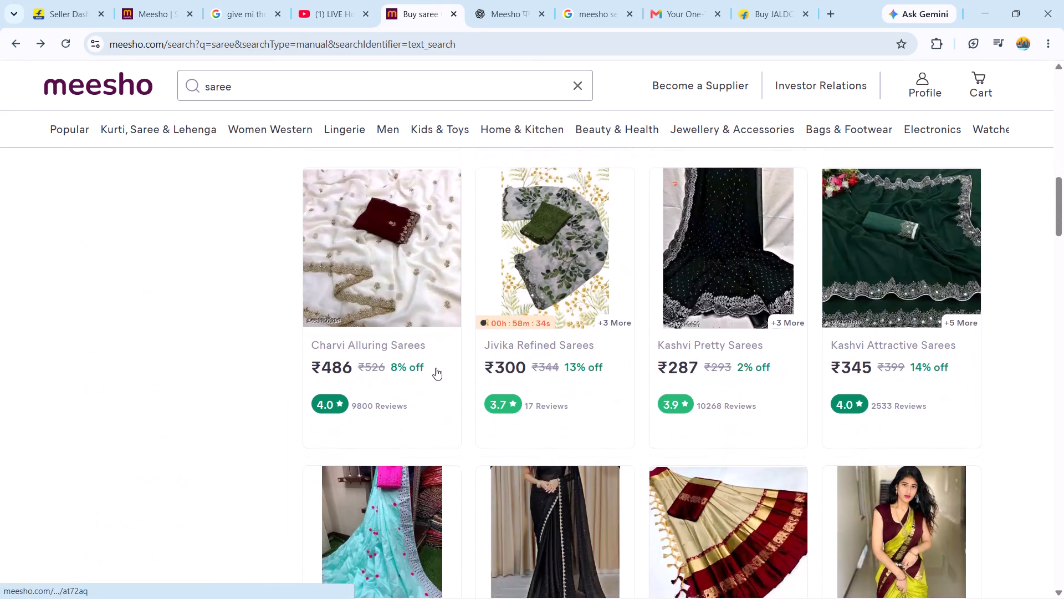
{"action": "scroll", "coordinate": [436, 368], "scroll_direction": "down", "scroll_amount": 5}
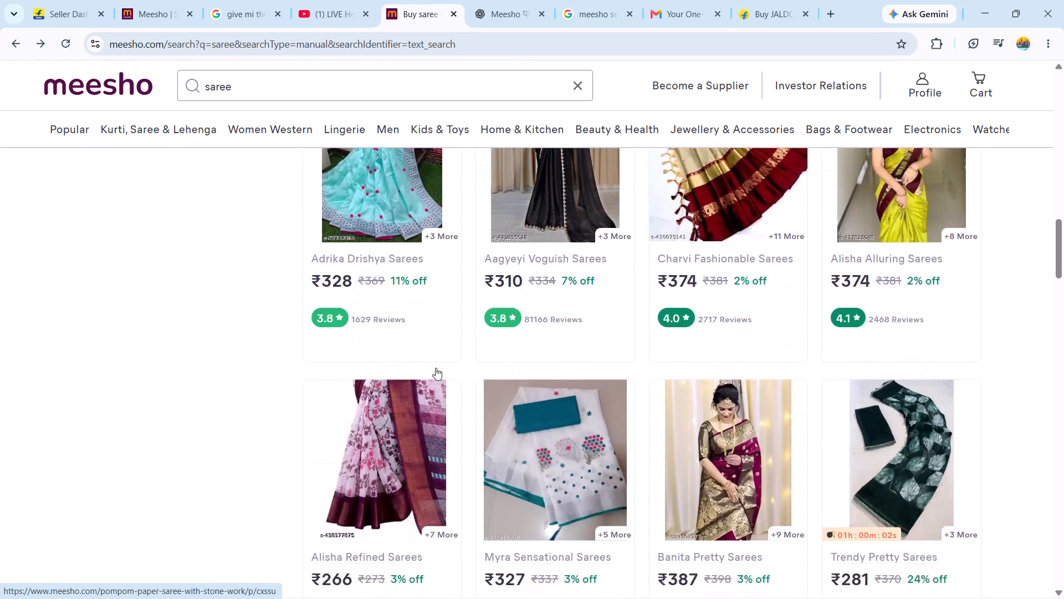
{"action": "scroll", "coordinate": [436, 368], "scroll_direction": "down", "scroll_amount": 1}
{"action": "scroll", "coordinate": [436, 368], "scroll_direction": "up", "scroll_amount": 2}
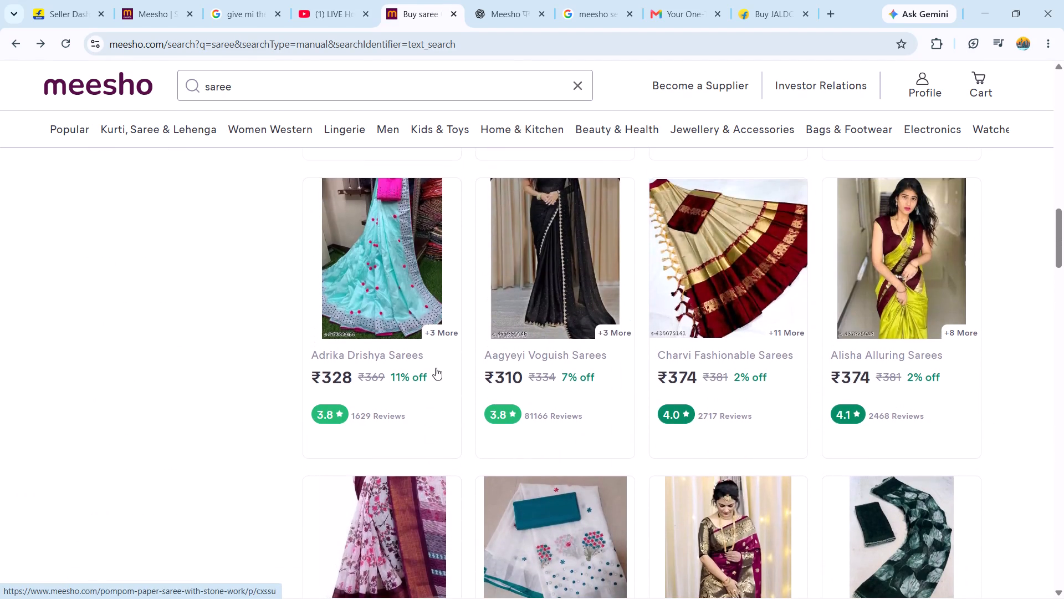
Search the Meesho shopping site for "saree white" and look through the listings for similar sarees and their prices.
{"action": "left_click", "coordinate": [254, 83]}
{"action": "key", "text": "space"}
{"action": "type", "text": "whitw"}
{"action": "key", "text": "BackSpace"}
{"action": "key", "text": "e"}
{"action": "key", "text": "Return"}
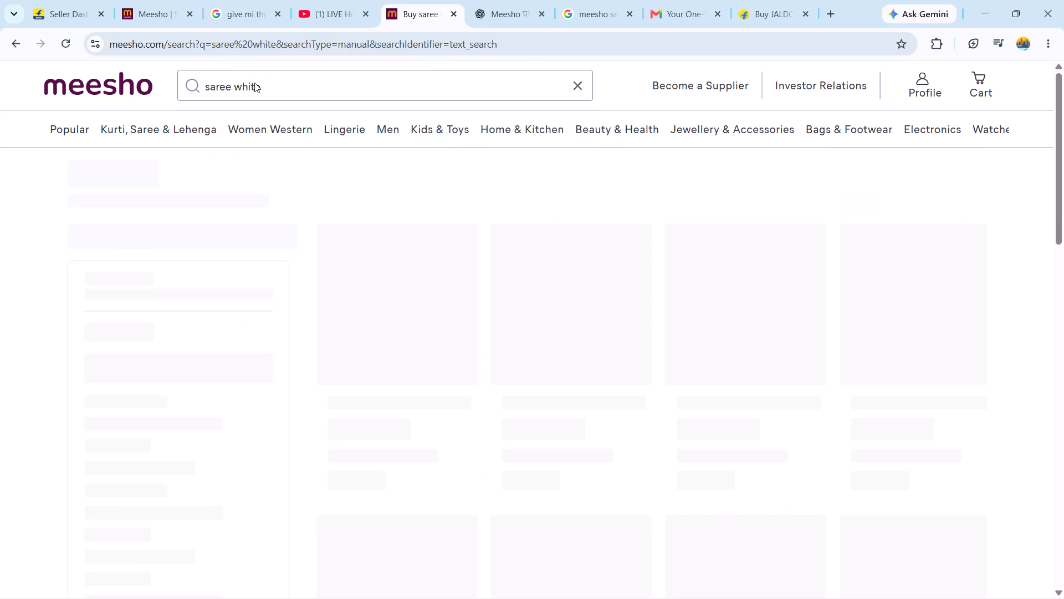
{"action": "scroll", "coordinate": [456, 363], "scroll_direction": "down", "scroll_amount": 6}
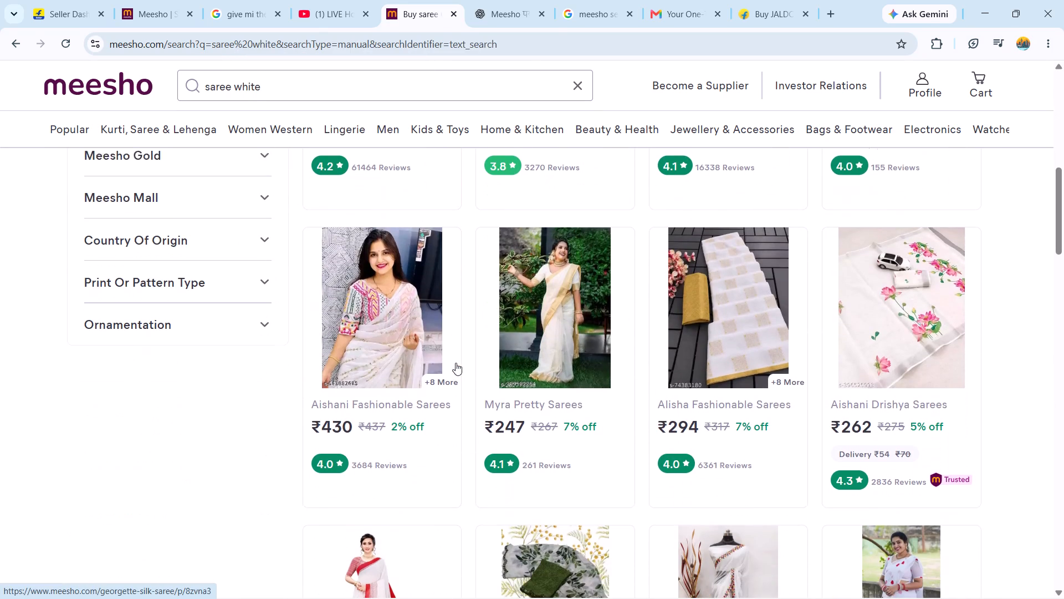
{"action": "scroll", "coordinate": [456, 363], "scroll_direction": "down", "scroll_amount": 1}
Resume the YouTube listing tutorial and skip ahead through its price calculation to the Meesho Price and Wrong/Defective Returns Price entry.
{"action": "left_click", "coordinate": [162, 0]}
{"action": "left_click", "coordinate": [318, 0]}
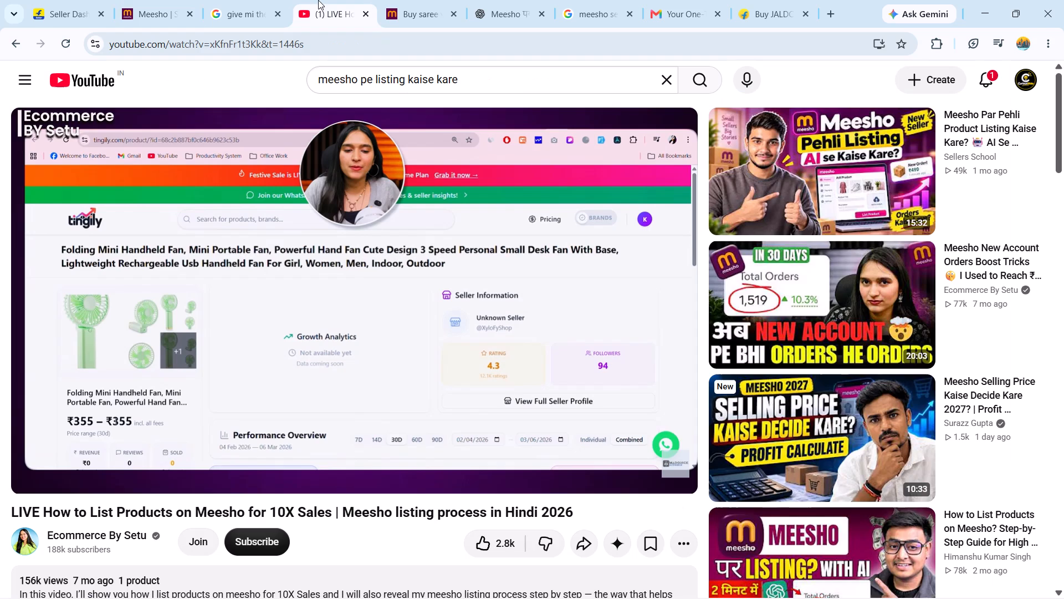
{"action": "left_click", "coordinate": [284, 276]}
{"action": "key", "text": "Right"}
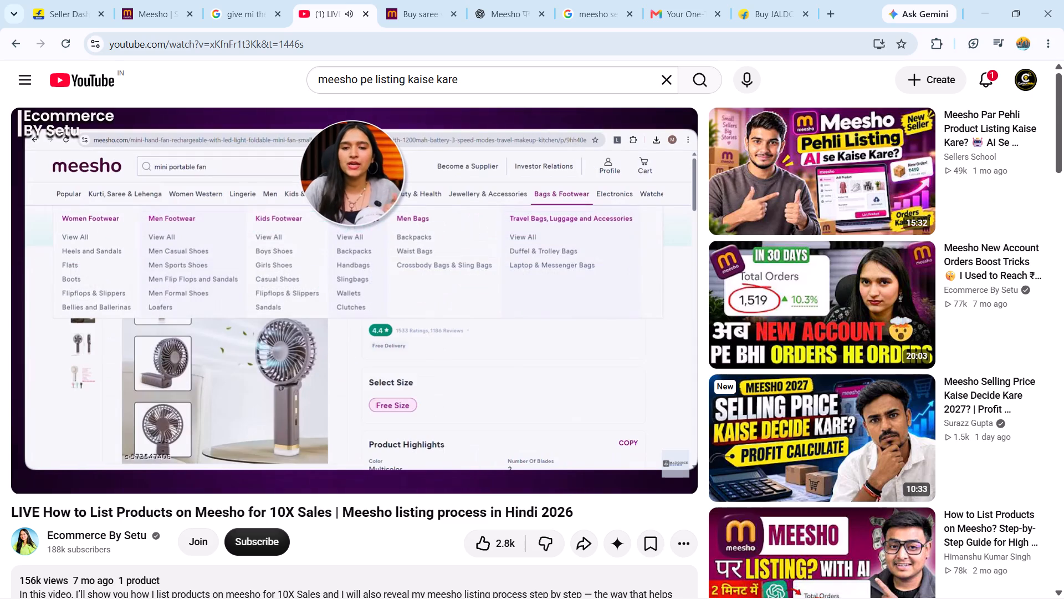
{"action": "key", "text": "Right"}
{"action": "key", "text": "Right"}
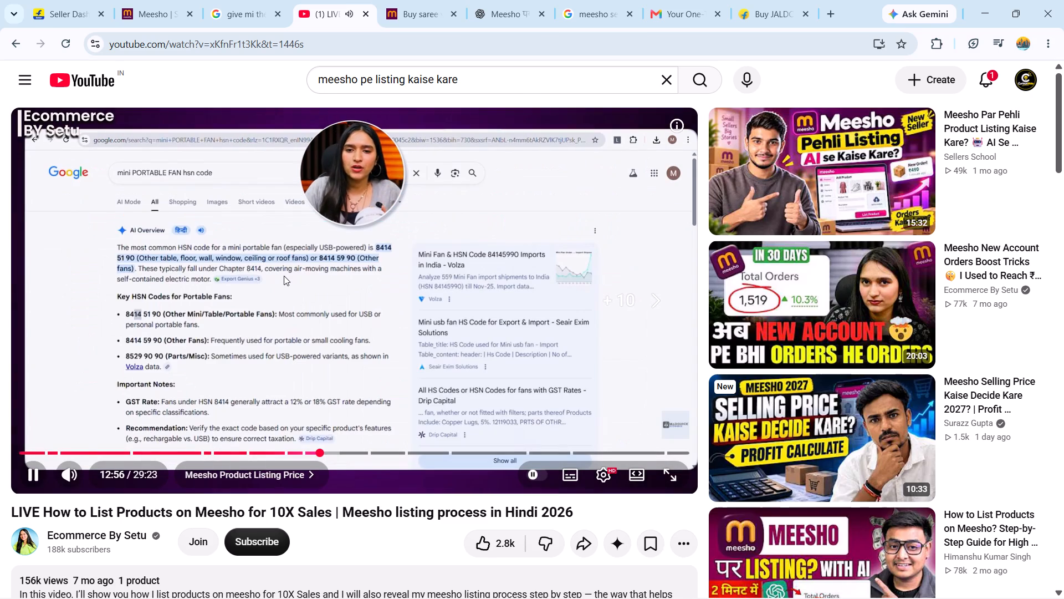
{"action": "key", "text": "Right"}
{"action": "key", "text": "Right"}
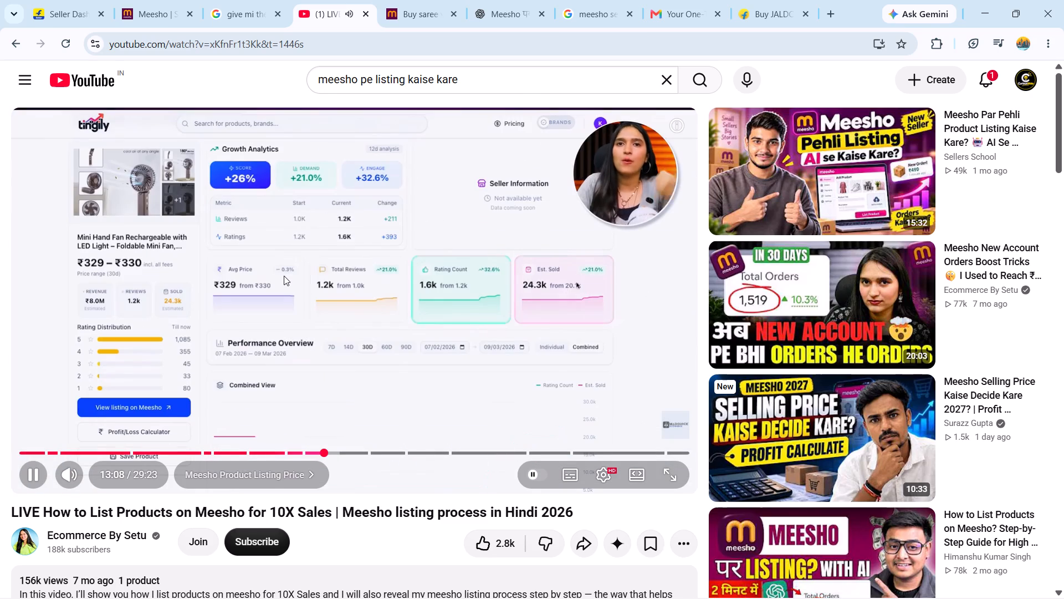
{"action": "key", "text": "Right"}
{"action": "key", "text": "Right"}
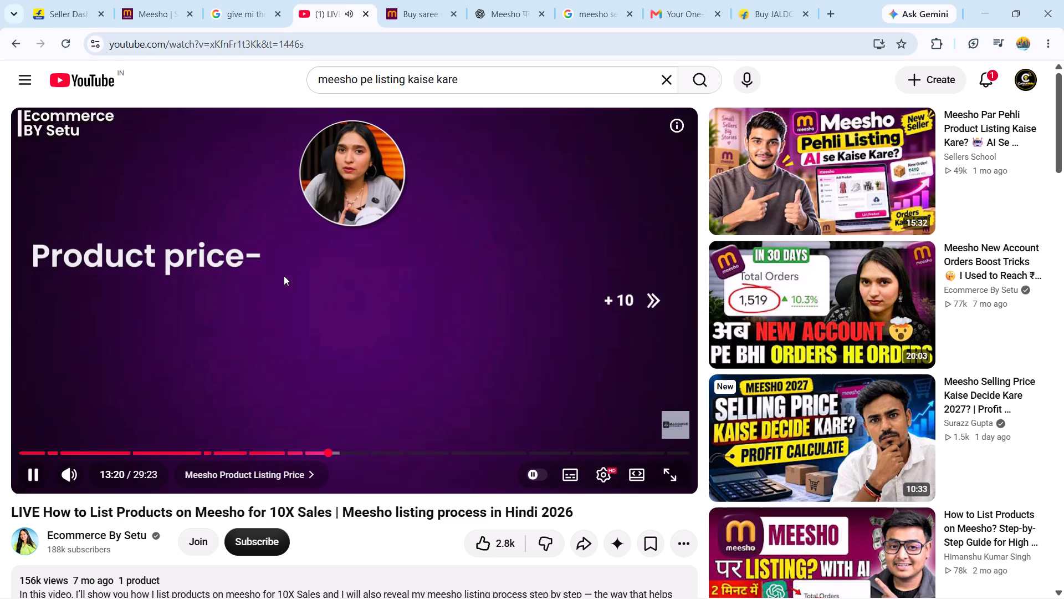
{"action": "key", "text": "Right"}
{"action": "key", "text": "Right"}
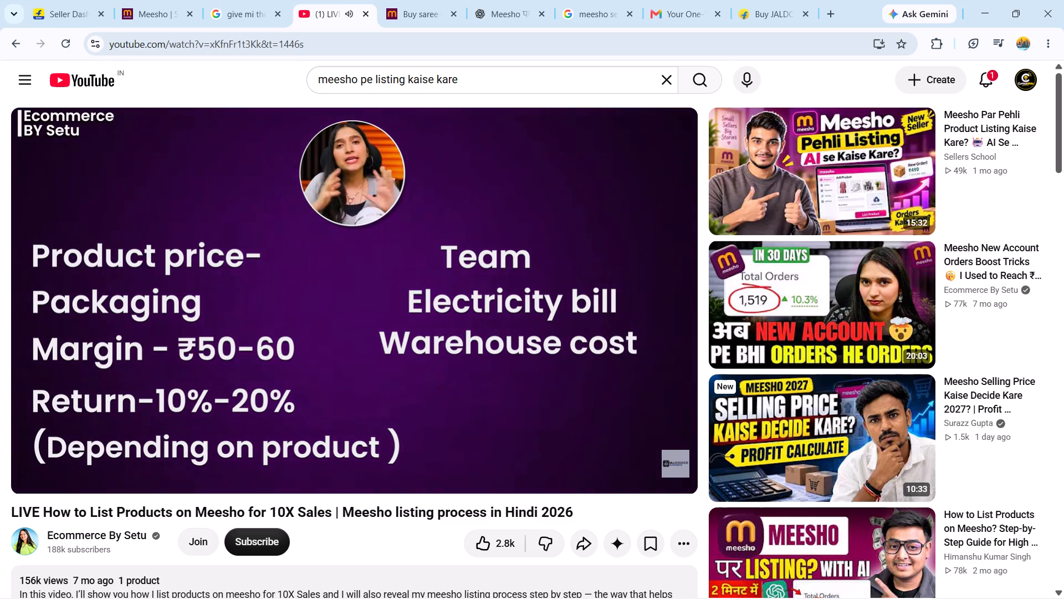
{"action": "key", "text": "Right"}
{"action": "key", "text": "Right"}
{"action": "key", "text": "Right"}
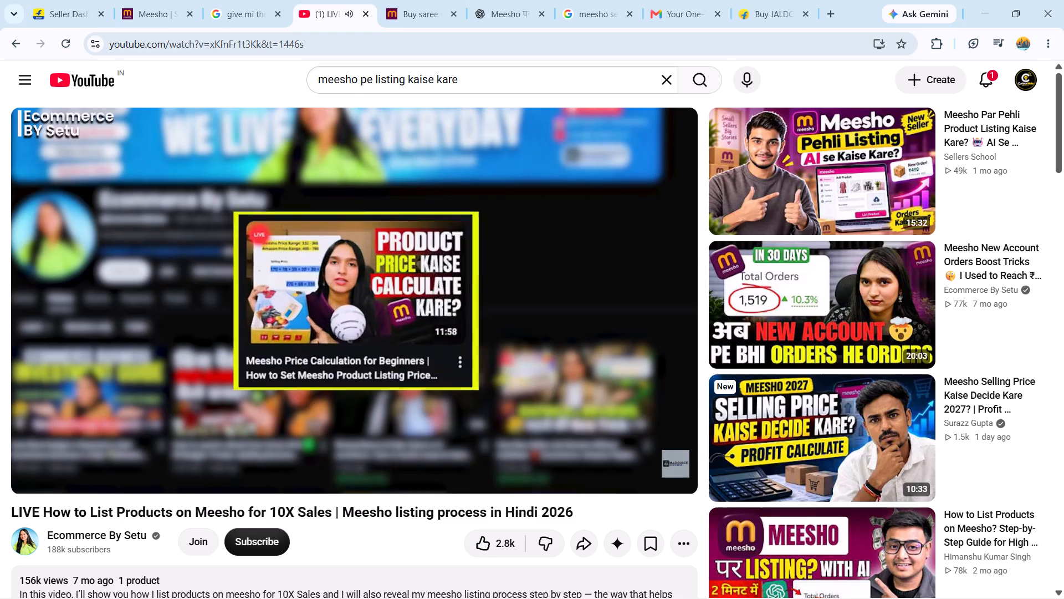
{"action": "key", "text": "Right"}
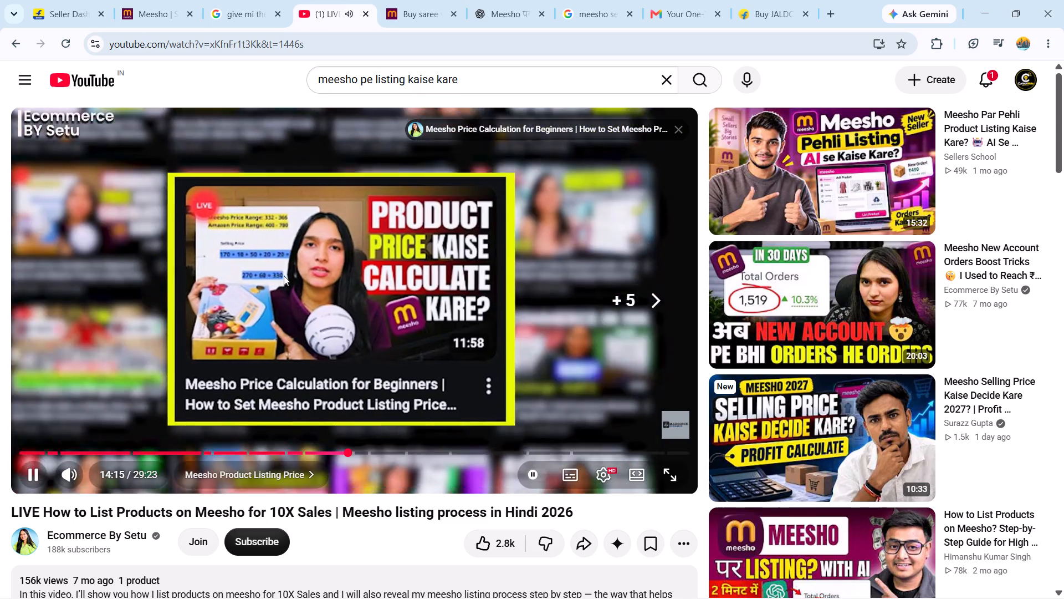
{"action": "key", "text": "Right"}
{"action": "key", "text": "Right"}
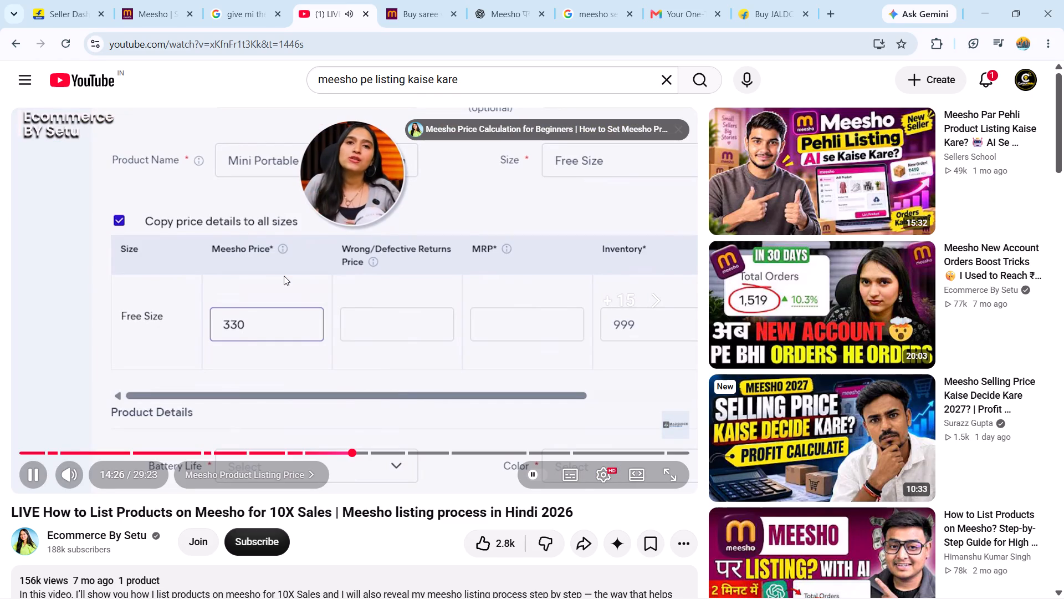
{"action": "key", "text": "Right"}
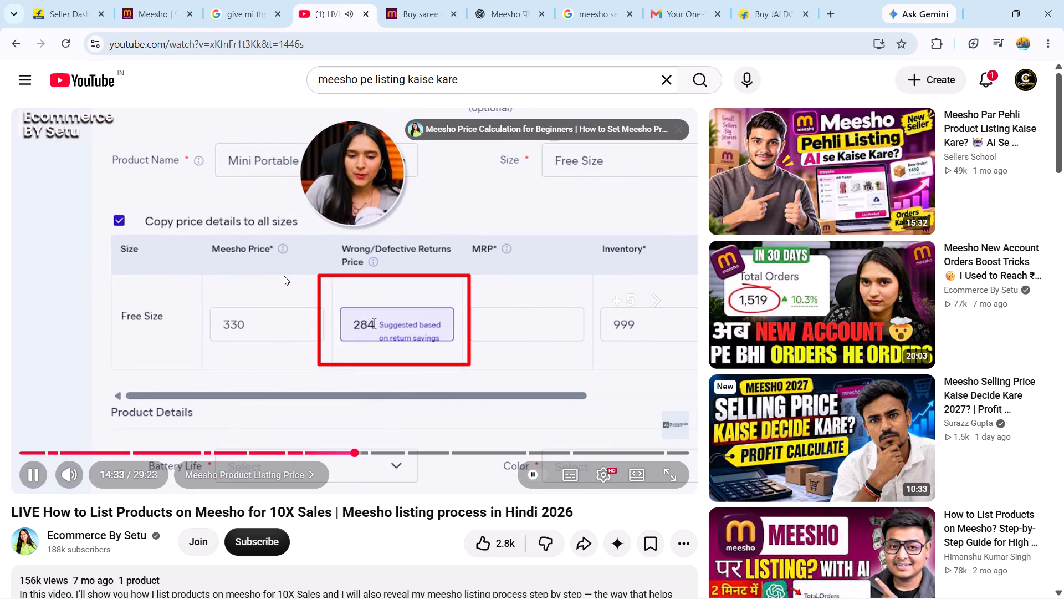
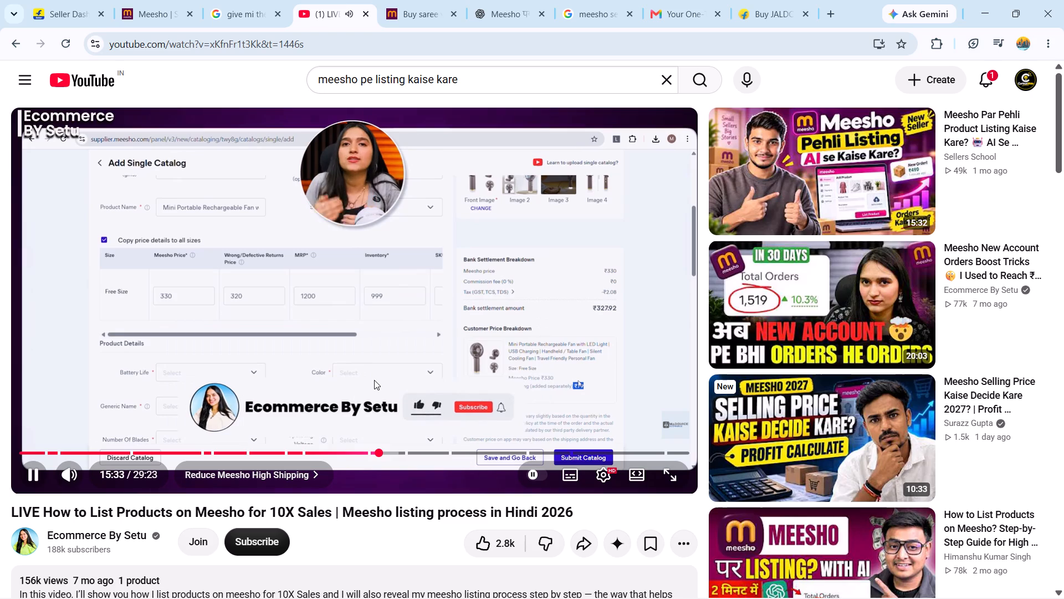
Continue the YouTube listing tutorial past its price entries and pause it on the size and inventory section.
{"action": "key", "text": "Right"}
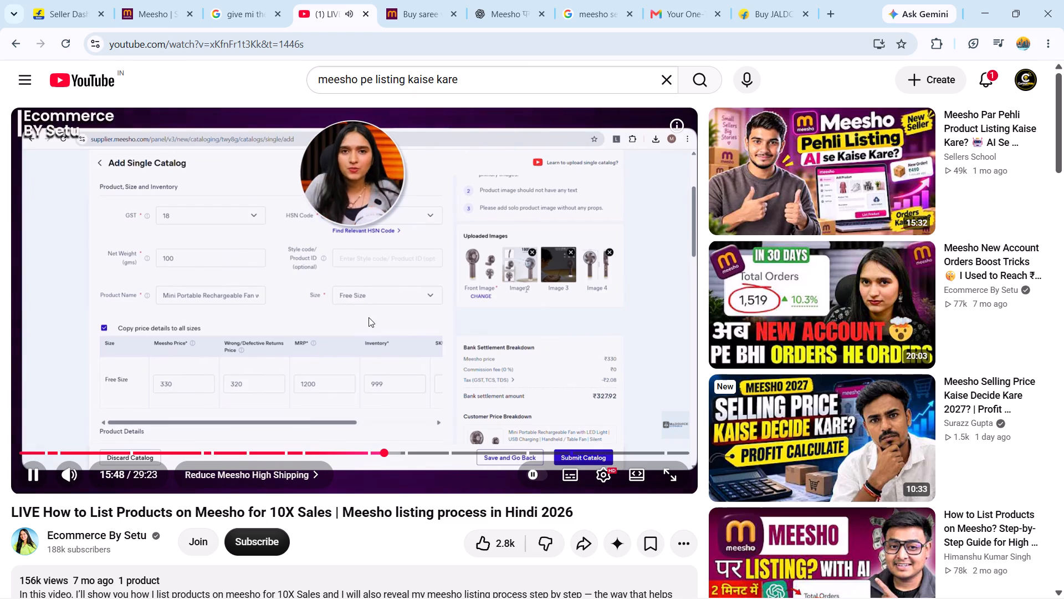
{"action": "left_click", "coordinate": [351, 318]}
{"action": "left_click", "coordinate": [351, 318]}
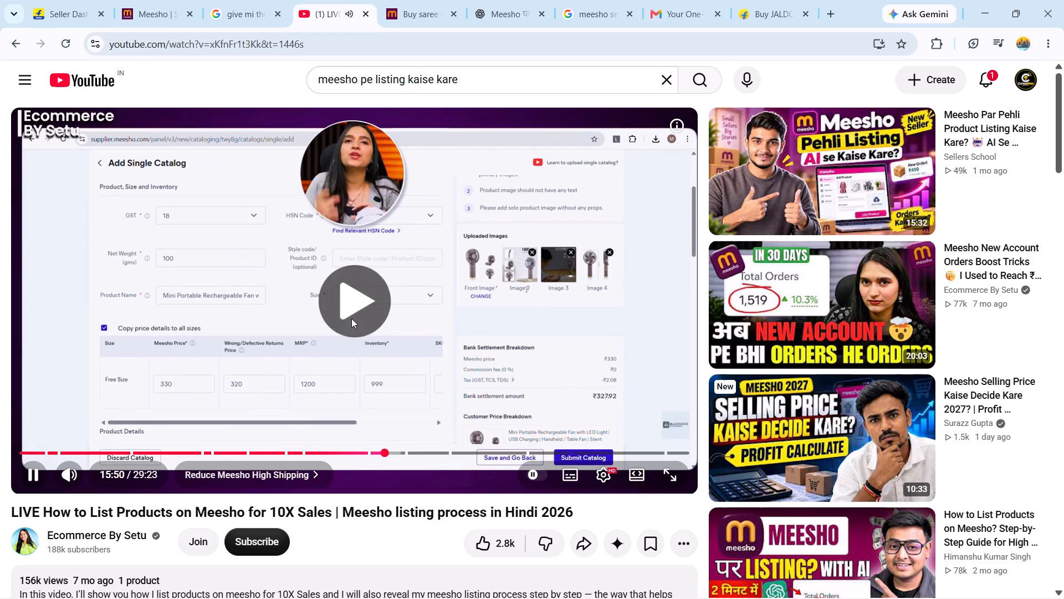
{"action": "left_click", "coordinate": [351, 318]}
Cross-check the supplier form's Meesho Price field against the "saree white" competitor listings and the tutorial's pricing example.
{"action": "left_click", "coordinate": [139, 0]}
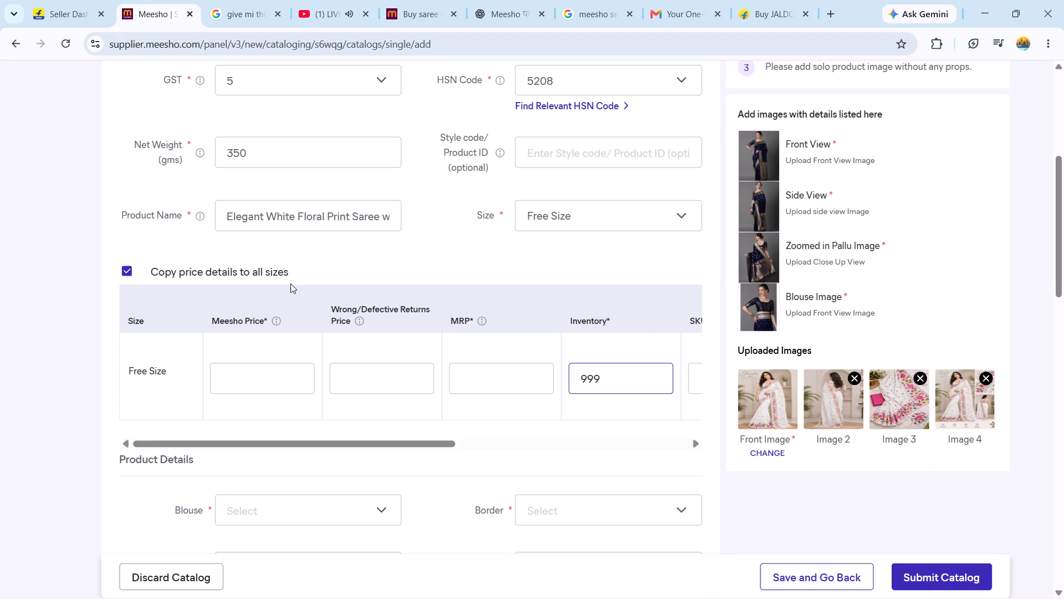
{"action": "scroll", "coordinate": [295, 284], "scroll_direction": "down", "scroll_amount": 1}
{"action": "left_click", "coordinate": [261, 339]}
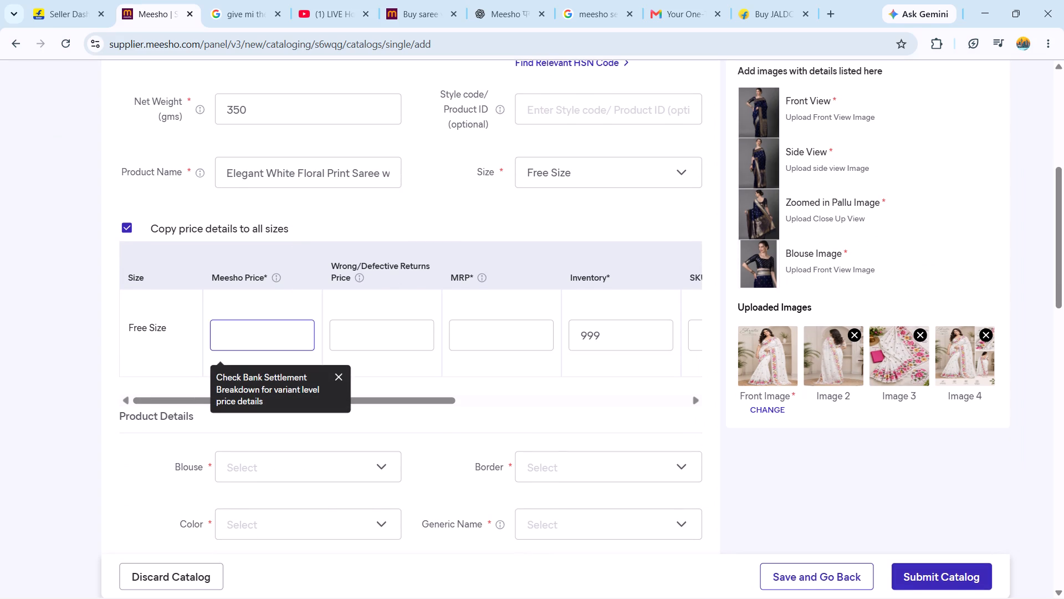
{"action": "left_click", "coordinate": [261, 339]}
{"action": "left_click", "coordinate": [402, 6]}
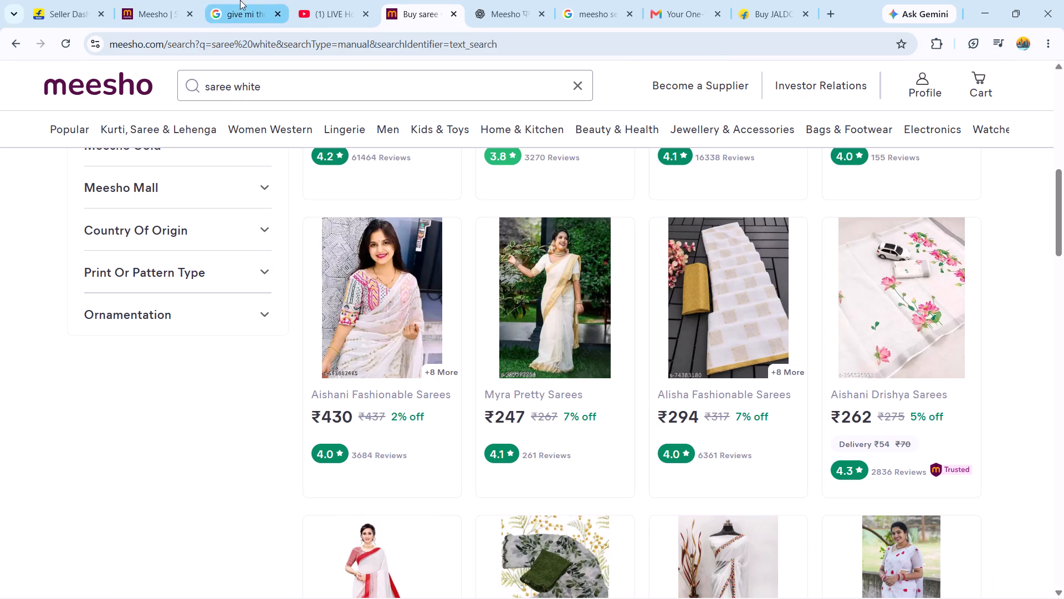
{"action": "left_click", "coordinate": [181, 0]}
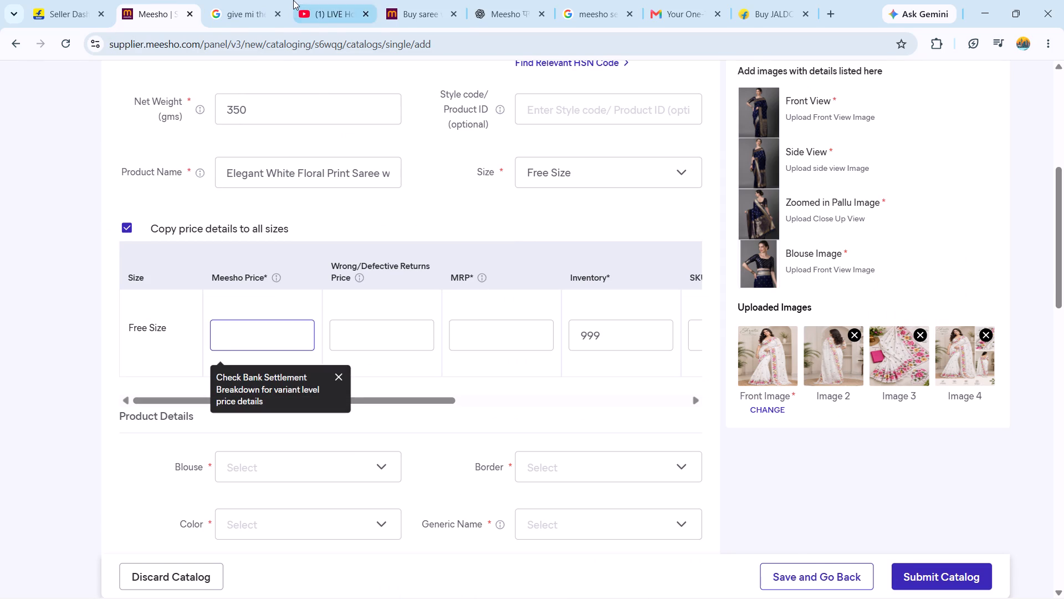
{"action": "left_click", "coordinate": [293, 0]}
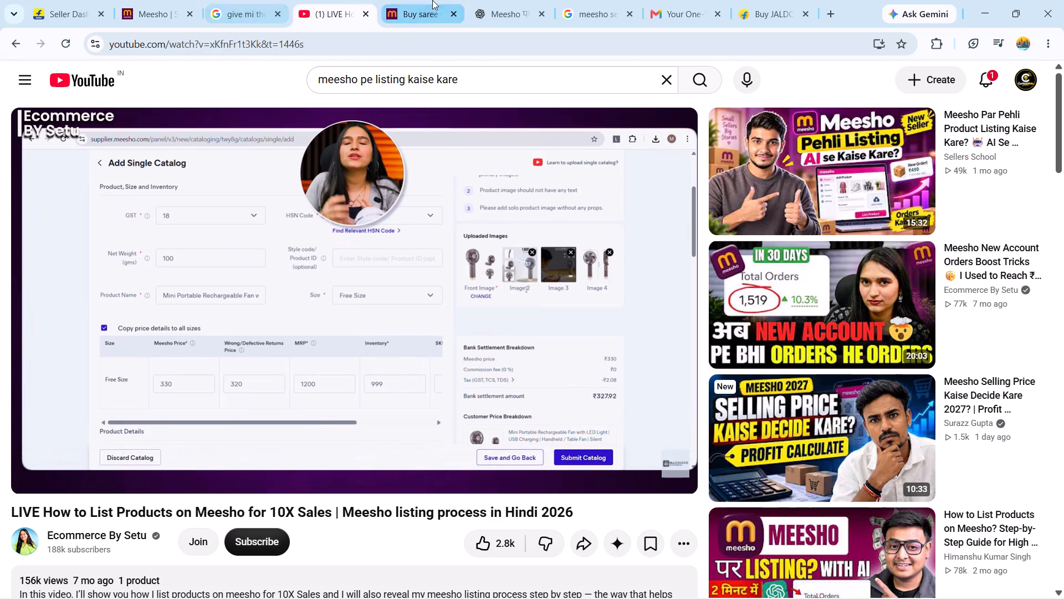
{"action": "left_click", "coordinate": [432, 0]}
{"action": "left_click", "coordinate": [351, 0]}
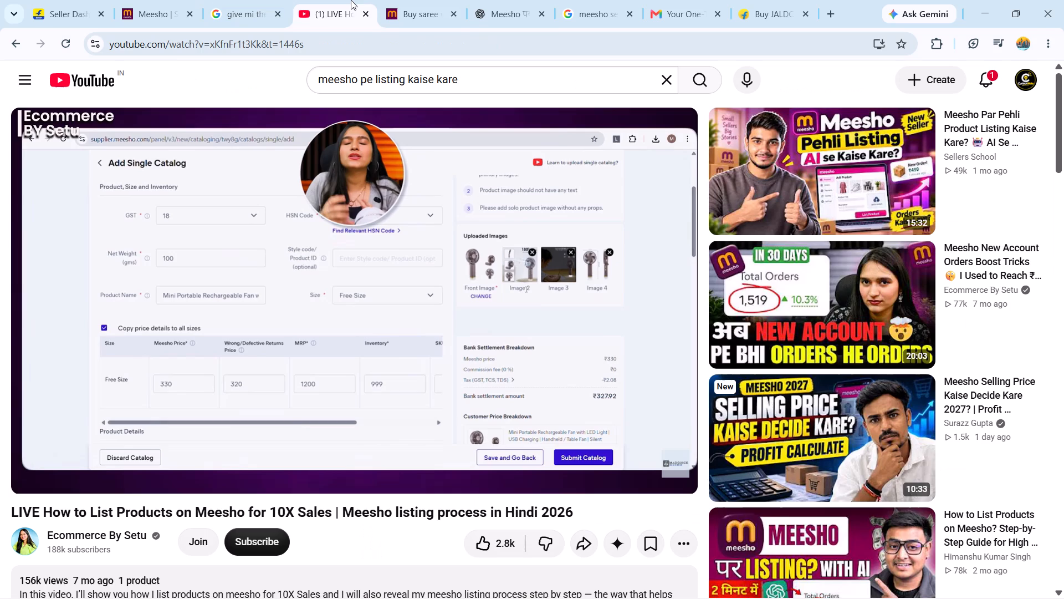
{"action": "left_click", "coordinate": [296, 301]}
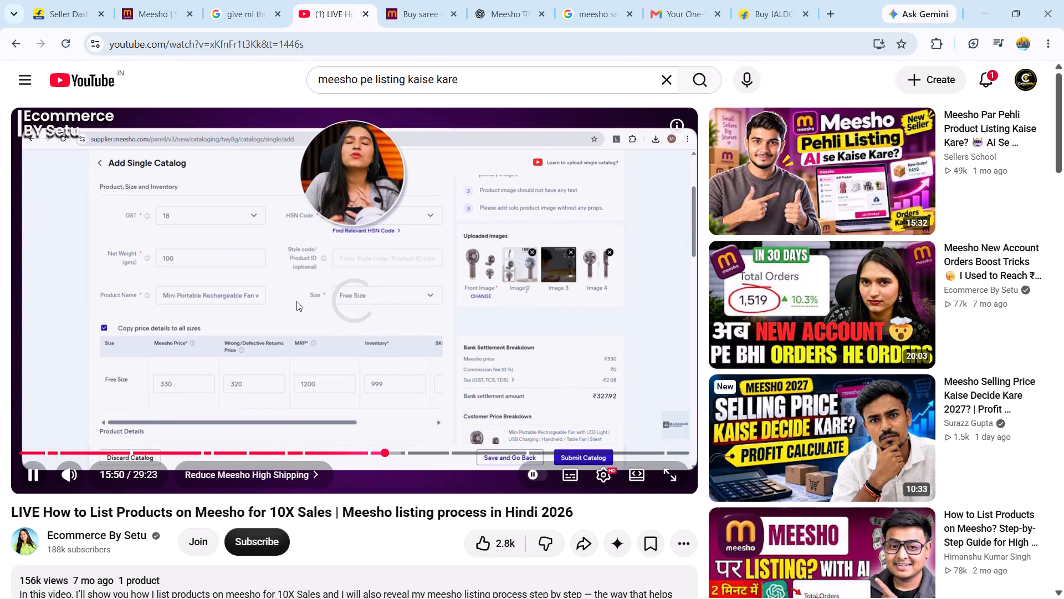
{"action": "left_click", "coordinate": [295, 327]}
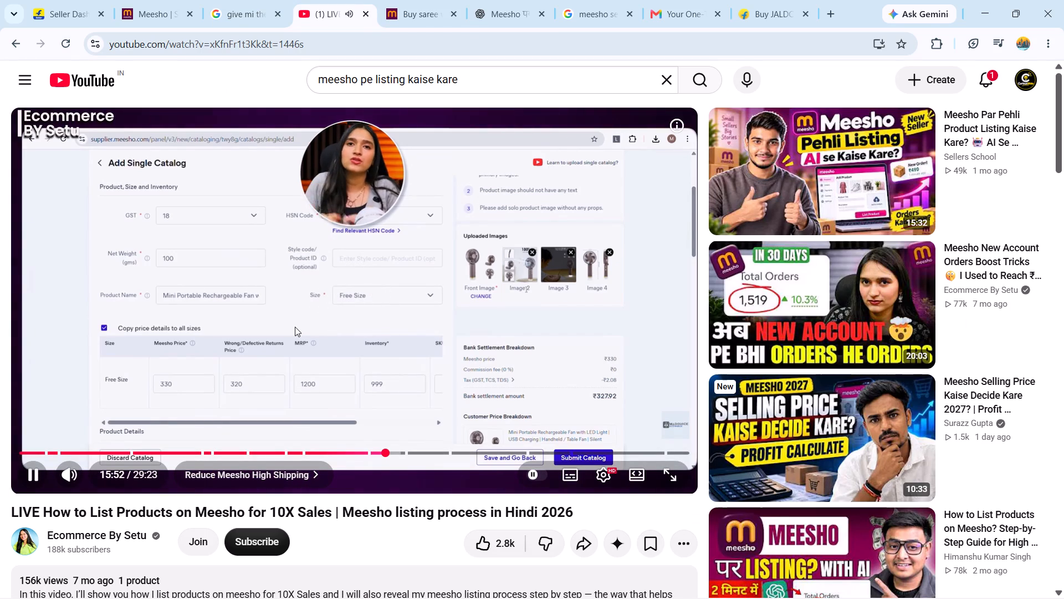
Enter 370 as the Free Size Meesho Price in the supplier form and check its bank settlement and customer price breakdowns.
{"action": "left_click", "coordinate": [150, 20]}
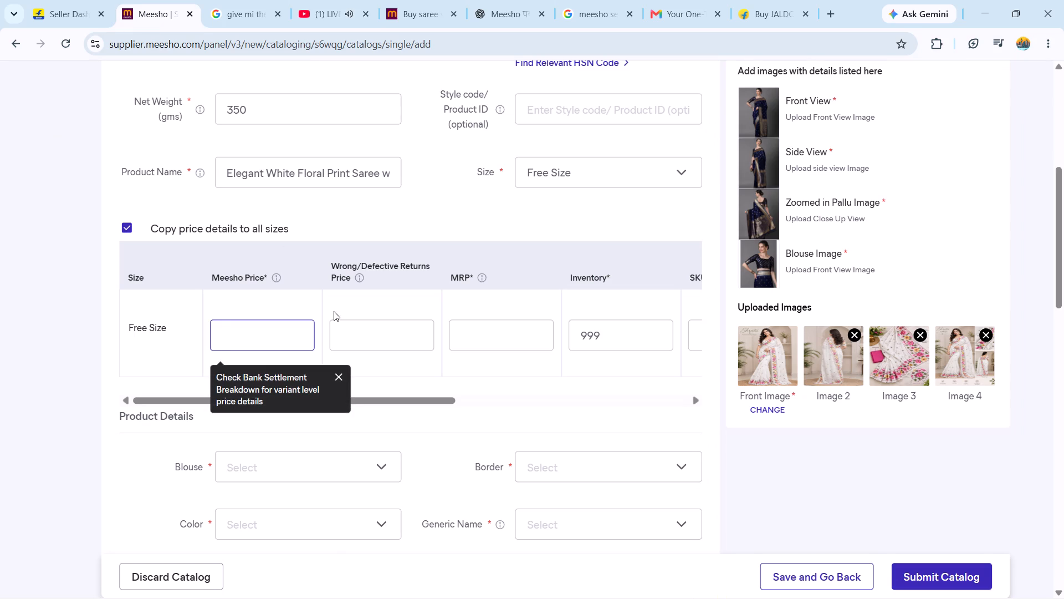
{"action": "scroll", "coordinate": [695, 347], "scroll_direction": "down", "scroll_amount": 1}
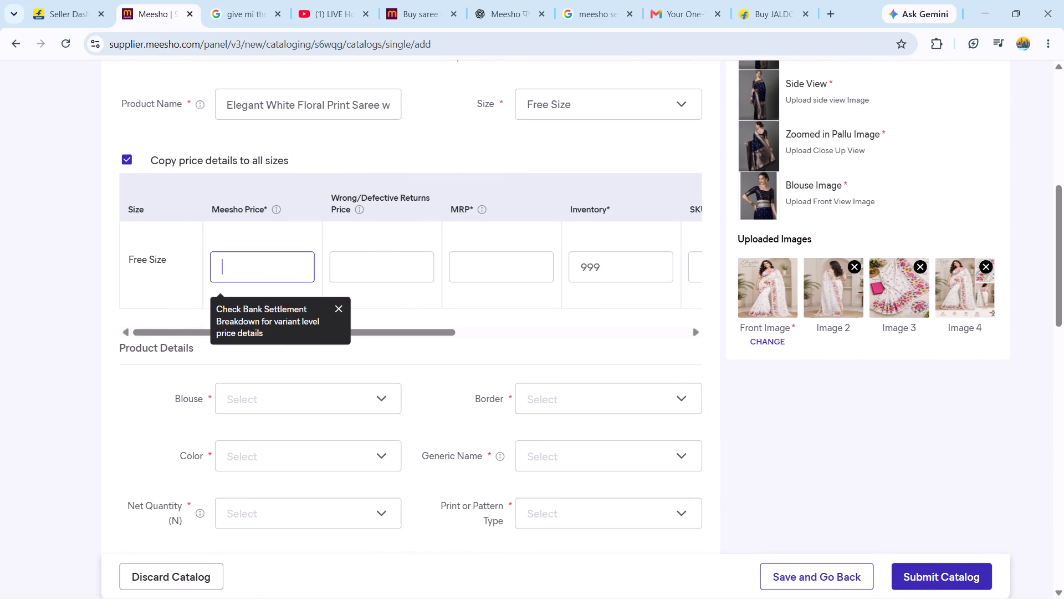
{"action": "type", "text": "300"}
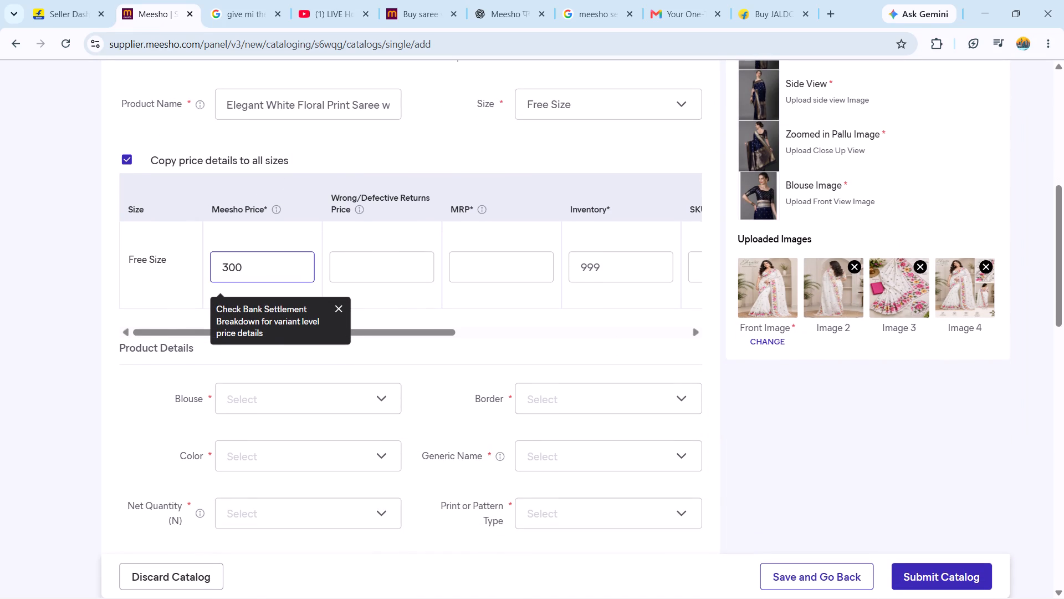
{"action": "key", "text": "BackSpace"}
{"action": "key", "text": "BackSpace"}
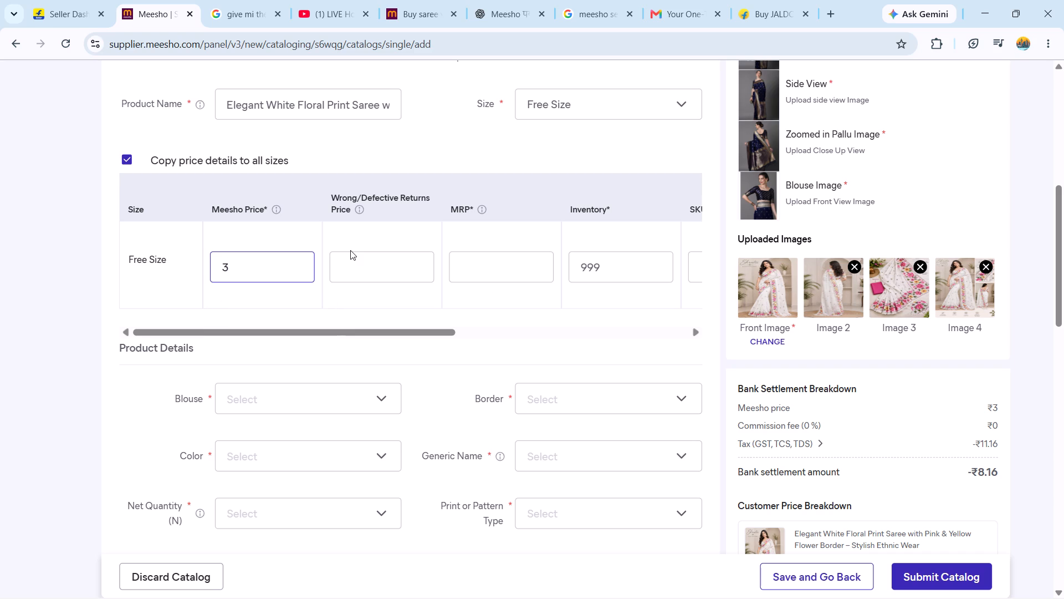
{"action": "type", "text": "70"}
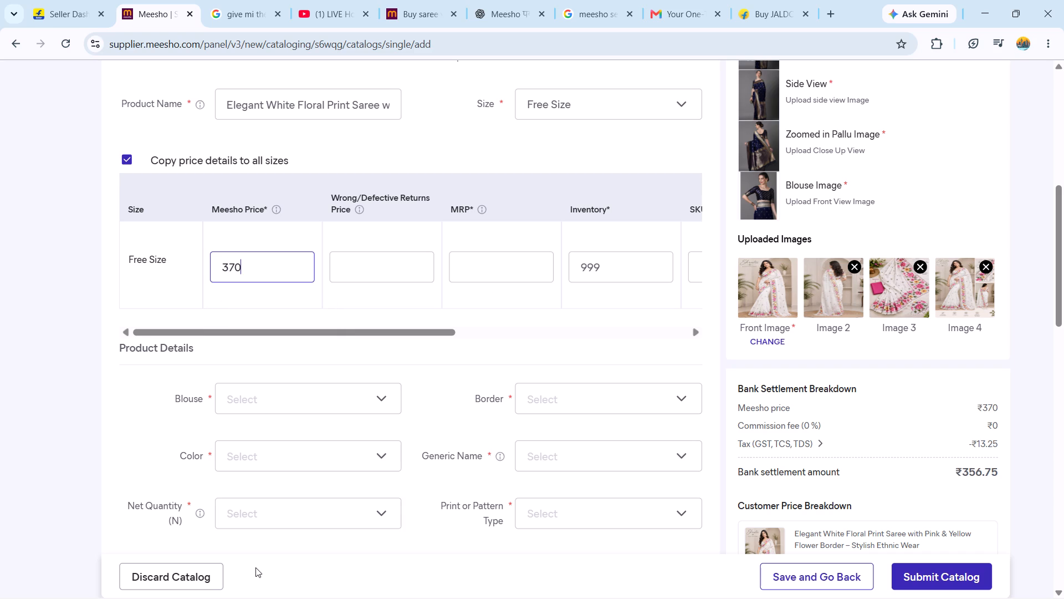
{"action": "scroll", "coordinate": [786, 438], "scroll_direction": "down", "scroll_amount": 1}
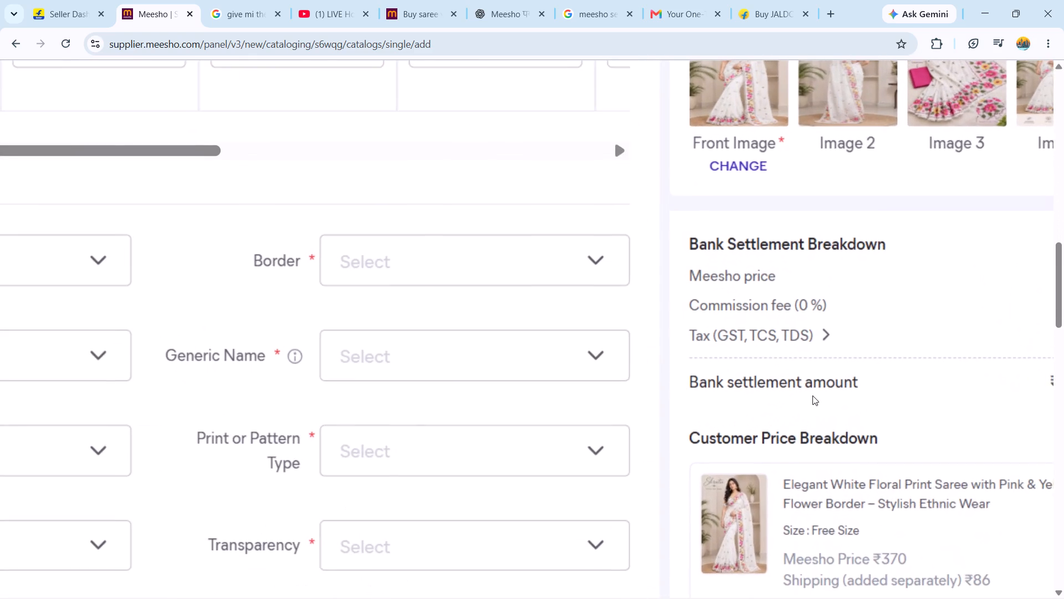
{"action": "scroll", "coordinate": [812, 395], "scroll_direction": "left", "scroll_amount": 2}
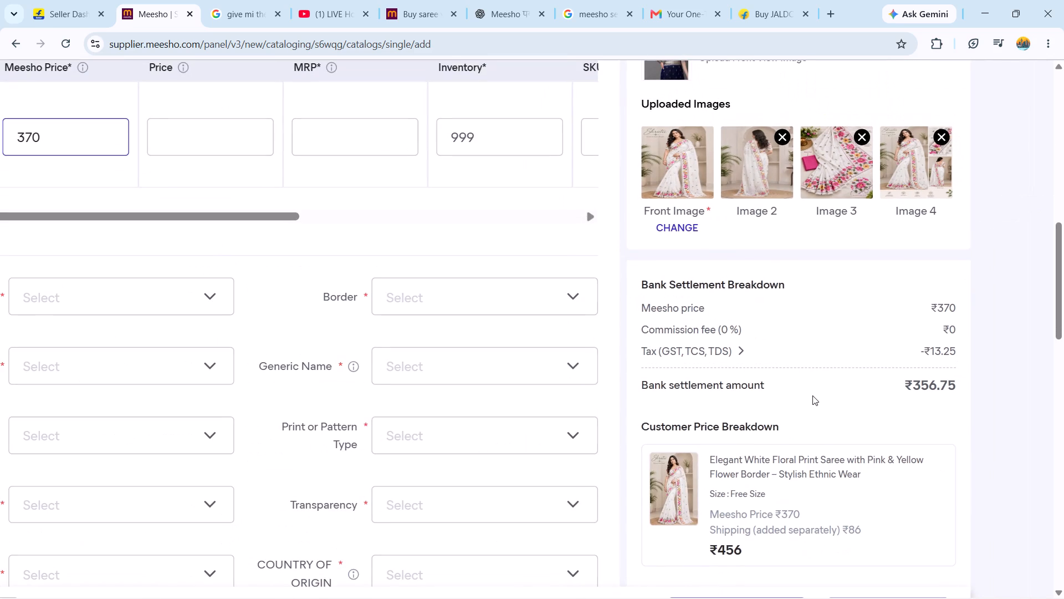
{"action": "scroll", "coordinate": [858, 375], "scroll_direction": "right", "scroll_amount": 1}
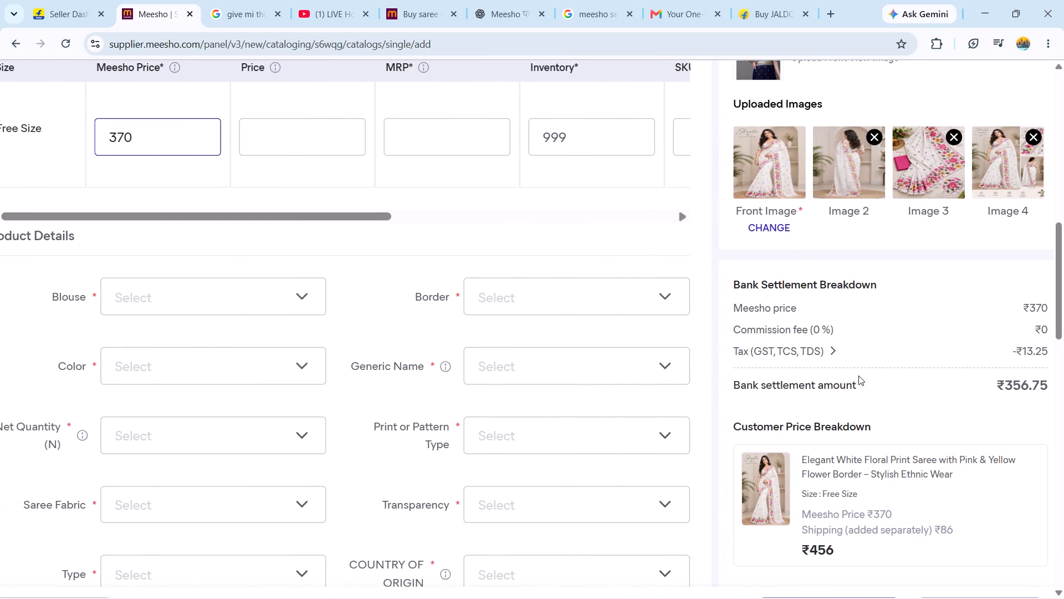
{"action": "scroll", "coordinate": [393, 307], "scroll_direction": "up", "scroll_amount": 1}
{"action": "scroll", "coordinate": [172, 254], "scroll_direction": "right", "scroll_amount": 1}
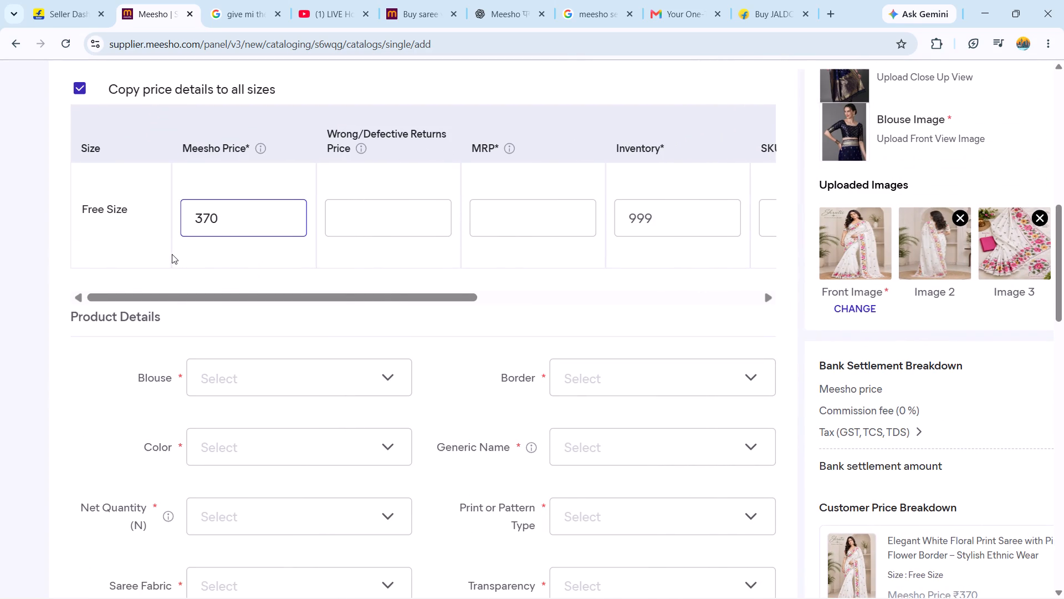
Set the Free Size Meesho Price to 399 and review the bank settlement and customer price breakdowns.
{"action": "left_click", "coordinate": [228, 218]}
{"action": "scroll", "coordinate": [759, 287], "scroll_direction": "left", "scroll_amount": 3}
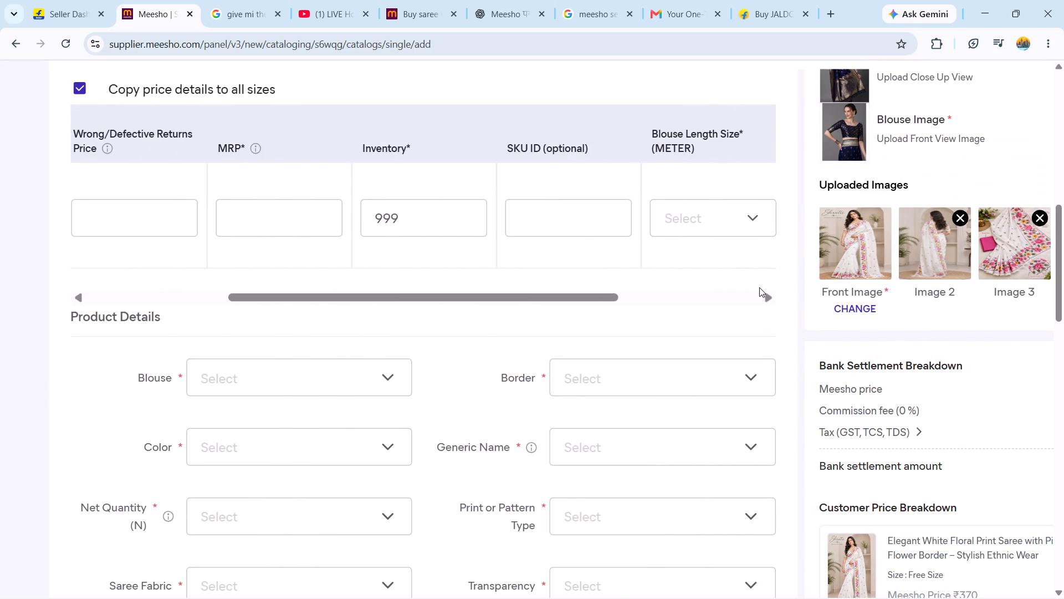
{"action": "scroll", "coordinate": [879, 352], "scroll_direction": "left", "scroll_amount": 3}
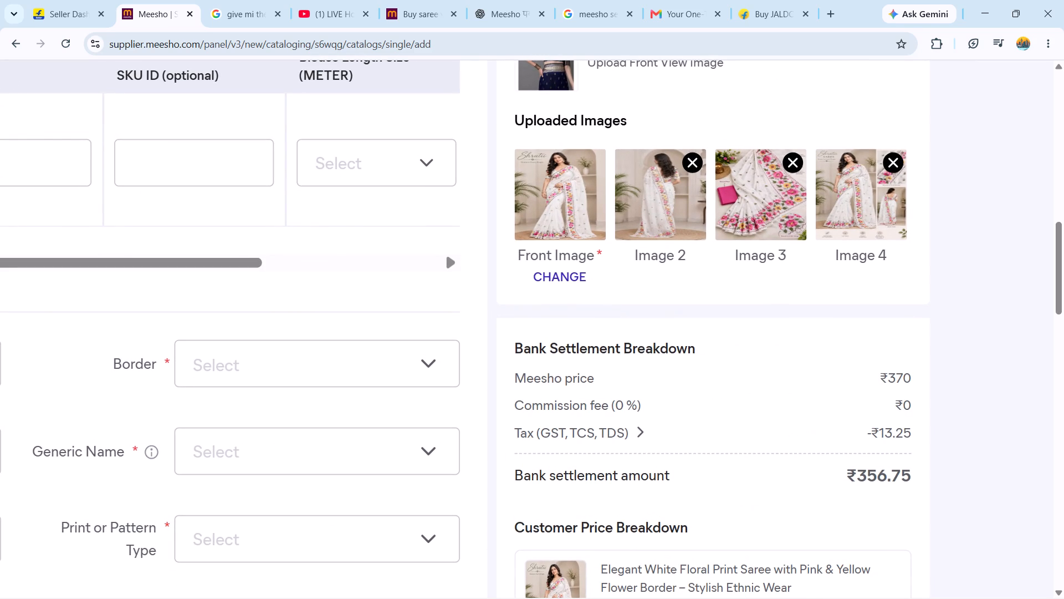
{"action": "scroll", "coordinate": [884, 457], "scroll_direction": "right", "scroll_amount": 5}
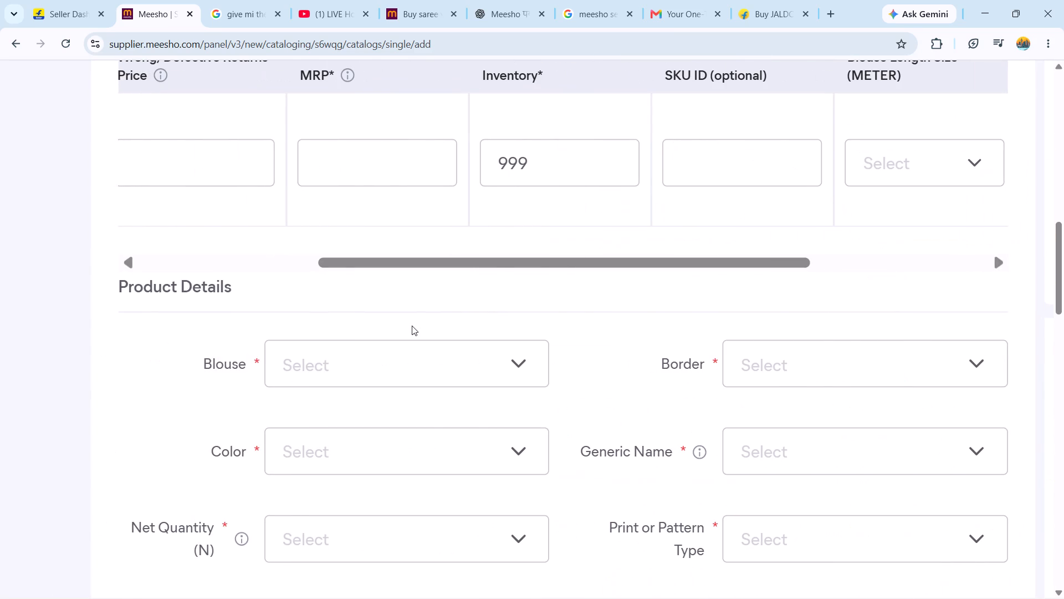
{"action": "scroll", "coordinate": [403, 200], "scroll_direction": "right", "scroll_amount": 4}
{"action": "left_click_drag", "start_coordinate": [303, 162], "coordinate": [254, 161]}
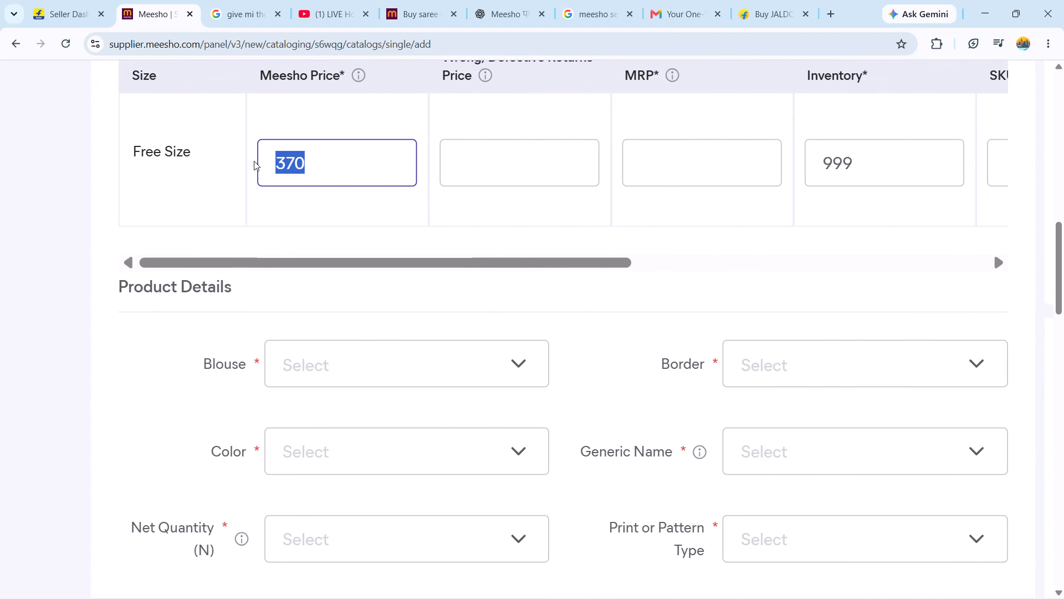
{"action": "key", "text": "BackSpace"}
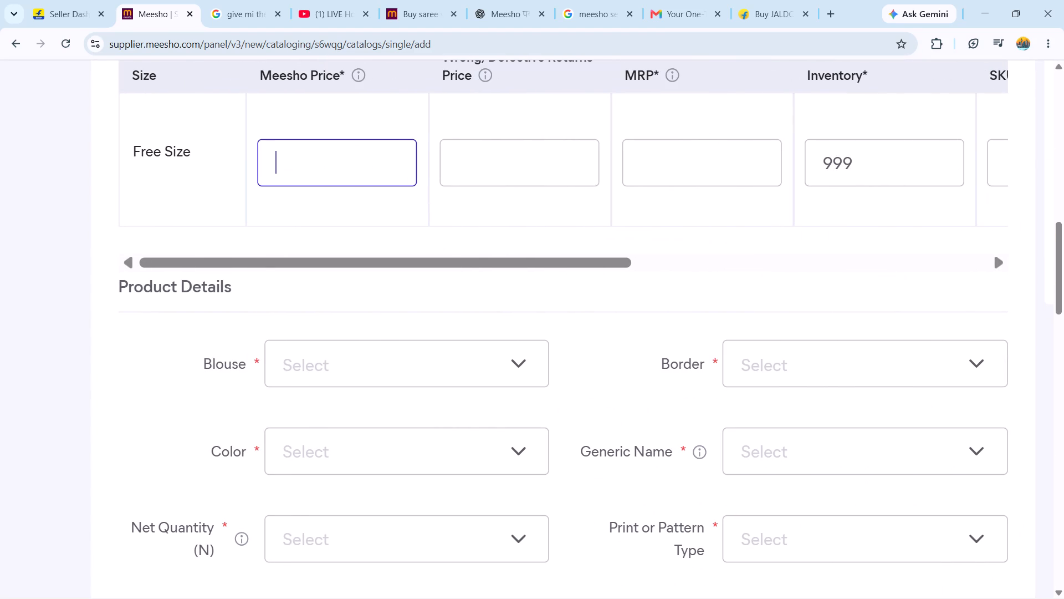
{"action": "type", "text": "399"}
{"action": "scroll", "coordinate": [609, 283], "scroll_direction": "left", "scroll_amount": 5}
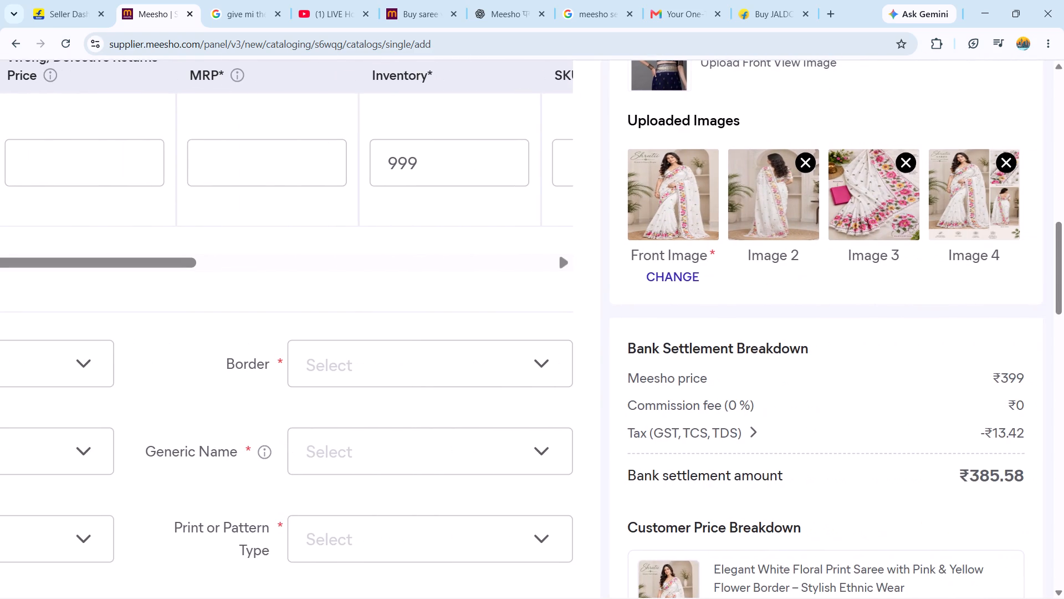
{"action": "scroll", "coordinate": [842, 443], "scroll_direction": "down", "scroll_amount": 1}
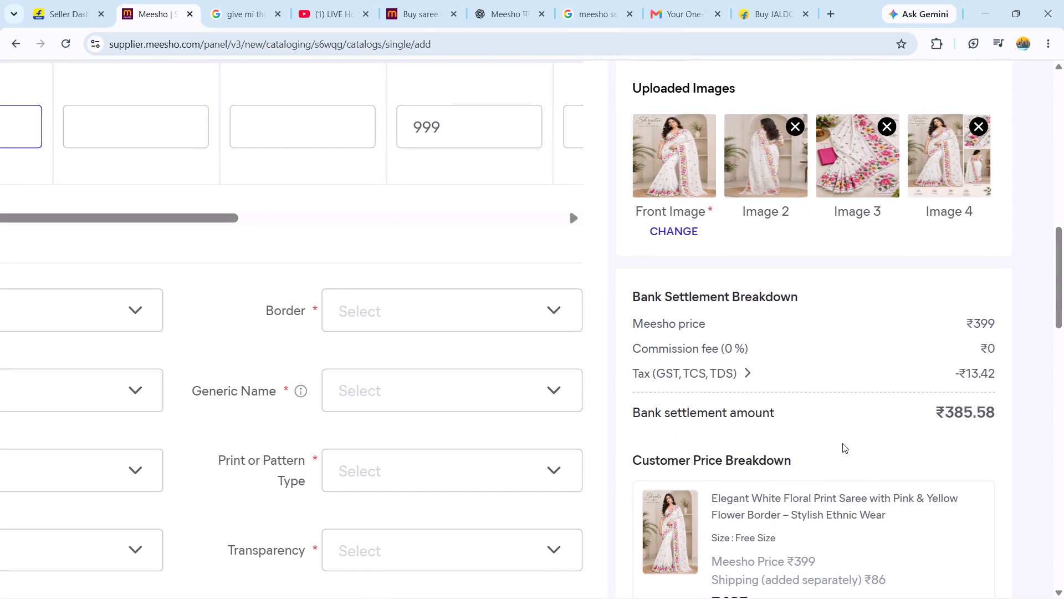
Set the Free Size Wrong/Defective Returns Price to 385, replacing the suggested value.
{"action": "scroll", "coordinate": [856, 463], "scroll_direction": "right", "scroll_amount": 4}
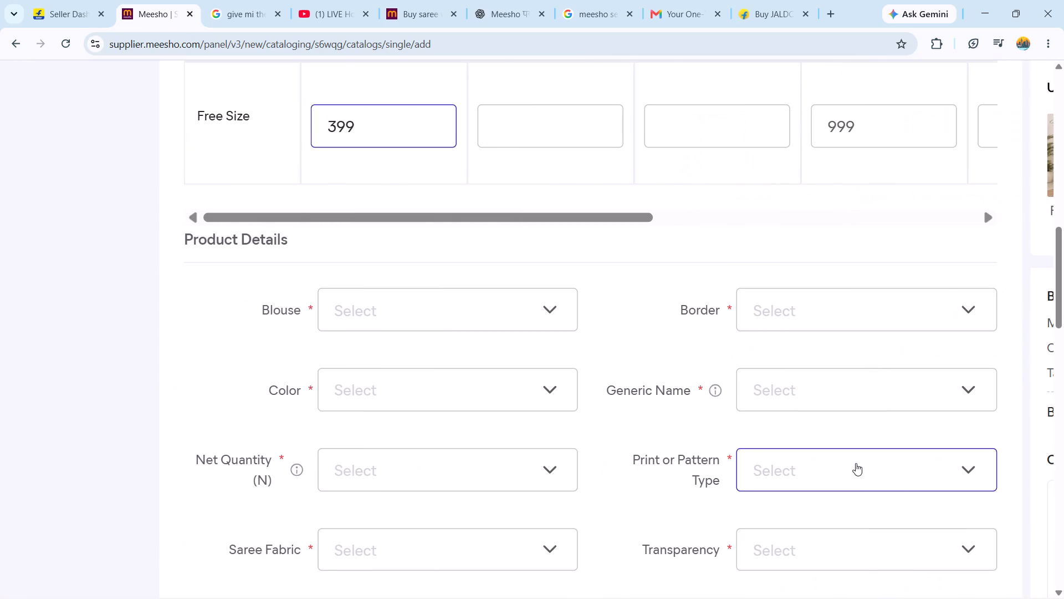
{"action": "scroll", "coordinate": [856, 463], "scroll_direction": "right", "scroll_amount": 1}
{"action": "scroll", "coordinate": [727, 324], "scroll_direction": "up", "scroll_amount": 2}
{"action": "left_click_drag", "start_coordinate": [713, 202], "coordinate": [712, 211]}
{"action": "left_click", "coordinate": [712, 211]}
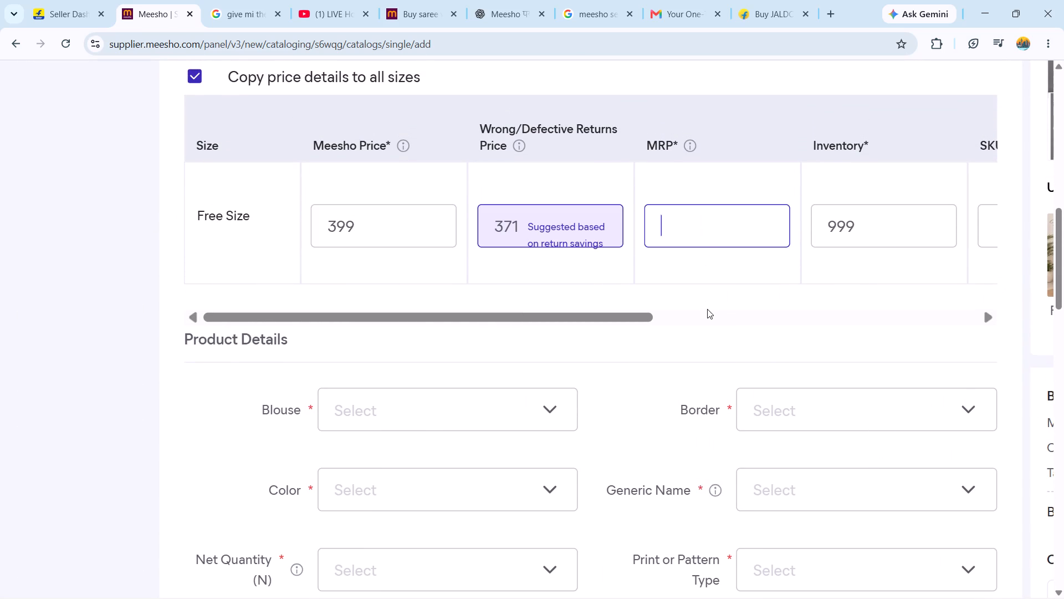
{"action": "left_click", "coordinate": [524, 226]}
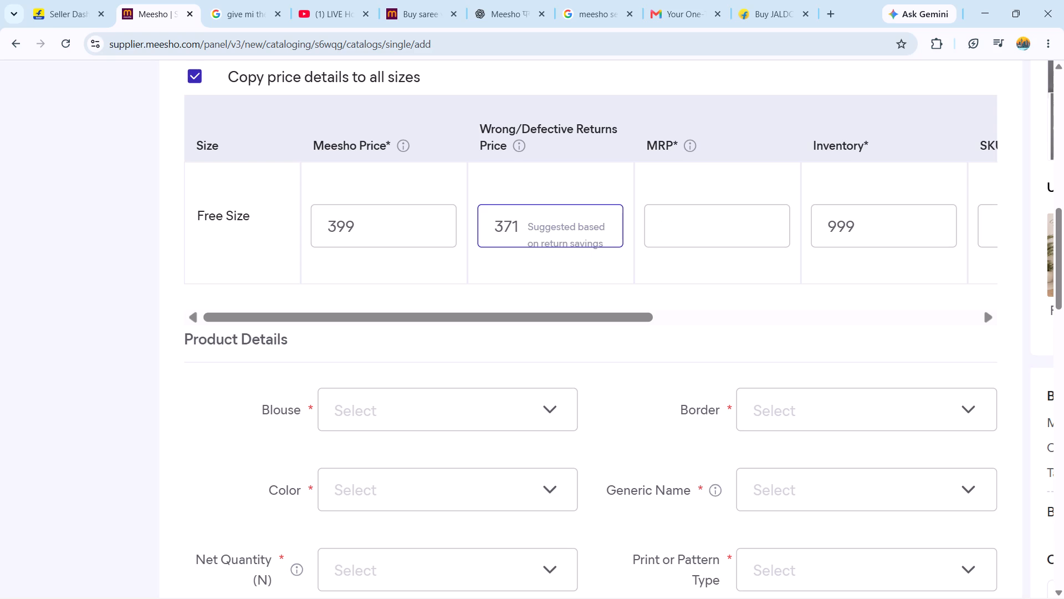
{"action": "left_click", "coordinate": [523, 220]}
{"action": "key", "text": "BackSpace"}
{"action": "key", "text": "BackSpace"}
{"action": "type", "text": "85"}
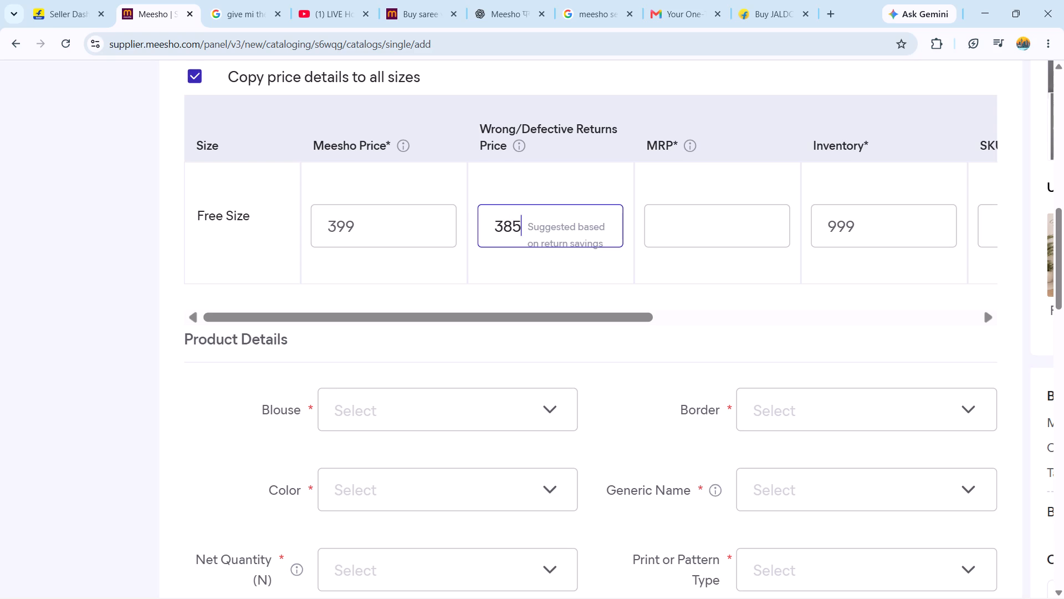
Clear the Free Size Wrong/Defective Returns Price in the size and price table.
{"action": "left_click", "coordinate": [720, 227]}
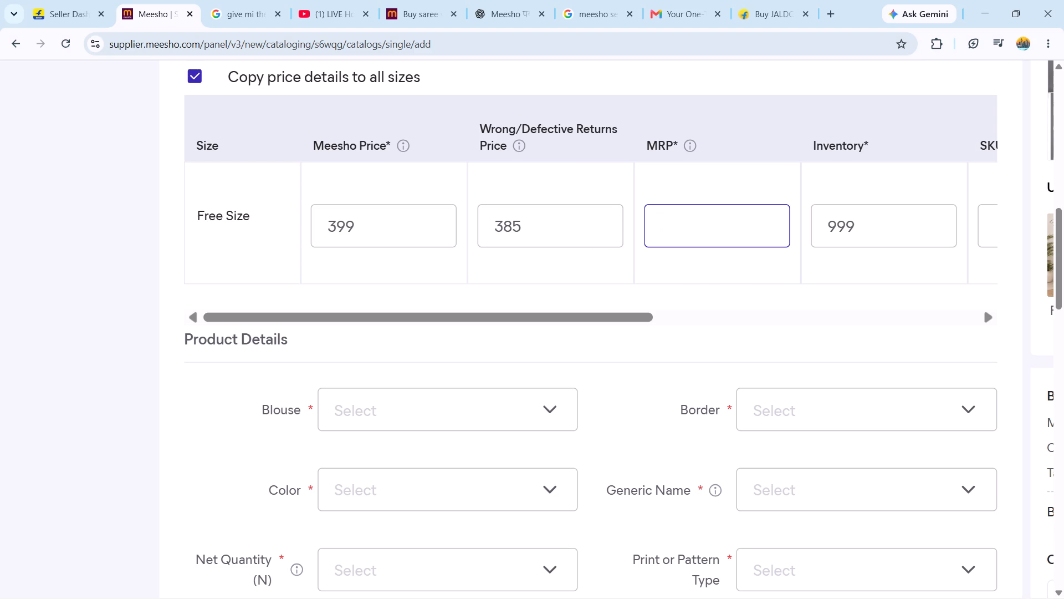
{"action": "scroll", "coordinate": [699, 314], "scroll_direction": "left", "scroll_amount": 5}
{"action": "scroll", "coordinate": [1037, 378], "scroll_direction": "left", "scroll_amount": 1}
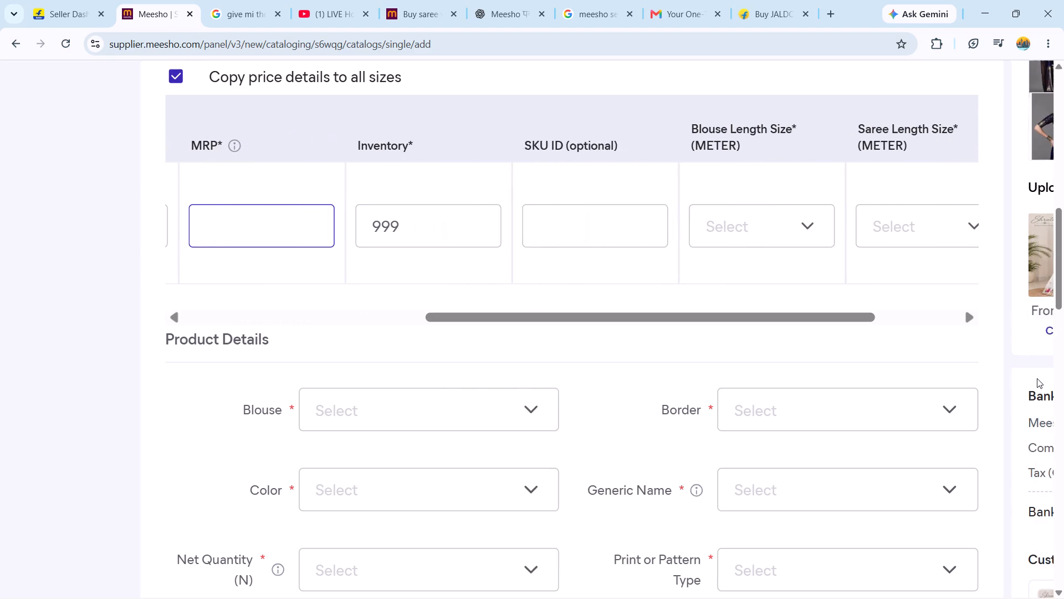
{"action": "scroll", "coordinate": [1037, 378], "scroll_direction": "left", "scroll_amount": 4}
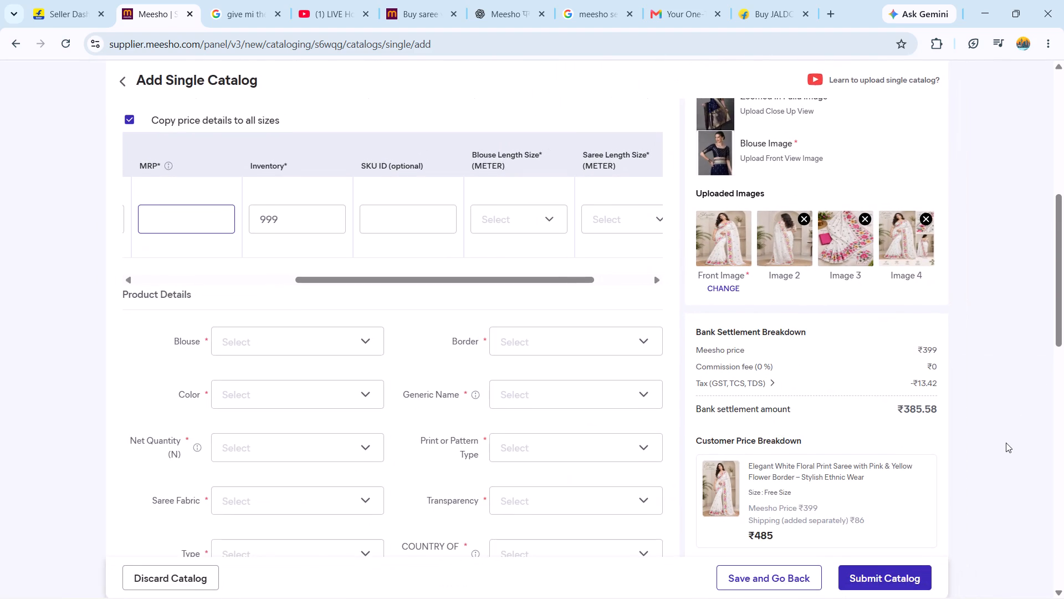
{"action": "scroll", "coordinate": [1006, 443], "scroll_direction": "right", "scroll_amount": 2}
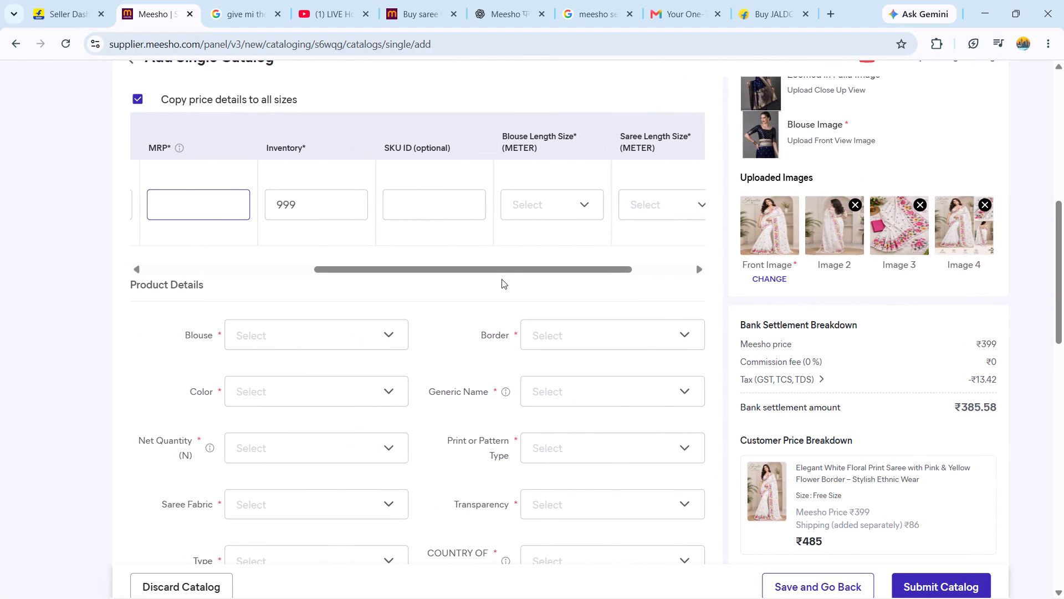
{"action": "scroll", "coordinate": [350, 202], "scroll_direction": "right", "scroll_amount": 2}
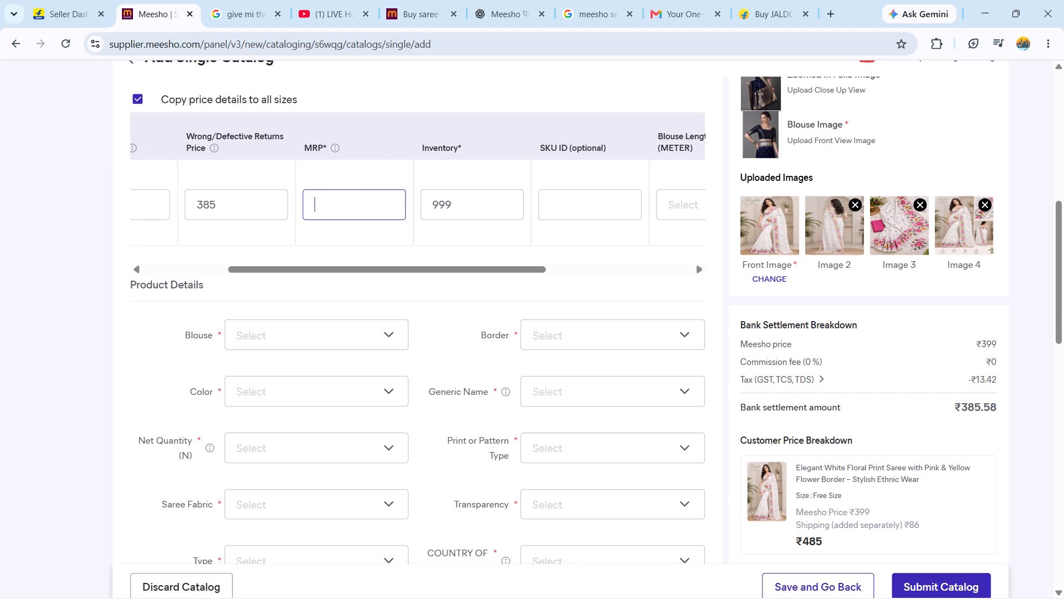
{"action": "scroll", "coordinate": [361, 200], "scroll_direction": "right", "scroll_amount": 1}
{"action": "left_click", "coordinate": [247, 201]}
{"action": "key", "text": "BackSpace"}
{"action": "key", "text": "BackSpace"}
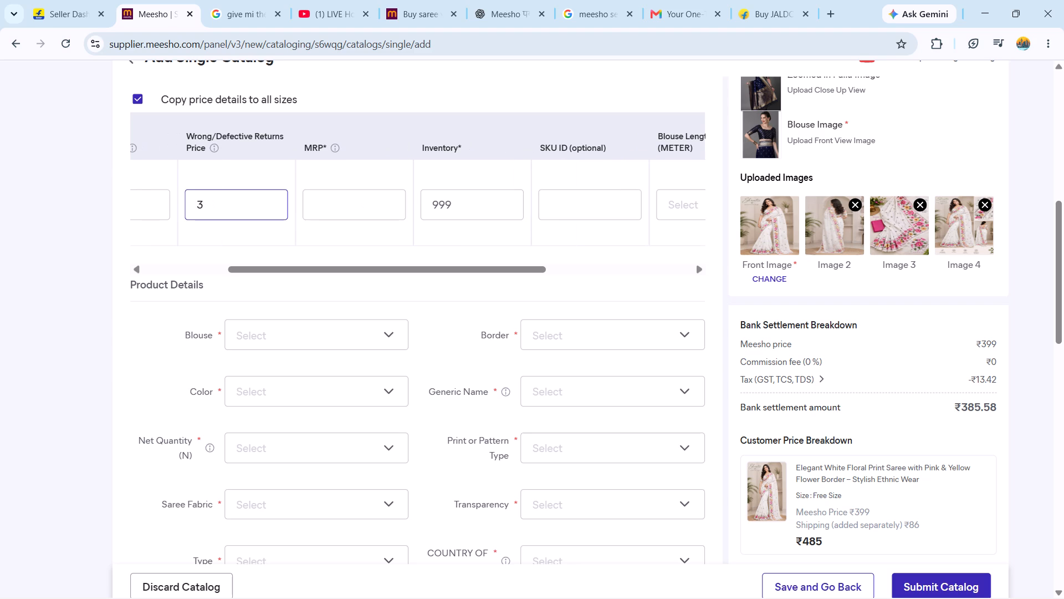
{"action": "key", "text": "BackSpace"}
Re-enter 399 as the Free Size Meesho Price so the form fills in its suggested returns price.
{"action": "left_click", "coordinate": [344, 214]}
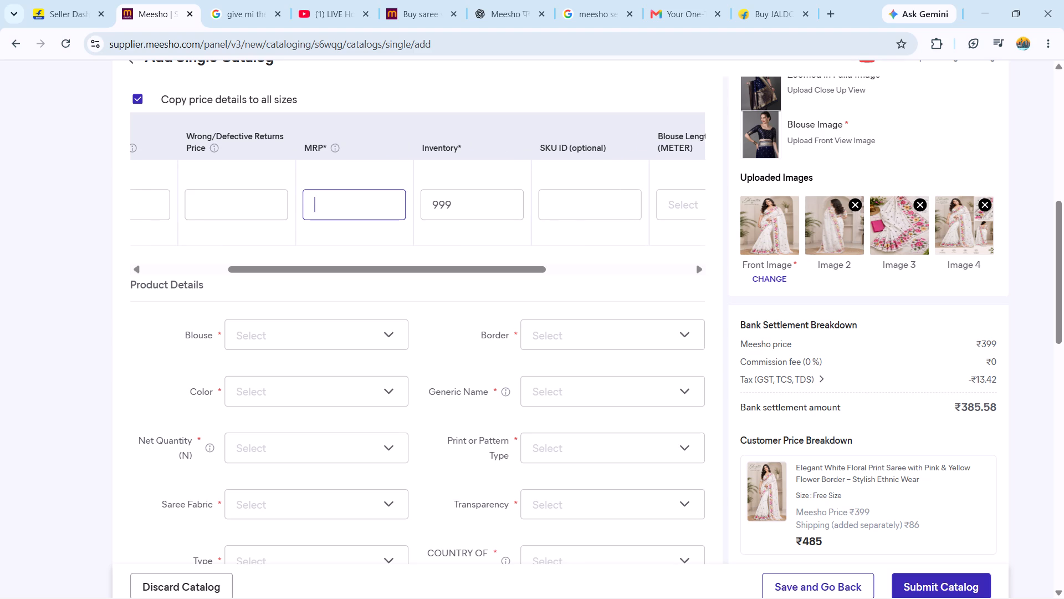
{"action": "scroll", "coordinate": [282, 211], "scroll_direction": "right", "scroll_amount": 3}
{"action": "left_click", "coordinate": [272, 204]}
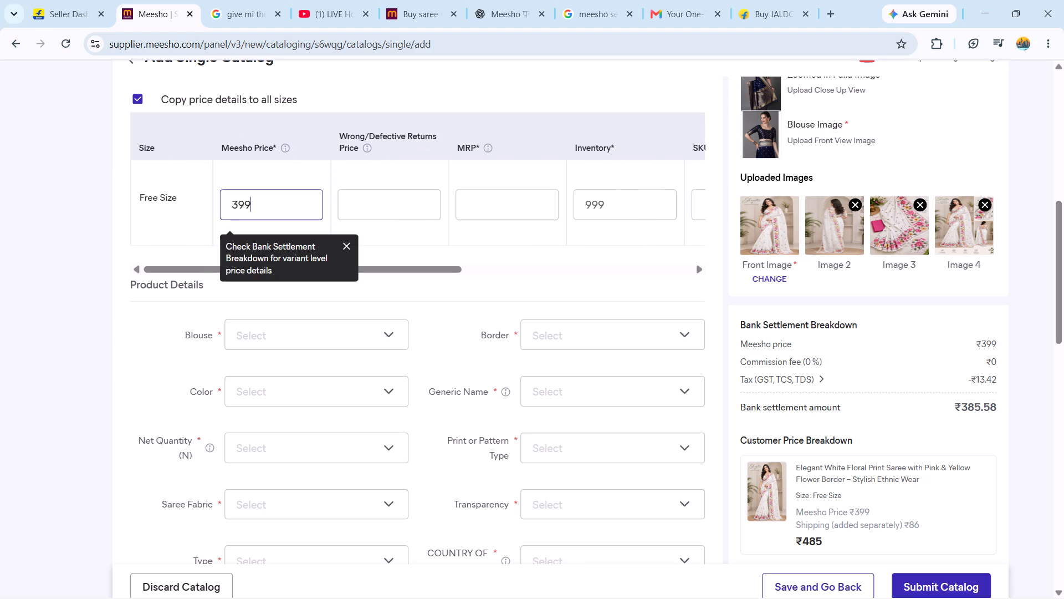
{"action": "key", "text": "Return"}
{"action": "left_click", "coordinate": [516, 197]}
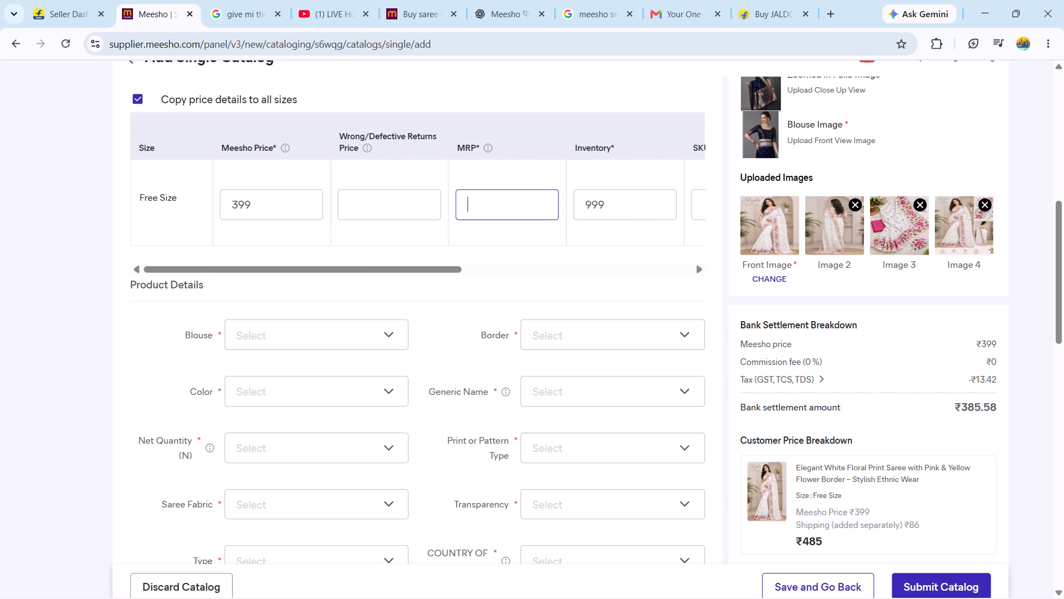
{"action": "left_click", "coordinate": [286, 205]}
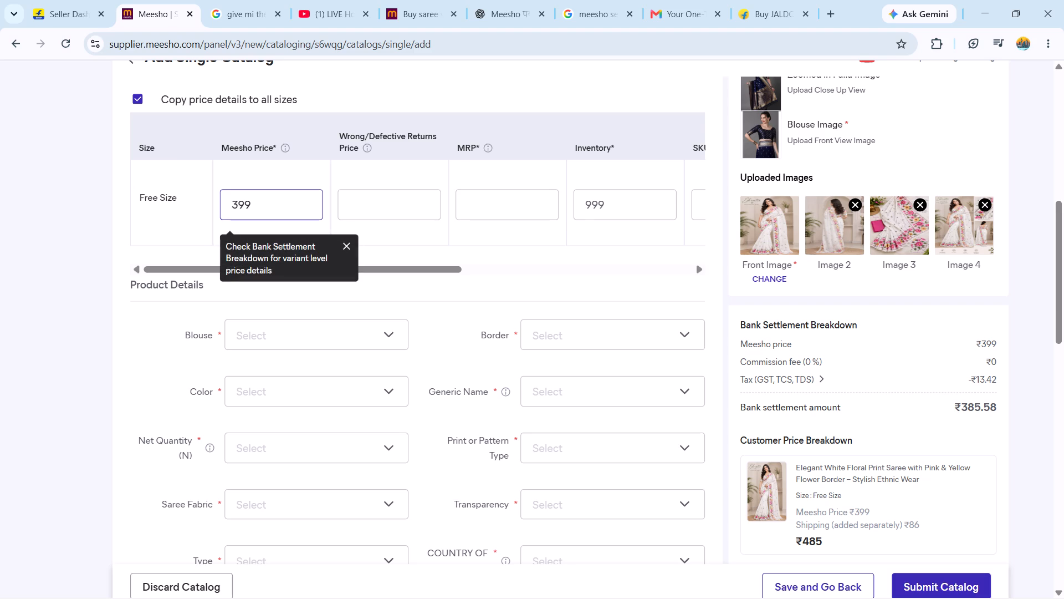
{"action": "key", "text": "BackSpace"}
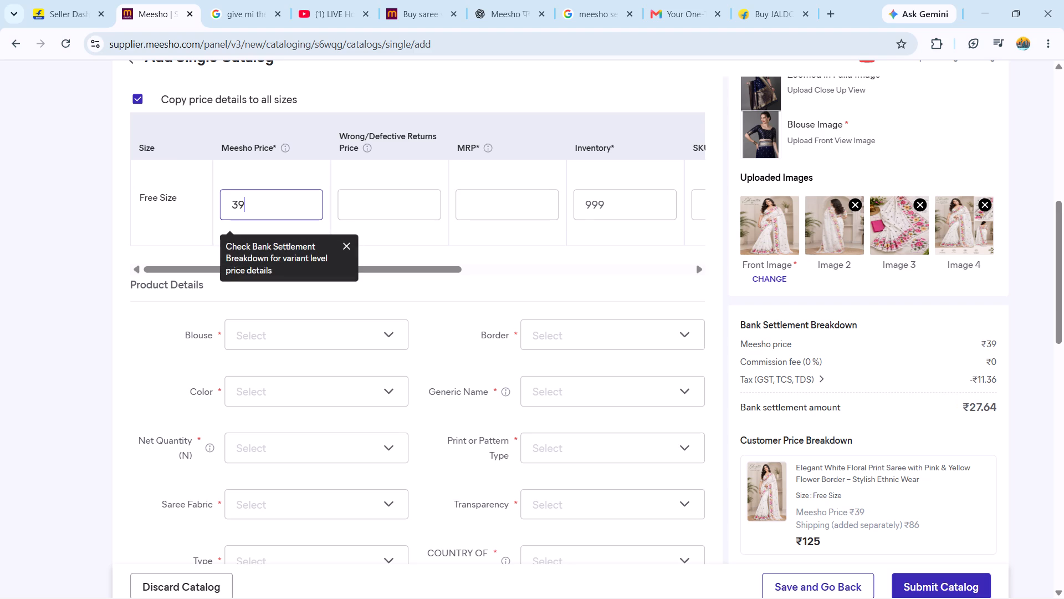
{"action": "key", "text": "8"}
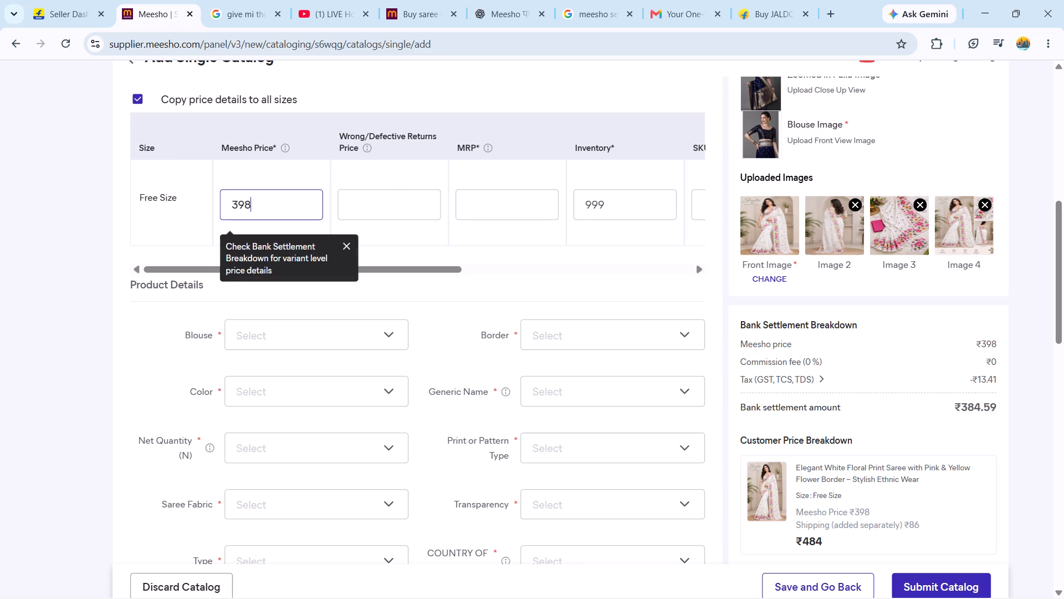
{"action": "key", "text": "BackSpace"}
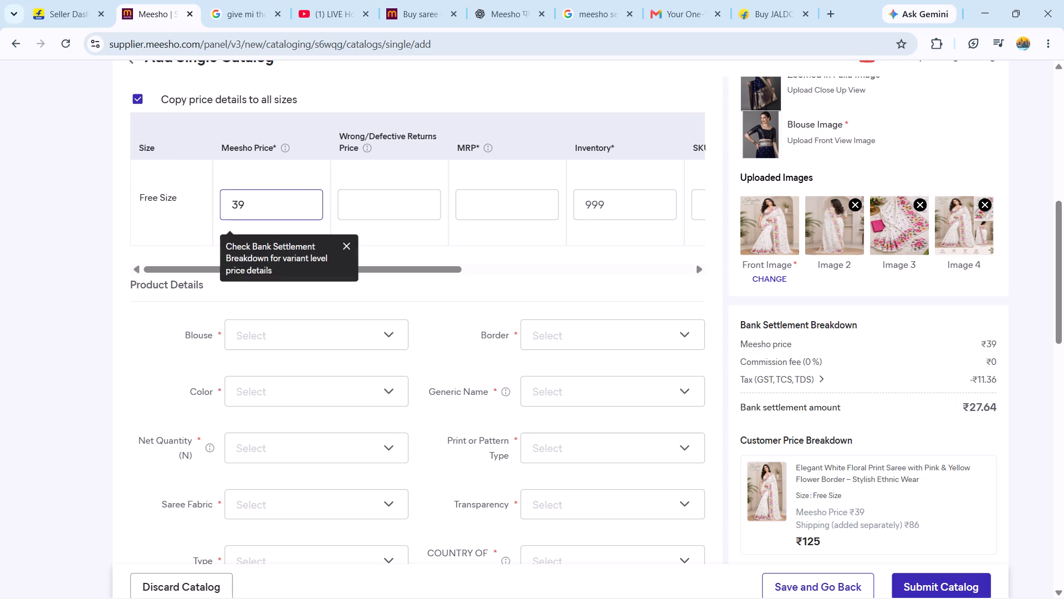
{"action": "key", "text": "9"}
Set the Free Size MRP to 999, and review the bank settlement breakdown and the remaining size columns.
{"action": "left_click", "coordinate": [529, 203]}
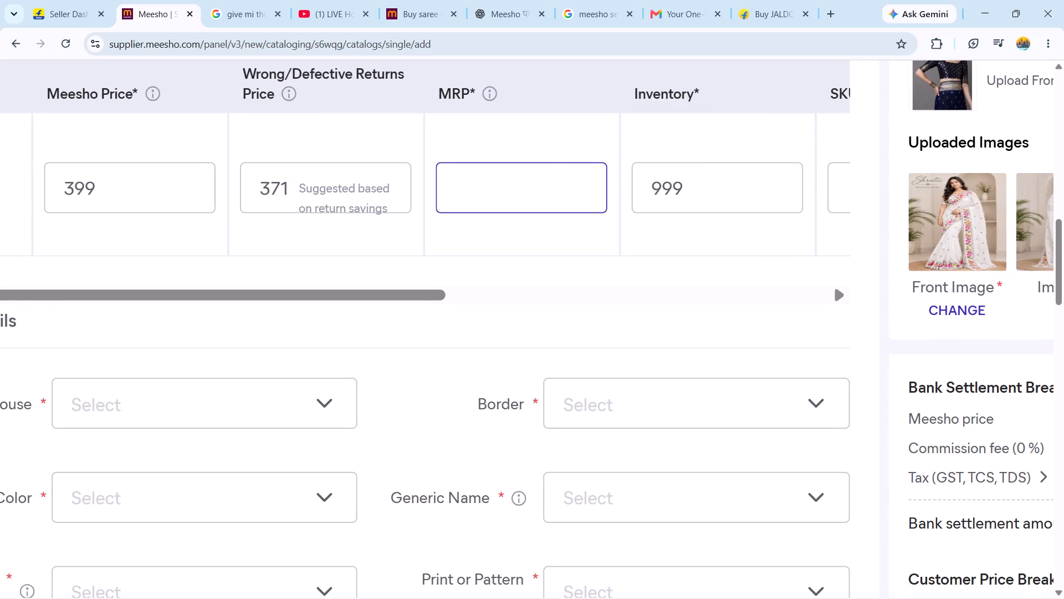
{"action": "scroll", "coordinate": [390, 246], "scroll_direction": "right", "scroll_amount": 1}
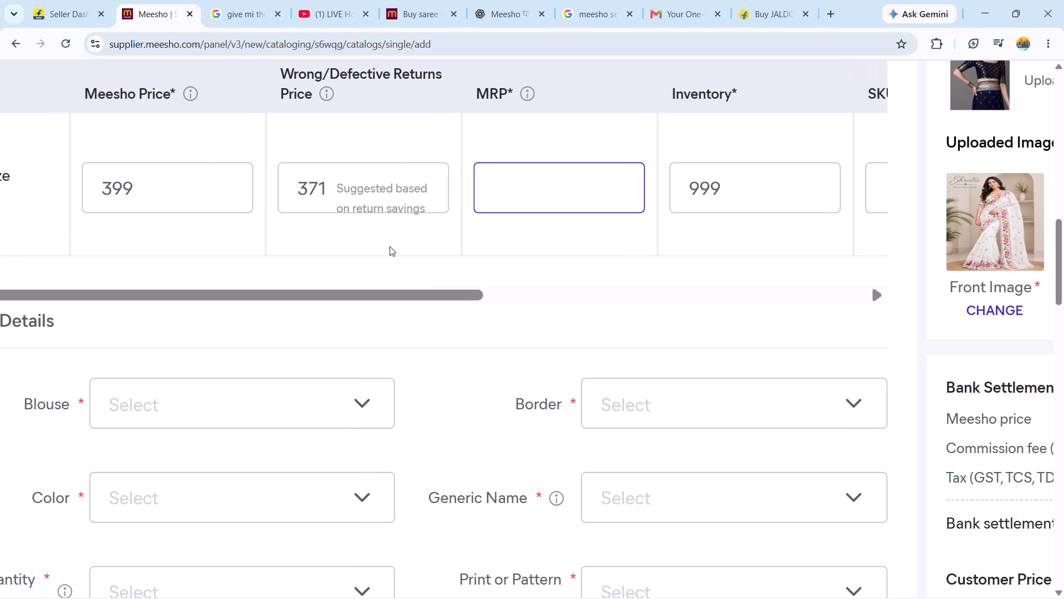
{"action": "type", "text": "999"}
{"action": "scroll", "coordinate": [571, 399], "scroll_direction": "left", "scroll_amount": 3}
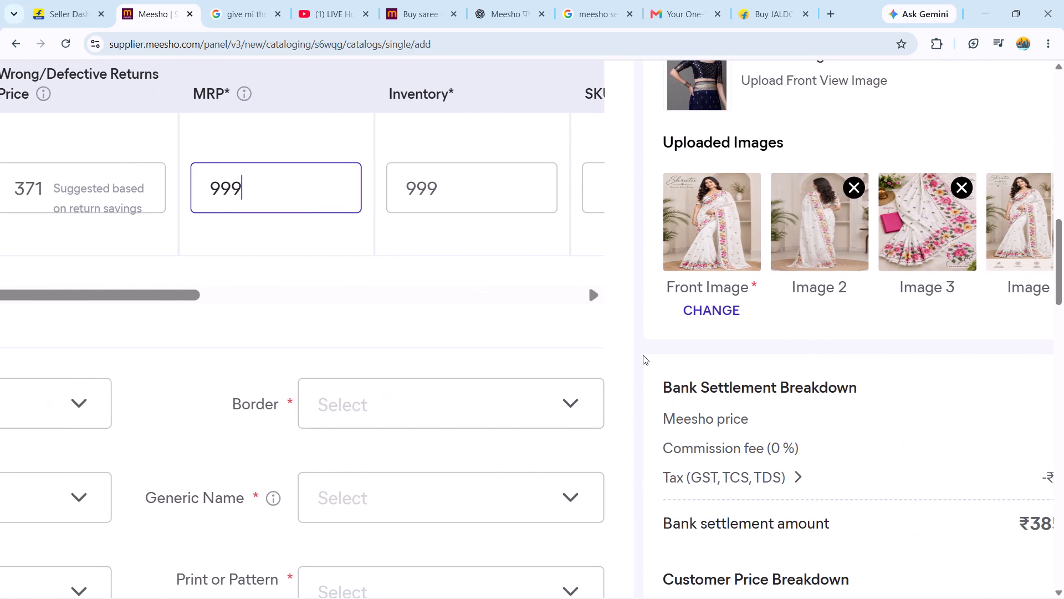
{"action": "scroll", "coordinate": [710, 425], "scroll_direction": "down", "scroll_amount": 1}
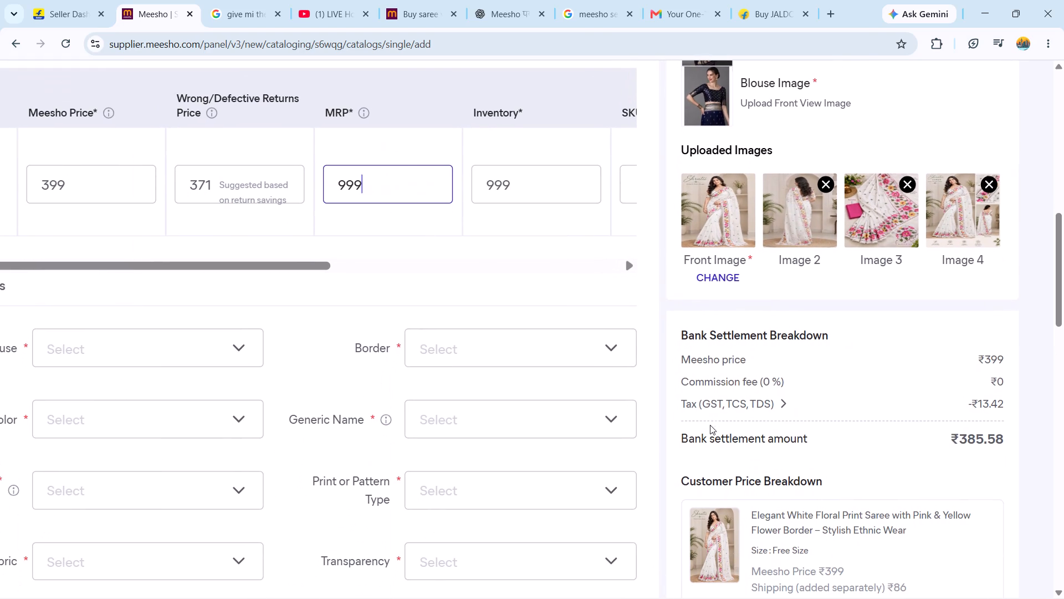
{"action": "scroll", "coordinate": [504, 278], "scroll_direction": "up", "scroll_amount": 1}
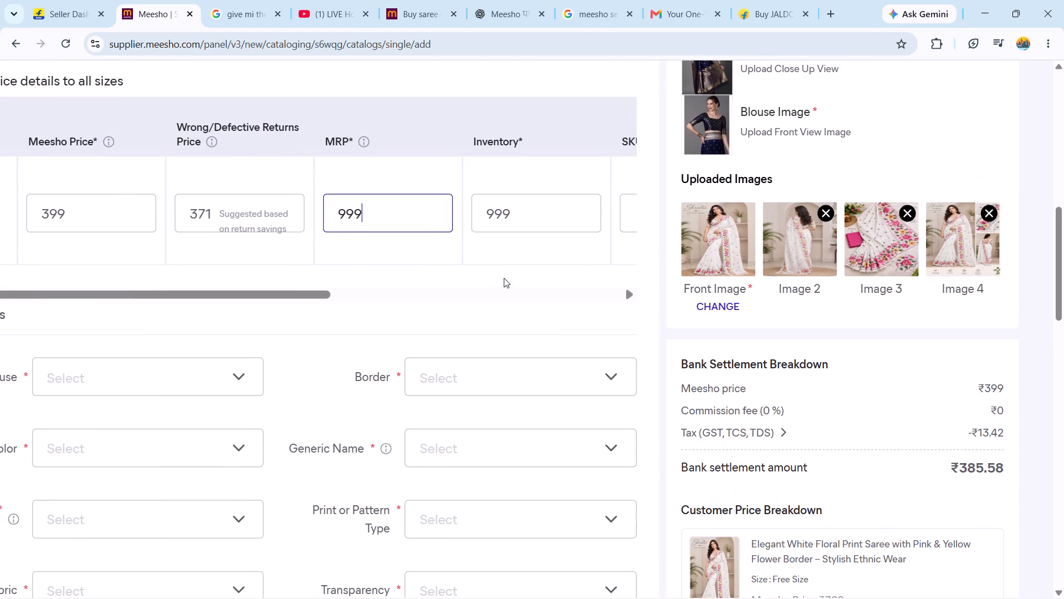
{"action": "scroll", "coordinate": [502, 221], "scroll_direction": "left", "scroll_amount": 2}
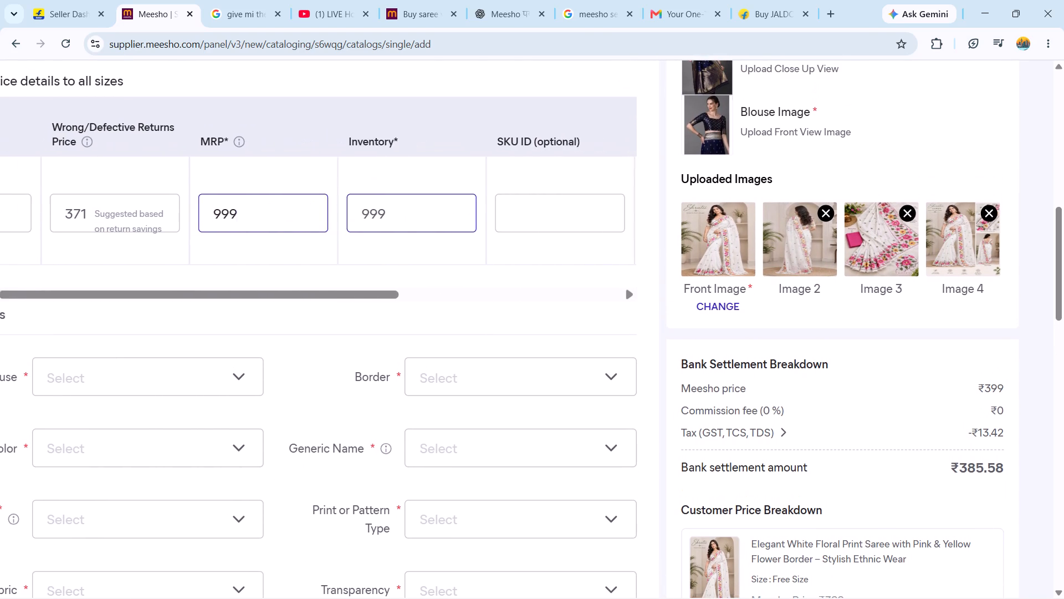
{"action": "scroll", "coordinate": [502, 221], "scroll_direction": "left", "scroll_amount": 2}
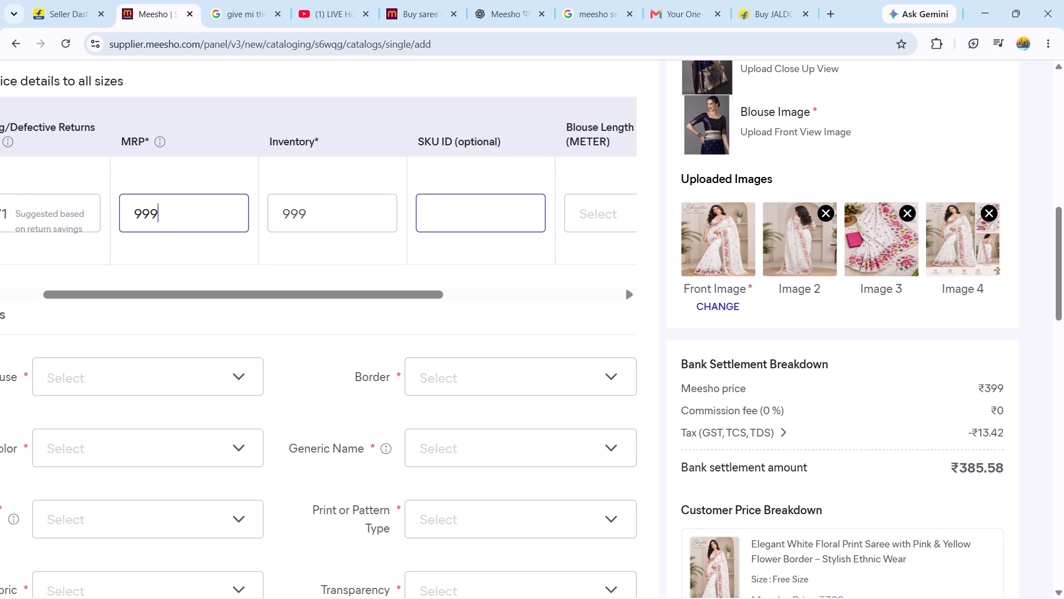
Check the MRP example in the YouTube listing tutorial and return to the supplier form.
{"action": "left_click", "coordinate": [331, 13]}
{"action": "left_click", "coordinate": [326, 244]}
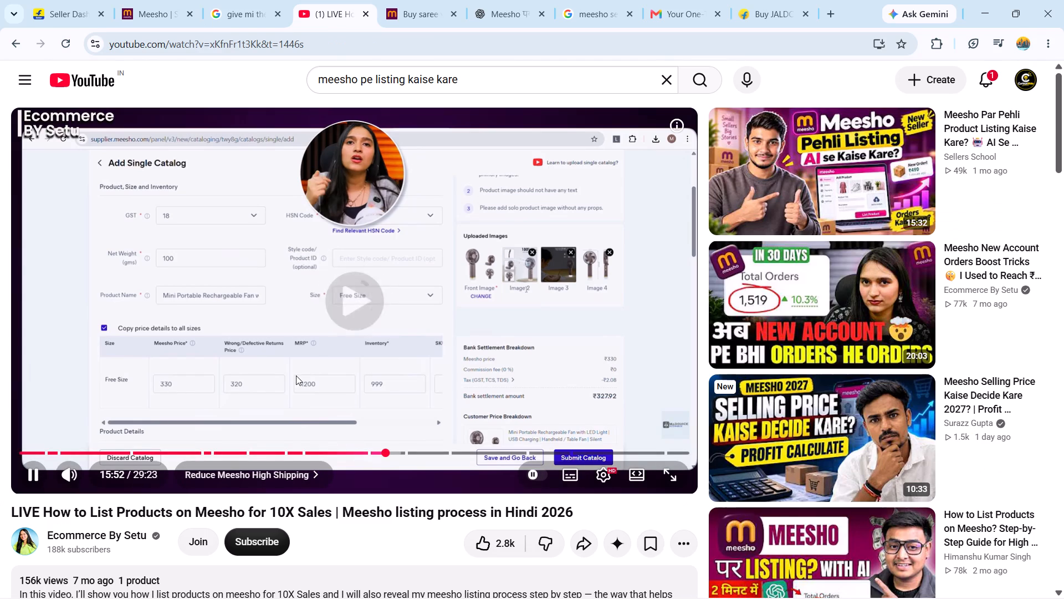
{"action": "left_click", "coordinate": [341, 352]}
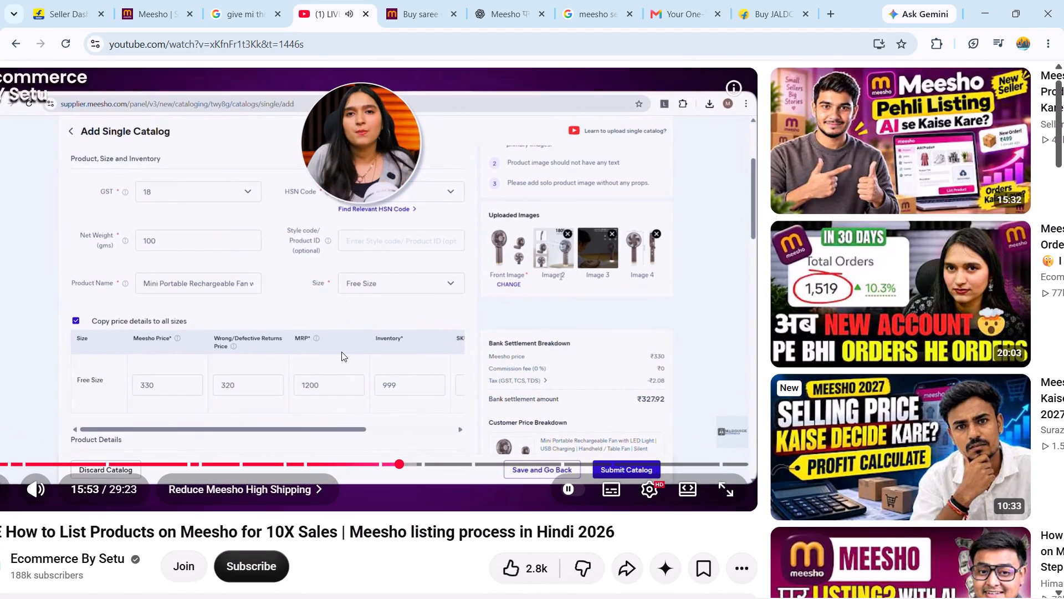
{"action": "left_click", "coordinate": [172, 0]}
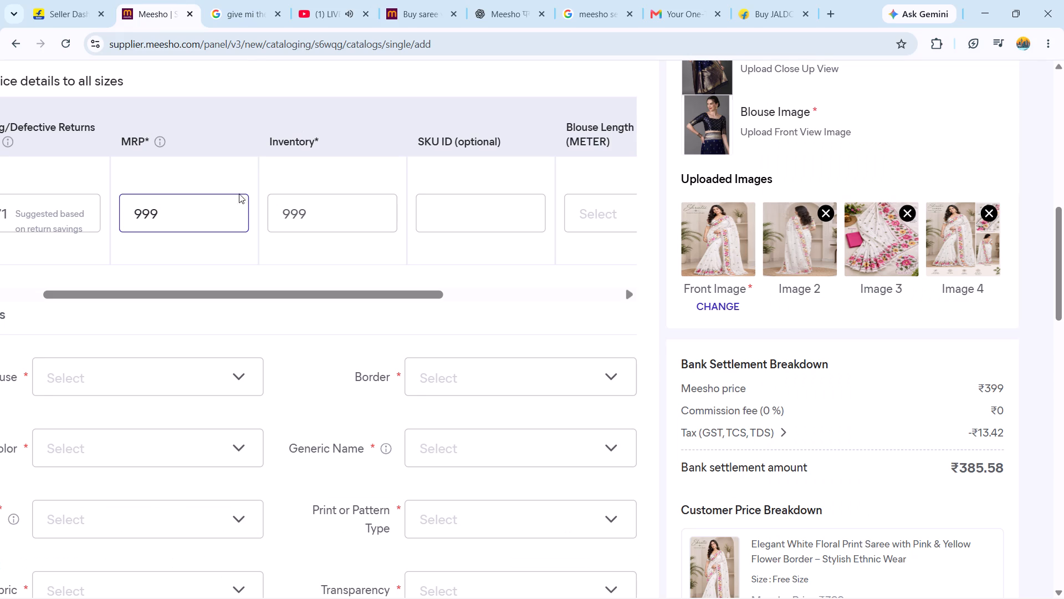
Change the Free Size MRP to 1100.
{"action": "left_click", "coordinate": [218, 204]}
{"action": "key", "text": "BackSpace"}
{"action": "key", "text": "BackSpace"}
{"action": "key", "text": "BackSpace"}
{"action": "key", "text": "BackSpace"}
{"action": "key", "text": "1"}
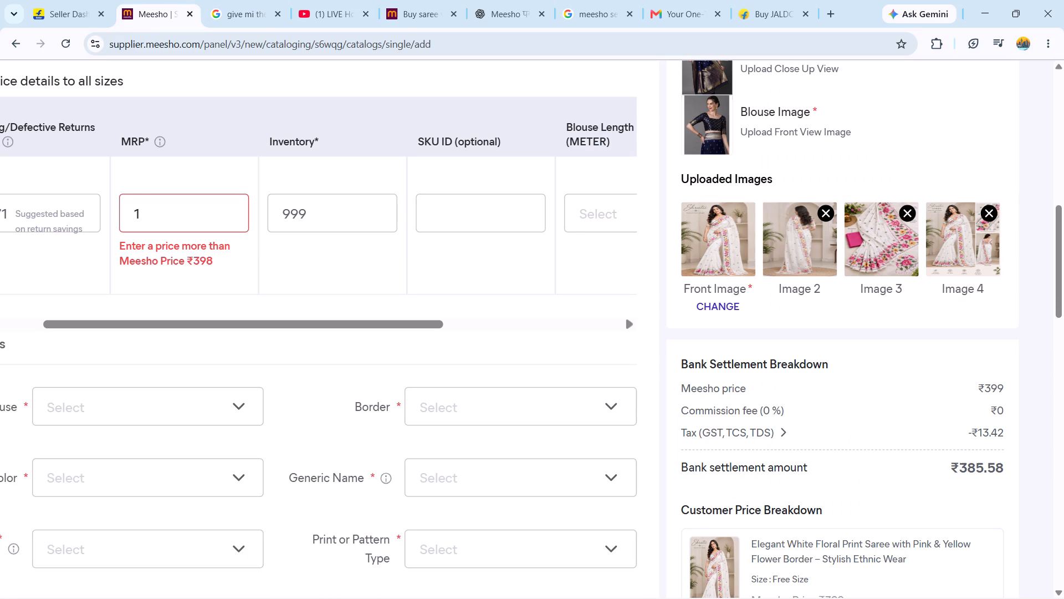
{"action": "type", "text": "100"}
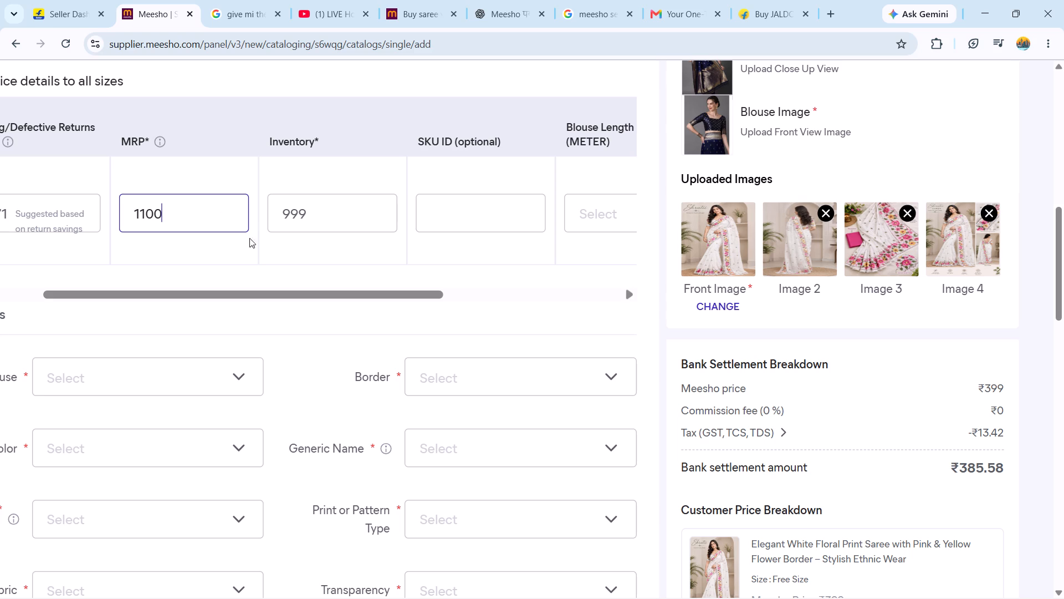
Set the Free Size MRP to 999.
{"action": "left_click", "coordinate": [211, 215]}
{"action": "key", "text": "BackSpace"}
{"action": "key", "text": "BackSpace"}
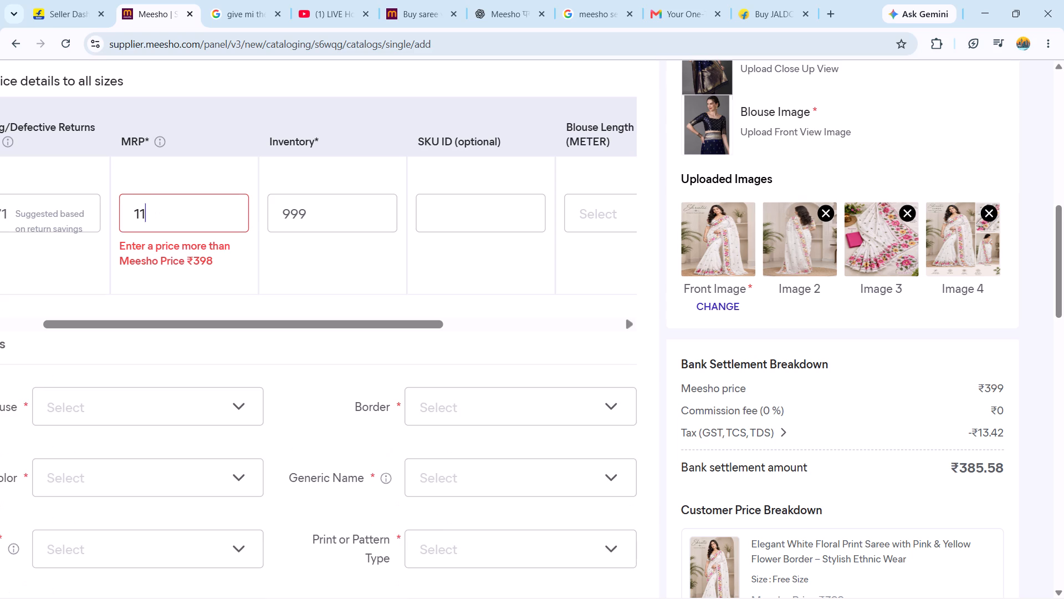
{"action": "key", "text": "BackSpace"}
{"action": "key", "text": "BackSpace"}
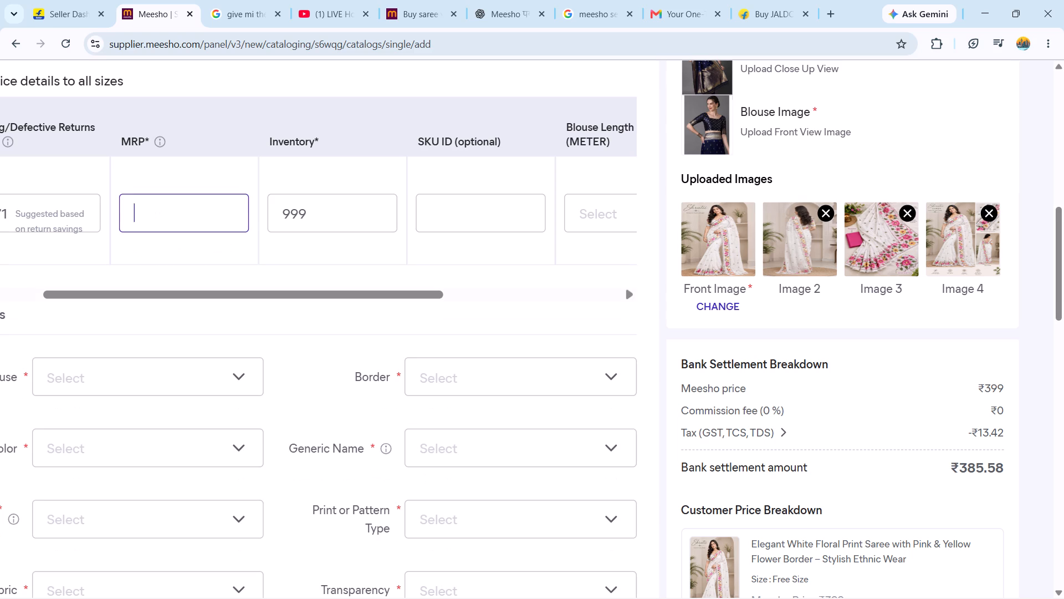
{"action": "key", "text": "9"}
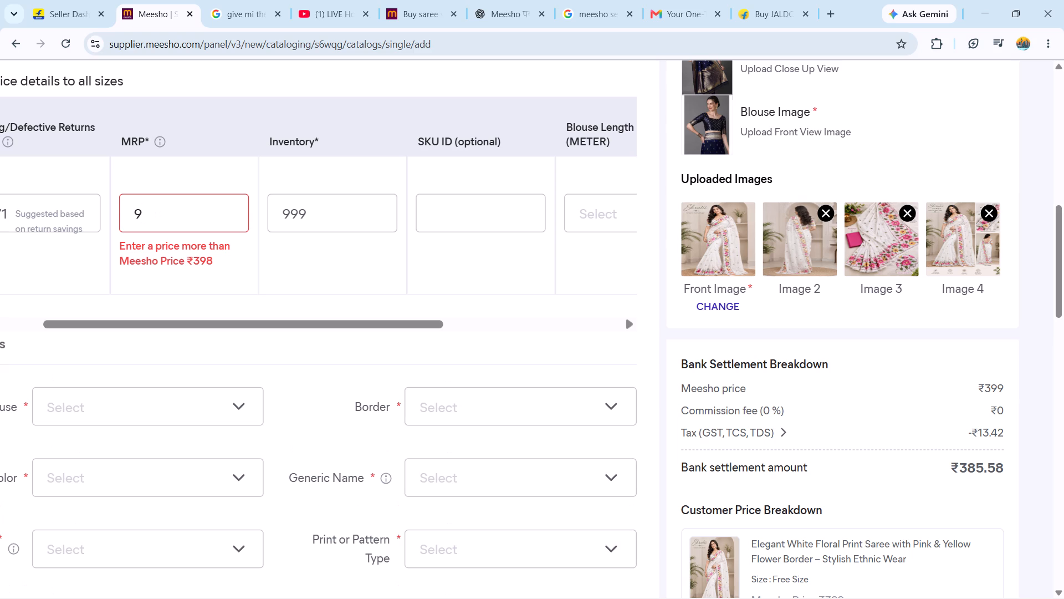
{"action": "key", "text": "BackSpace"}
{"action": "type", "text": "999"}
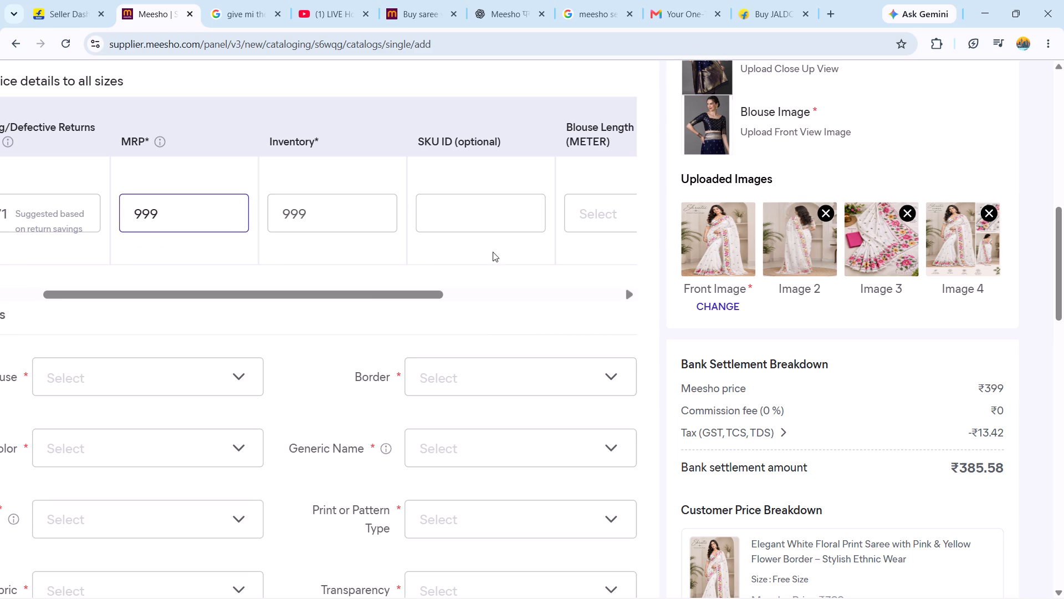
{"action": "left_click_drag", "start_coordinate": [329, 0], "coordinate": [252, 0]}
{"action": "left_click", "coordinate": [325, 236]}
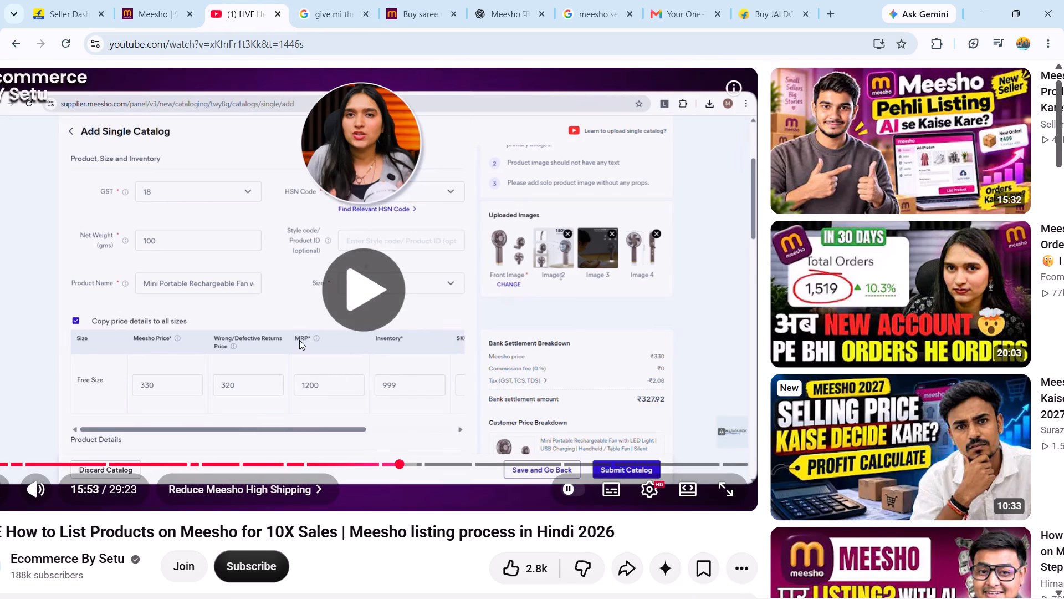
{"action": "key", "text": "Right"}
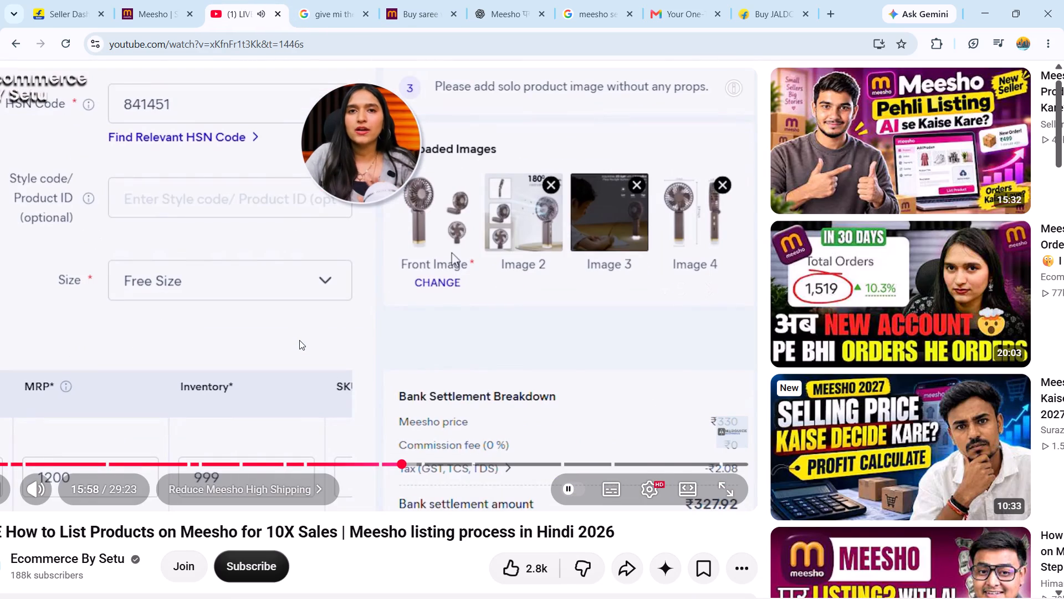
{"action": "key", "text": "Right"}
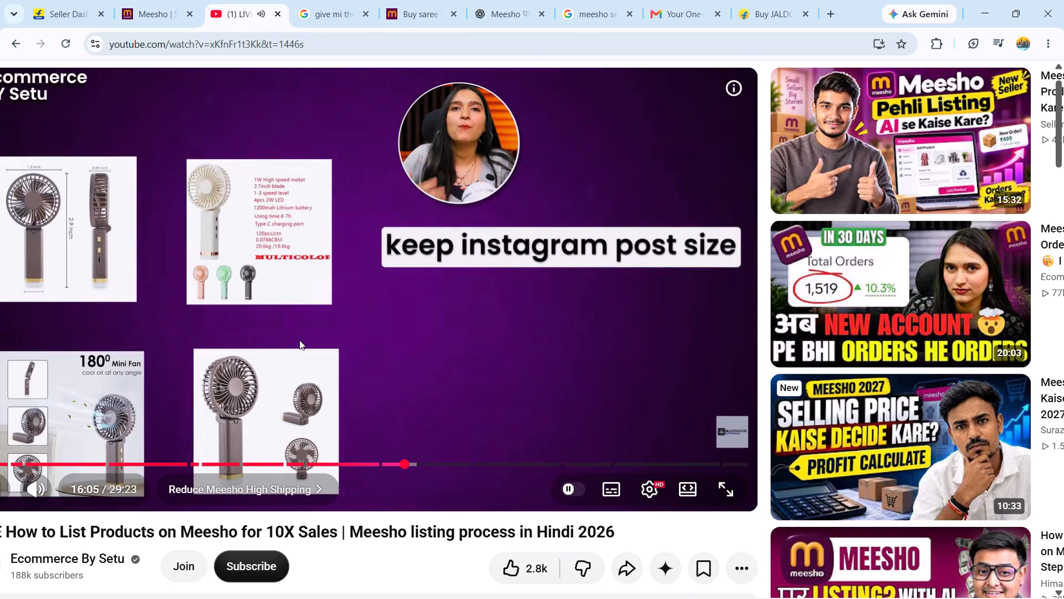
{"action": "key", "text": "Right"}
{"action": "key", "text": "Right"}
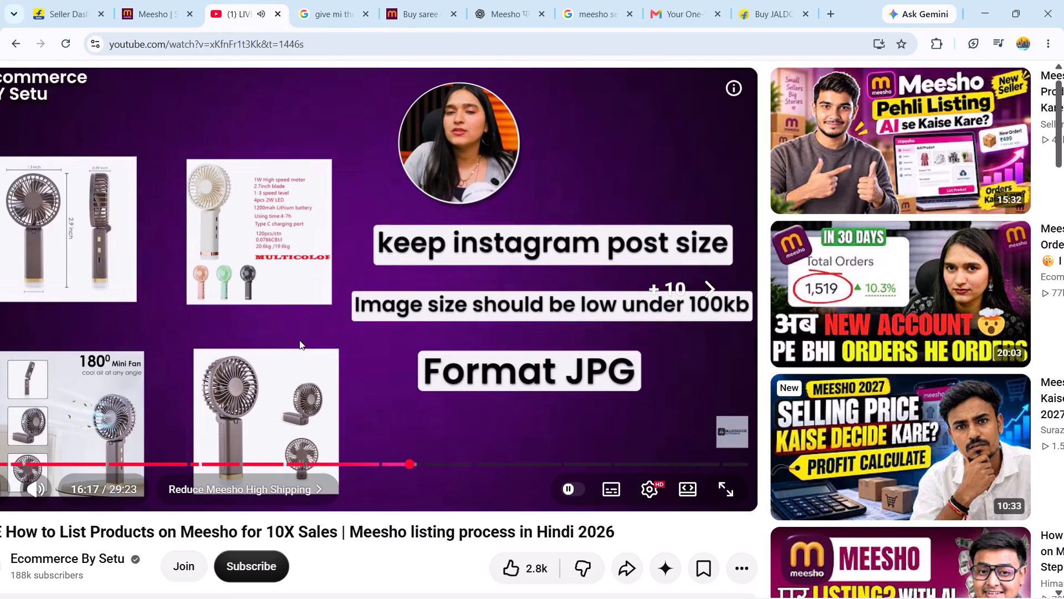
{"action": "key", "text": "Right"}
{"action": "key", "text": "Right"}
{"action": "key", "text": "Right"}
{"action": "key", "text": "Right"}
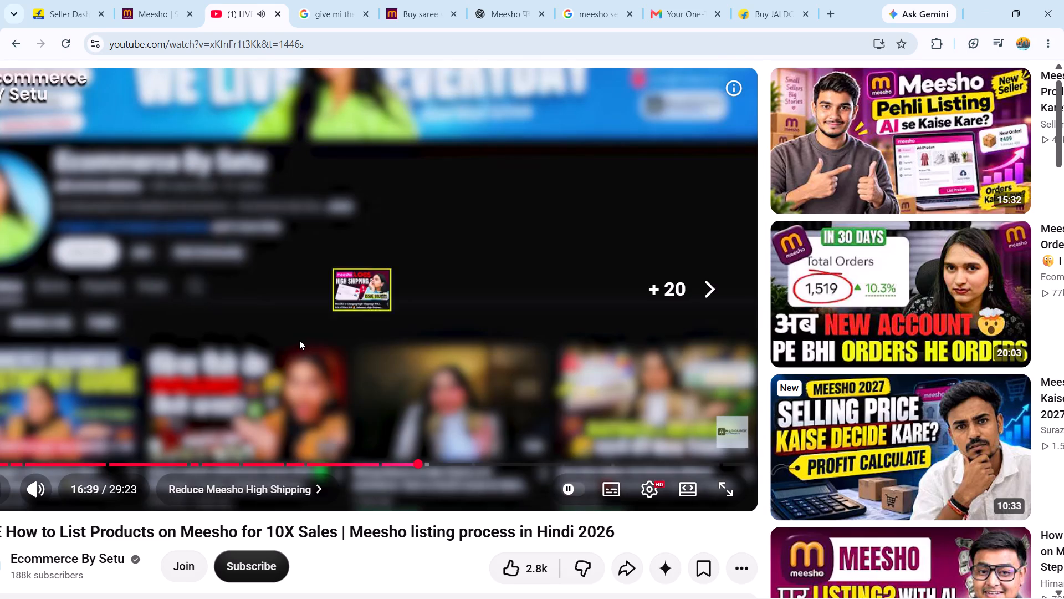
{"action": "key", "text": "Right"}
{"action": "key", "text": "Right"}
{"action": "key", "text": "Right"}
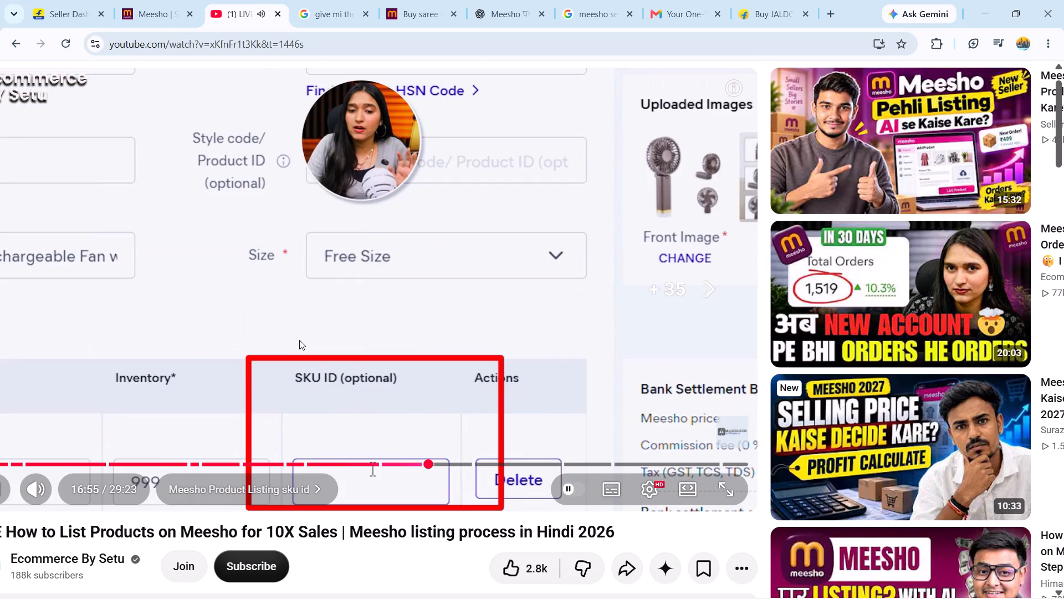
{"action": "key", "text": "Right"}
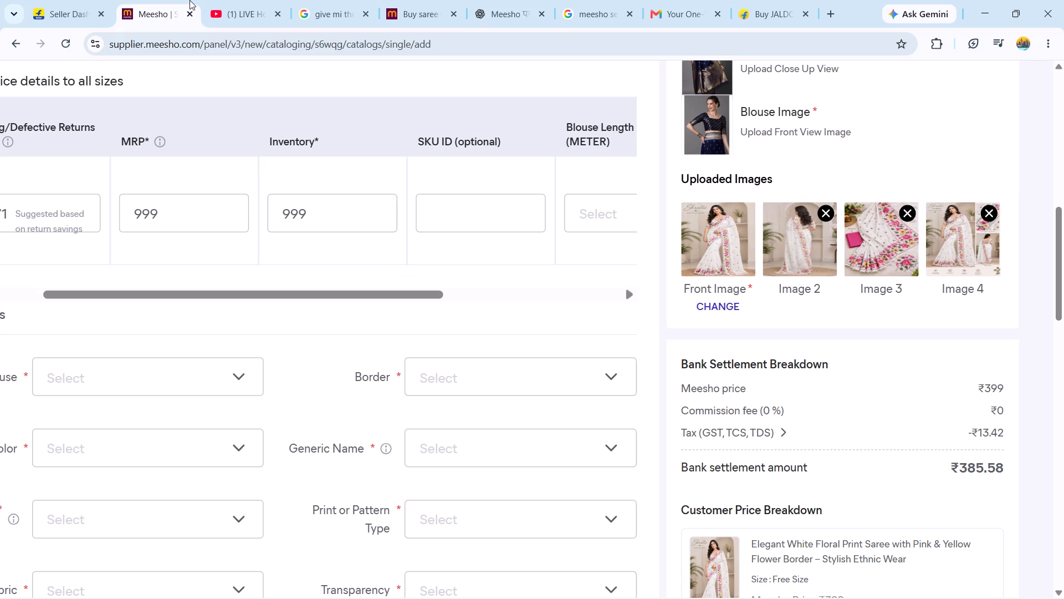
{"action": "left_click", "coordinate": [491, 212]}
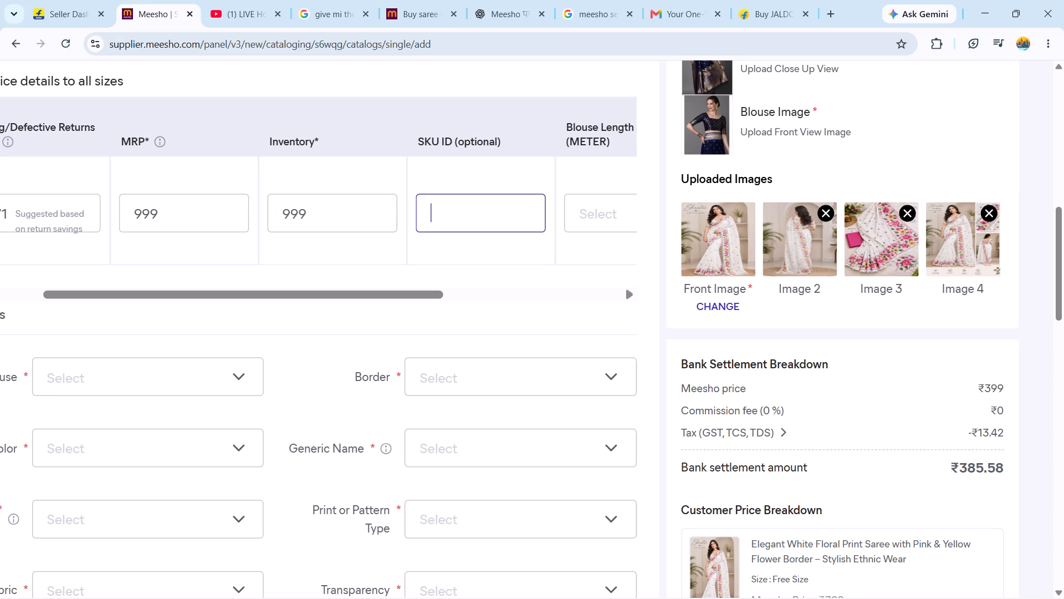
{"action": "key", "text": "ctrl+v"}
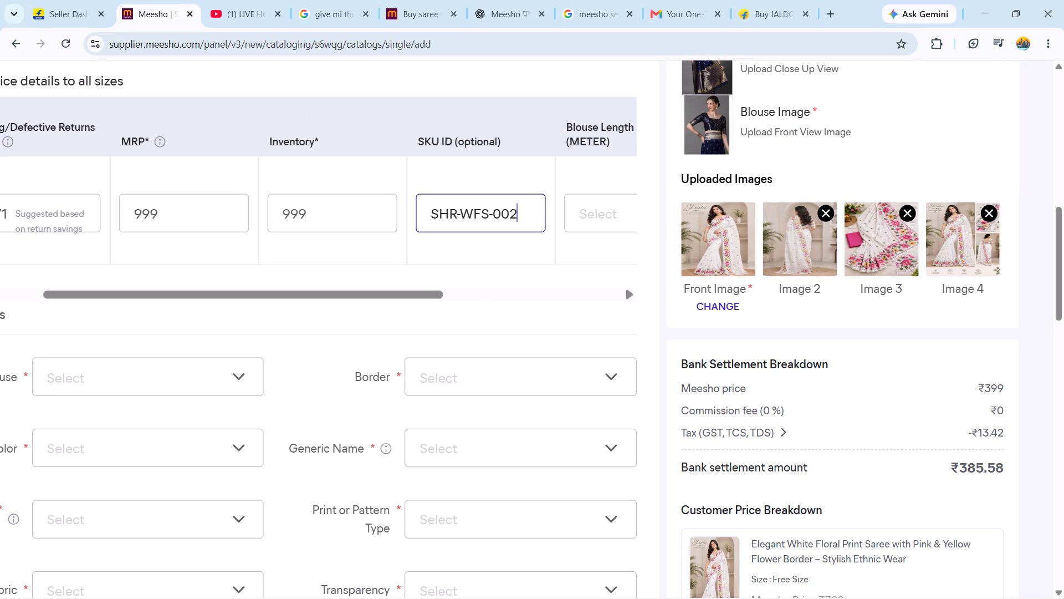
Replace the WFS part of the SKU ID with WH, making it SHR-WH-002.
{"action": "left_click", "coordinate": [485, 211]}
{"action": "key", "text": "BackSpace"}
{"action": "key", "text": "BackSpace"}
{"action": "key", "text": "BackSpace"}
{"action": "type", "text": "wh"}
{"action": "key", "text": "BackSpace"}
{"action": "key", "text": "BackSpace"}
{"action": "key", "text": "w"}
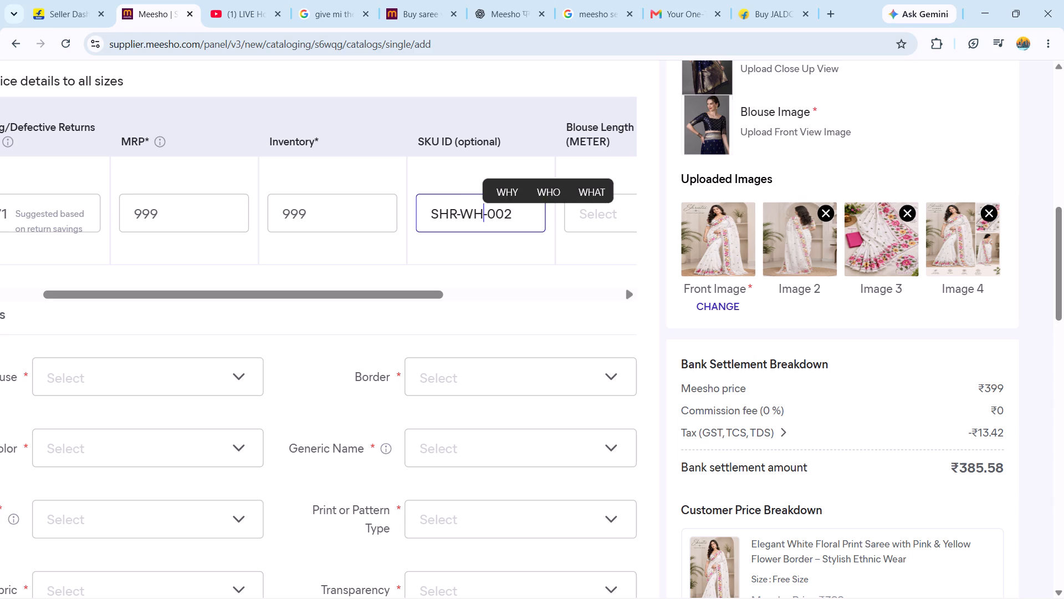
Replace the number at the end of the SKU ID with 16, making it SHR-WH-16.
{"action": "left_click", "coordinate": [508, 213]}
{"action": "left_click", "coordinate": [511, 213]}
{"action": "left_click", "coordinate": [480, 212]}
{"action": "left_click_drag", "start_coordinate": [499, 212], "coordinate": [438, 208]}
{"action": "left_click", "coordinate": [438, 208]}
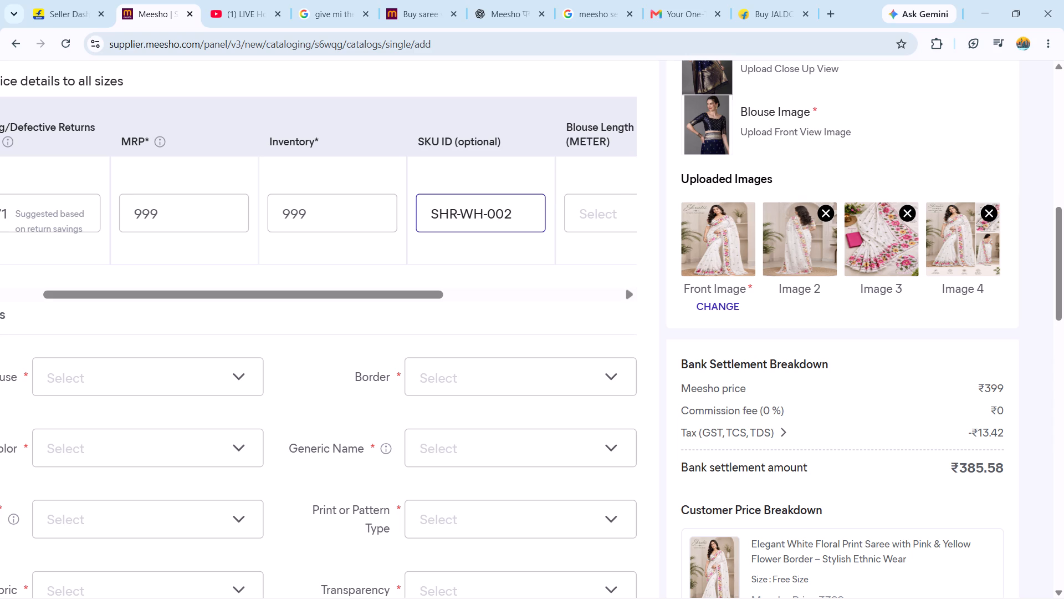
{"action": "left_click", "coordinate": [518, 210]}
{"action": "key", "text": "BackSpace"}
{"action": "key", "text": "BackSpace"}
{"action": "key", "text": "BackSpace"}
{"action": "type", "text": "16"}
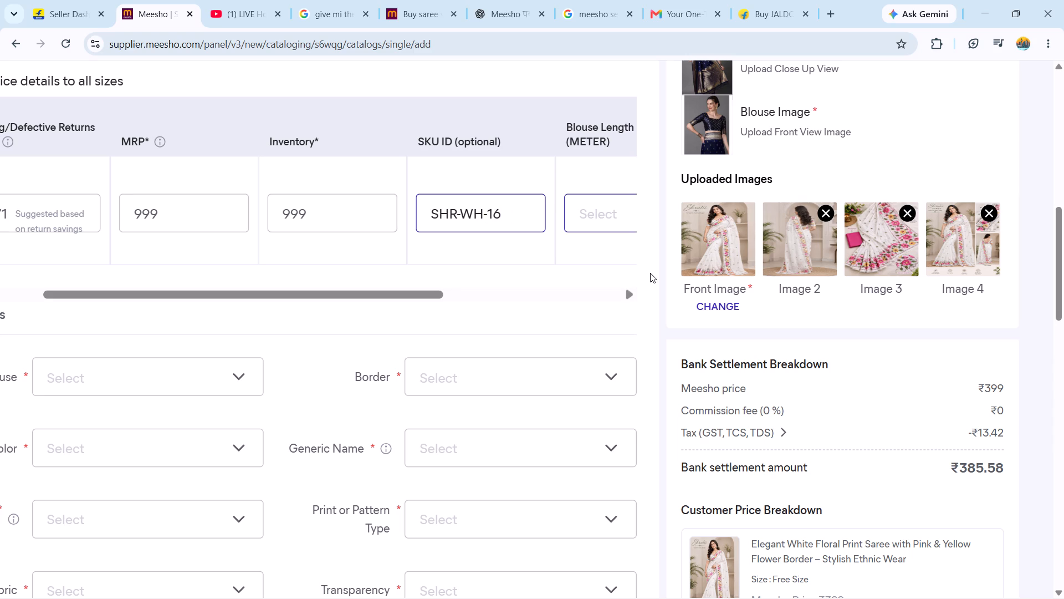
Check the Blouse Length Size and Saree Length Size choices in the Free Size row without selecting any.
{"action": "scroll", "coordinate": [552, 246], "scroll_direction": "left", "scroll_amount": 1}
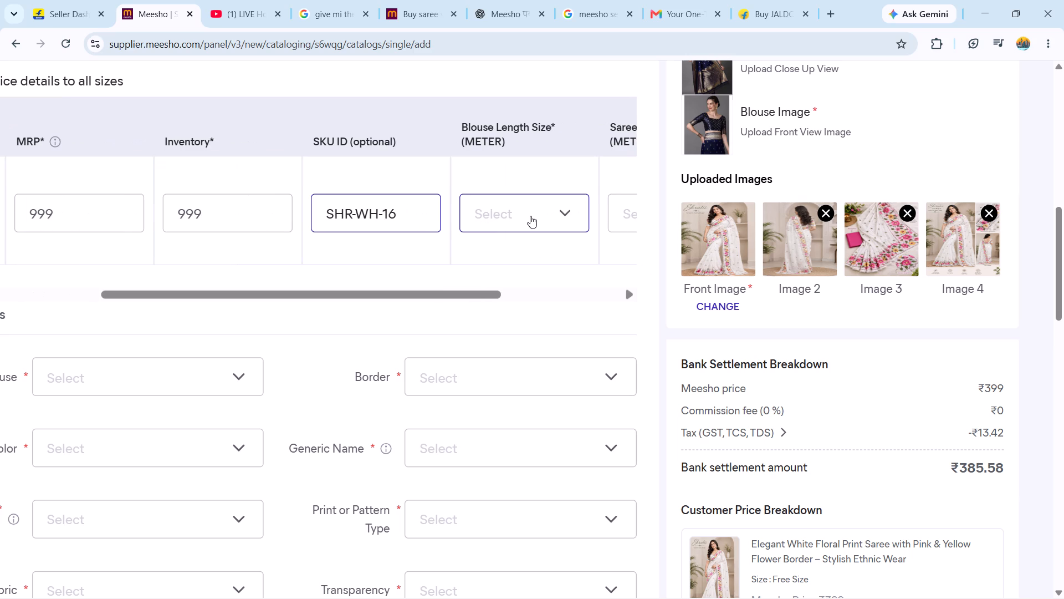
{"action": "scroll", "coordinate": [508, 222], "scroll_direction": "left", "scroll_amount": 1}
{"action": "left_click", "coordinate": [508, 222]}
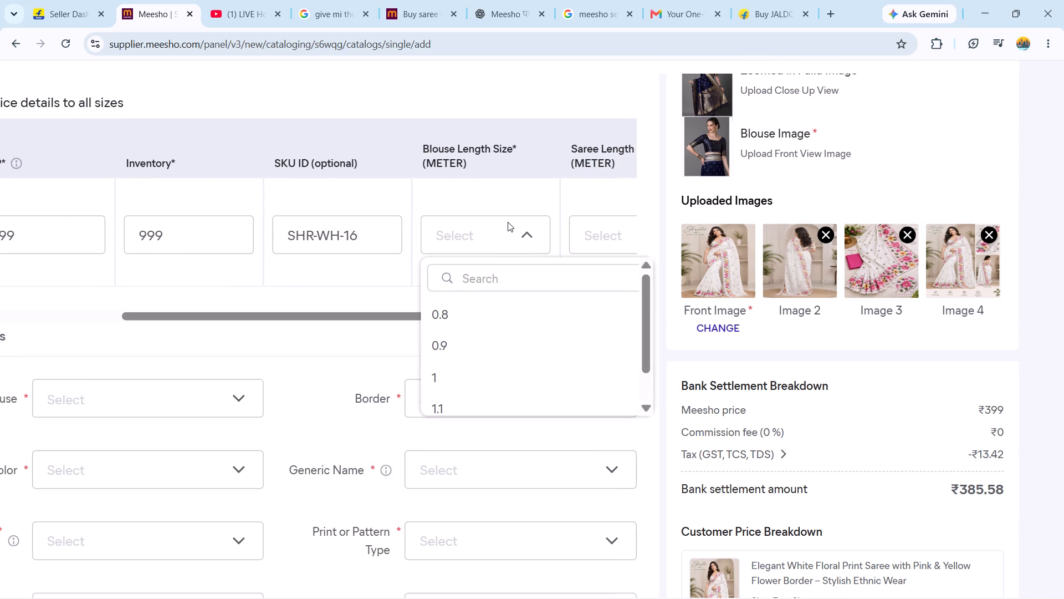
{"action": "scroll", "coordinate": [474, 353], "scroll_direction": "down", "scroll_amount": 2}
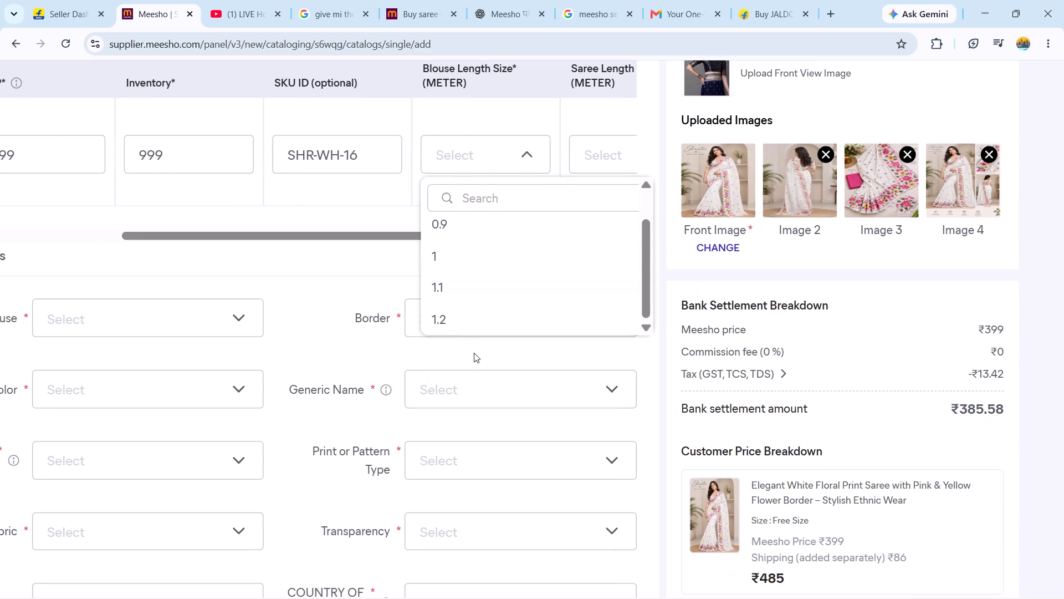
{"action": "scroll", "coordinate": [474, 353], "scroll_direction": "up", "scroll_amount": 2}
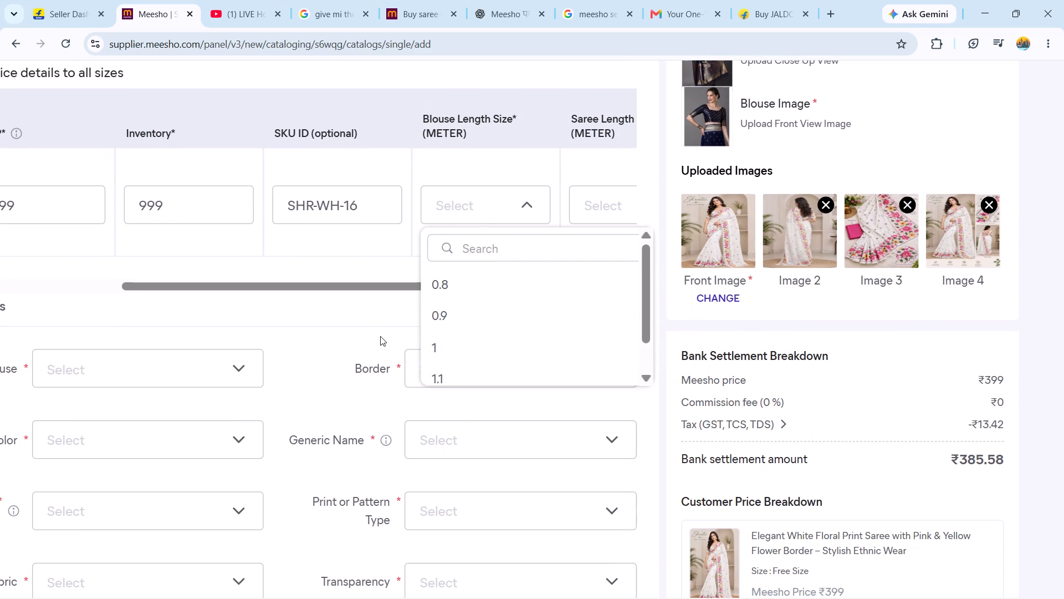
{"action": "scroll", "coordinate": [472, 293], "scroll_direction": "up", "scroll_amount": 1}
{"action": "scroll", "coordinate": [472, 293], "scroll_direction": "down", "scroll_amount": 1}
{"action": "scroll", "coordinate": [468, 357], "scroll_direction": "up", "scroll_amount": 1}
{"action": "left_click", "coordinate": [375, 354]}
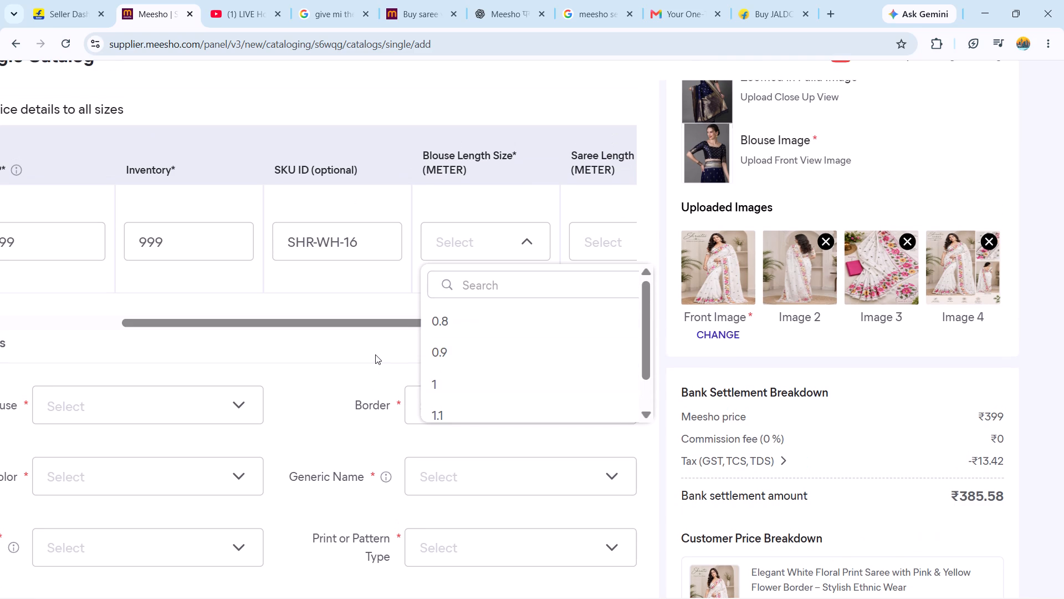
{"action": "scroll", "coordinate": [520, 196], "scroll_direction": "left", "scroll_amount": 1}
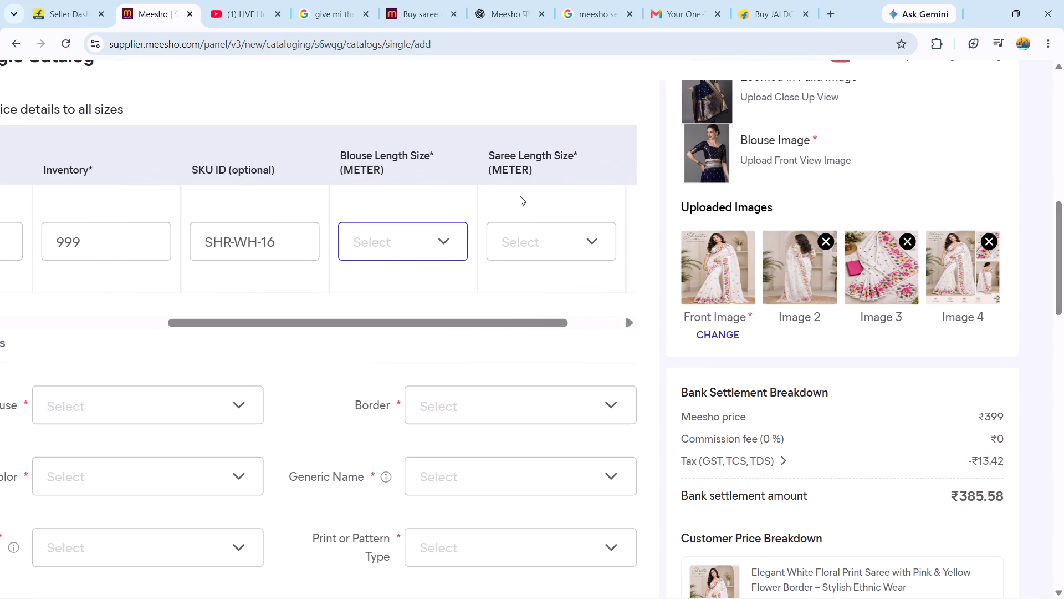
{"action": "left_click", "coordinate": [518, 242]}
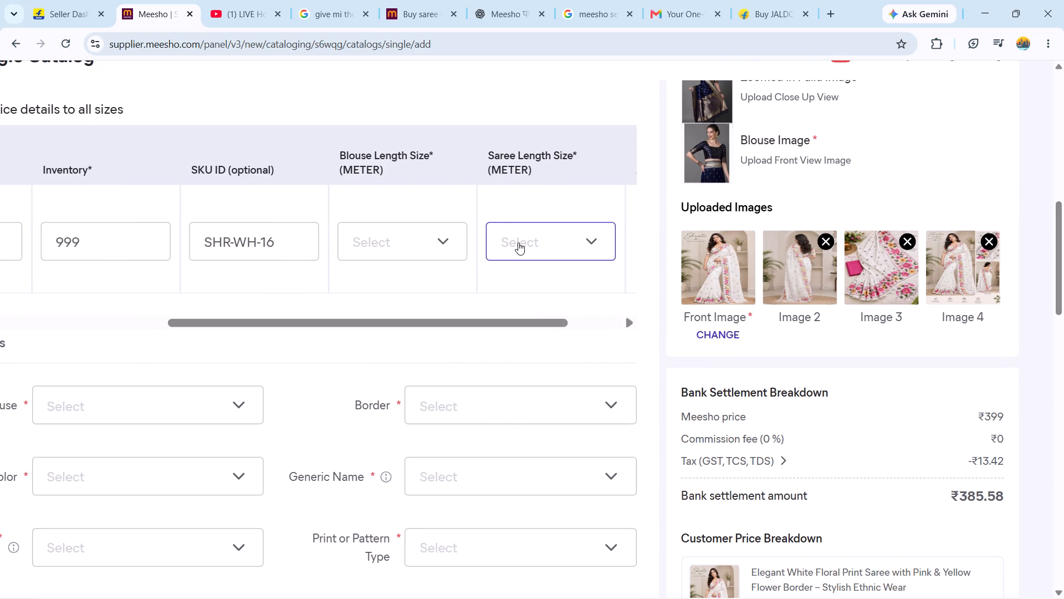
{"action": "left_click", "coordinate": [434, 343]}
Skip through the YouTube listing tutorial to the on-screen SKU ID demonstration and examine how the SKU is composed.
{"action": "left_click", "coordinate": [250, 0]}
{"action": "left_click", "coordinate": [312, 354]}
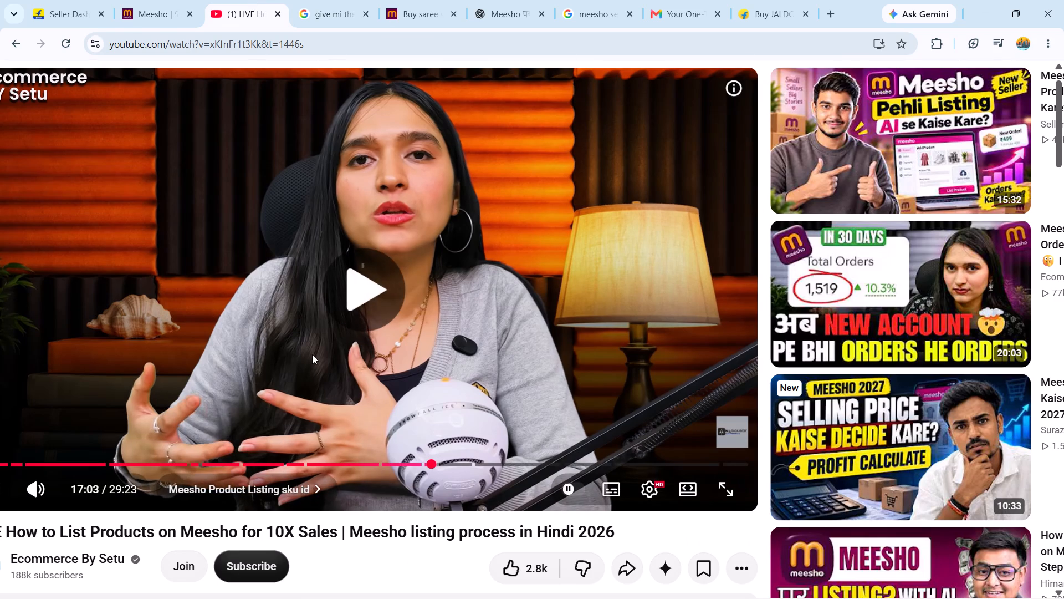
{"action": "key", "text": "Right"}
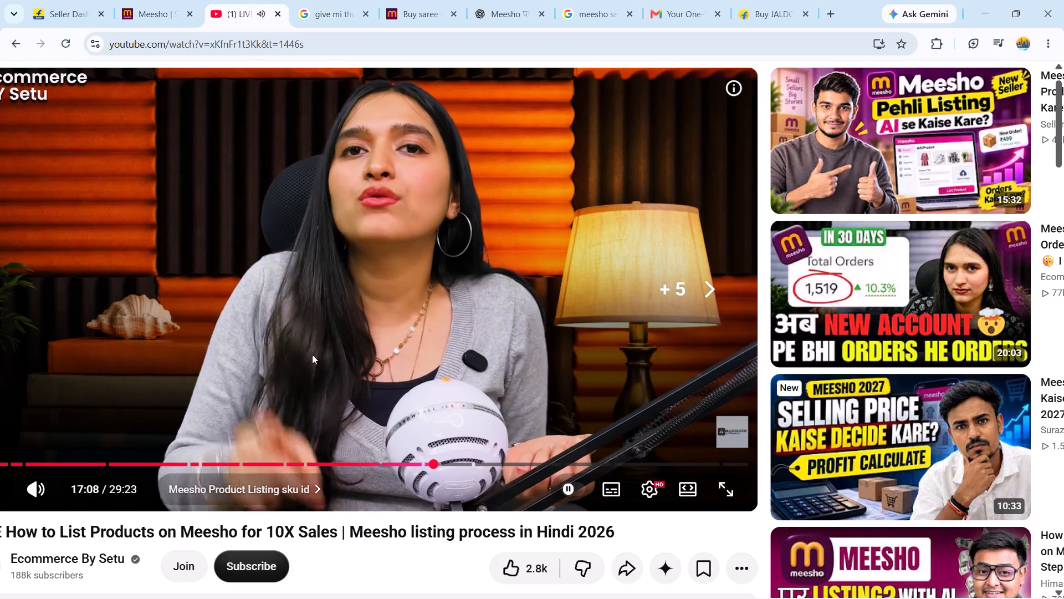
{"action": "key", "text": "Right"}
{"action": "key", "text": "Right"}
{"action": "key", "text": "Right"}
{"action": "key", "text": "Right"}
{"action": "key", "text": "Right"}
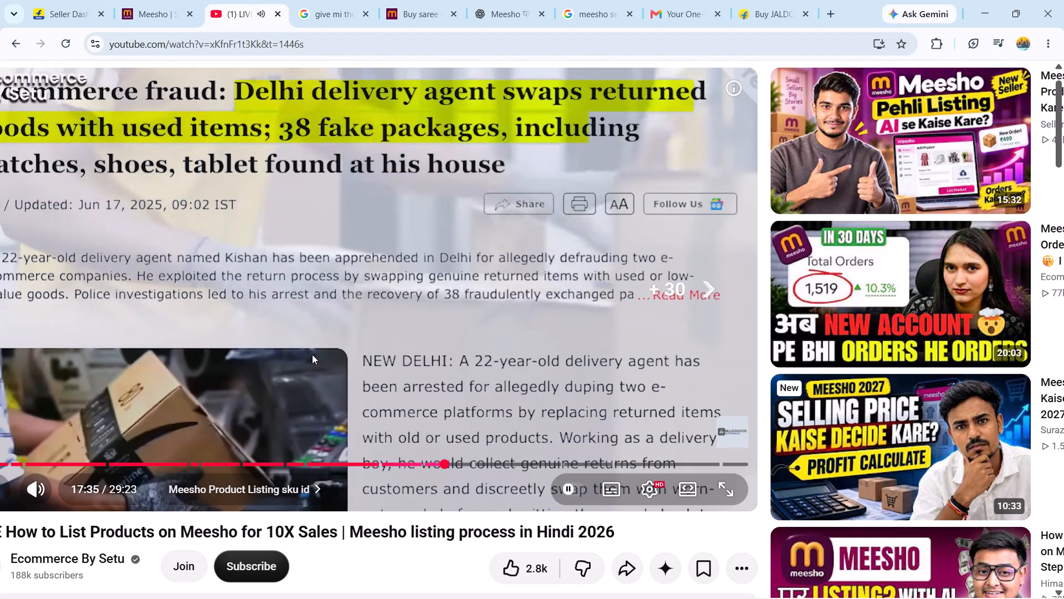
{"action": "key", "text": "Right"}
{"action": "key", "text": "Right"}
{"action": "key", "text": "Right"}
{"action": "key", "text": "Right"}
{"action": "key", "text": "Right"}
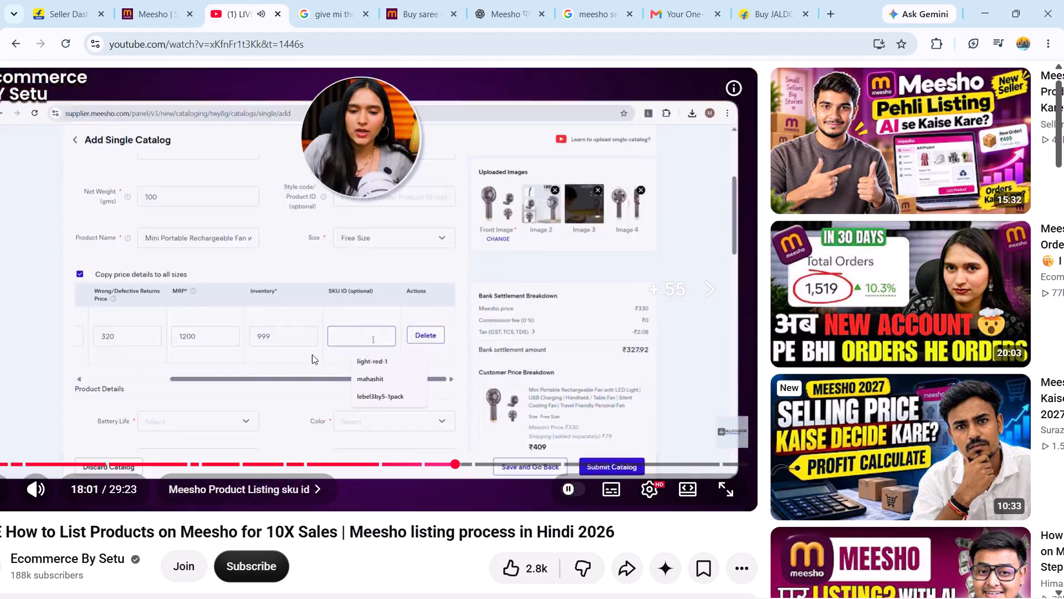
{"action": "key", "text": "Right"}
{"action": "key", "text": "Left"}
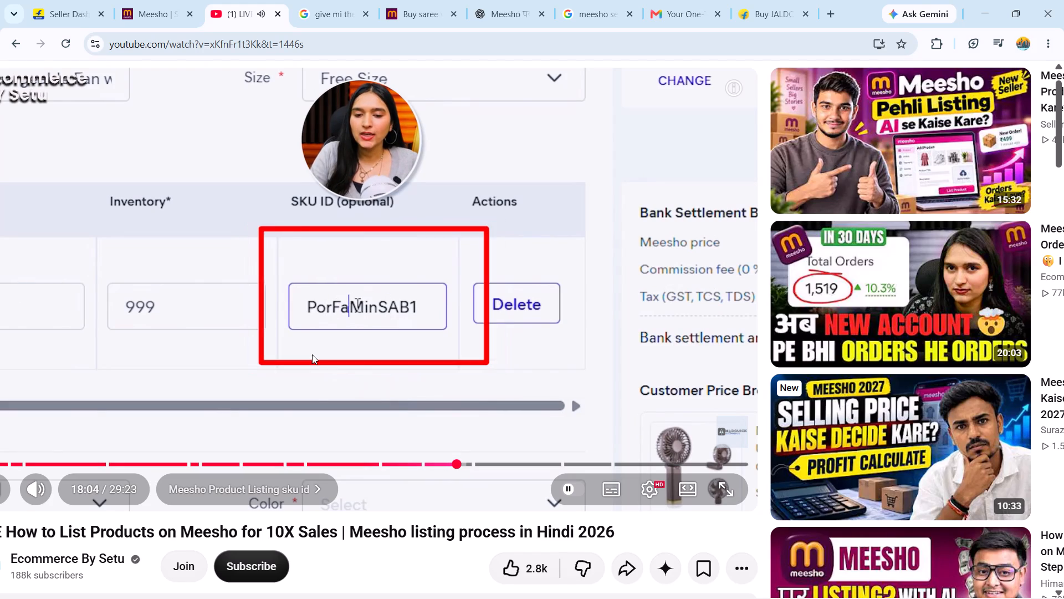
{"action": "key", "text": "Right"}
{"action": "key", "text": "Right"}
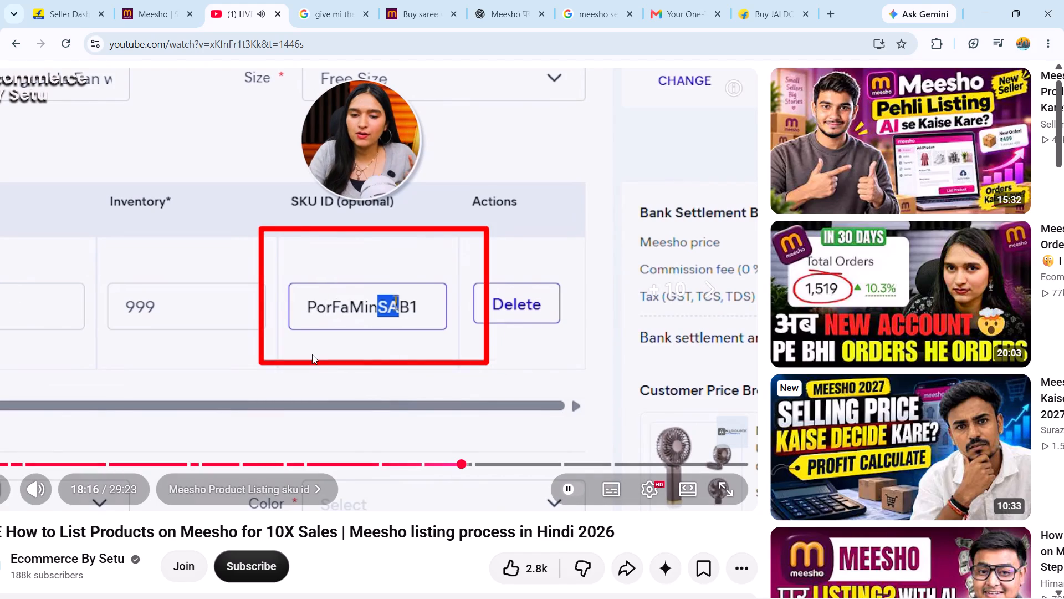
{"action": "left_click", "coordinate": [291, 379]}
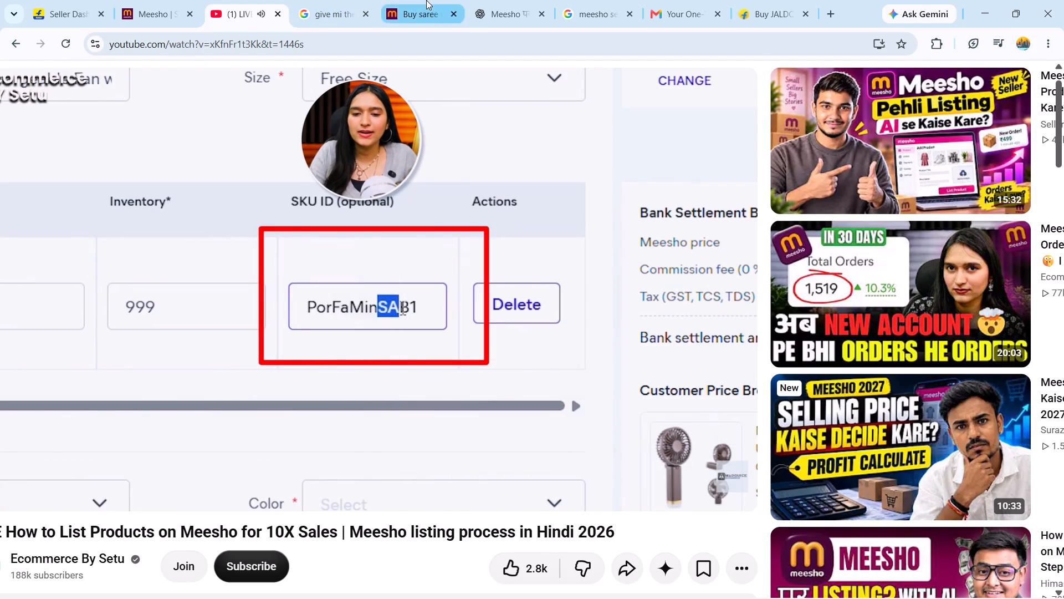
Return to the Meesho catalog form and review the product, size and inventory details entered for the saree.
{"action": "left_click", "coordinate": [426, 0]}
{"action": "left_click", "coordinate": [195, 0]}
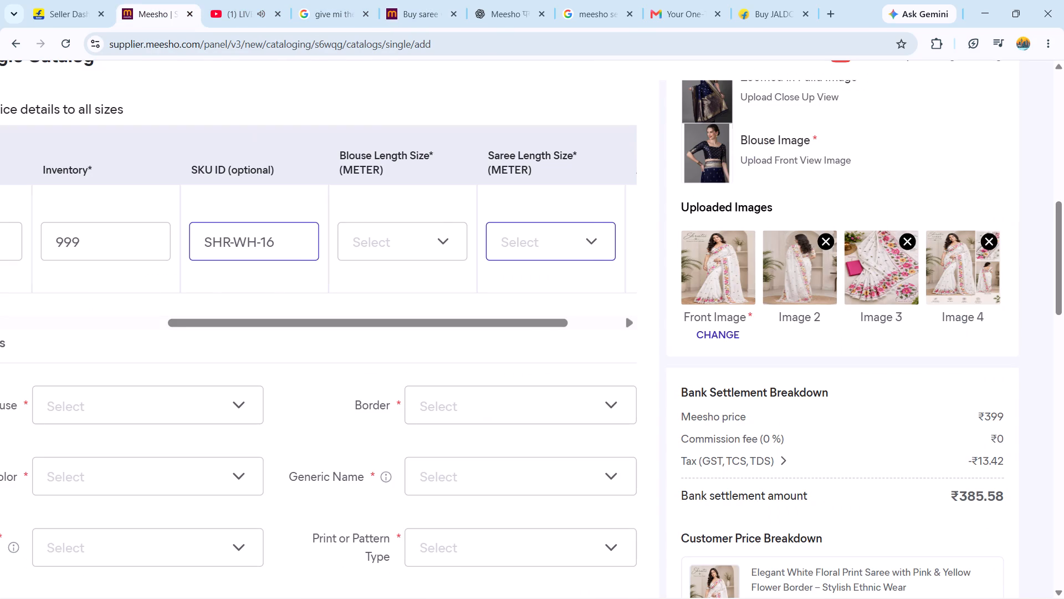
{"action": "scroll", "coordinate": [262, 247], "scroll_direction": "right", "scroll_amount": 1}
{"action": "scroll", "coordinate": [384, 310], "scroll_direction": "up", "scroll_amount": 2}
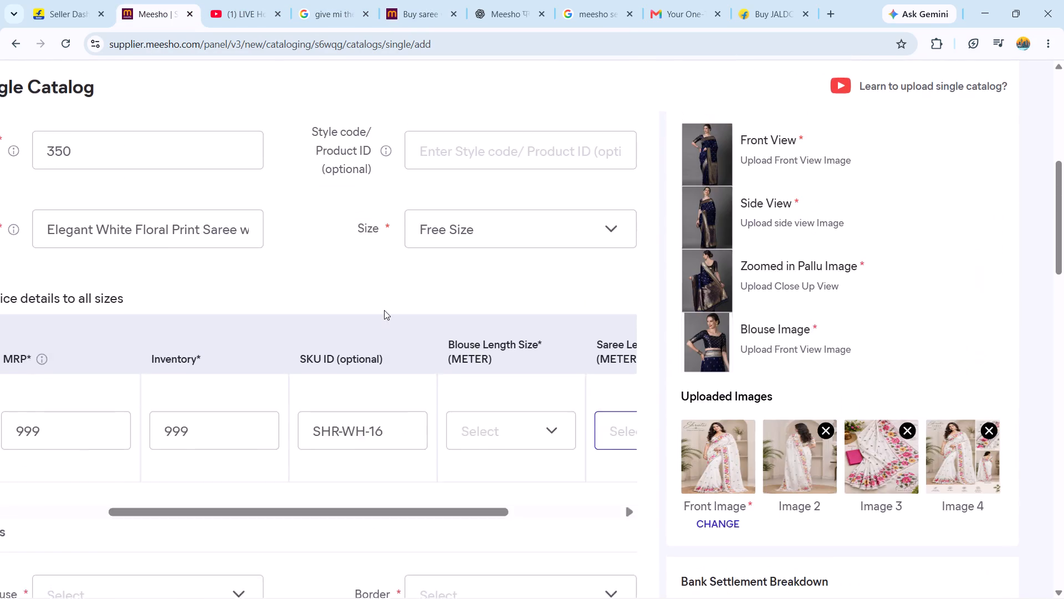
{"action": "scroll", "coordinate": [384, 310], "scroll_direction": "up", "scroll_amount": 3}
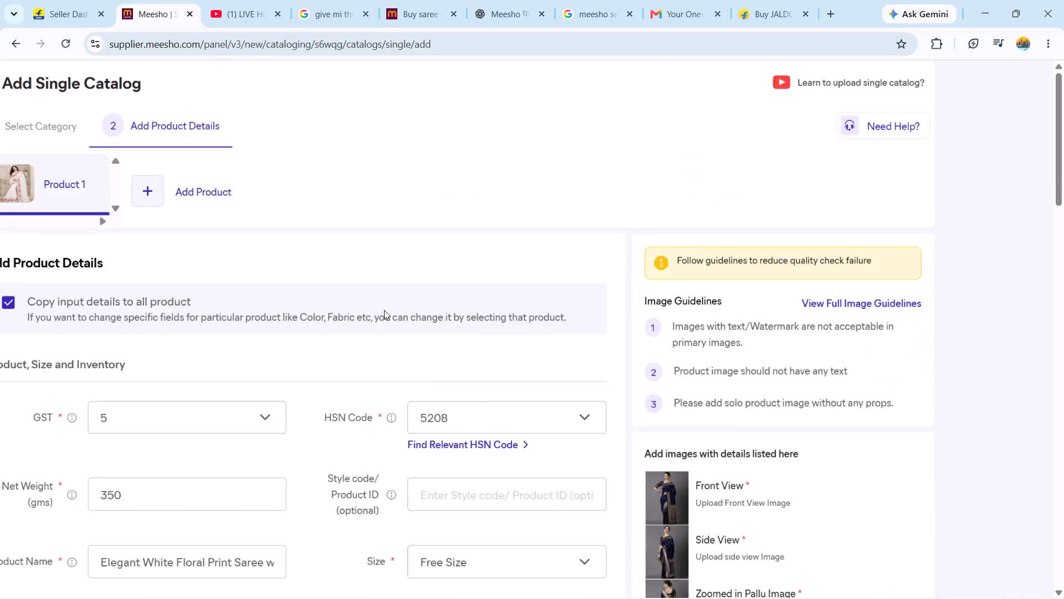
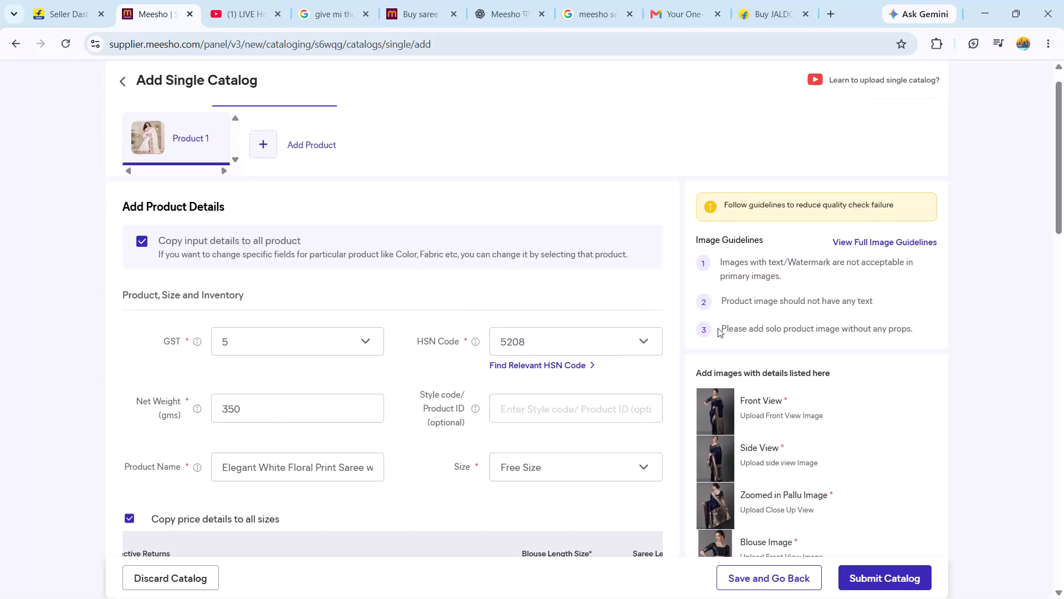
Examine the uploaded images, the empty Product Details fields and the Customer Price Breakdown in the saree catalog form.
{"action": "scroll", "coordinate": [718, 328], "scroll_direction": "down", "scroll_amount": 3}
{"action": "scroll", "coordinate": [730, 423], "scroll_direction": "down", "scroll_amount": 1}
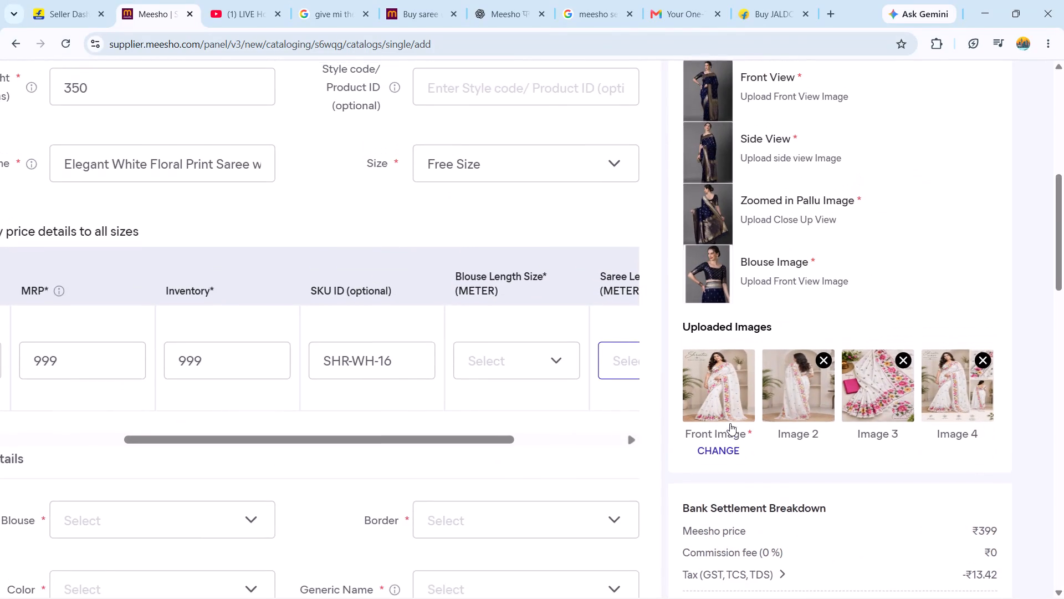
{"action": "scroll", "coordinate": [730, 423], "scroll_direction": "down", "scroll_amount": 3}
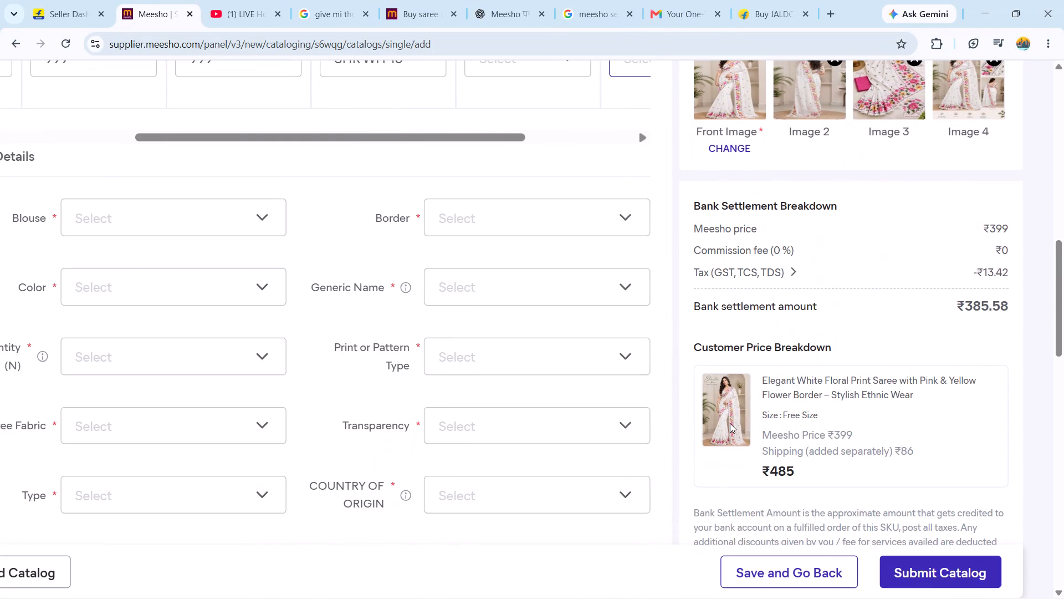
{"action": "scroll", "coordinate": [797, 414], "scroll_direction": "down", "scroll_amount": 2}
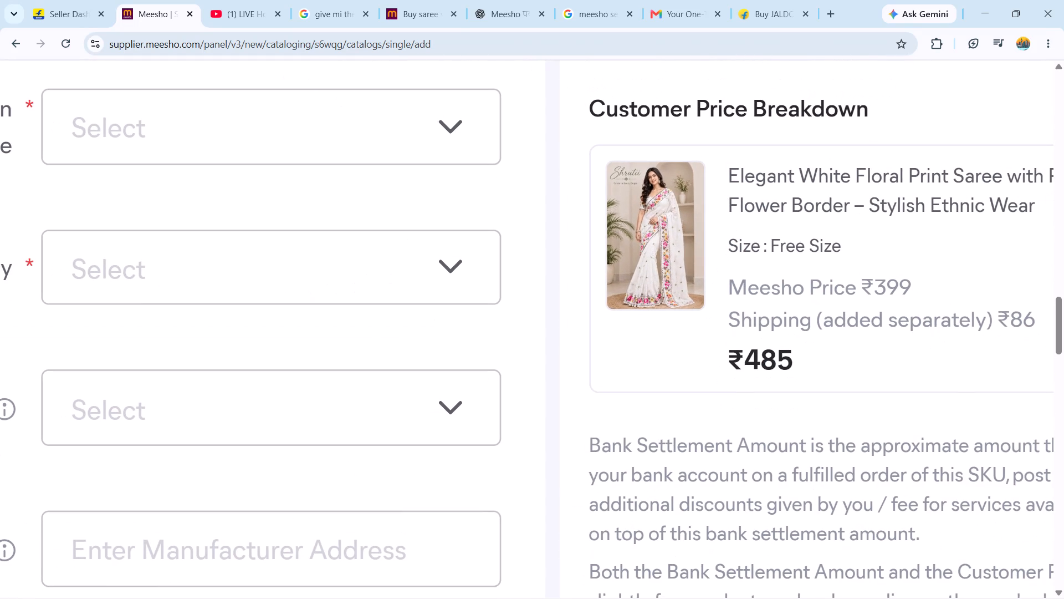
{"action": "scroll", "coordinate": [750, 286], "scroll_direction": "down", "scroll_amount": 1}
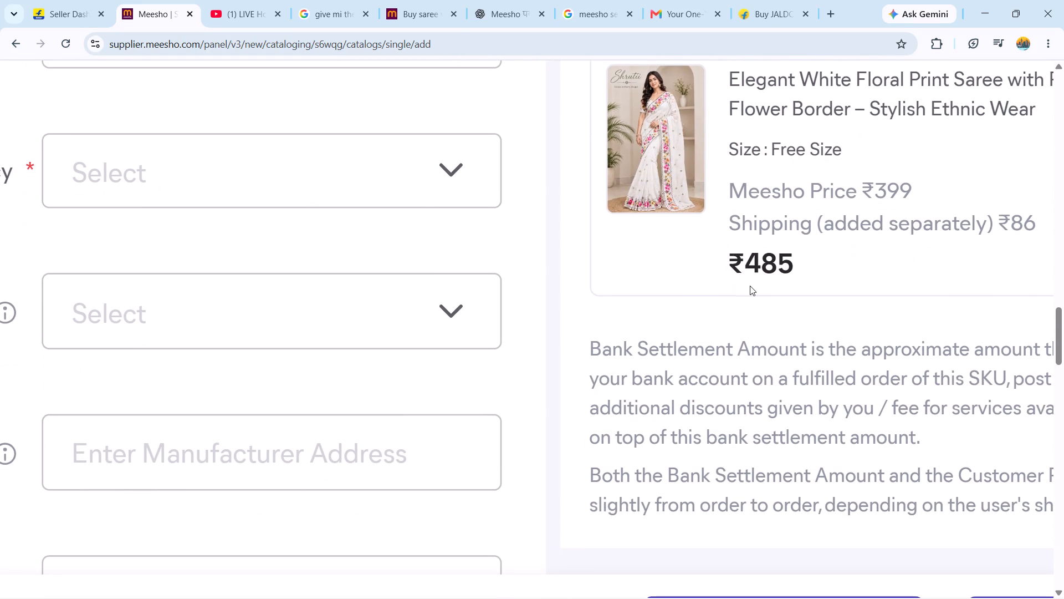
{"action": "scroll", "coordinate": [750, 286], "scroll_direction": "up", "scroll_amount": 1}
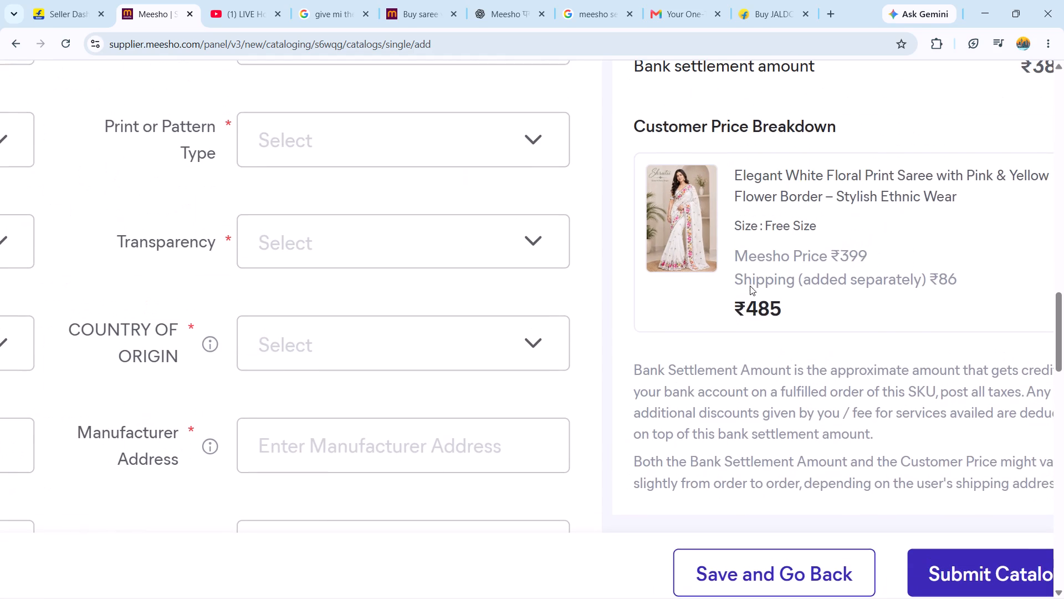
{"action": "scroll", "coordinate": [750, 286], "scroll_direction": "up", "scroll_amount": 1}
{"action": "scroll", "coordinate": [383, 180], "scroll_direction": "up", "scroll_amount": 3}
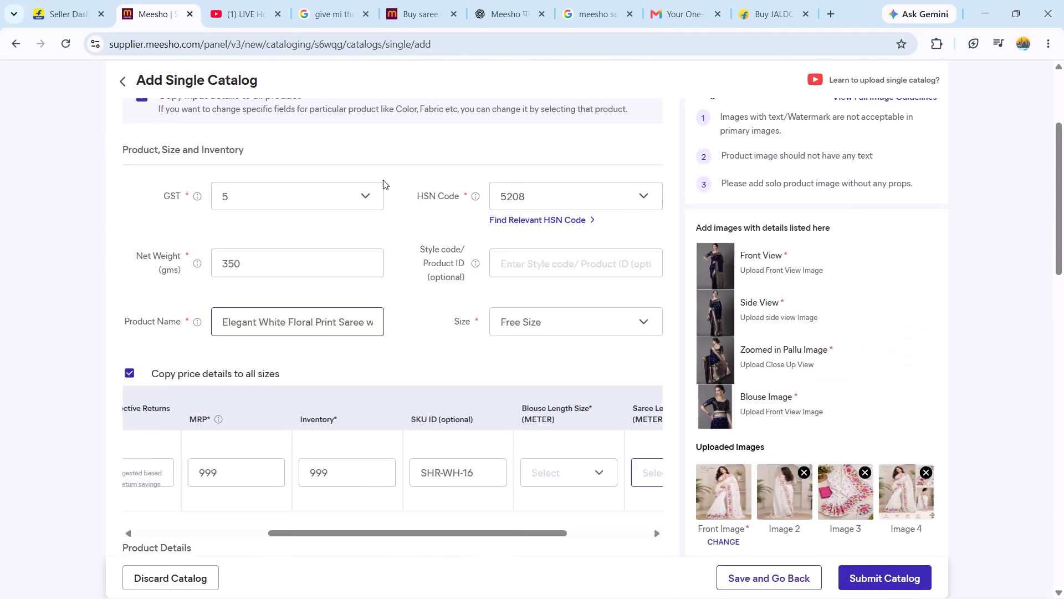
Read through the full Product Name text entered for the saree.
{"action": "scroll", "coordinate": [383, 180], "scroll_direction": "up", "scroll_amount": 1}
{"action": "left_click", "coordinate": [330, 435]}
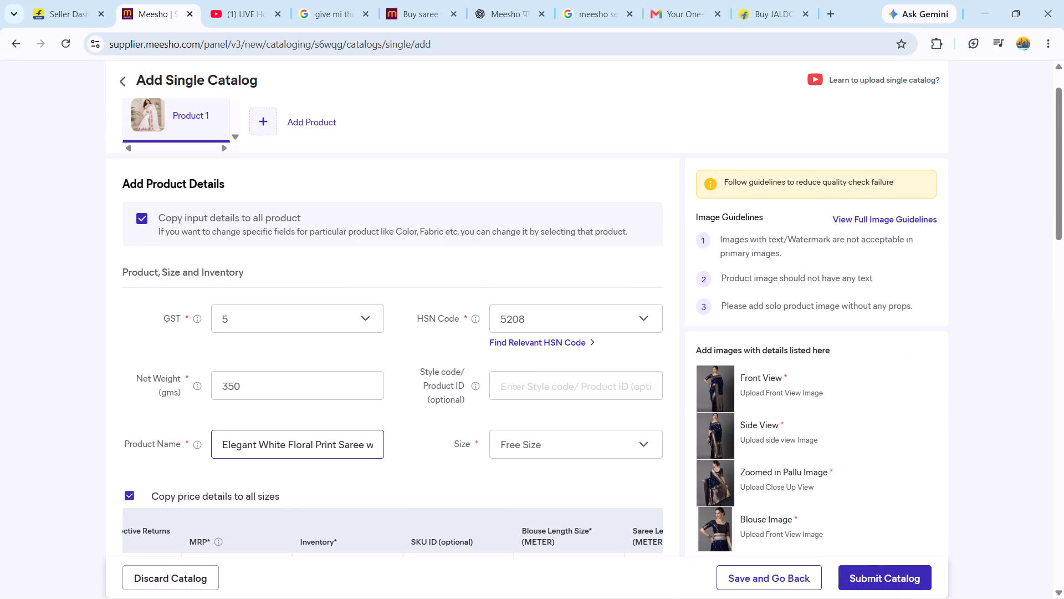
{"action": "left_click", "coordinate": [354, 445]}
{"action": "scroll", "coordinate": [334, 446], "scroll_direction": "left", "scroll_amount": 1}
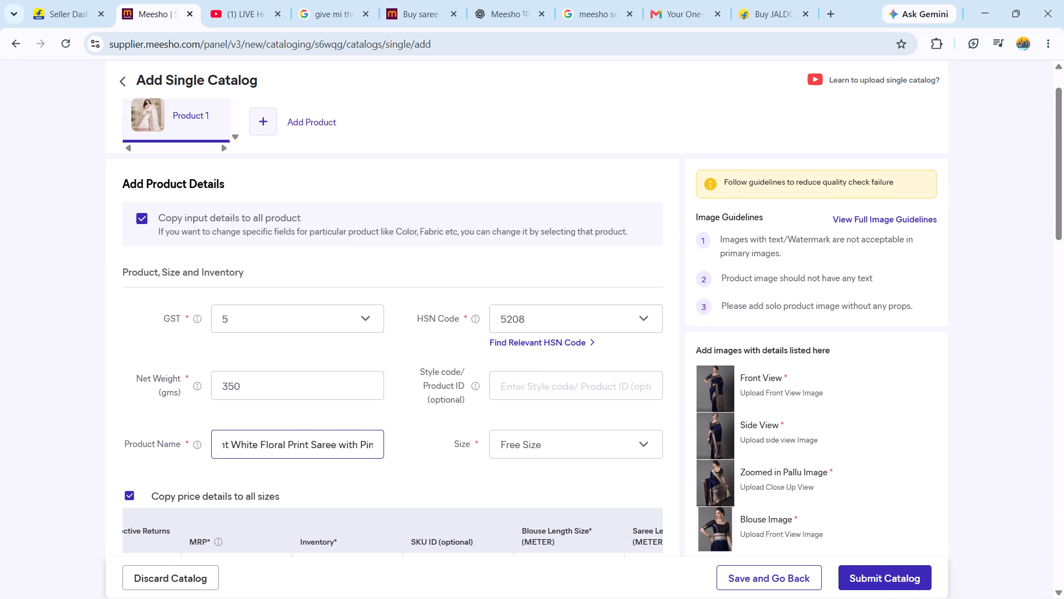
{"action": "scroll", "coordinate": [334, 446], "scroll_direction": "left", "scroll_amount": 2}
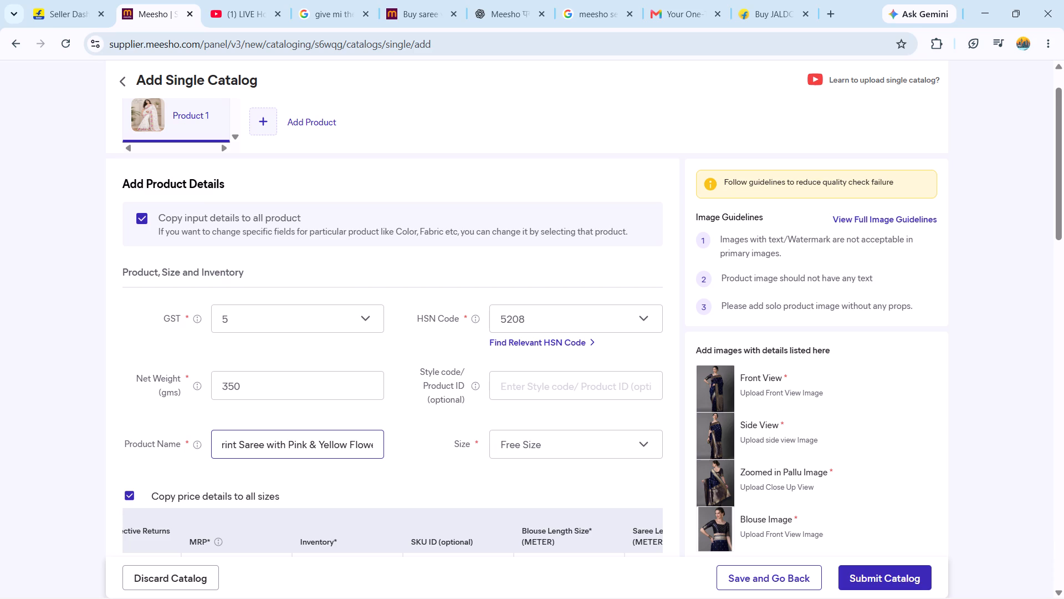
{"action": "scroll", "coordinate": [334, 446], "scroll_direction": "left", "scroll_amount": 1}
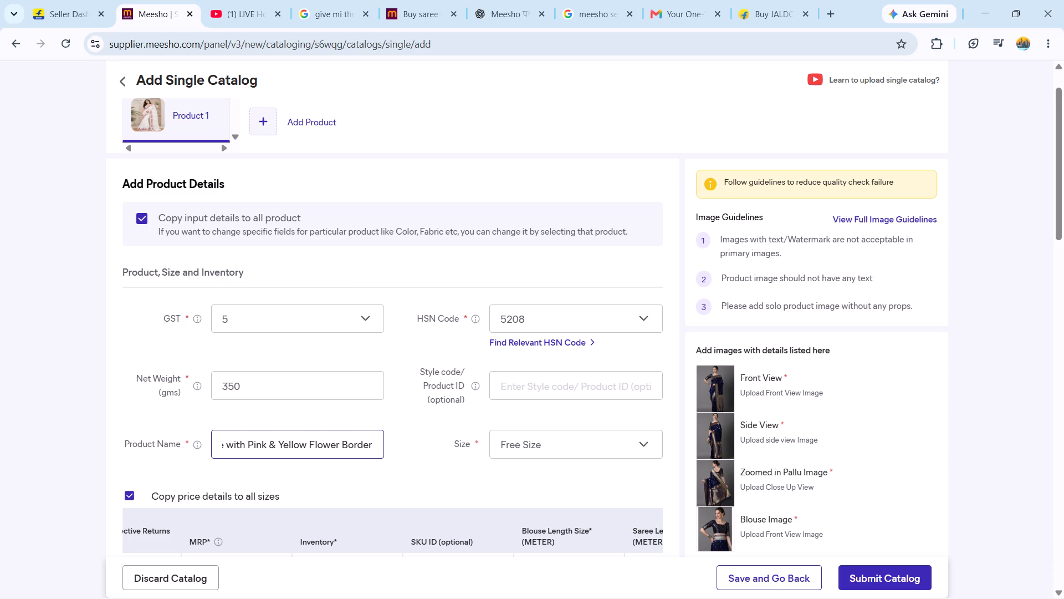
{"action": "scroll", "coordinate": [346, 446], "scroll_direction": "left", "scroll_amount": 1}
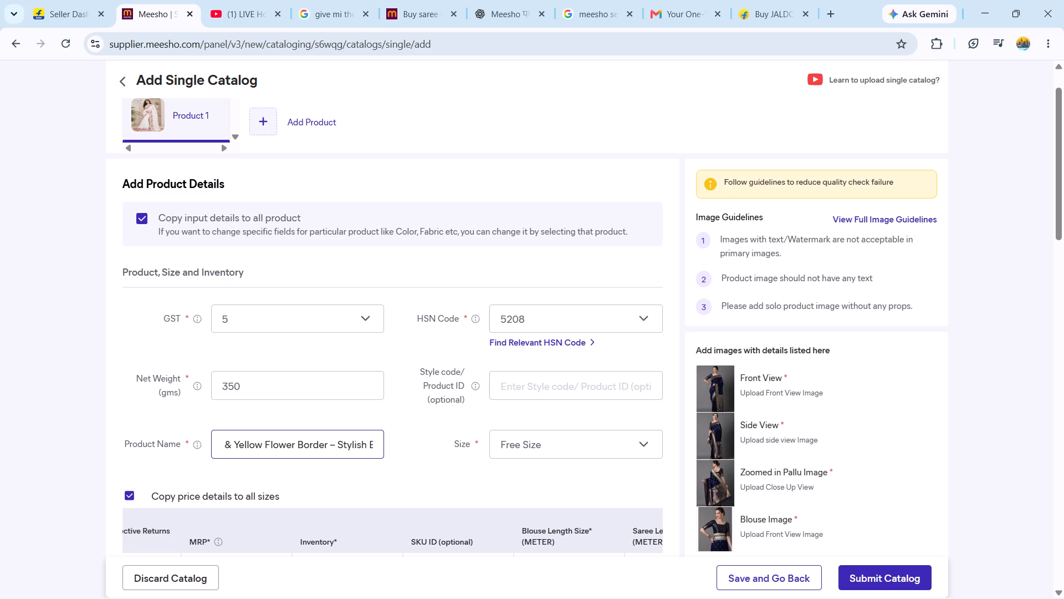
Review the Free Size row's pricing and SKU entries and check its Blouse Length Size choices without selecting any.
{"action": "scroll", "coordinate": [412, 461], "scroll_direction": "down", "scroll_amount": 2}
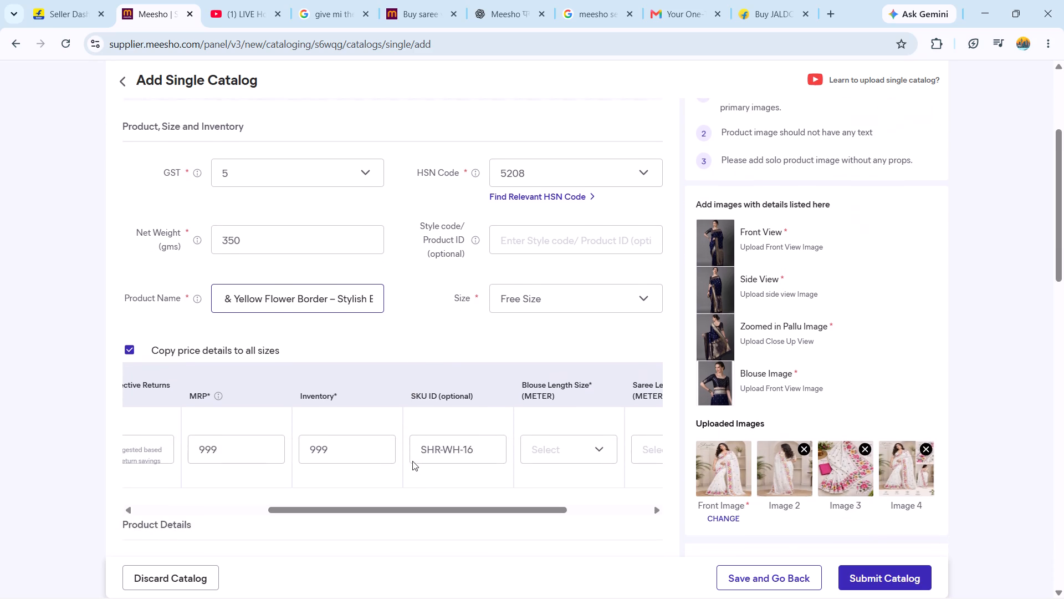
{"action": "scroll", "coordinate": [412, 461], "scroll_direction": "down", "scroll_amount": 1}
{"action": "scroll", "coordinate": [463, 431], "scroll_direction": "right", "scroll_amount": 1}
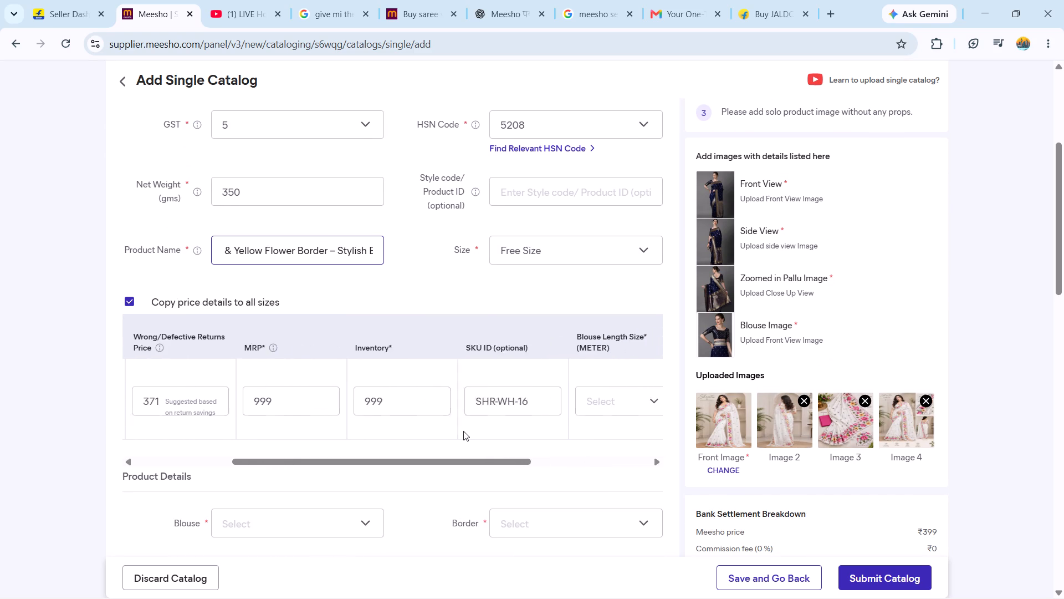
{"action": "scroll", "coordinate": [463, 431], "scroll_direction": "right", "scroll_amount": 1}
{"action": "scroll", "coordinate": [463, 431], "scroll_direction": "left", "scroll_amount": 2}
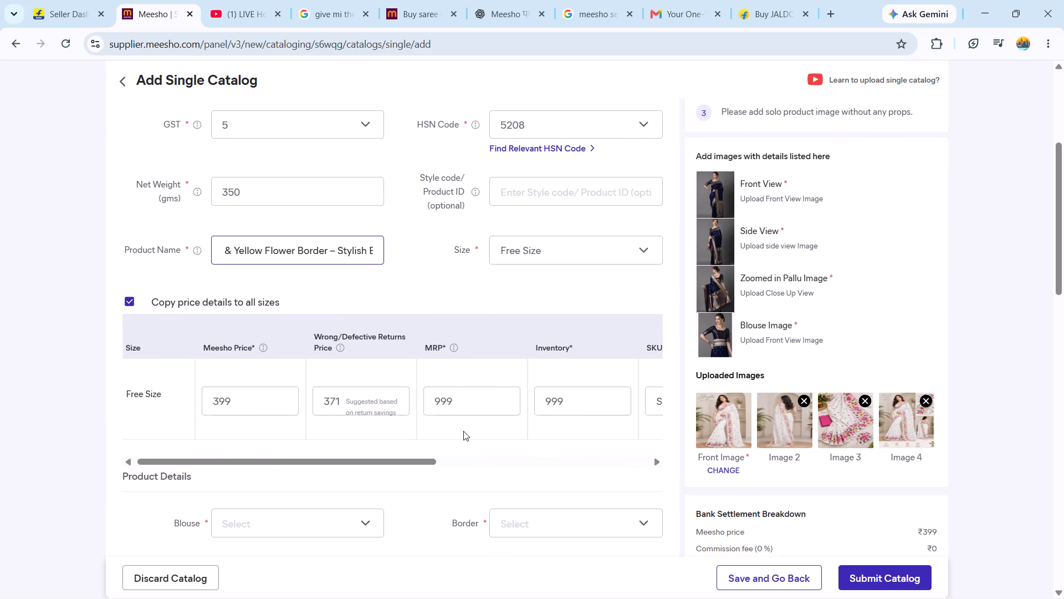
{"action": "scroll", "coordinate": [463, 431], "scroll_direction": "left", "scroll_amount": 2}
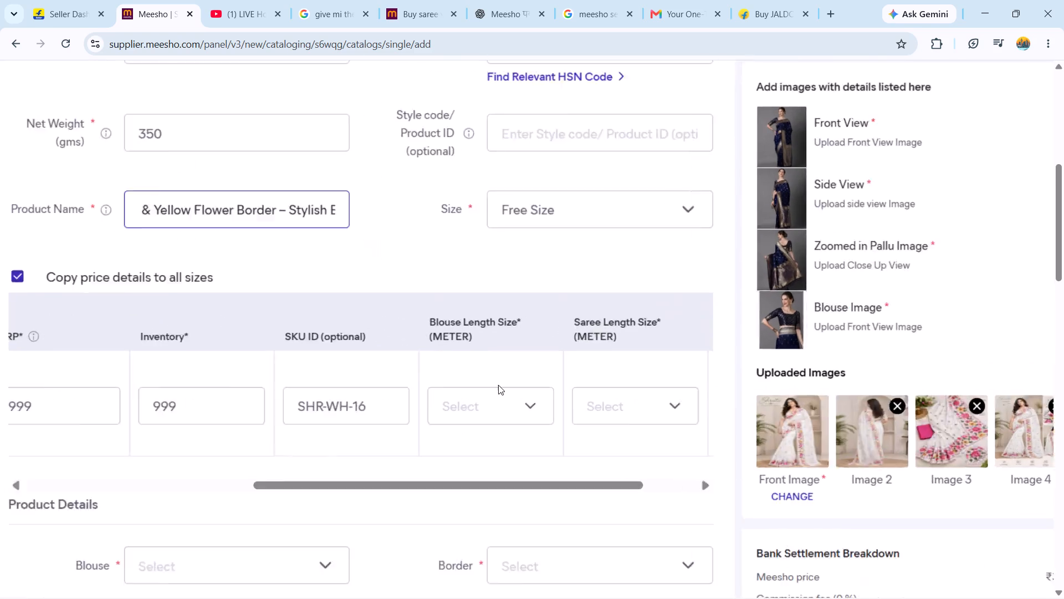
{"action": "left_click", "coordinate": [484, 396]}
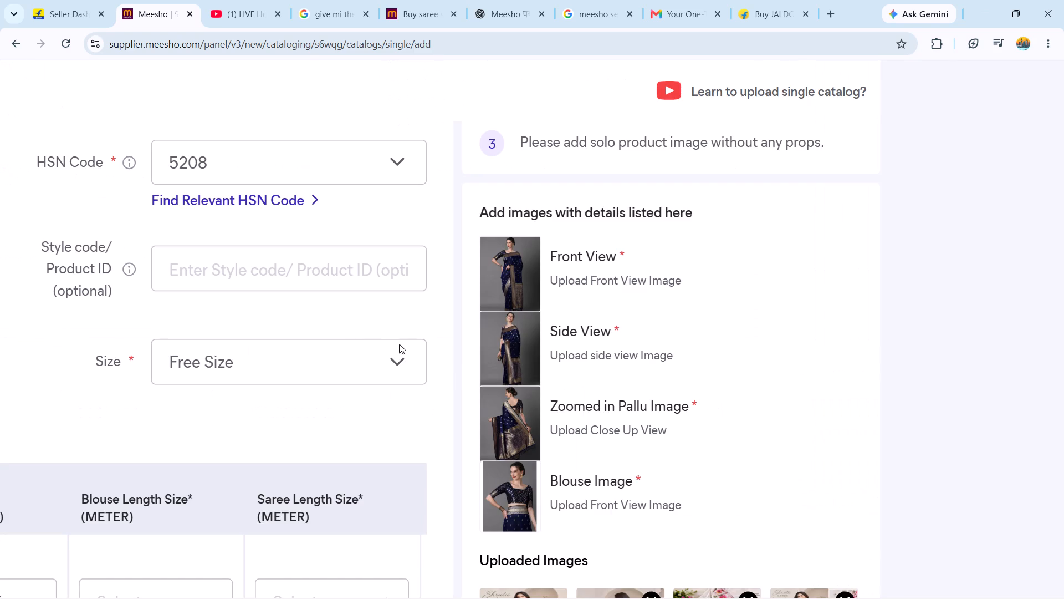
{"action": "scroll", "coordinate": [342, 338], "scroll_direction": "down", "scroll_amount": 1}
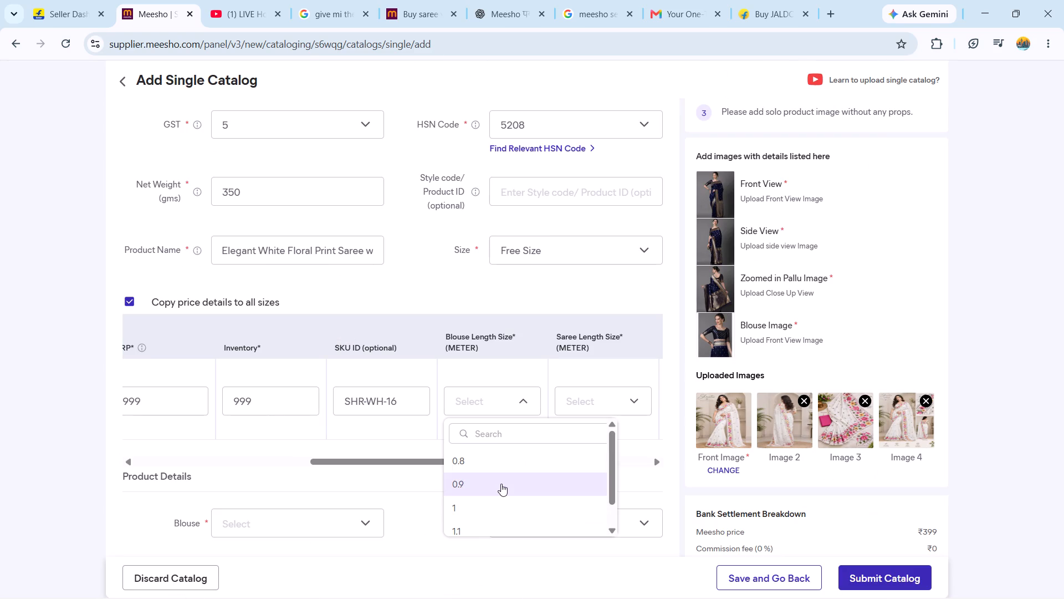
{"action": "scroll", "coordinate": [501, 484], "scroll_direction": "down", "scroll_amount": 1}
{"action": "scroll", "coordinate": [490, 481], "scroll_direction": "up", "scroll_amount": 2}
Copy the "Blouse Length Size* (METER)" heading and search Google with the saree image for "give mi the Blouse Length Size* (METER)".
{"action": "left_click_drag", "start_coordinate": [442, 334], "coordinate": [493, 347]}
{"action": "left_click", "coordinate": [493, 347]}
{"action": "left_click_drag", "start_coordinate": [493, 347], "coordinate": [456, 334]}
{"action": "key", "text": "ctrl+c"}
{"action": "key", "text": "ctrl+c"}
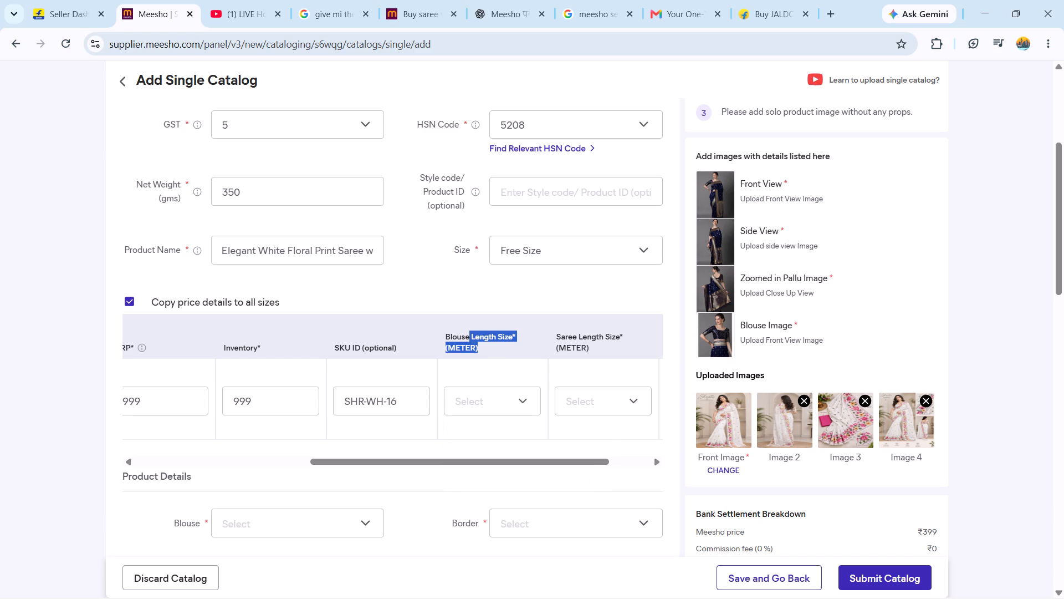
{"action": "left_click", "coordinate": [349, 0]}
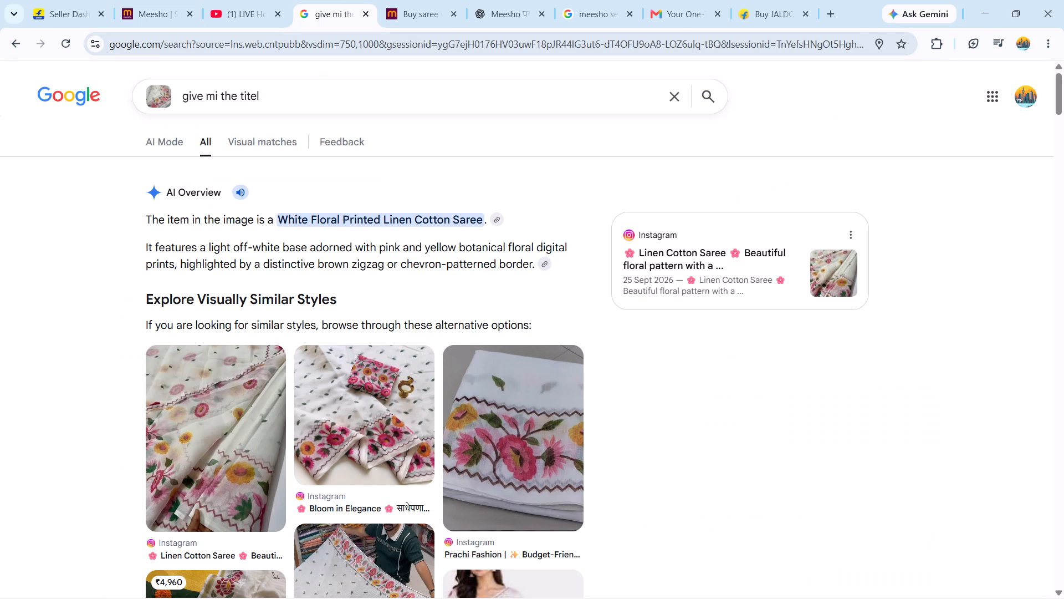
{"action": "left_click_drag", "start_coordinate": [318, 91], "coordinate": [240, 90]}
{"action": "key", "text": "ctrl+v"}
{"action": "key", "text": "Return"}
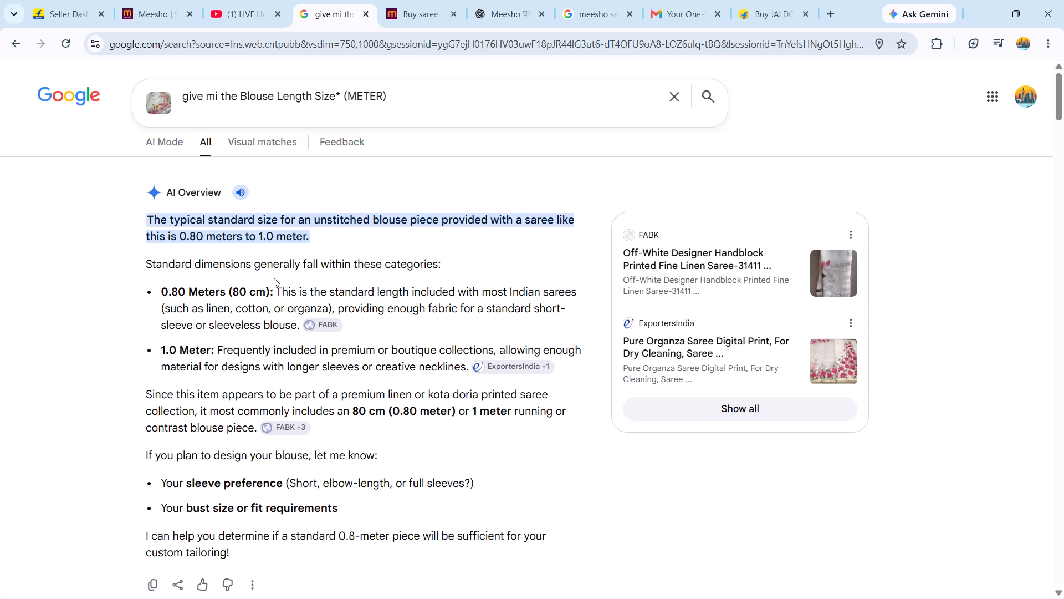
Return to the Meesho catalog form and review the entered product details, unfilled fields, bank settlement and customer price breakdowns.
{"action": "left_click", "coordinate": [183, 6]}
{"action": "scroll", "coordinate": [262, 298], "scroll_direction": "up", "scroll_amount": 6}
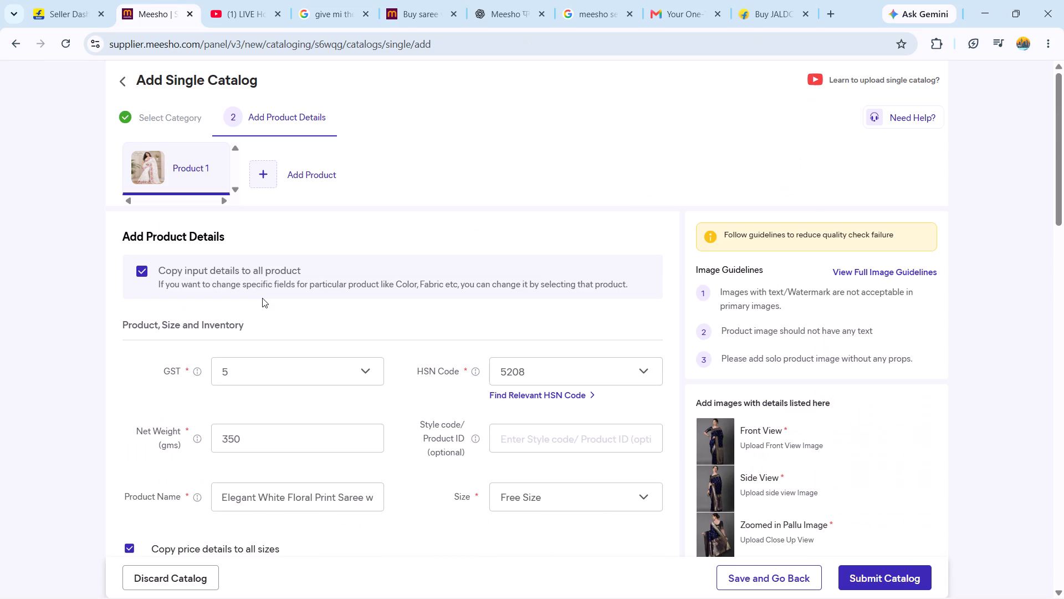
{"action": "left_click", "coordinate": [173, 121]}
{"action": "scroll", "coordinate": [287, 331], "scroll_direction": "down", "scroll_amount": 1}
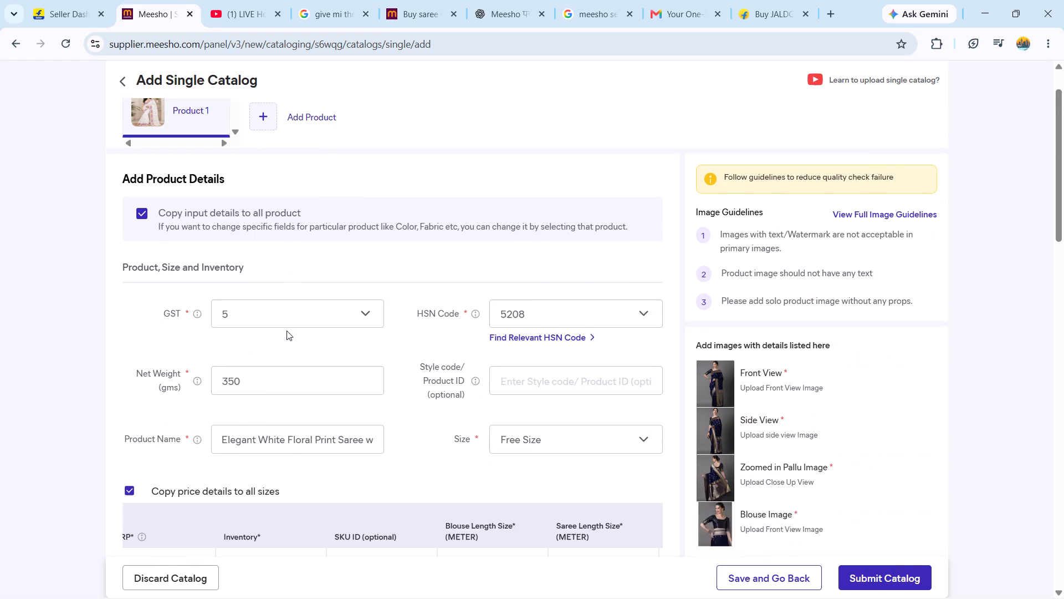
{"action": "scroll", "coordinate": [287, 331], "scroll_direction": "down", "scroll_amount": 2}
{"action": "scroll", "coordinate": [370, 347], "scroll_direction": "down", "scroll_amount": 2}
{"action": "scroll", "coordinate": [370, 347], "scroll_direction": "up", "scroll_amount": 1}
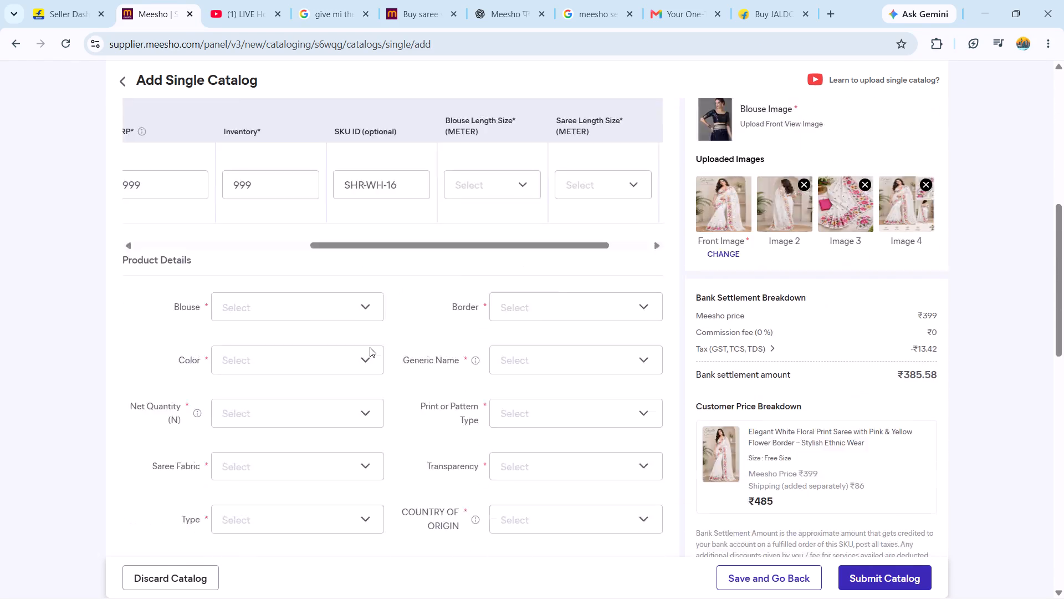
{"action": "scroll", "coordinate": [370, 347], "scroll_direction": "up", "scroll_amount": 1}
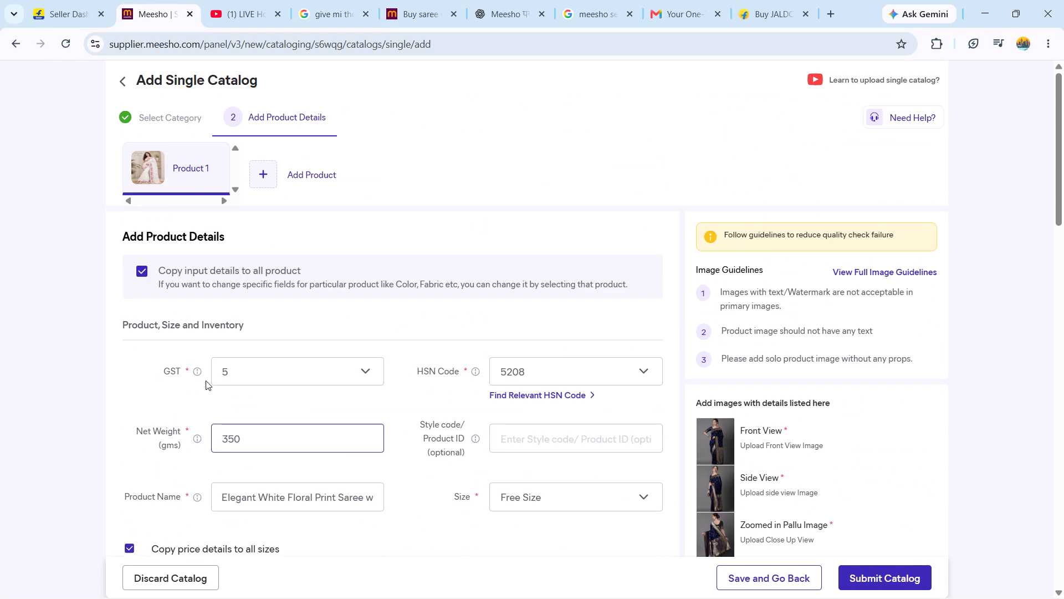
{"action": "scroll", "coordinate": [521, 322], "scroll_direction": "down", "scroll_amount": 1}
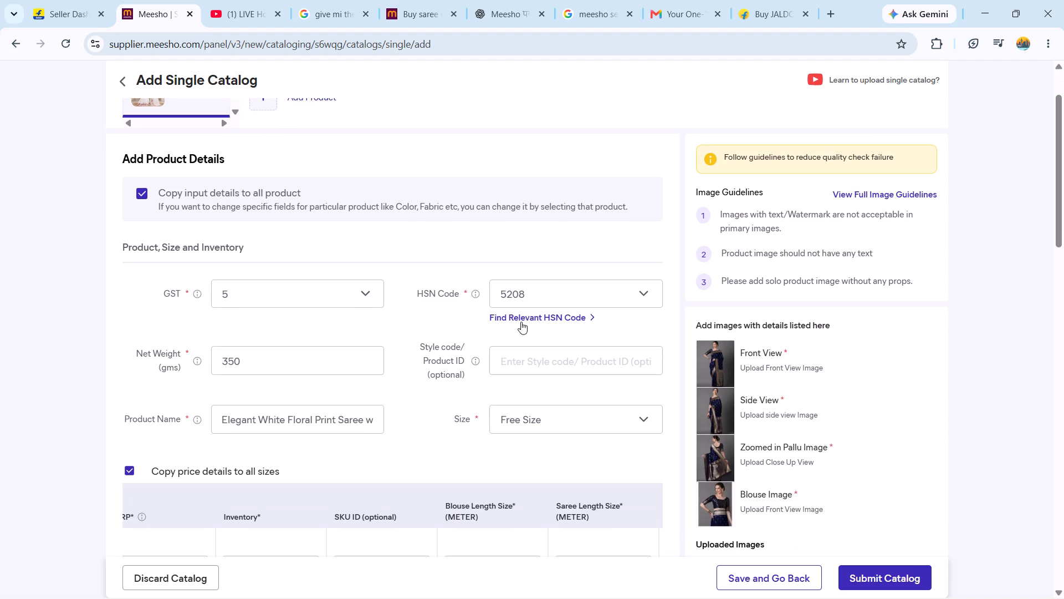
{"action": "scroll", "coordinate": [521, 322], "scroll_direction": "down", "scroll_amount": 3}
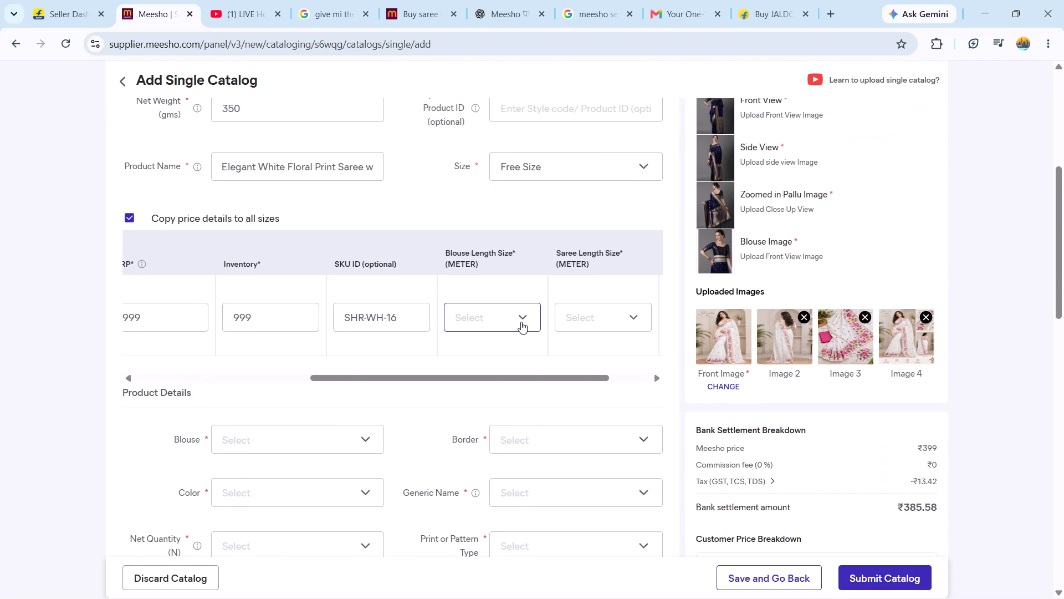
{"action": "scroll", "coordinate": [521, 322], "scroll_direction": "down", "scroll_amount": 2}
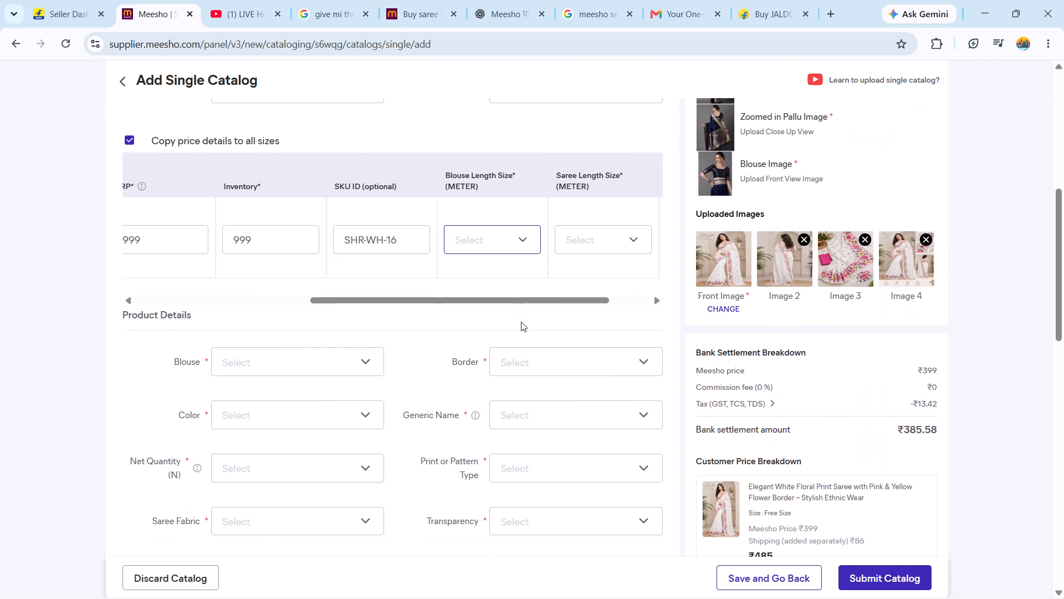
{"action": "scroll", "coordinate": [521, 322], "scroll_direction": "down", "scroll_amount": 1}
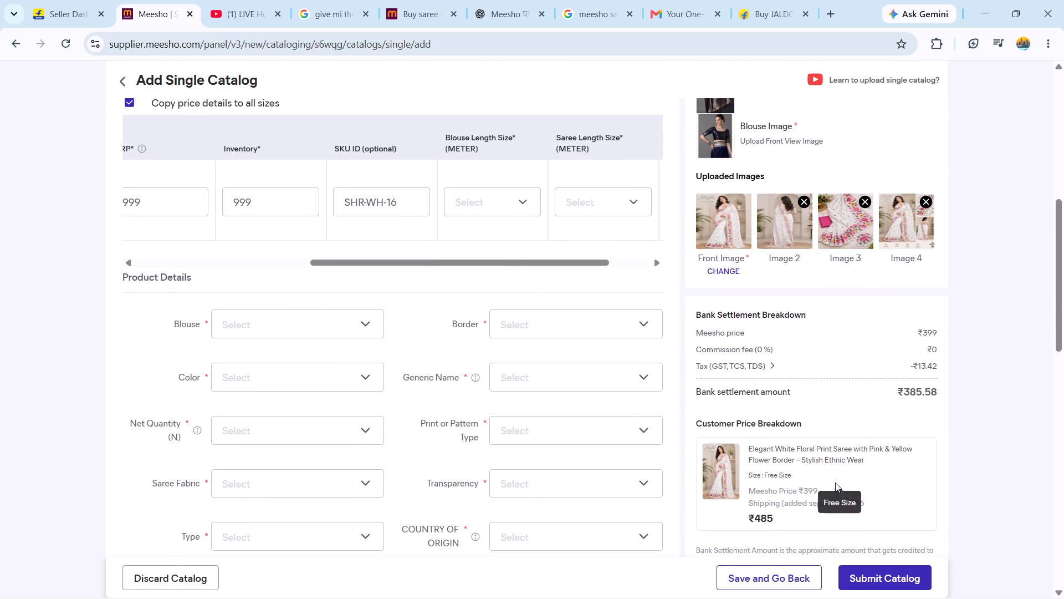
{"action": "scroll", "coordinate": [835, 483], "scroll_direction": "down", "scroll_amount": 1}
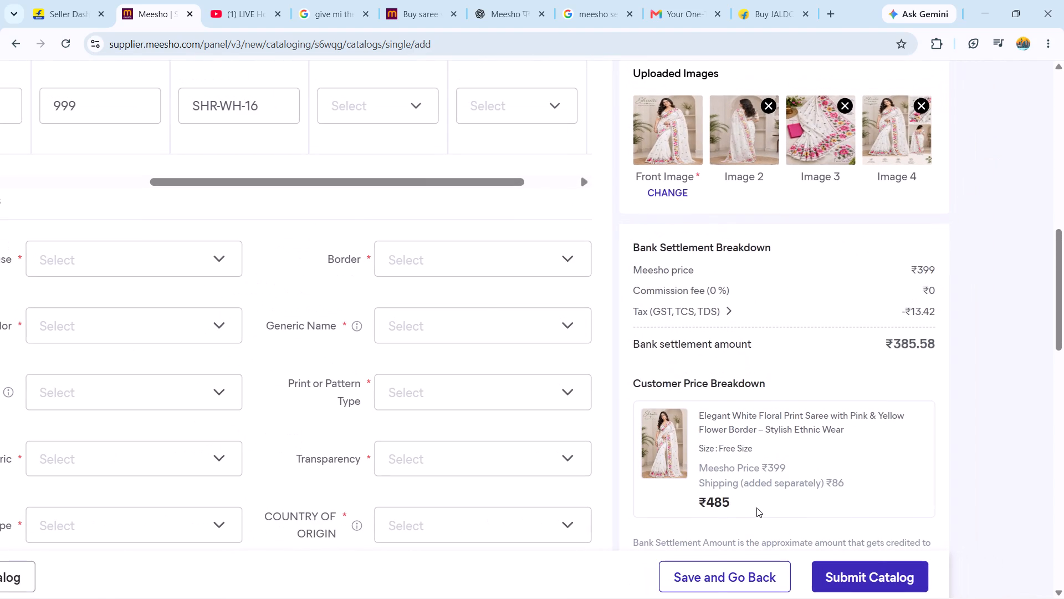
Try Meesho prices of 380, 388 and 384 in the Free Size row, and set the price to 388.
{"action": "scroll", "coordinate": [677, 341], "scroll_direction": "up", "scroll_amount": 1}
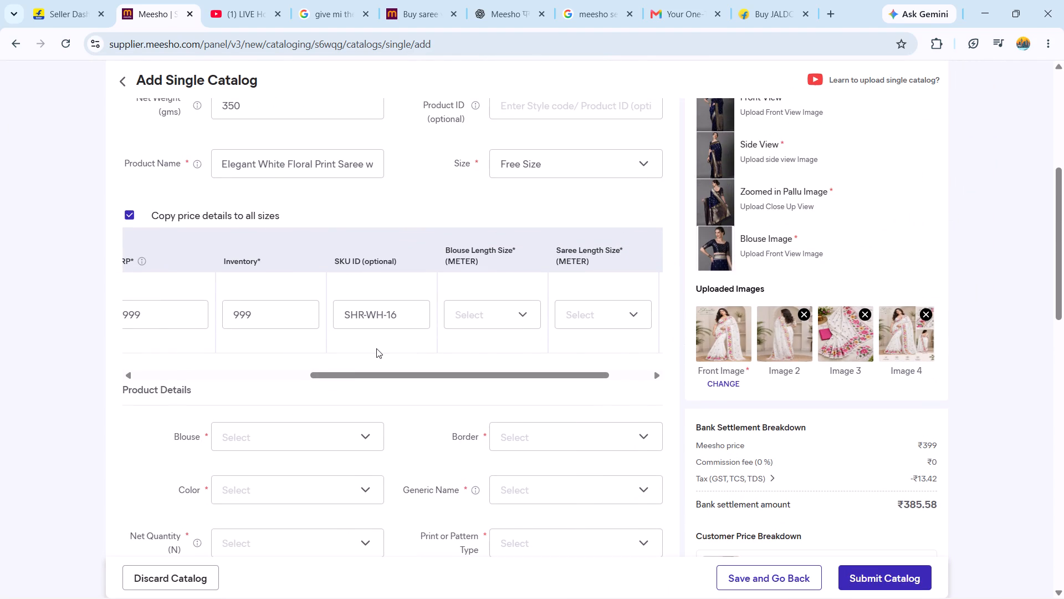
{"action": "scroll", "coordinate": [376, 348], "scroll_direction": "right", "scroll_amount": 1}
{"action": "scroll", "coordinate": [247, 345], "scroll_direction": "right", "scroll_amount": 3}
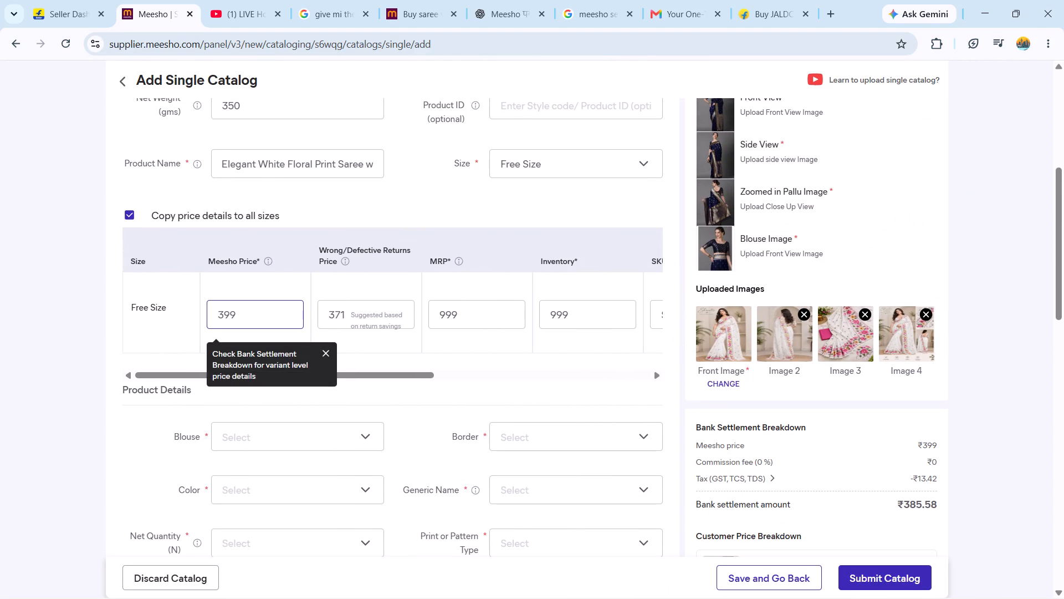
{"action": "left_click", "coordinate": [265, 317]}
{"action": "key", "text": "BackSpace"}
{"action": "key", "text": "BackSpace"}
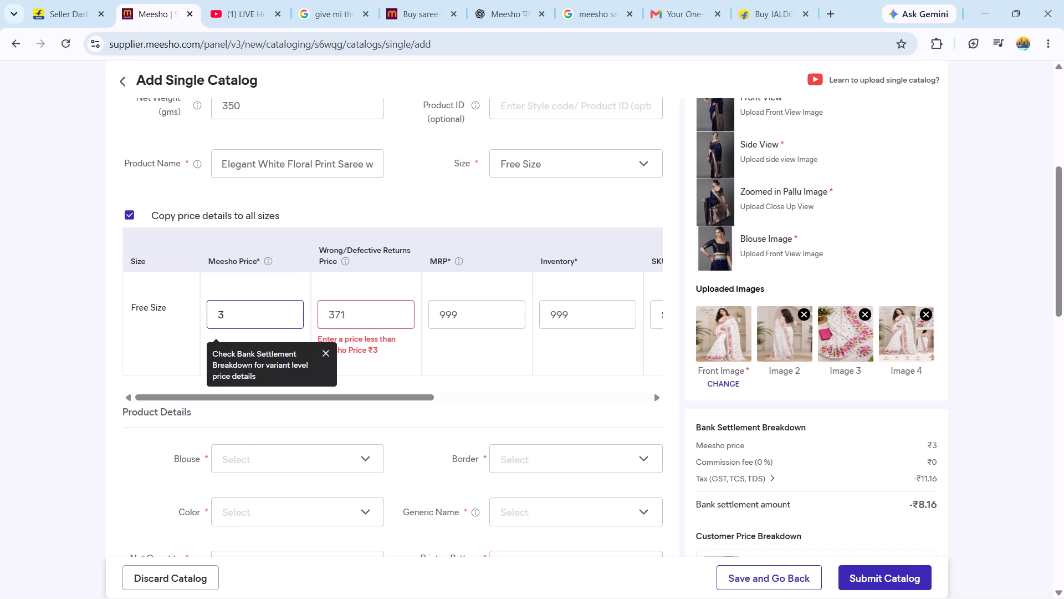
{"action": "type", "text": "80"}
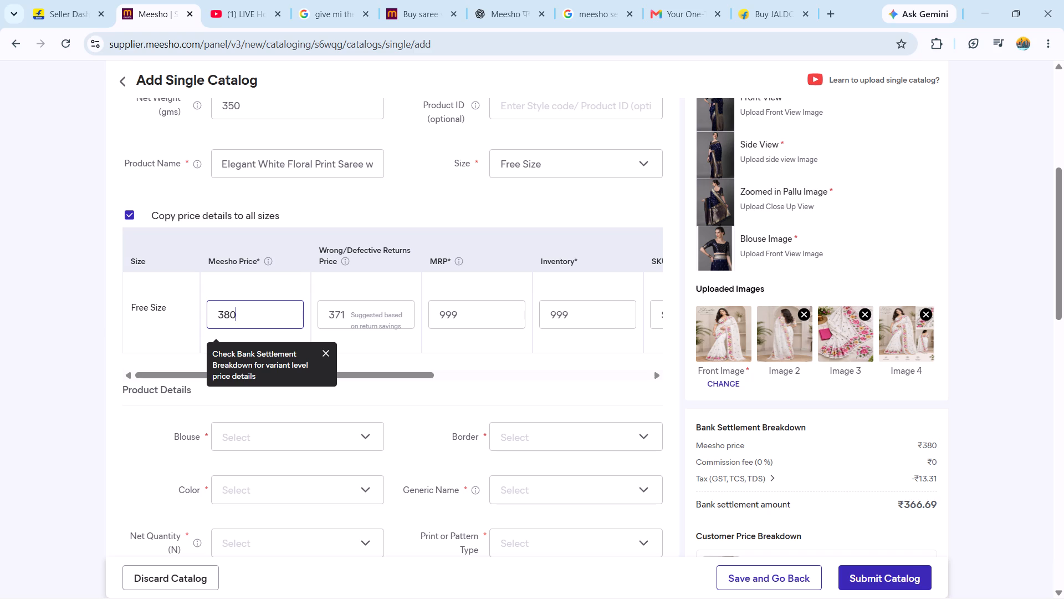
{"action": "key", "text": "BackSpace"}
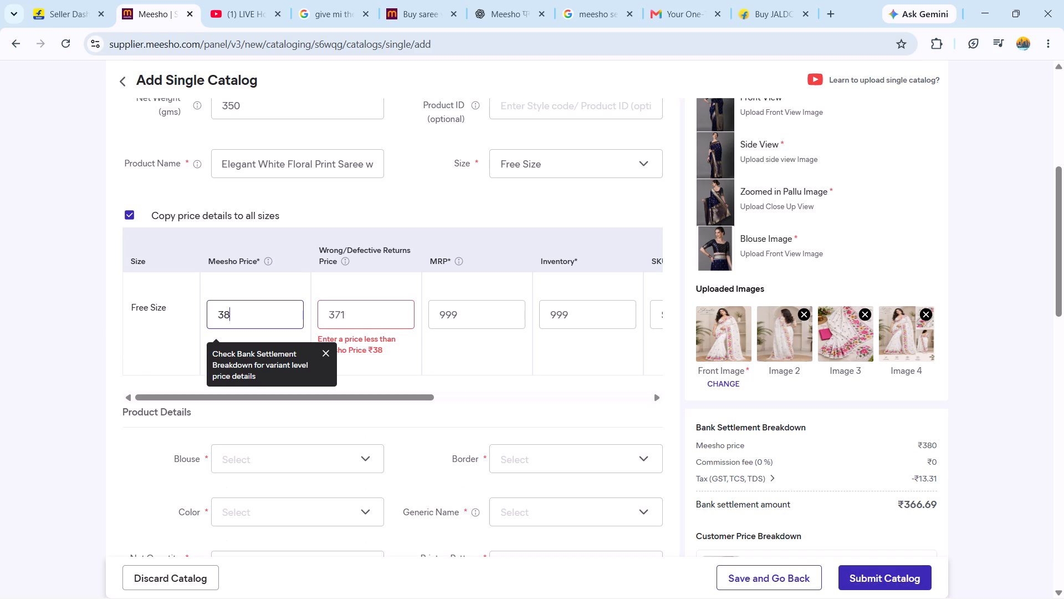
{"action": "key", "text": "8"}
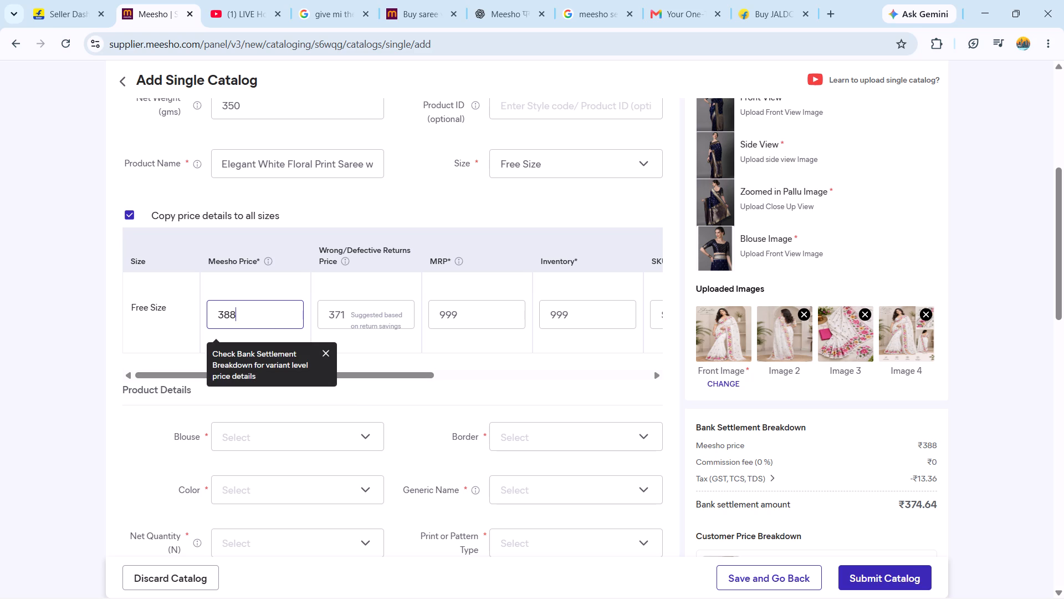
{"action": "key", "text": "BackSpace"}
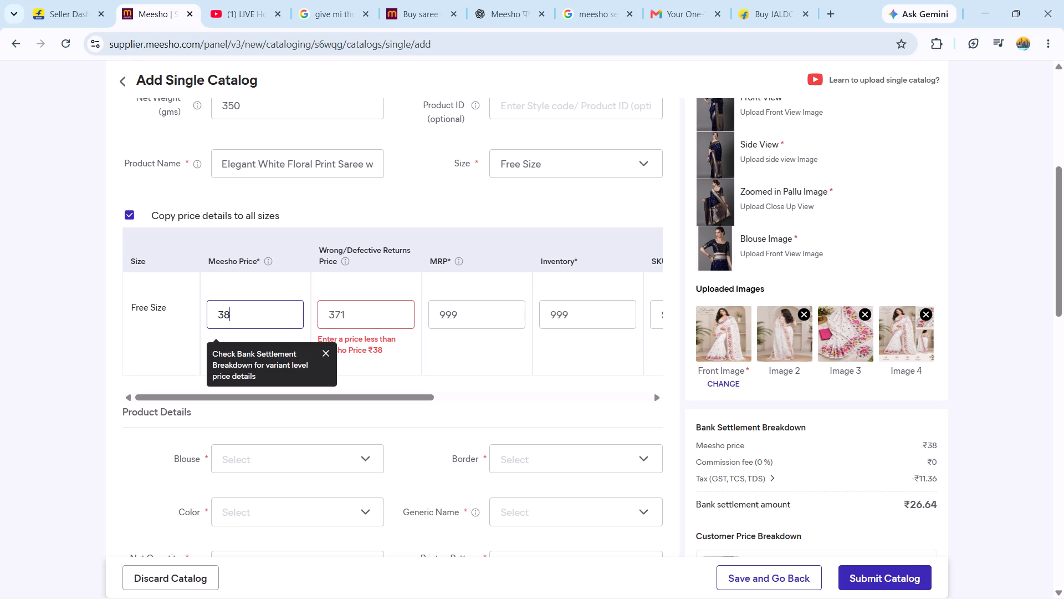
{"action": "key", "text": "4"}
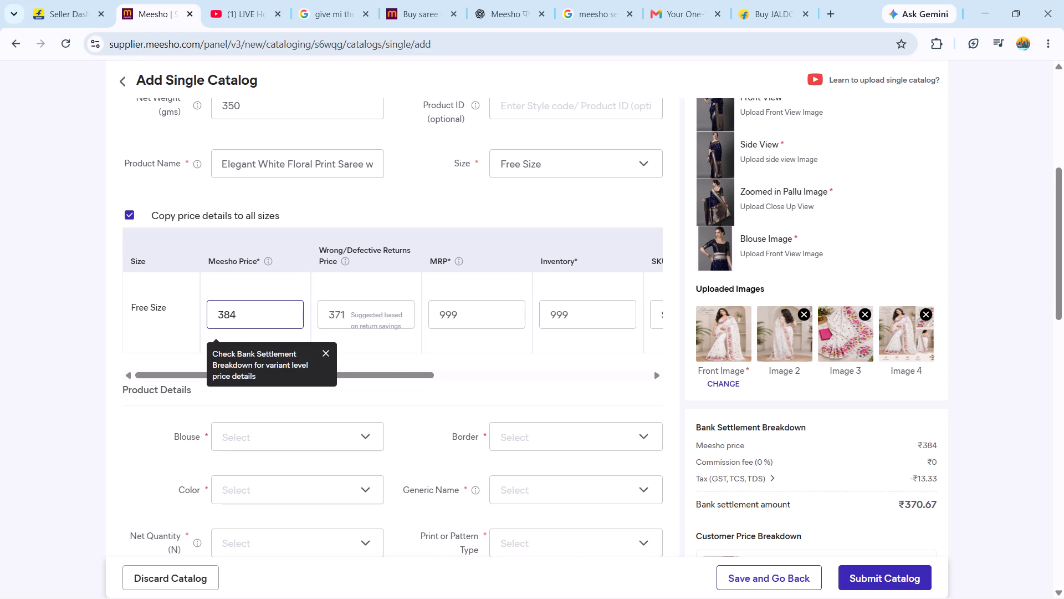
{"action": "key", "text": "BackSpace"}
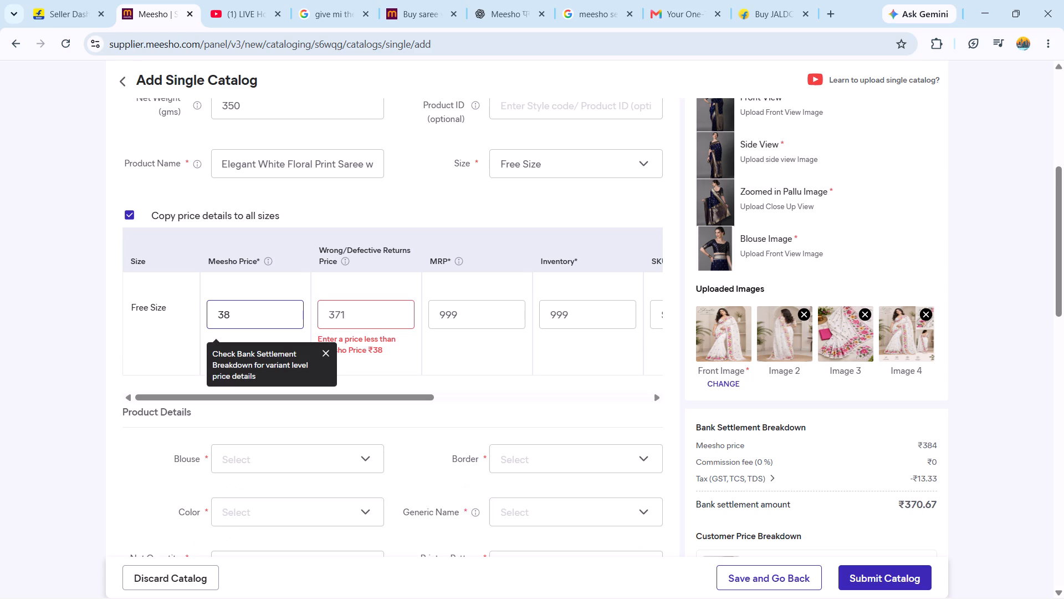
{"action": "key", "text": "8"}
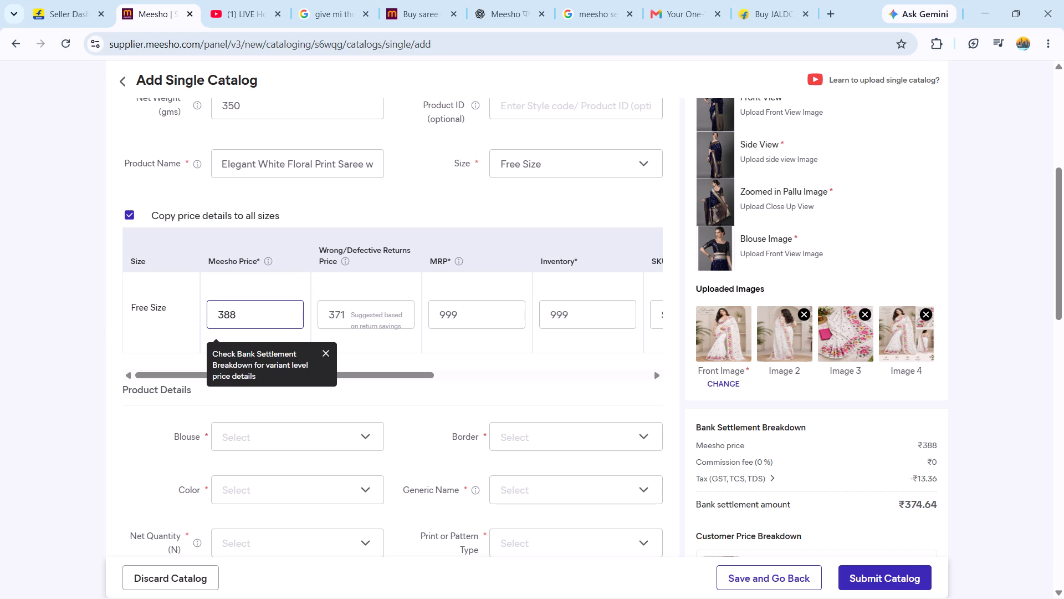
Review the bank settlement and customer price breakdowns for the new price, glancing at competing white saree prices on Meesho.
{"action": "scroll", "coordinate": [684, 392], "scroll_direction": "down", "scroll_amount": 2}
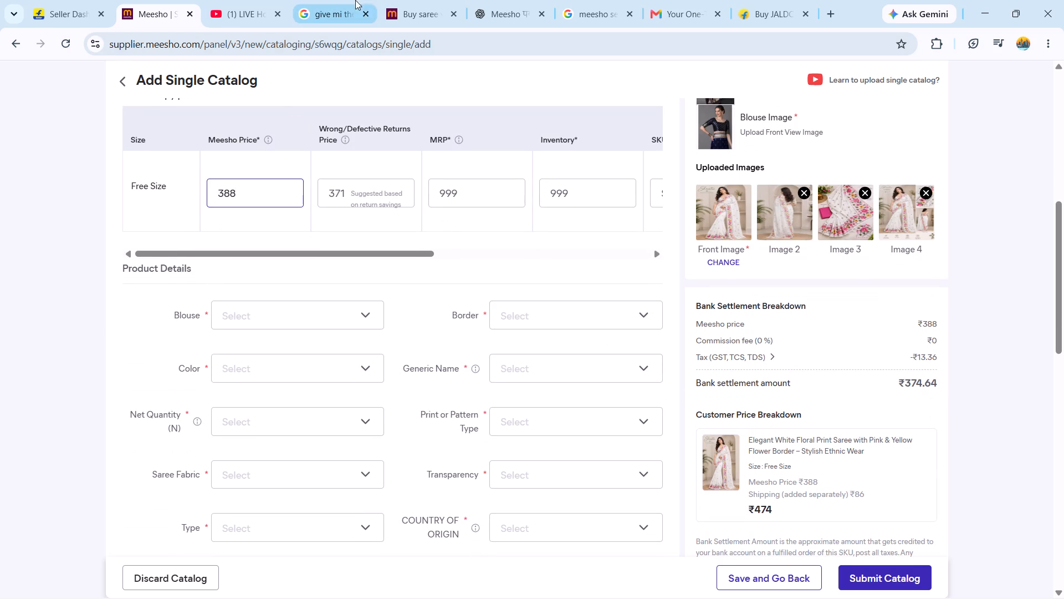
{"action": "left_click", "coordinate": [382, 0]}
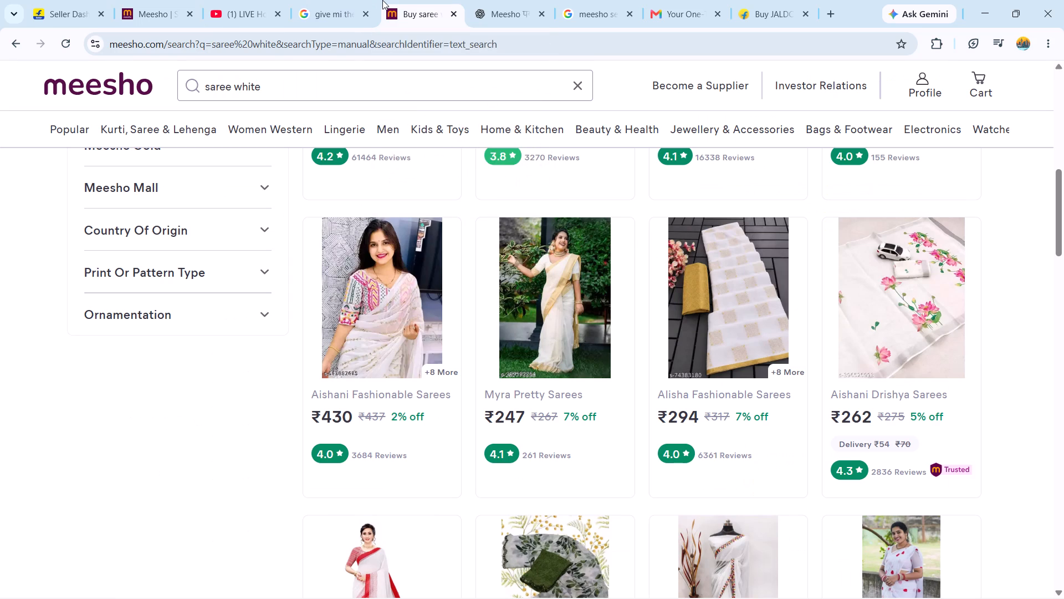
{"action": "left_click", "coordinate": [158, 0]}
{"action": "scroll", "coordinate": [800, 455], "scroll_direction": "down", "scroll_amount": 1}
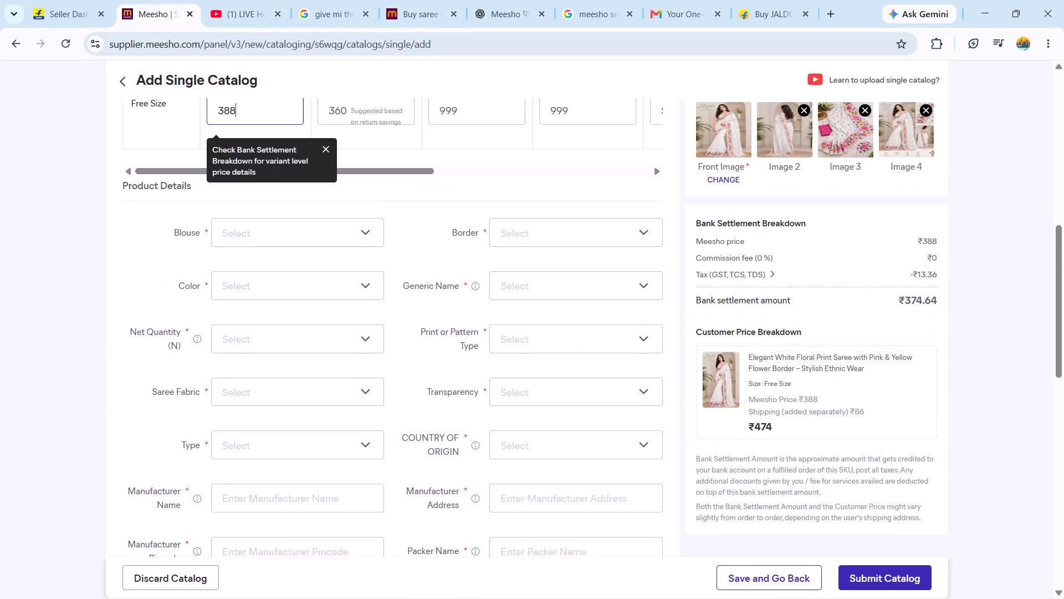
{"action": "scroll", "coordinate": [800, 455], "scroll_direction": "down", "scroll_amount": 1}
{"action": "left_click_drag", "start_coordinate": [836, 343], "coordinate": [820, 356]}
{"action": "triple_click", "coordinate": [841, 380]}
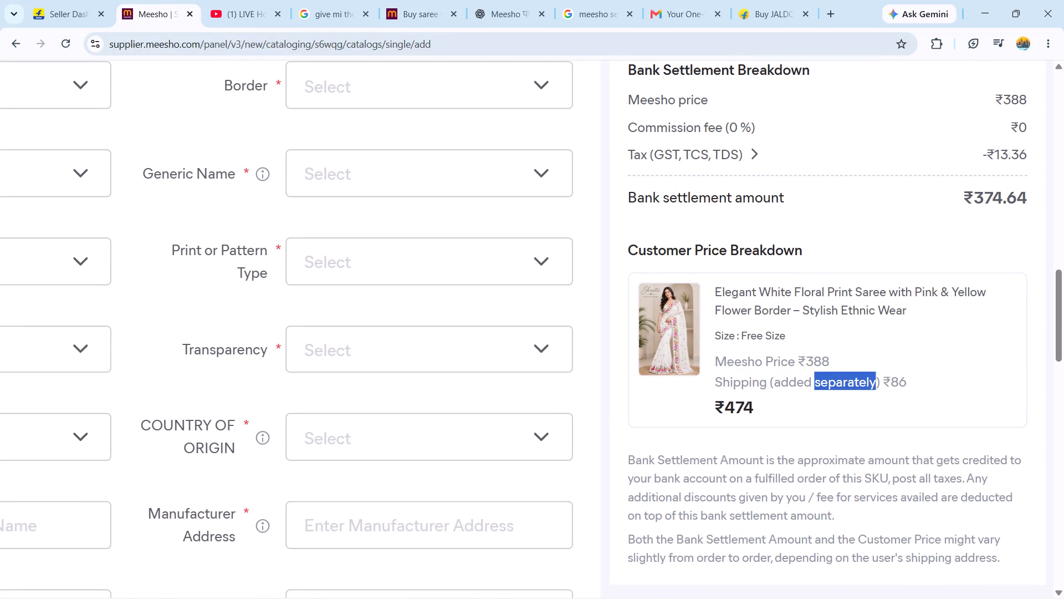
{"action": "left_click", "coordinate": [845, 408]}
{"action": "scroll", "coordinate": [845, 408], "scroll_direction": "up", "scroll_amount": 1}
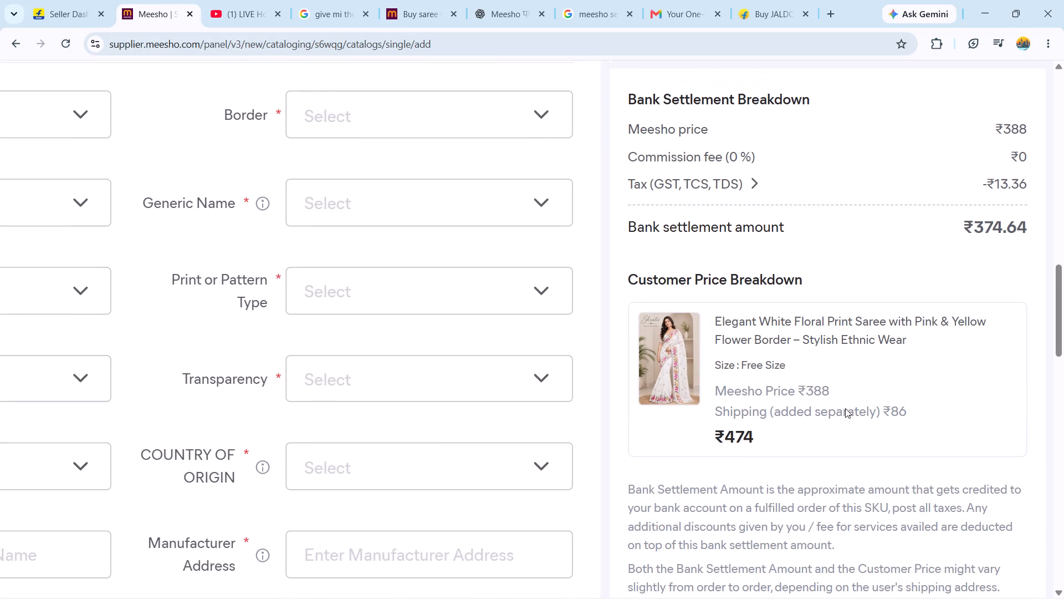
{"action": "scroll", "coordinate": [845, 408], "scroll_direction": "up", "scroll_amount": 3}
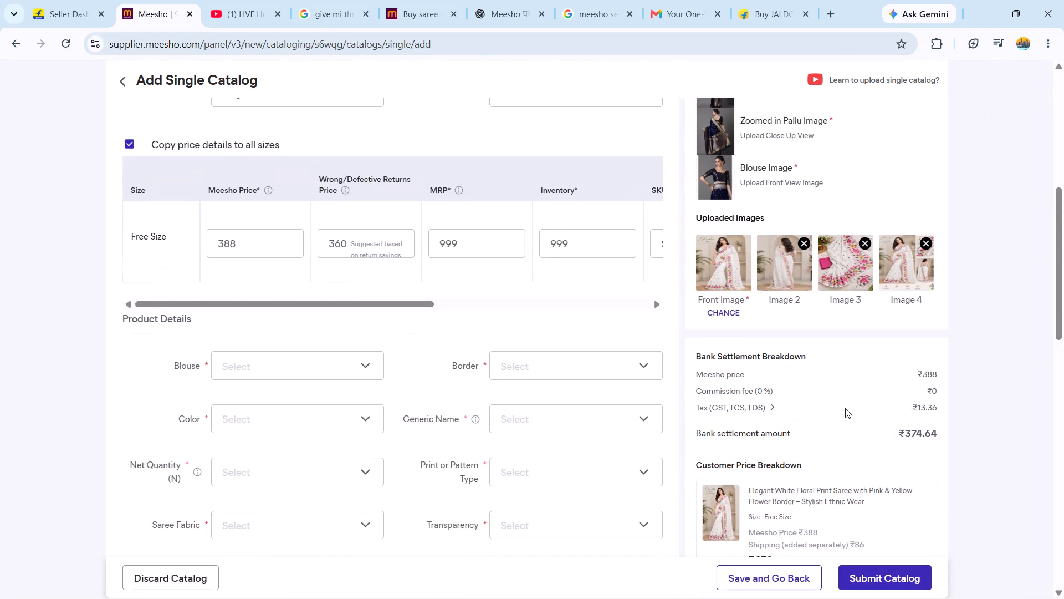
{"action": "scroll", "coordinate": [845, 408], "scroll_direction": "up", "scroll_amount": 1}
{"action": "scroll", "coordinate": [845, 408], "scroll_direction": "down", "scroll_amount": 2}
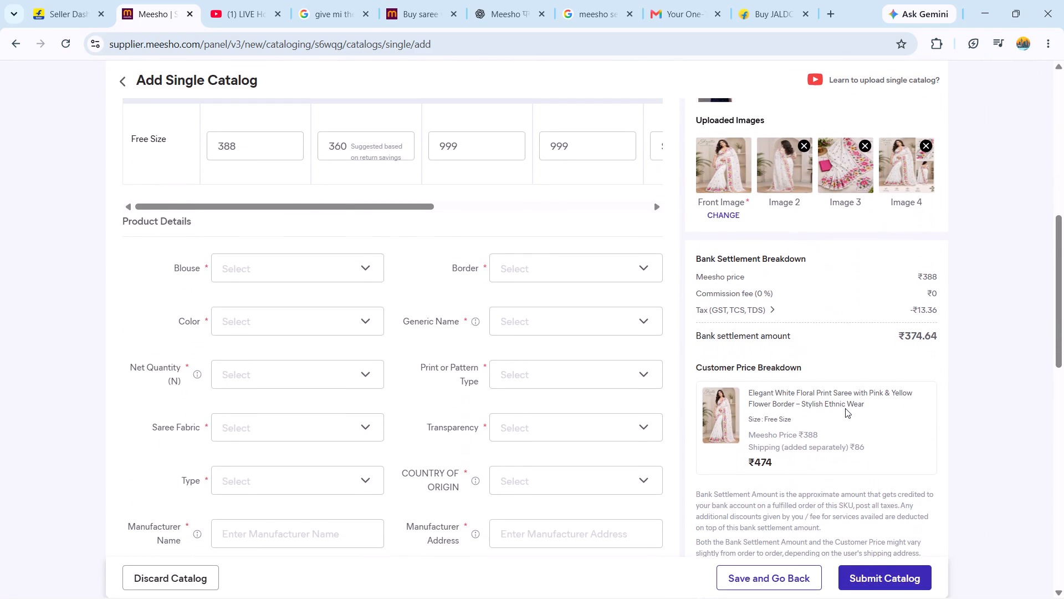
Expand the Tax entry in the Bank Settlement Breakdown and examine the GST, TCS and TDS deductions alongside the customer price and shipping.
{"action": "left_click", "coordinate": [761, 306]}
{"action": "scroll", "coordinate": [770, 419], "scroll_direction": "down", "scroll_amount": 1}
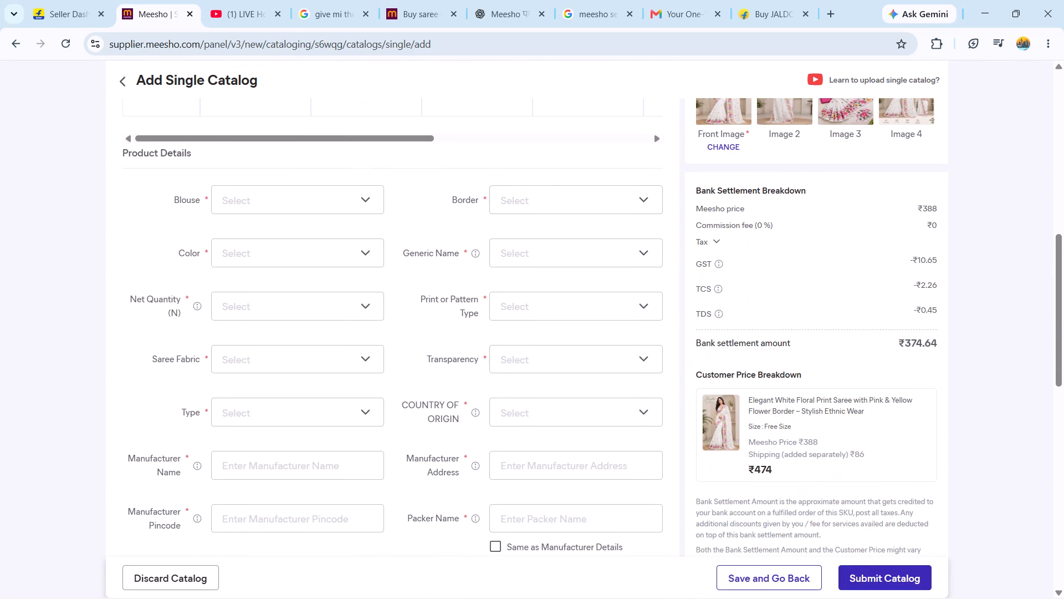
{"action": "left_click", "coordinate": [780, 381]}
{"action": "left_click", "coordinate": [787, 437]}
{"action": "scroll", "coordinate": [787, 437], "scroll_direction": "down", "scroll_amount": 1}
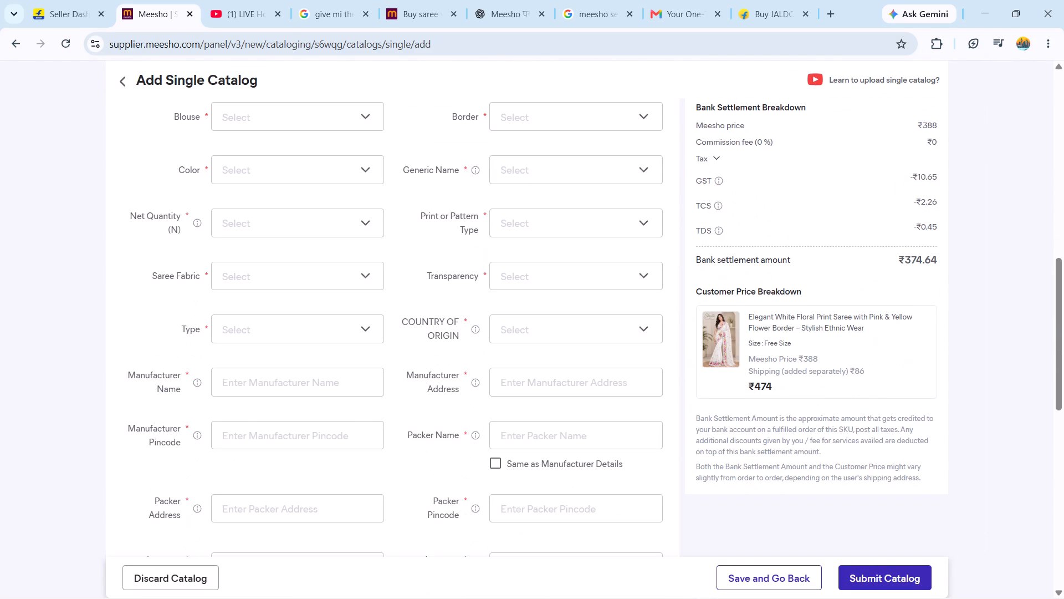
{"action": "left_click_drag", "start_coordinate": [746, 378], "coordinate": [777, 383]}
{"action": "left_click", "coordinate": [789, 383]}
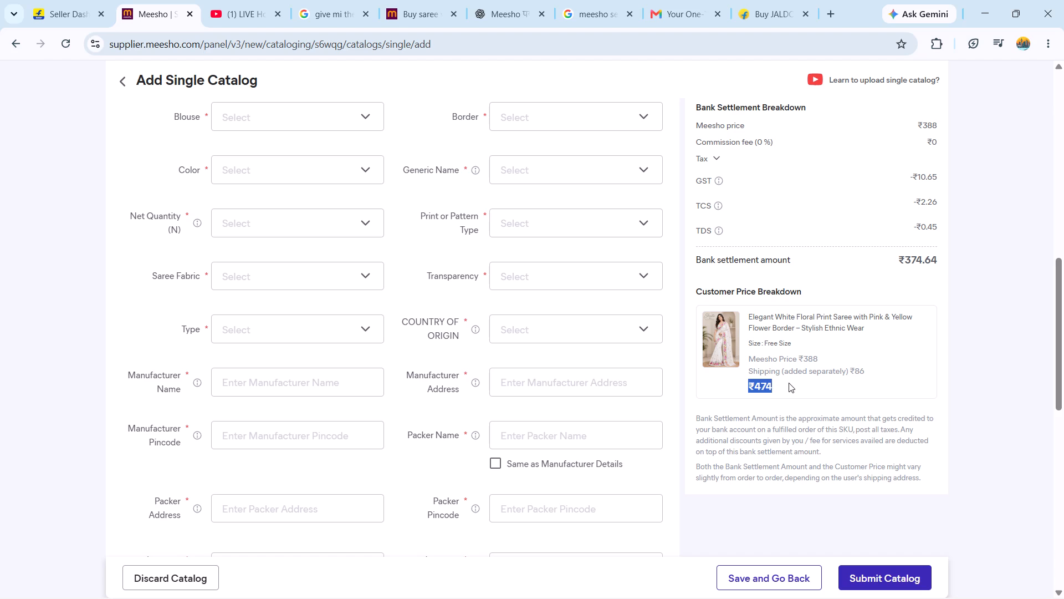
Switch to the YouTube Meesho listing tutorial and rewind to the Reduce Meesho High Shipping chapter to review its product image guidelines.
{"action": "scroll", "coordinate": [789, 383], "scroll_direction": "up", "scroll_amount": 1}
{"action": "left_click", "coordinate": [246, 0]}
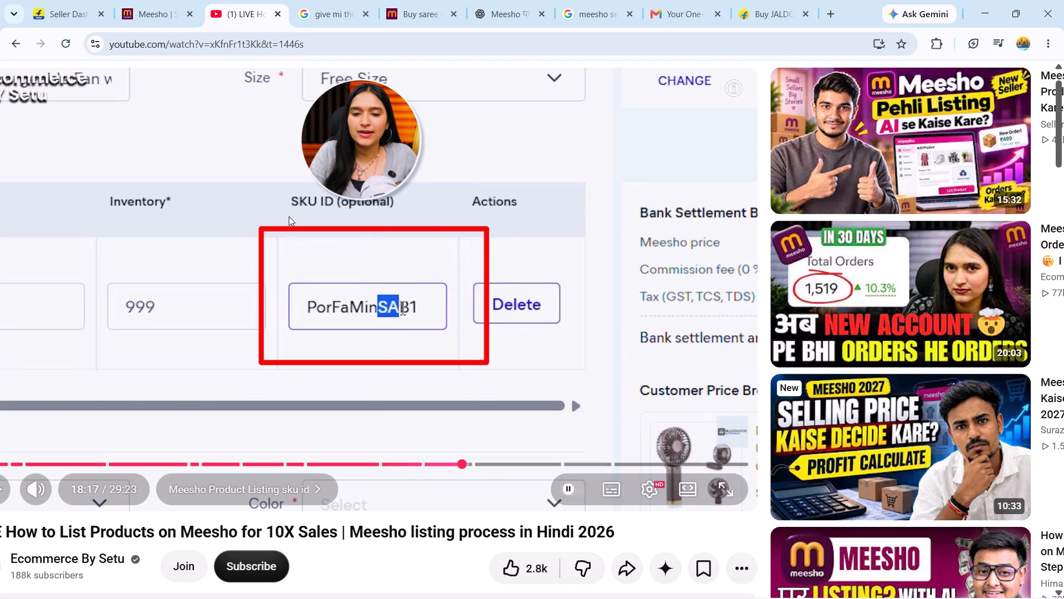
{"action": "left_click", "coordinate": [289, 216]}
{"action": "key", "text": "Left"}
{"action": "key", "text": "Left"}
{"action": "key", "text": "Left"}
{"action": "key", "text": "Left"}
{"action": "key", "text": "Left"}
{"action": "key", "text": "Left"}
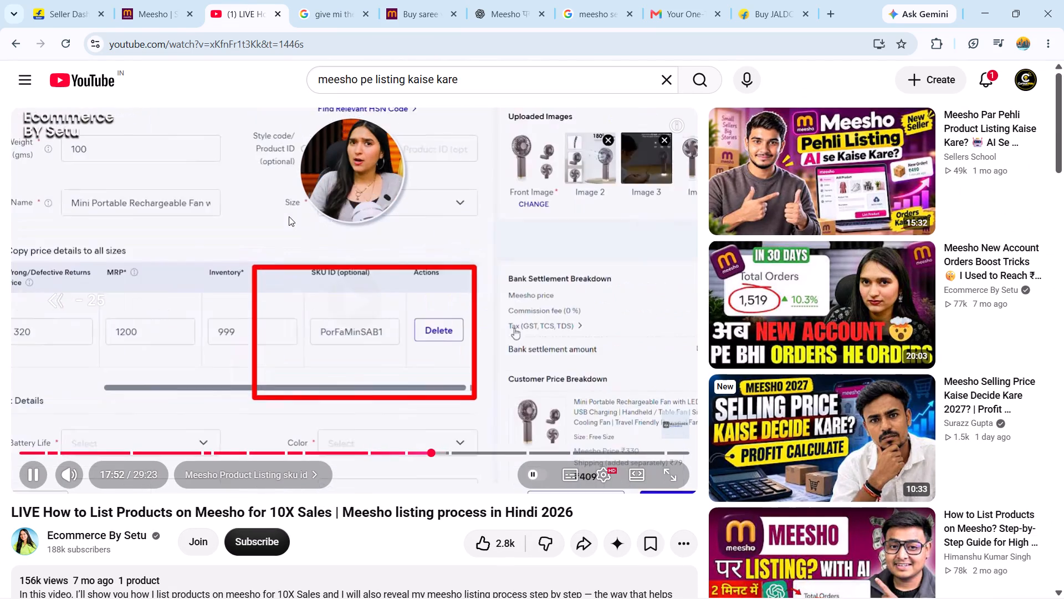
{"action": "key", "text": "Left"}
{"action": "key", "text": "Left"}
{"action": "key", "text": "Left"}
{"action": "key", "text": "Left"}
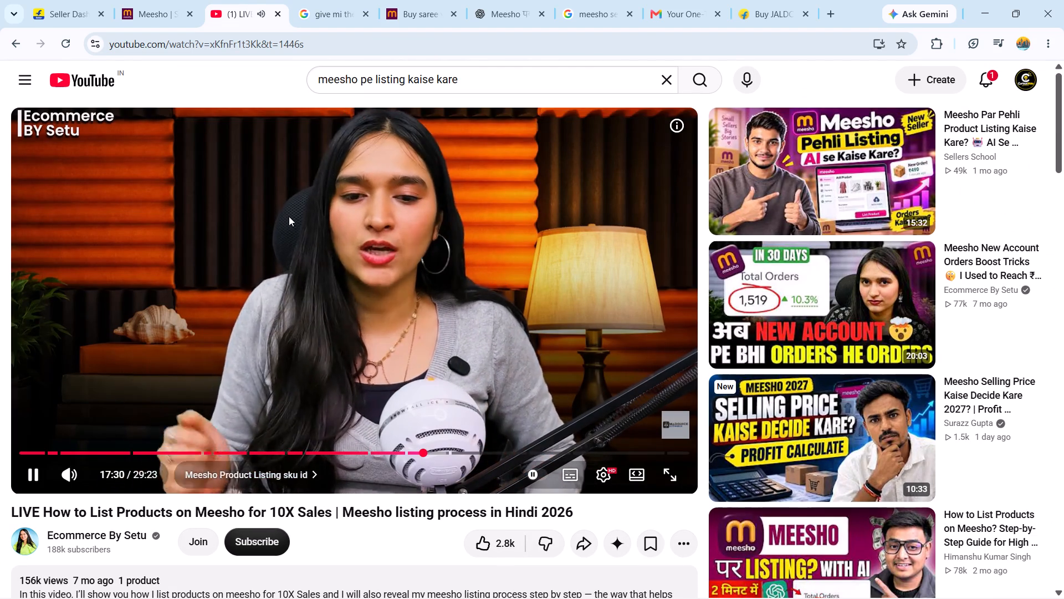
{"action": "key", "text": "Left"}
{"action": "key", "text": "Left"}
{"action": "key", "text": "Left"}
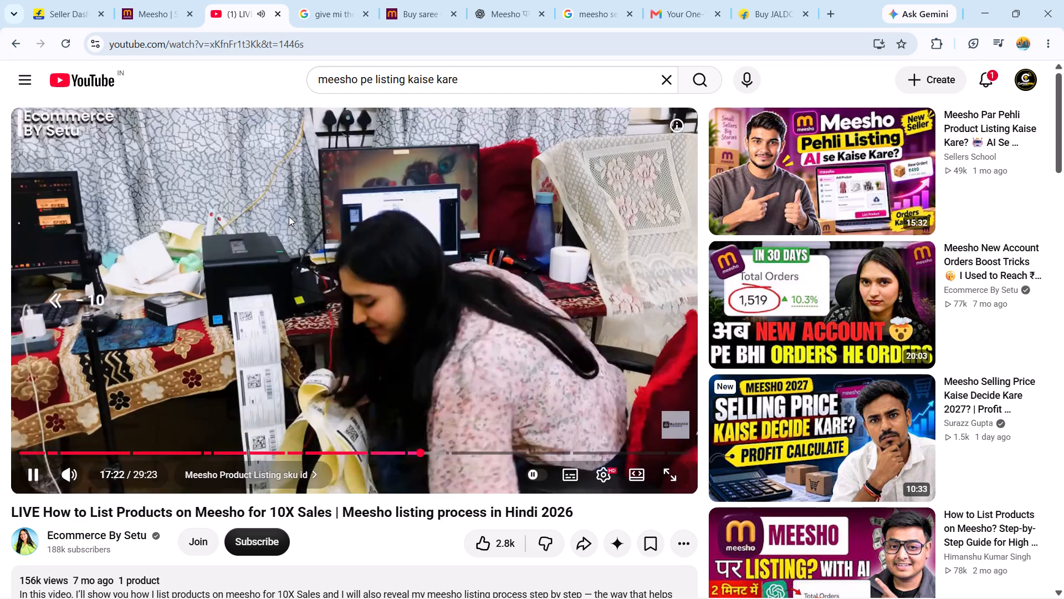
{"action": "key", "text": "Left"}
{"action": "key", "text": "Left"}
{"action": "key", "text": "Left"}
{"action": "key", "text": "Left"}
{"action": "key", "text": "Left"}
{"action": "key", "text": "Left"}
{"action": "key", "text": "Left"}
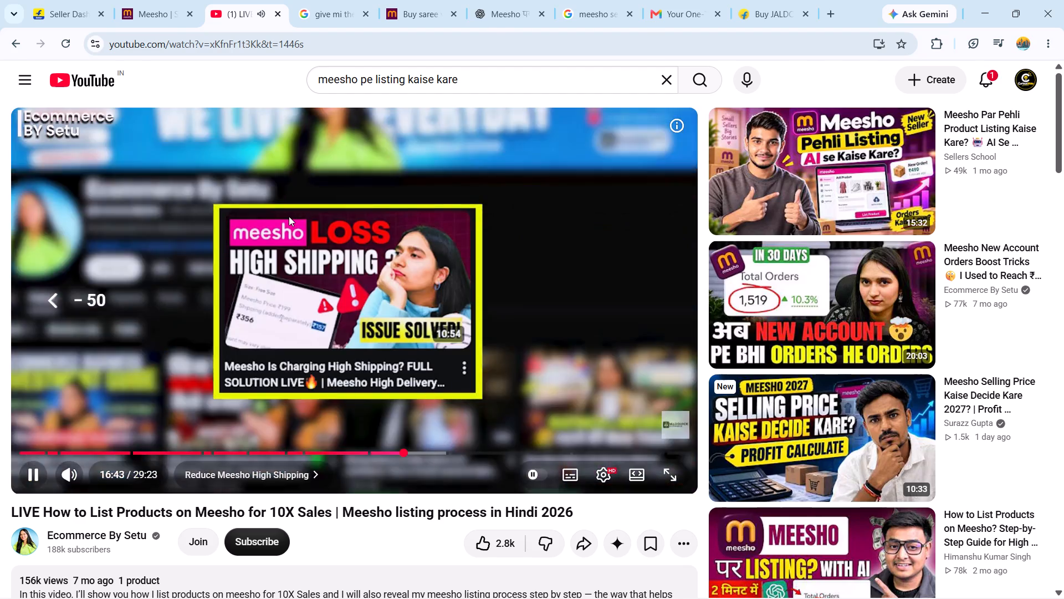
{"action": "key", "text": "Left"}
{"action": "key", "text": "Left"}
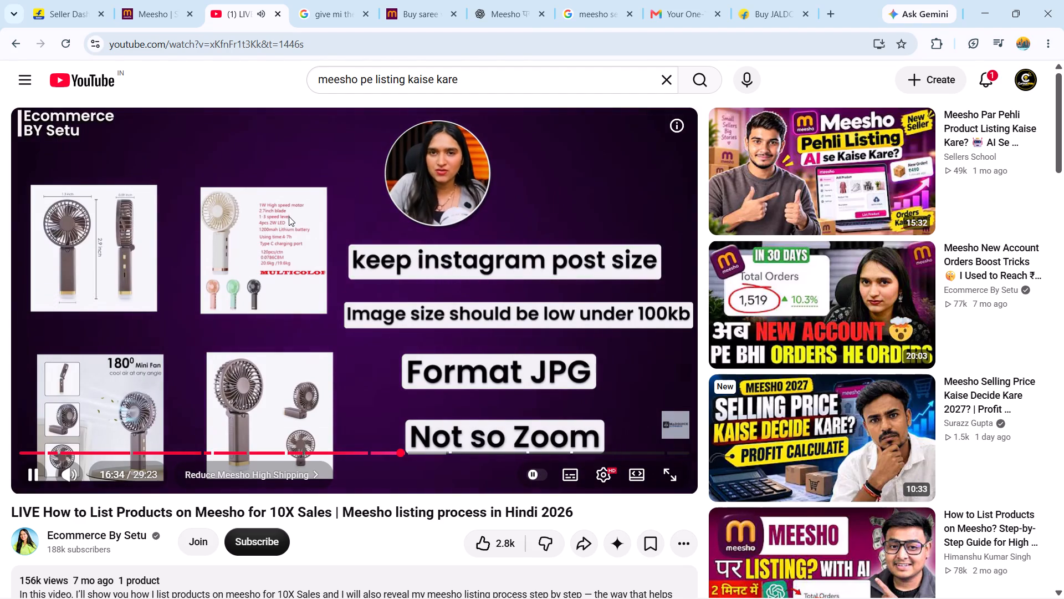
{"action": "key", "text": "Left"}
{"action": "key", "text": "Left"}
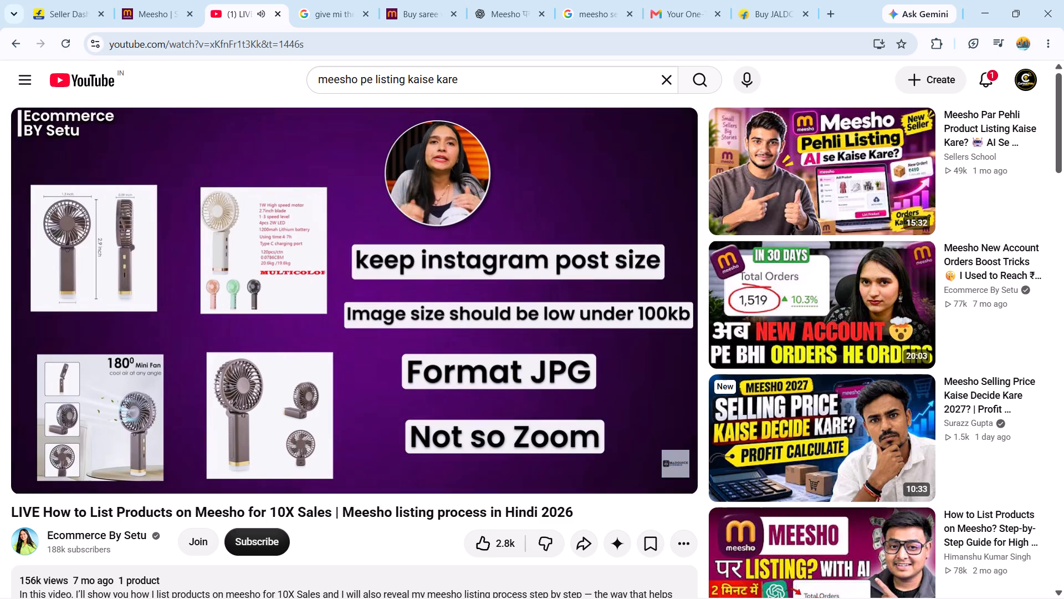
Rewatch parts of the high shipping chapter, skip ahead into the Meesho Product Listing sku id chapter, and pause the tutorial.
{"action": "key", "text": "Right"}
{"action": "key", "text": "Left"}
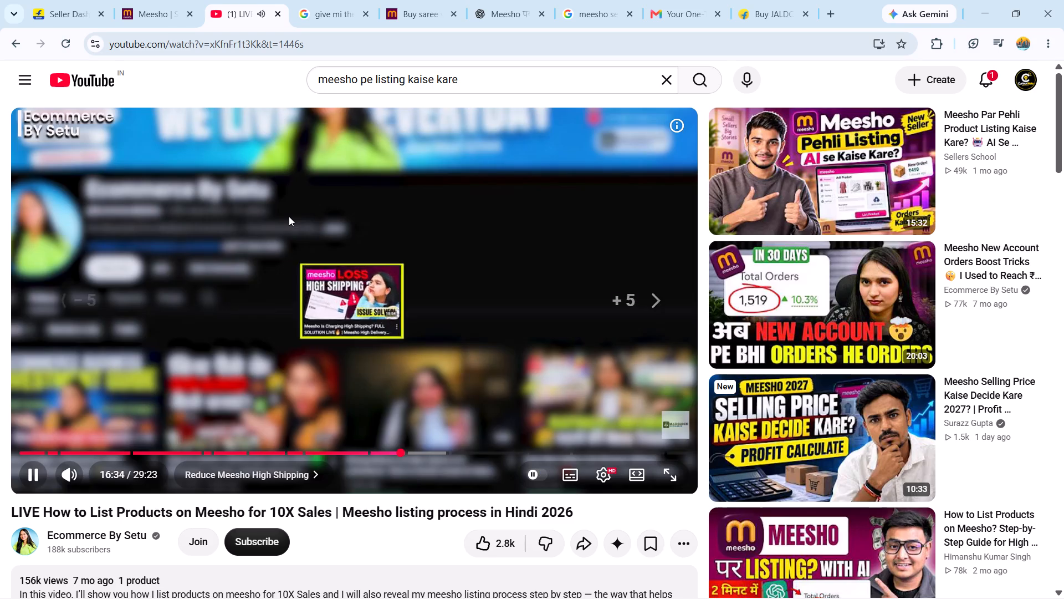
{"action": "key", "text": "Right"}
{"action": "key", "text": "Left"}
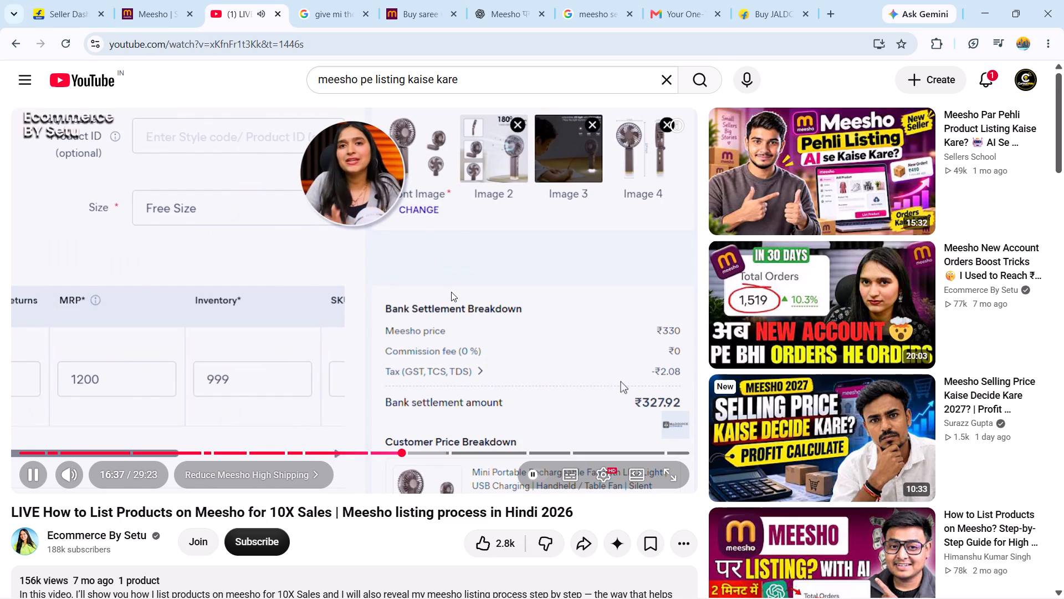
{"action": "left_click", "coordinate": [451, 292]}
{"action": "left_click", "coordinate": [451, 292]}
{"action": "key", "text": "Right"}
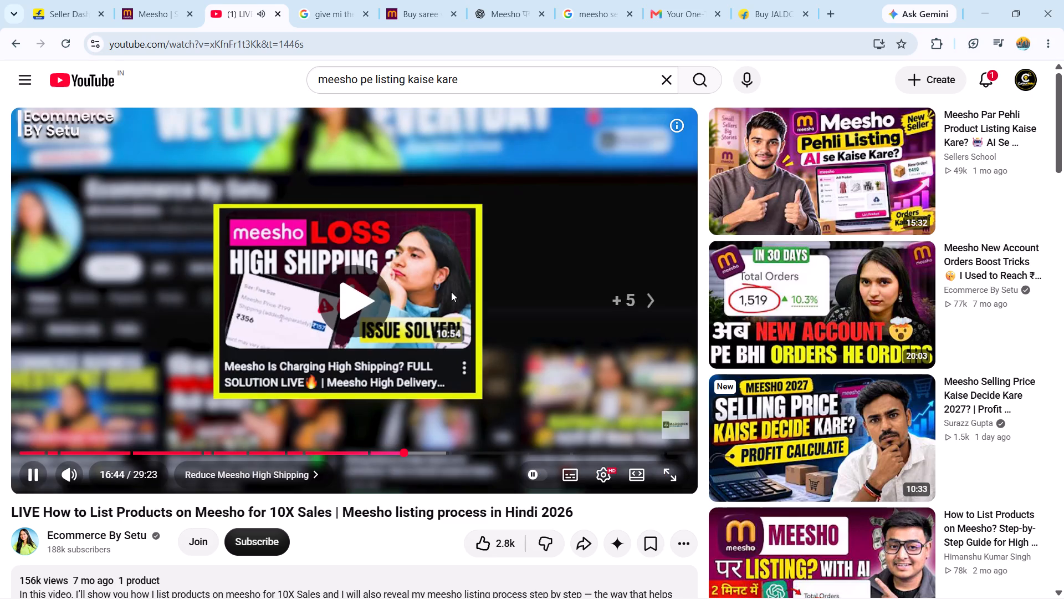
{"action": "key", "text": "Right"}
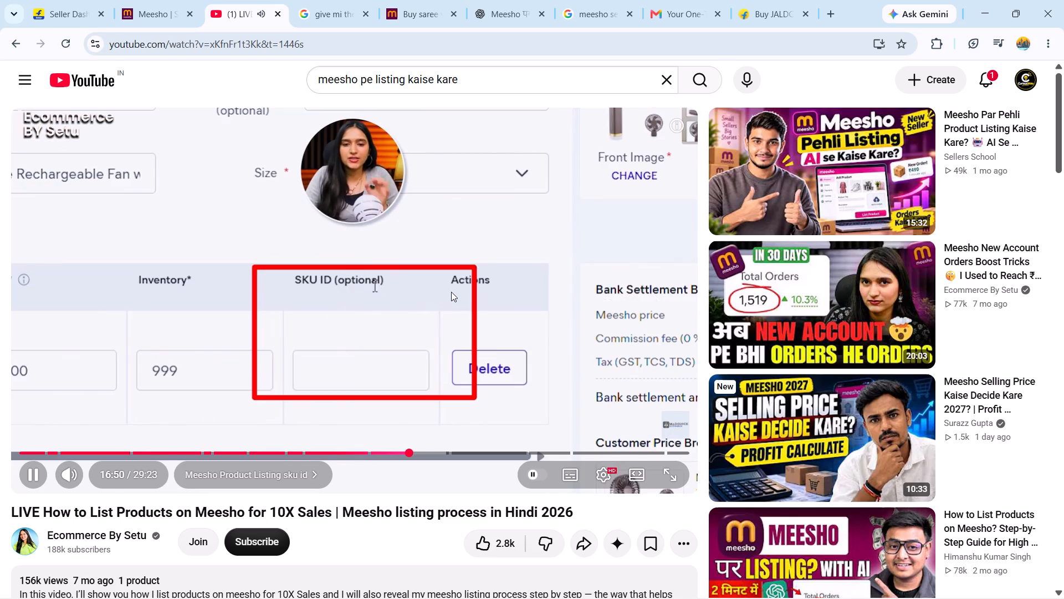
{"action": "key", "text": "Right"}
{"action": "key", "text": "Right"}
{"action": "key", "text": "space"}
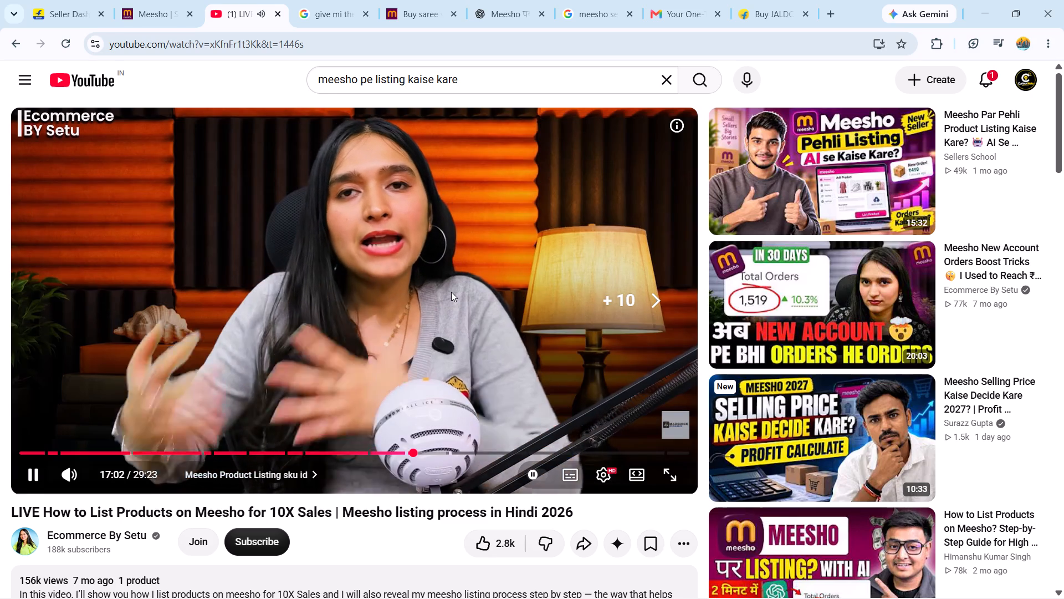
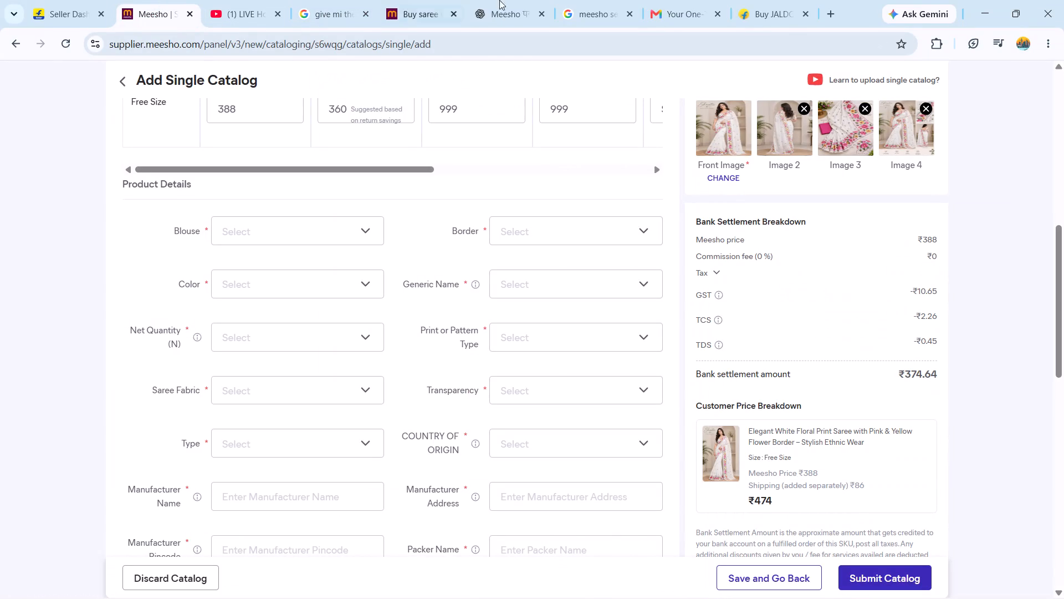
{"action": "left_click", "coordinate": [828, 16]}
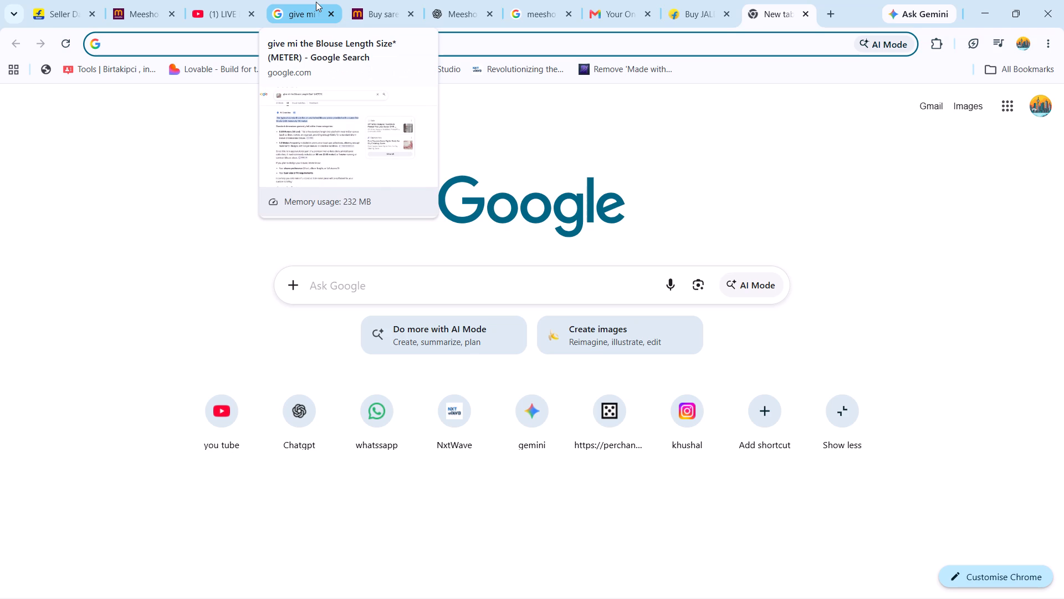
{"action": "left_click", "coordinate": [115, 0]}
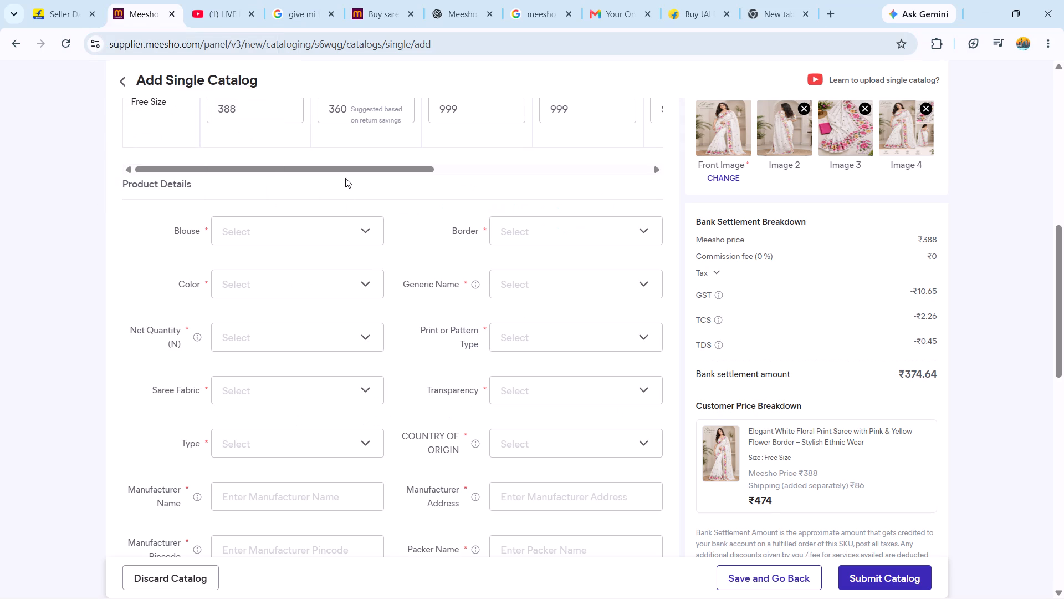
Leave the single catalog form and reopen the draft Sarees catalog from the uploads list for editing.
{"action": "scroll", "coordinate": [345, 178], "scroll_direction": "up", "scroll_amount": 1}
{"action": "scroll", "coordinate": [345, 254], "scroll_direction": "up", "scroll_amount": 1}
{"action": "scroll", "coordinate": [331, 343], "scroll_direction": "up", "scroll_amount": 3}
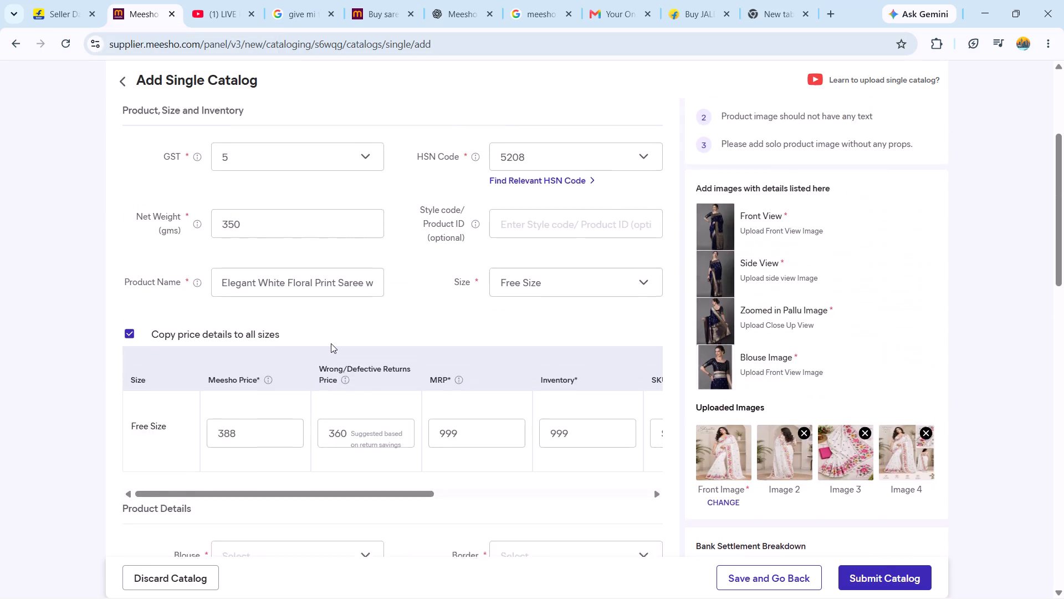
{"action": "scroll", "coordinate": [331, 343], "scroll_direction": "up", "scroll_amount": 2}
{"action": "left_click", "coordinate": [135, 112]}
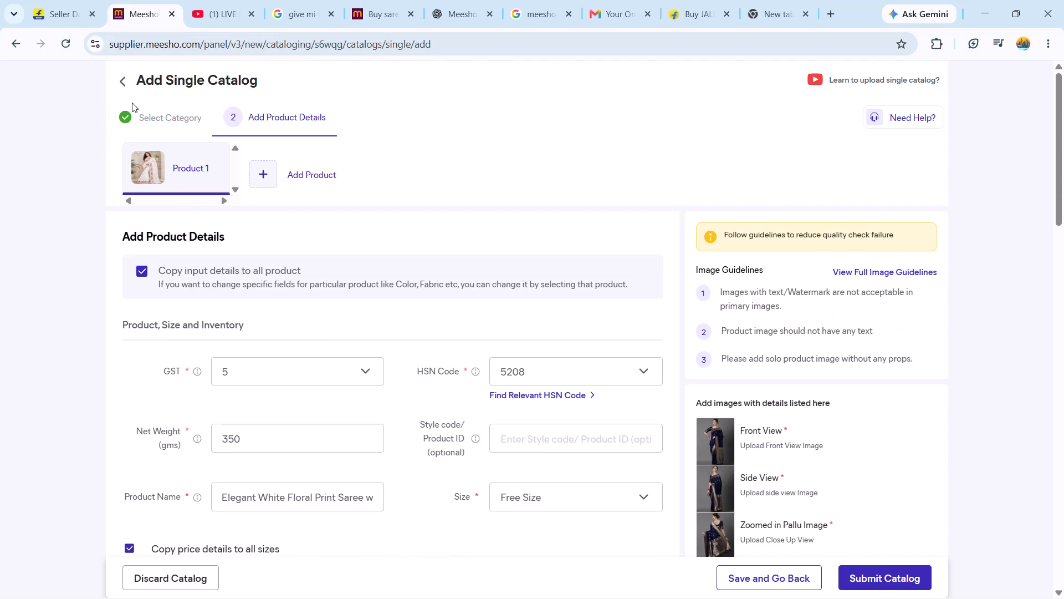
{"action": "left_click", "coordinate": [124, 88]}
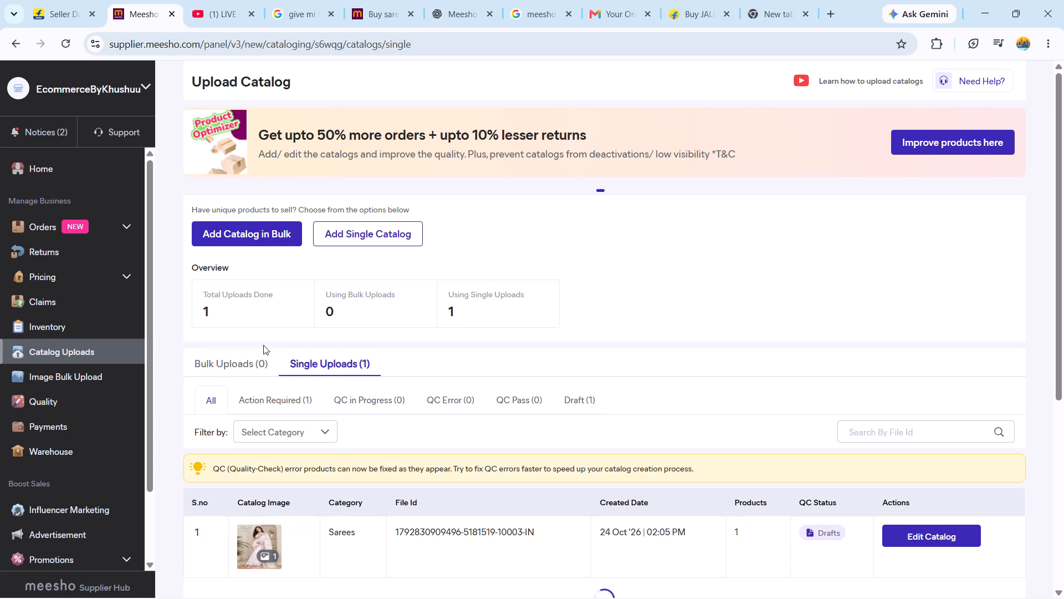
{"action": "scroll", "coordinate": [263, 345], "scroll_direction": "down", "scroll_amount": 1}
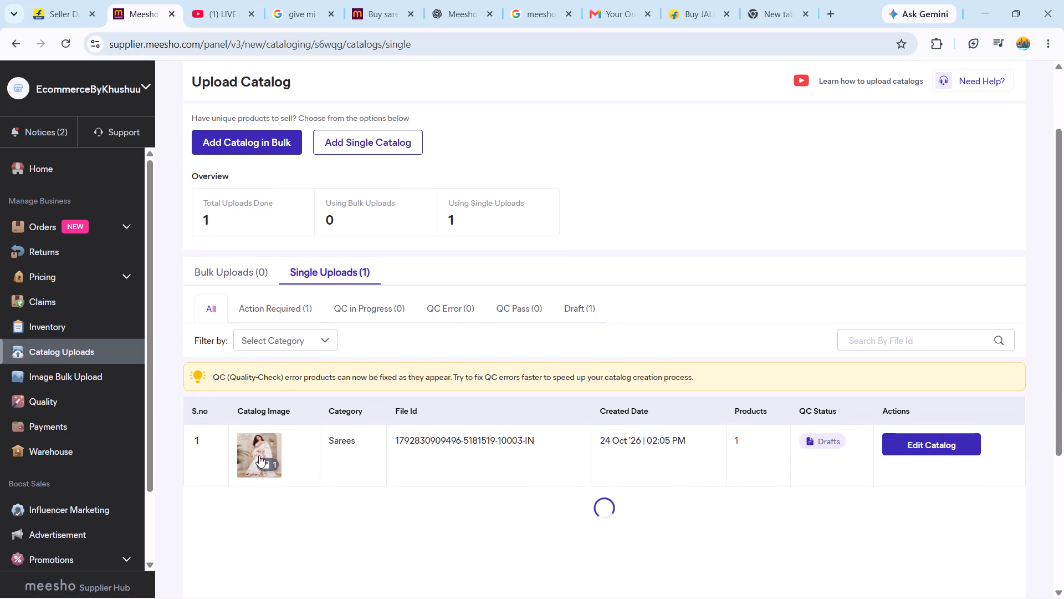
{"action": "left_click", "coordinate": [915, 458]}
{"action": "left_click", "coordinate": [918, 453]}
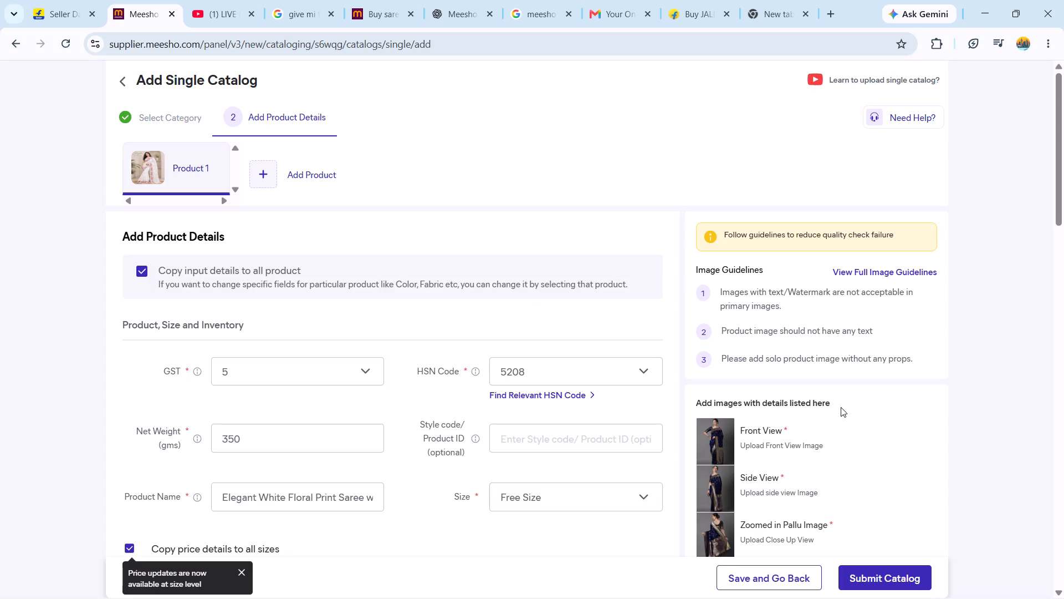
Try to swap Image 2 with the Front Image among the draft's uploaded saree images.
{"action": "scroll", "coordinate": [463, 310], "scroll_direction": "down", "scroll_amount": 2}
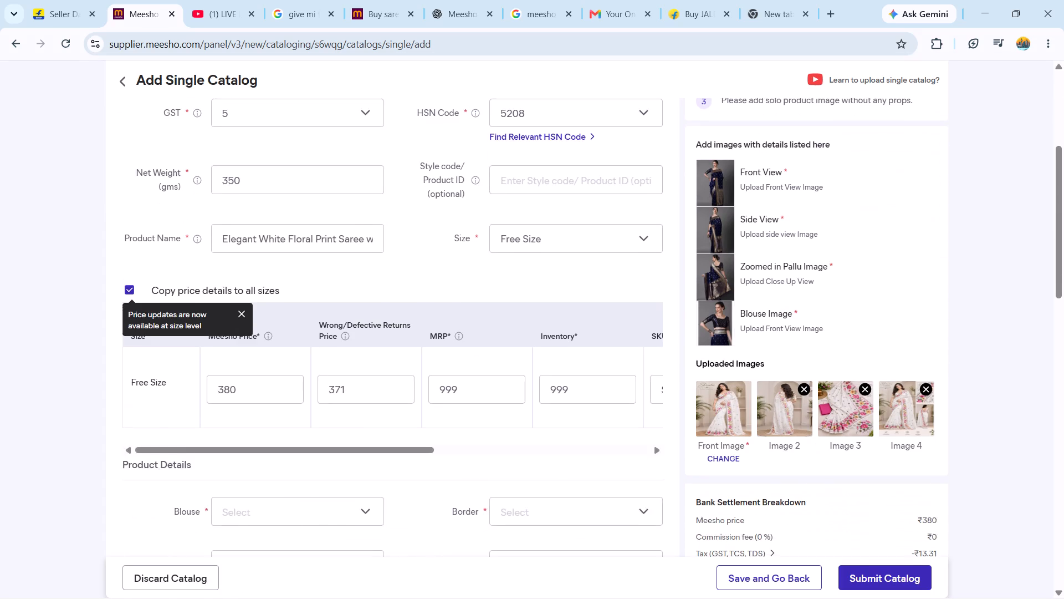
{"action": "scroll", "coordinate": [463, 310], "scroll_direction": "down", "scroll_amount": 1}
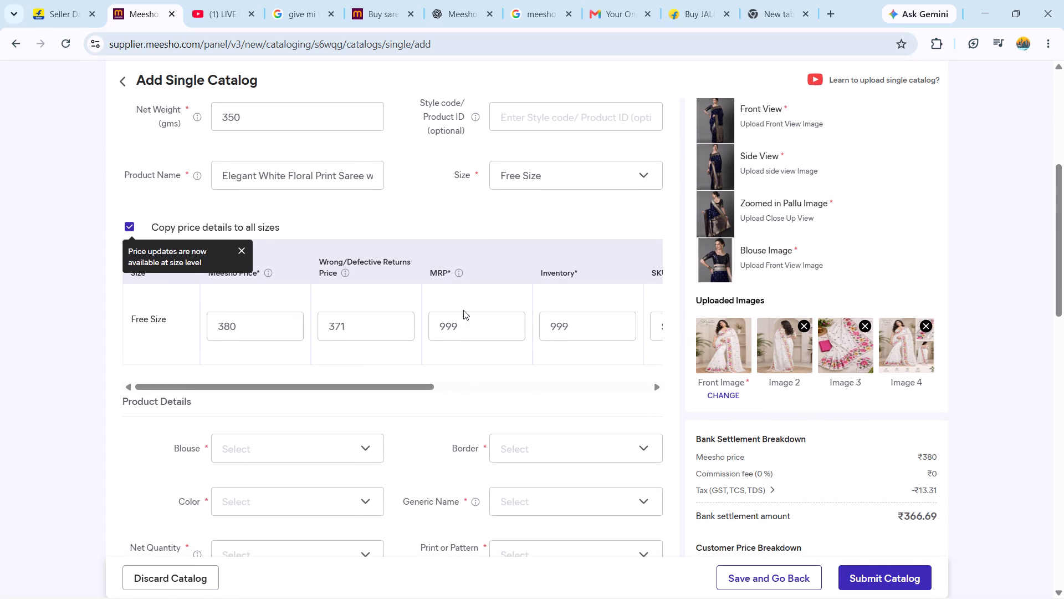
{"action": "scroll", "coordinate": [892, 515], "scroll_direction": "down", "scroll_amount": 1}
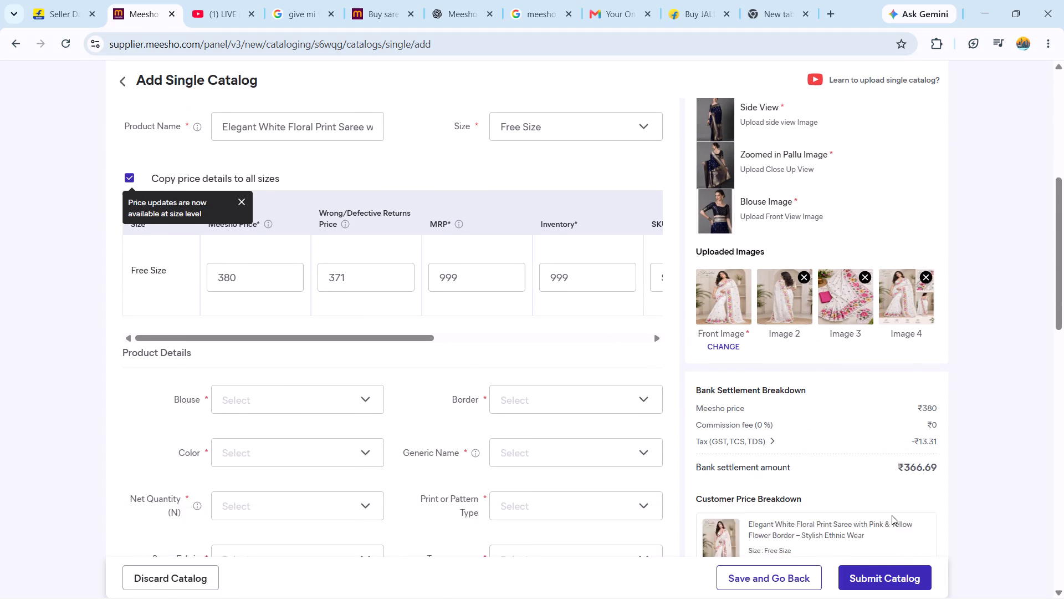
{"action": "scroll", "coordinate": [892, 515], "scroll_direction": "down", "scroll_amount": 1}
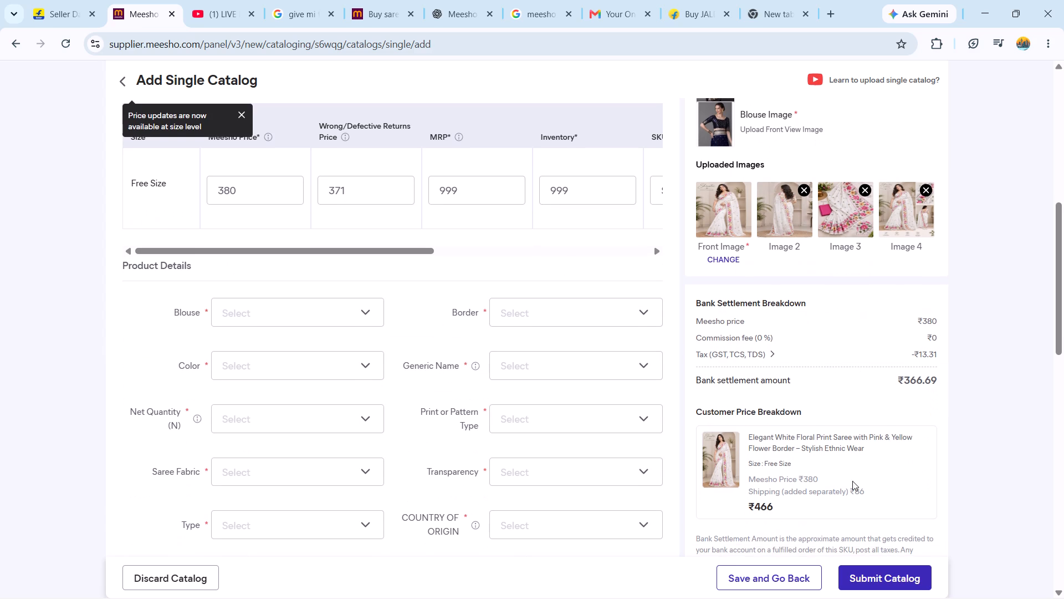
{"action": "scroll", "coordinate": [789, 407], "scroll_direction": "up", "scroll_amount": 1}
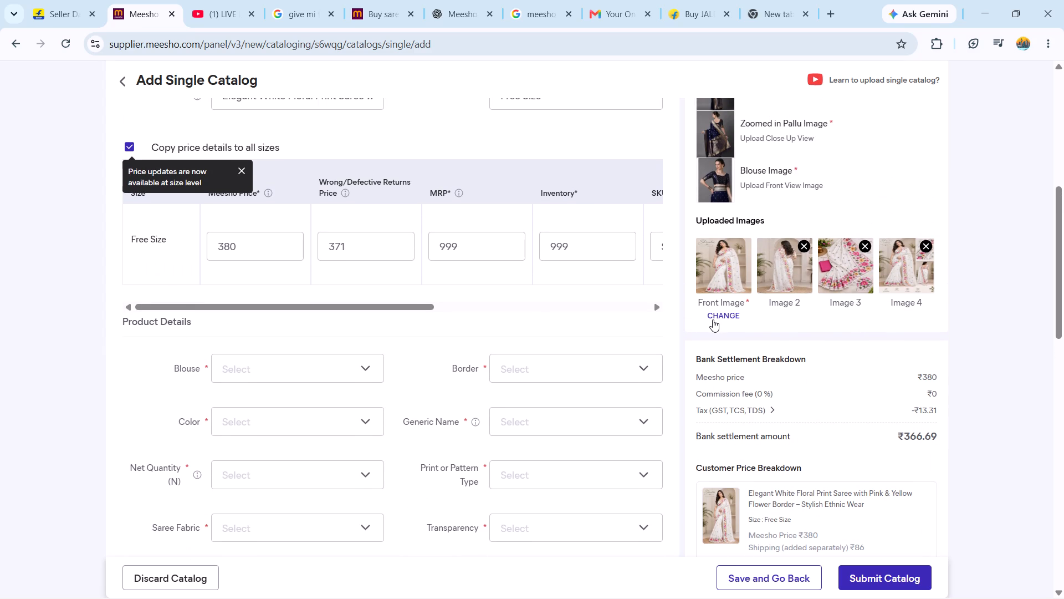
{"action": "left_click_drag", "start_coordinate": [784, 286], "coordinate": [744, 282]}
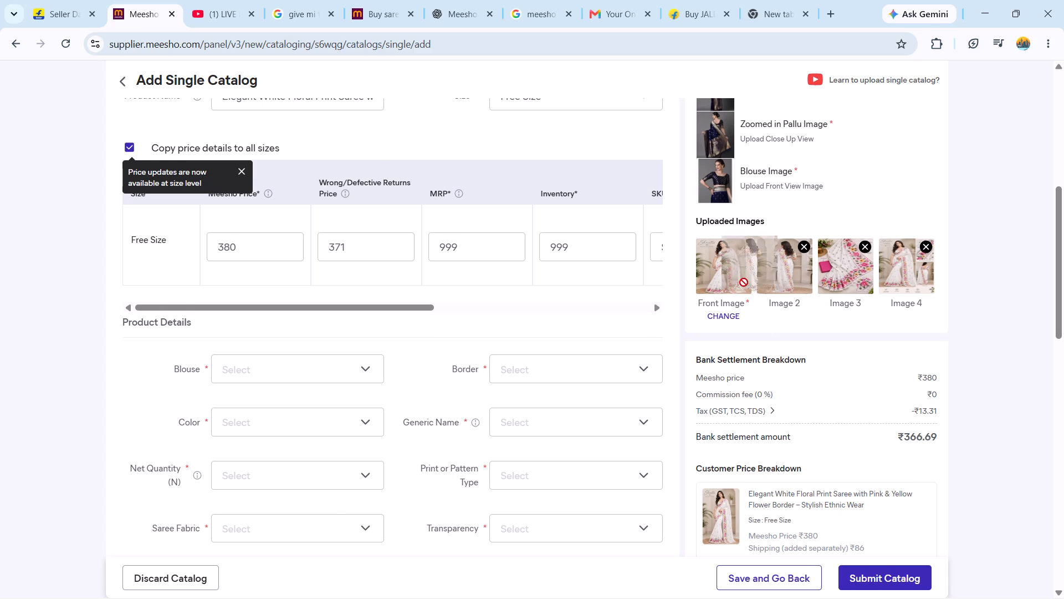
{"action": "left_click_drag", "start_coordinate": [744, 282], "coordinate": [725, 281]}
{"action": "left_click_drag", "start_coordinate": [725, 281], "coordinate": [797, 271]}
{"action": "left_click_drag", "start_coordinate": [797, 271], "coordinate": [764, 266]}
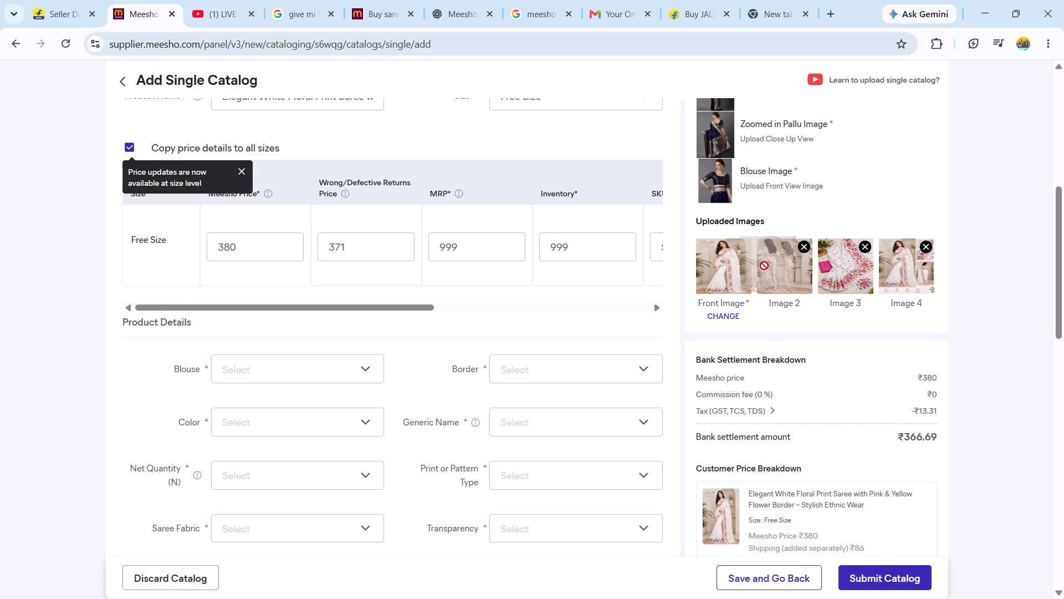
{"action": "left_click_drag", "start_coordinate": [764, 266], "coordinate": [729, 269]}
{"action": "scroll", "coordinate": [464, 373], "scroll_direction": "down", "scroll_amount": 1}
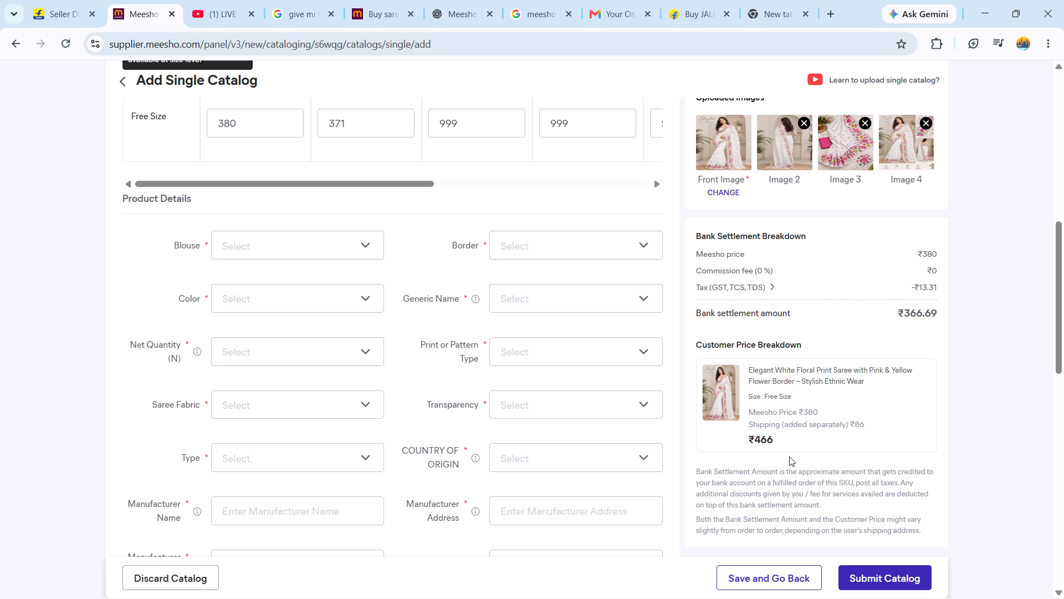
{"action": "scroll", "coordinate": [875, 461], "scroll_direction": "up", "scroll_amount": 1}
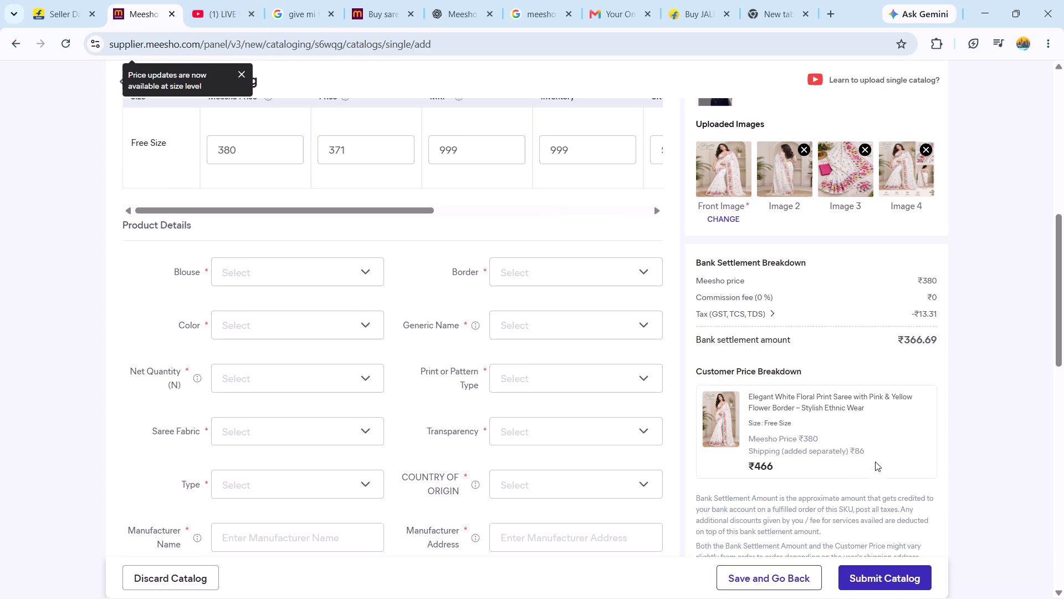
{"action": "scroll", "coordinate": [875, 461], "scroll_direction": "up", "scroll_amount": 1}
Resume the YouTube Meesho listing tutorial and skip ahead through its SKU ID section to the product details.
{"action": "left_click", "coordinate": [243, 0]}
{"action": "left_click", "coordinate": [342, 276]}
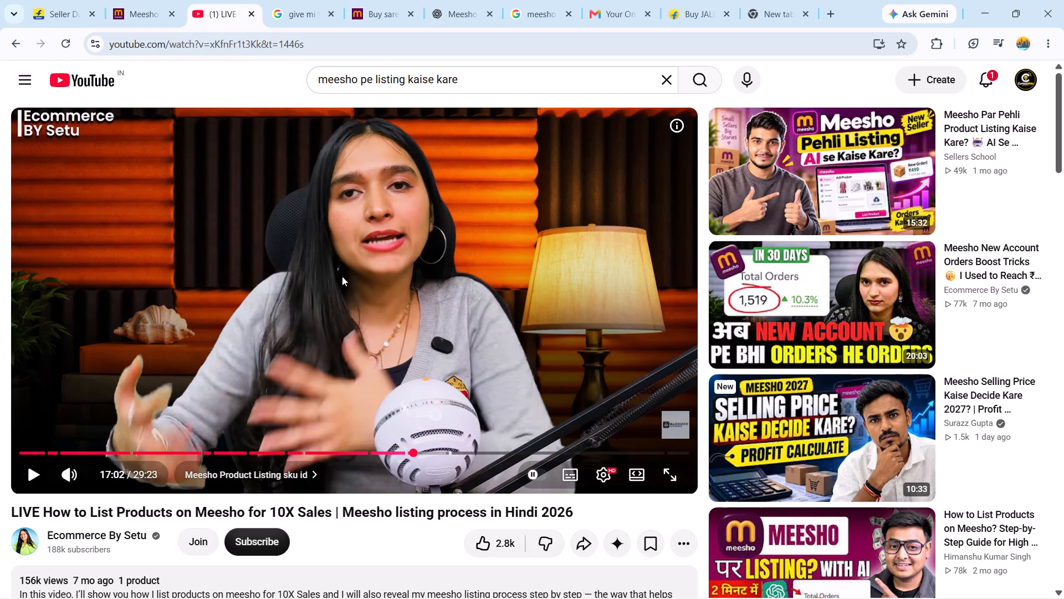
{"action": "key", "text": "Right"}
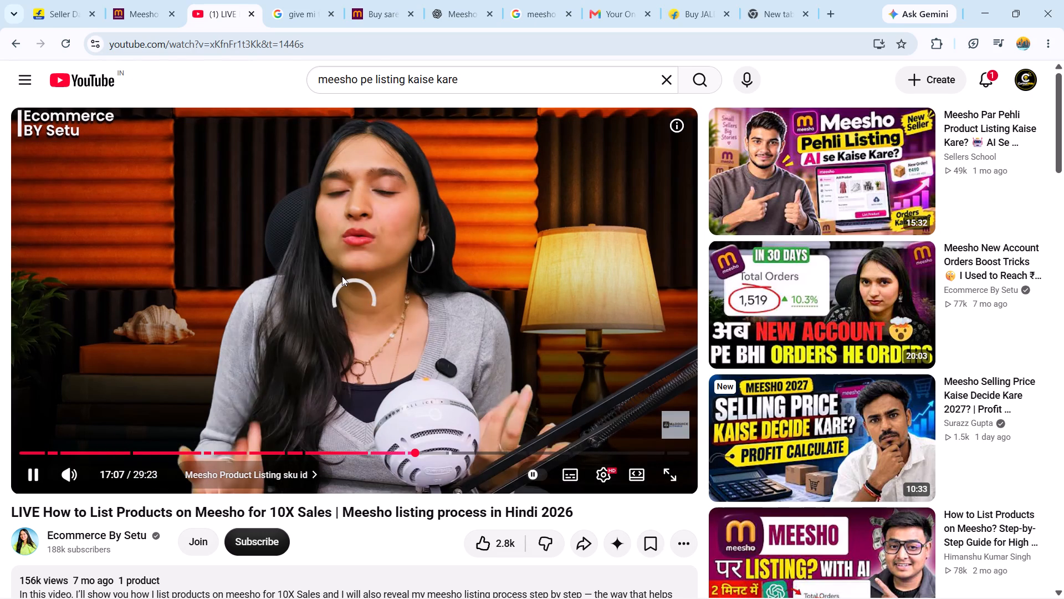
{"action": "key", "text": "Right"}
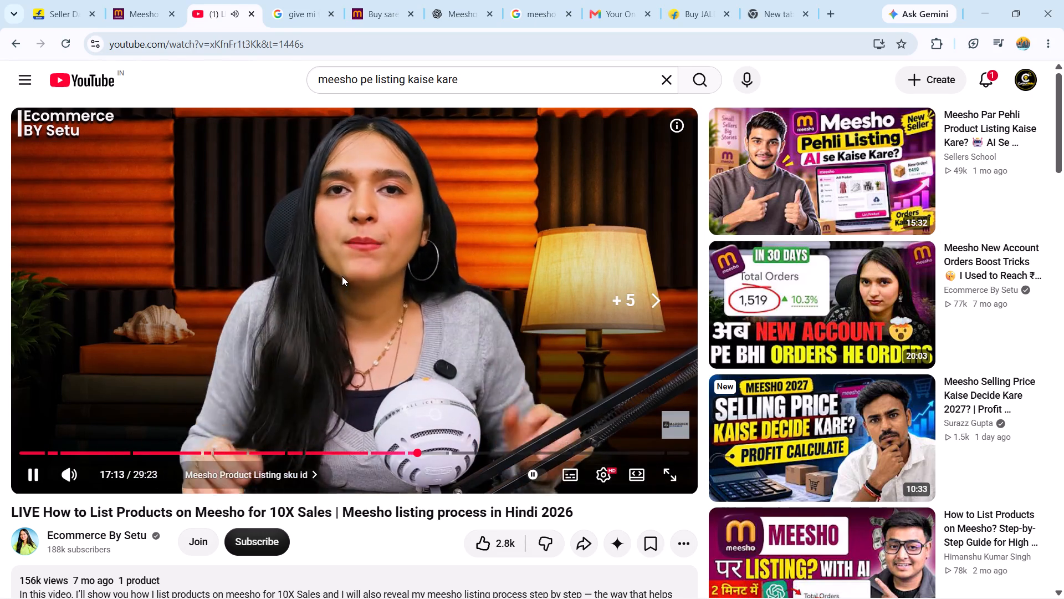
{"action": "key", "text": "Right"}
{"action": "key", "text": "Right"}
{"action": "key", "text": "Right"}
{"action": "key", "text": "Right"}
{"action": "key", "text": "Right"}
{"action": "key", "text": "Right"}
{"action": "key", "text": "Right"}
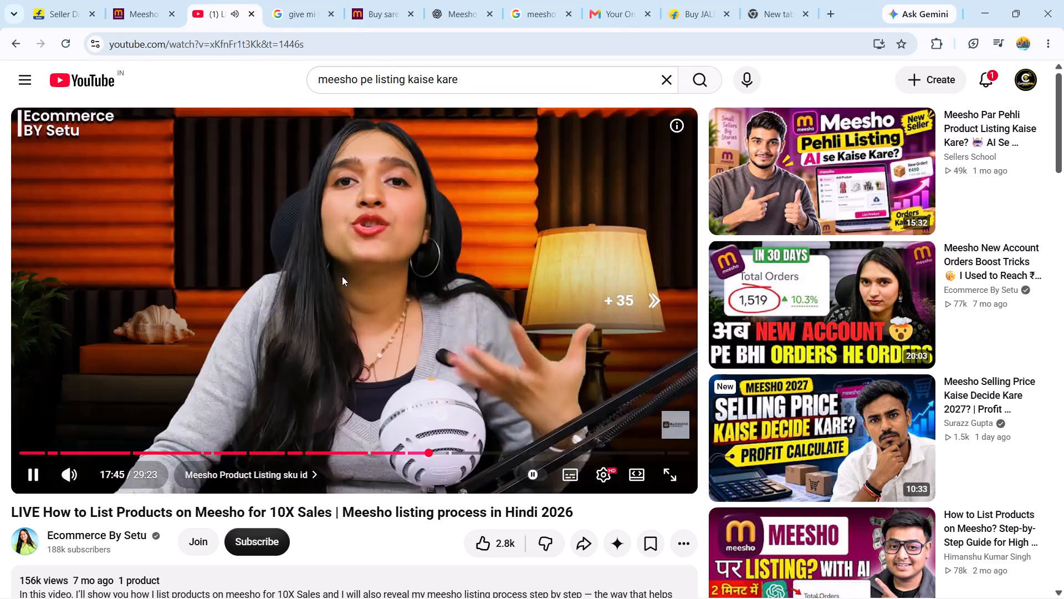
{"action": "key", "text": "Right"}
{"action": "key", "text": "Right"}
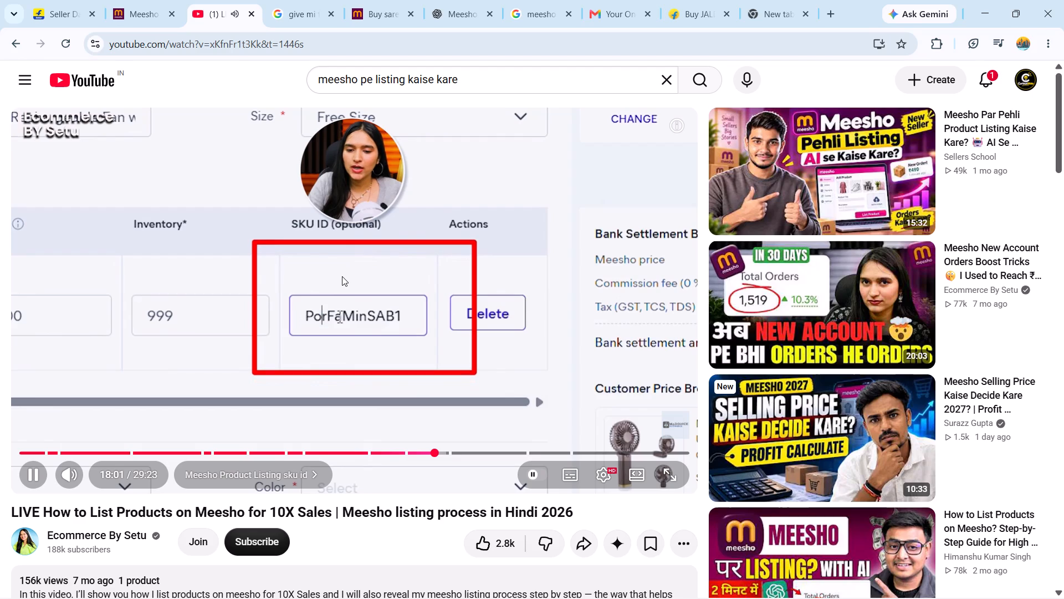
{"action": "key", "text": "Right"}
{"action": "key", "text": "Right"}
{"action": "key", "text": "Right"}
{"action": "key", "text": "Right"}
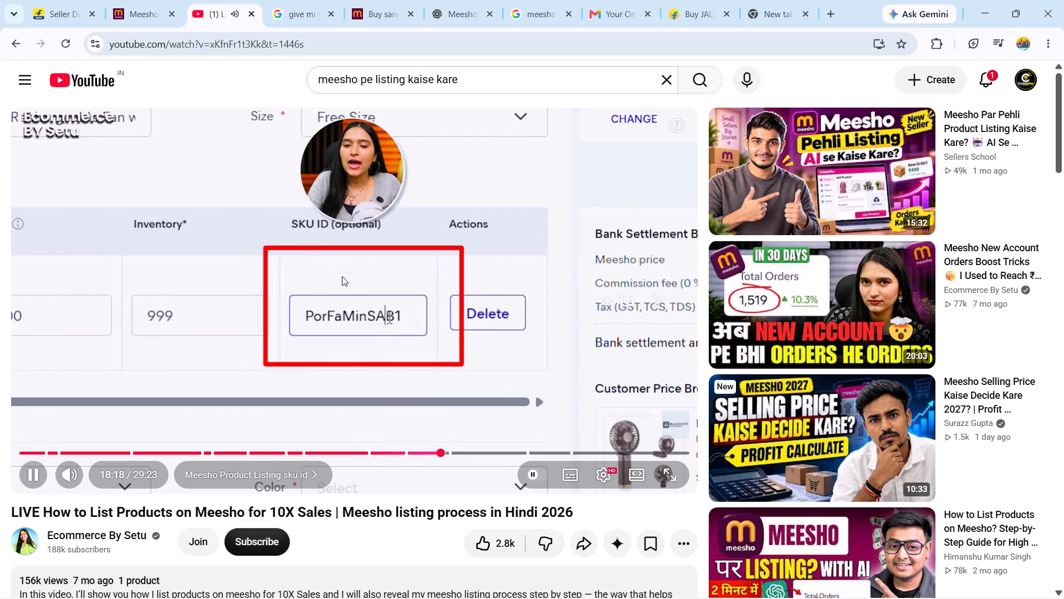
{"action": "key", "text": "Right"}
{"action": "key", "text": "Right"}
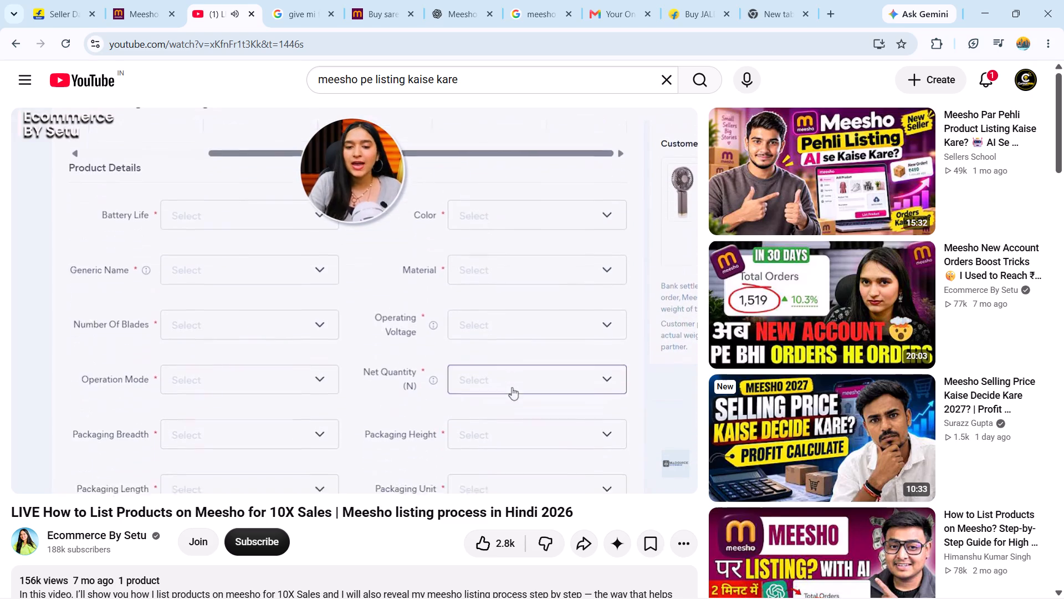
Skip through the tutorial's Listing Other Details section, viewing how the product details are filled in, and pause the video.
{"action": "key", "text": "Right"}
{"action": "key", "text": "Right"}
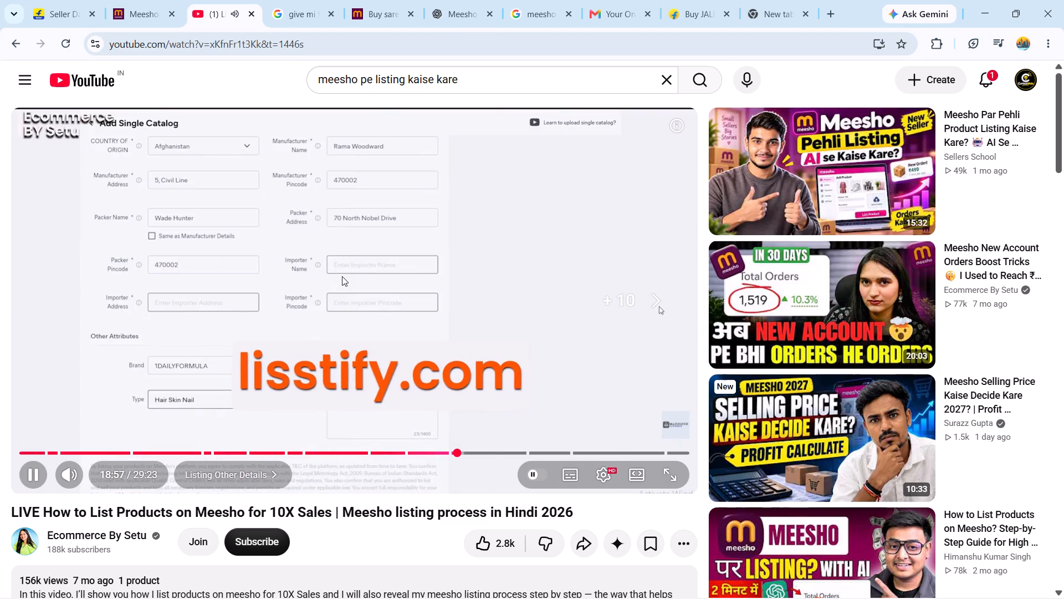
{"action": "key", "text": "Right"}
{"action": "key", "text": "Right"}
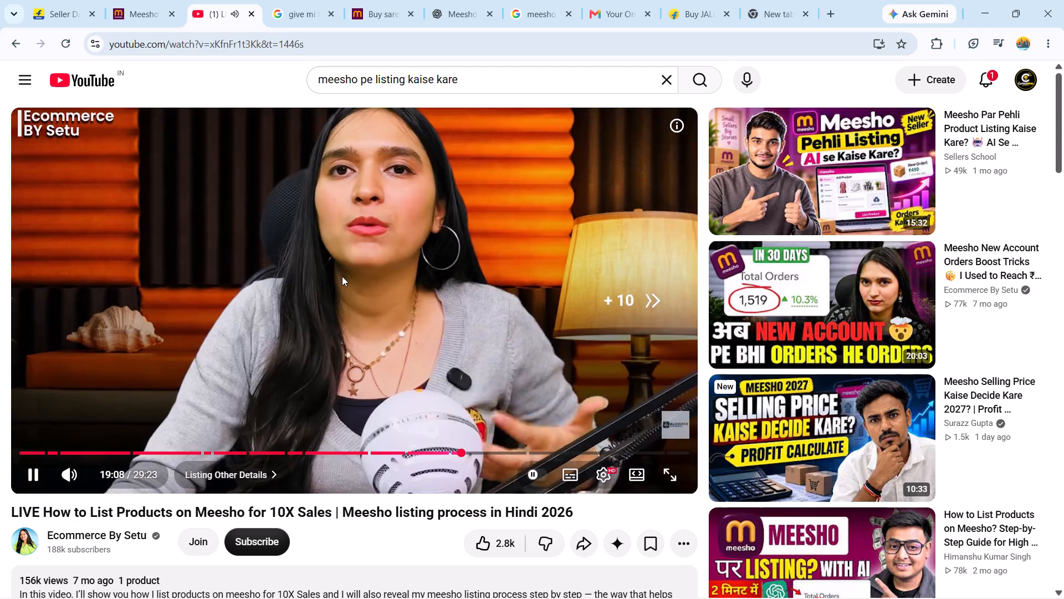
{"action": "key", "text": "Right"}
{"action": "key", "text": "Right"}
{"action": "key", "text": "Right"}
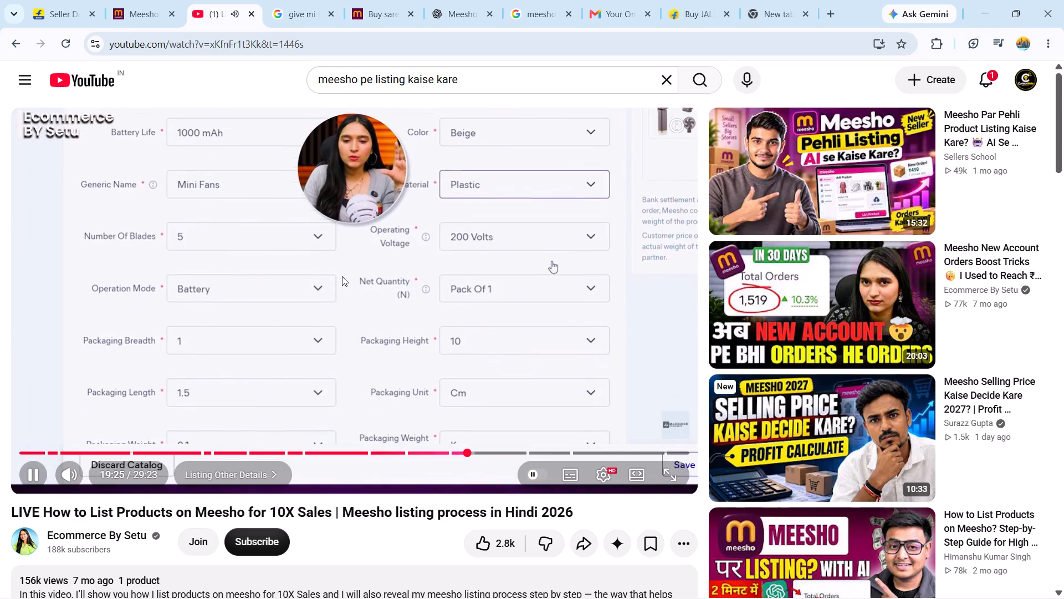
{"action": "left_click", "coordinate": [395, 226]}
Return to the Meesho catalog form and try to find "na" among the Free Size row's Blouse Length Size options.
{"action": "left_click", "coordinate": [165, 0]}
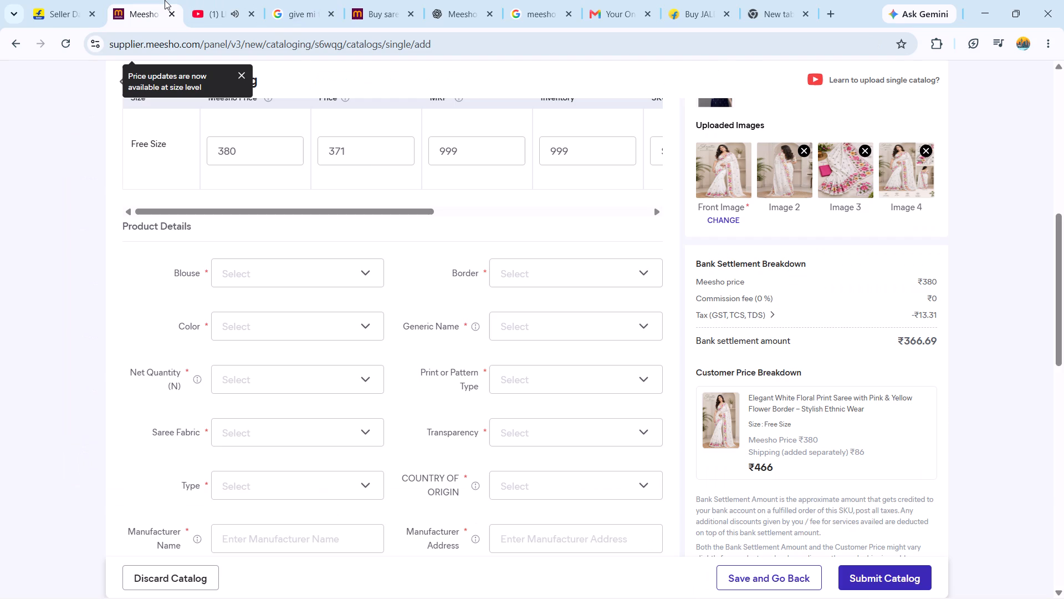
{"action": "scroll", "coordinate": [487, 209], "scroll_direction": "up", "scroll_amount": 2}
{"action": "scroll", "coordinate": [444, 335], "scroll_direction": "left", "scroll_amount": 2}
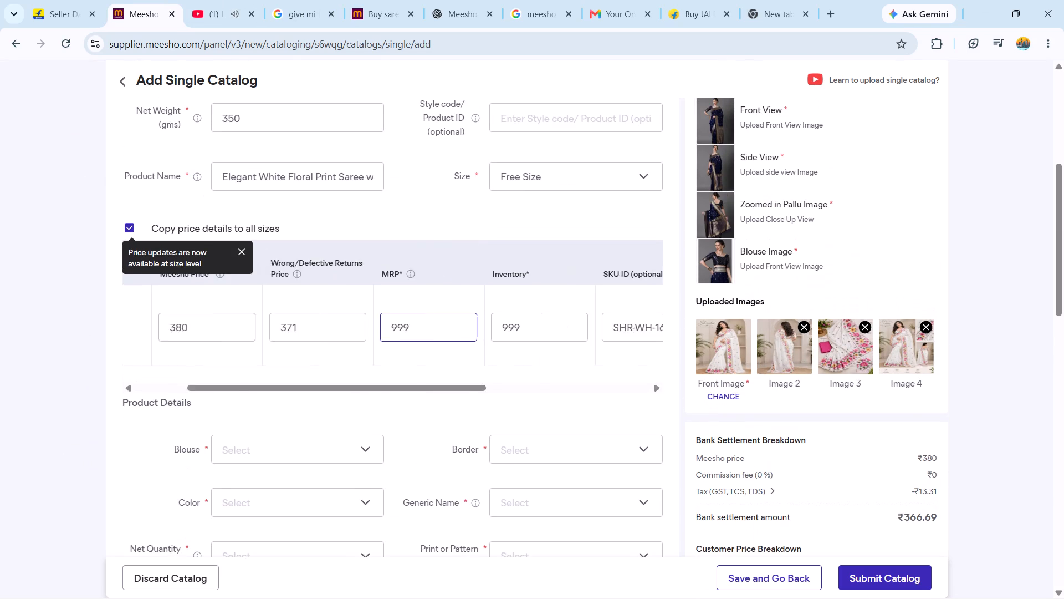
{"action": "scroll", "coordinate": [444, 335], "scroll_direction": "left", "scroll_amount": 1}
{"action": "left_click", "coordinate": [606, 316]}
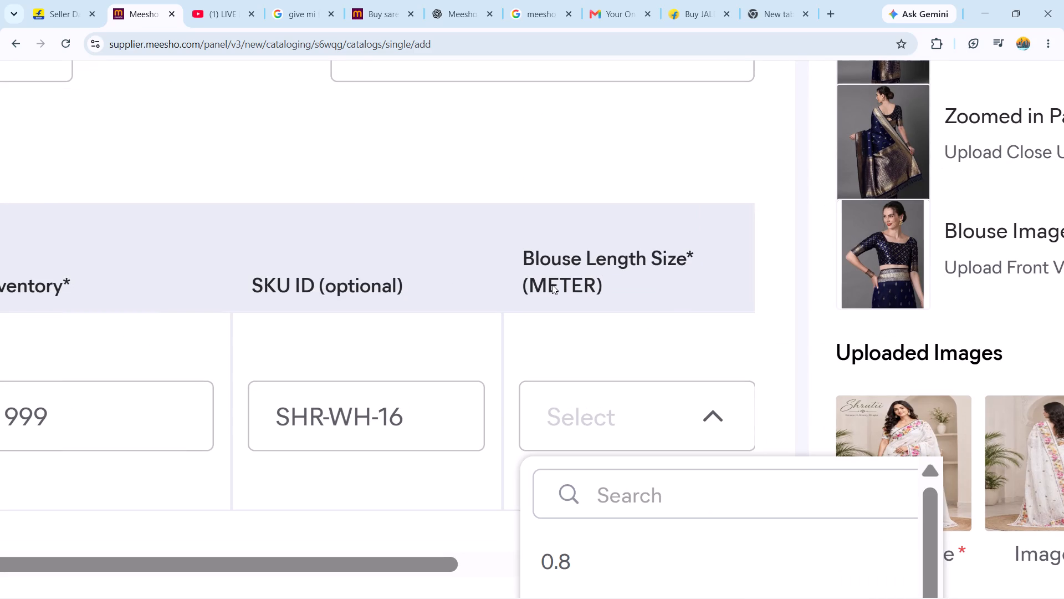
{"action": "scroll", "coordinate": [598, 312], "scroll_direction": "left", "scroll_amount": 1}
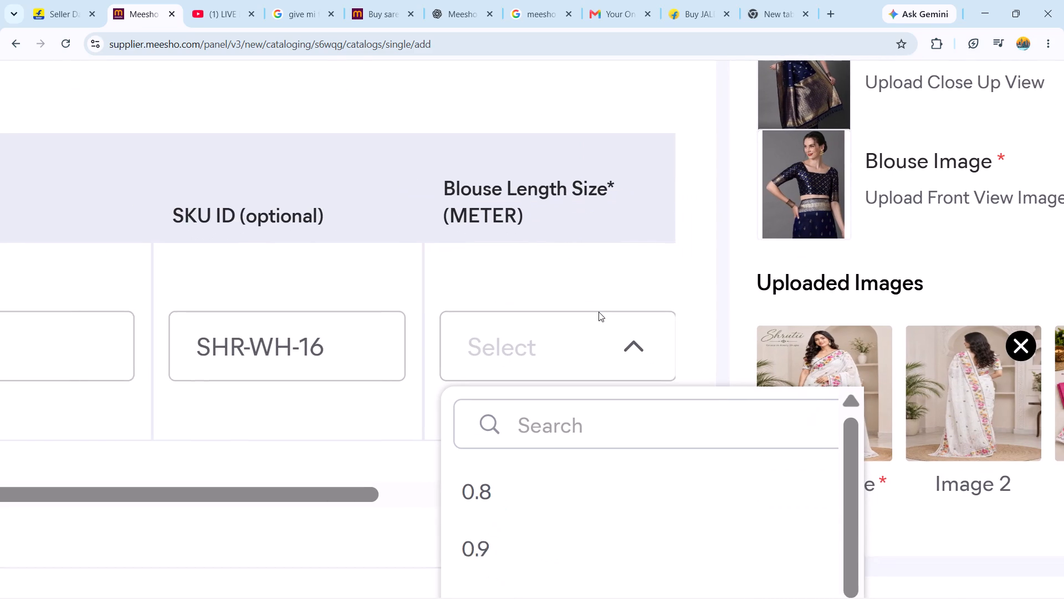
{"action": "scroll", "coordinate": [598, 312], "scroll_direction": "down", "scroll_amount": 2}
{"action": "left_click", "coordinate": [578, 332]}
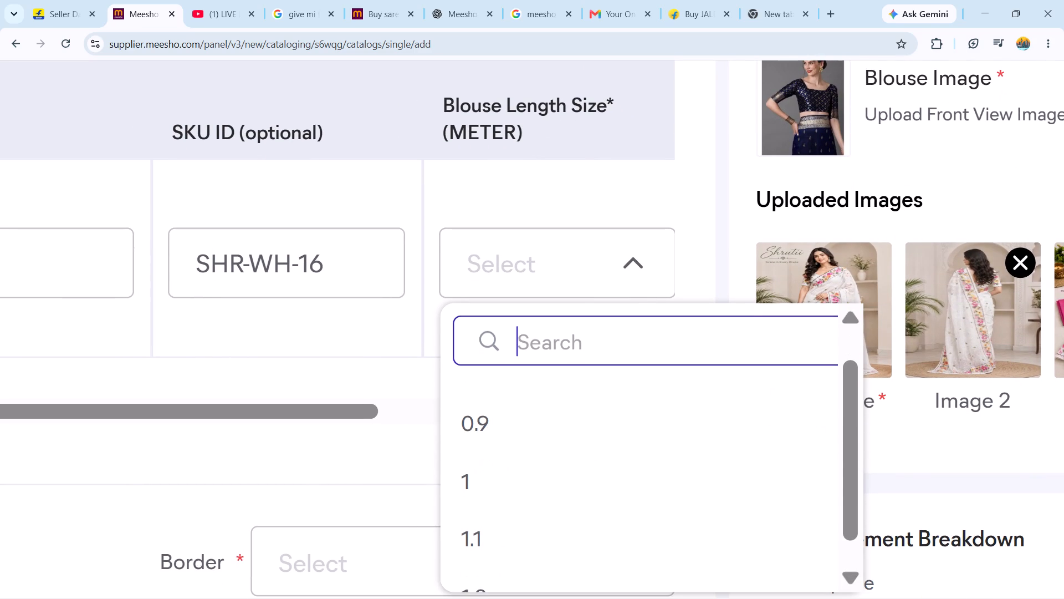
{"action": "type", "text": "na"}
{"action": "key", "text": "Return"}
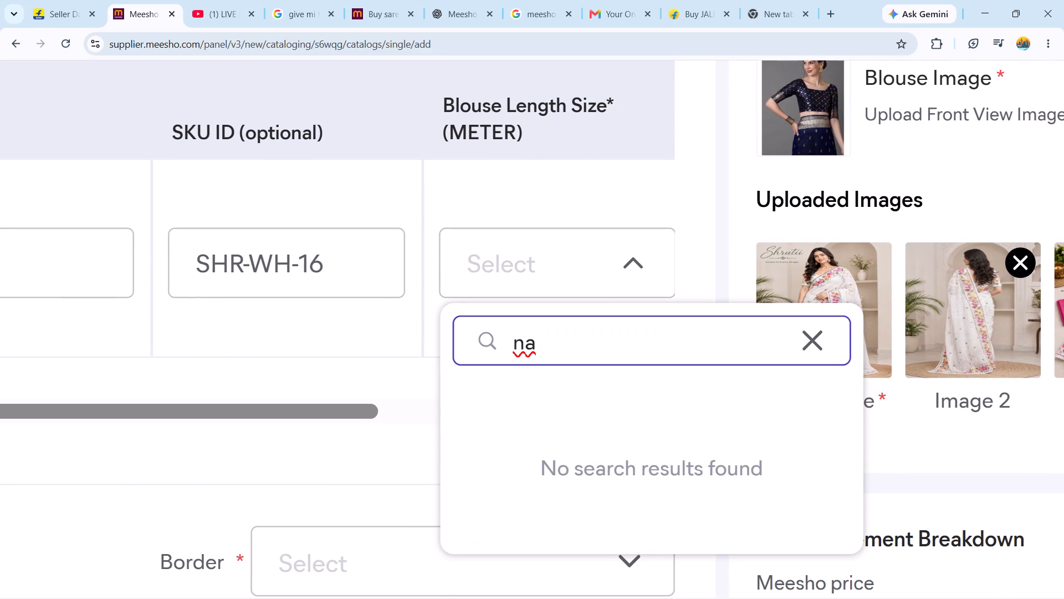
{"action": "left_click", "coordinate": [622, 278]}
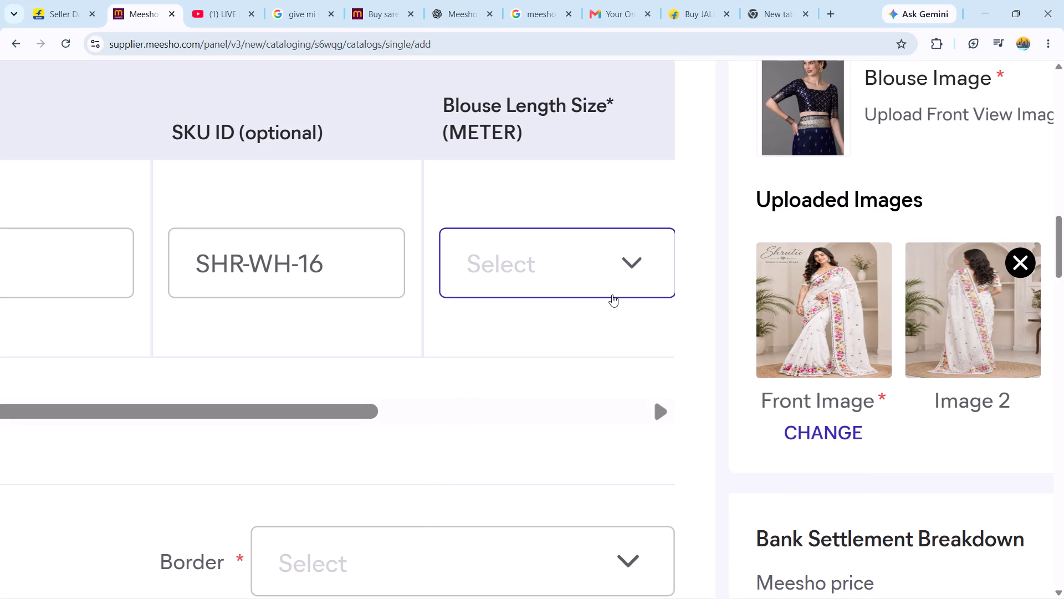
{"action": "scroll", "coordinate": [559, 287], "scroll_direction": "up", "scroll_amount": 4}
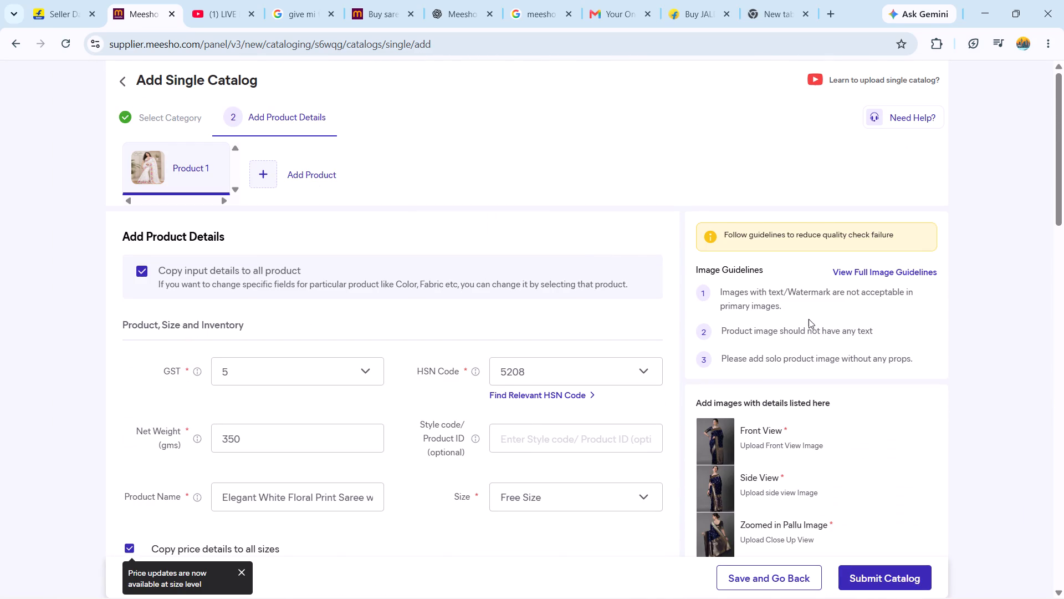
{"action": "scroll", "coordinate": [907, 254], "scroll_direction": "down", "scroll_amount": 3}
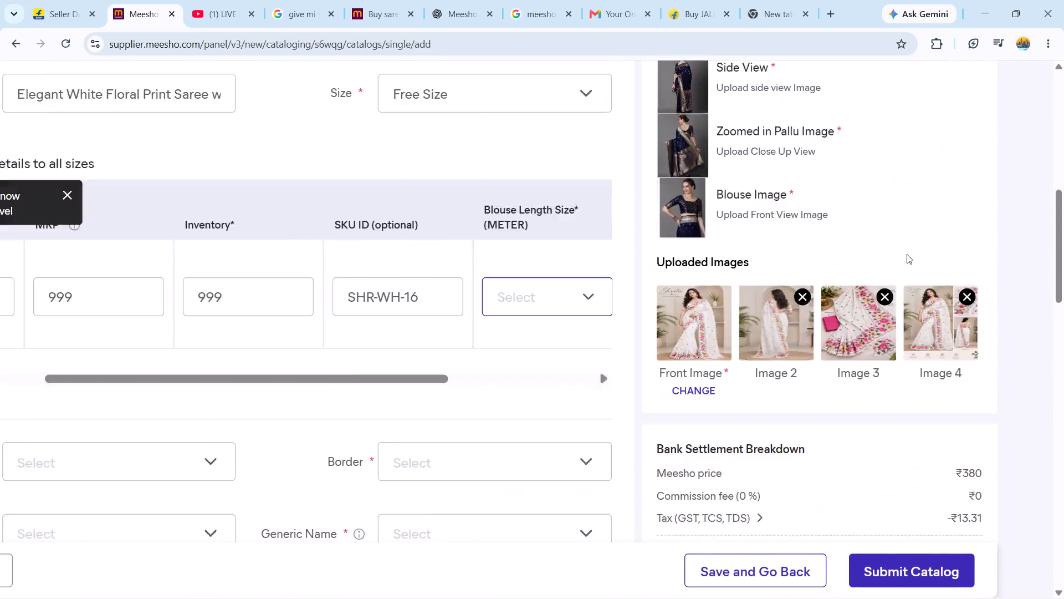
Set the Free Size row's Blouse Length Size to 0.8 meter.
{"action": "scroll", "coordinate": [907, 254], "scroll_direction": "down", "scroll_amount": 3}
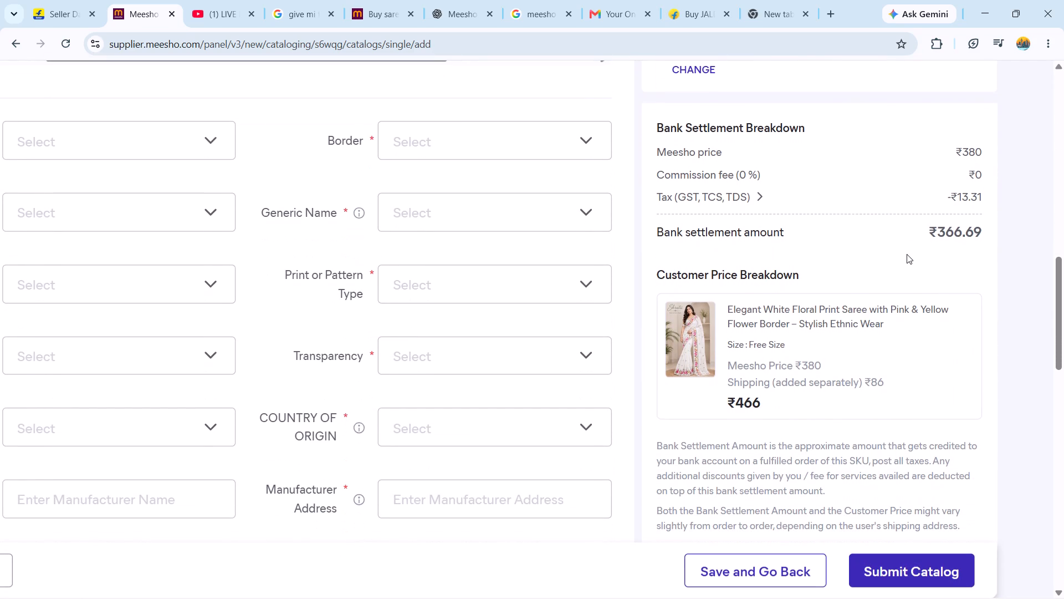
{"action": "scroll", "coordinate": [907, 254], "scroll_direction": "down", "scroll_amount": 1}
{"action": "scroll", "coordinate": [874, 328], "scroll_direction": "down", "scroll_amount": 2}
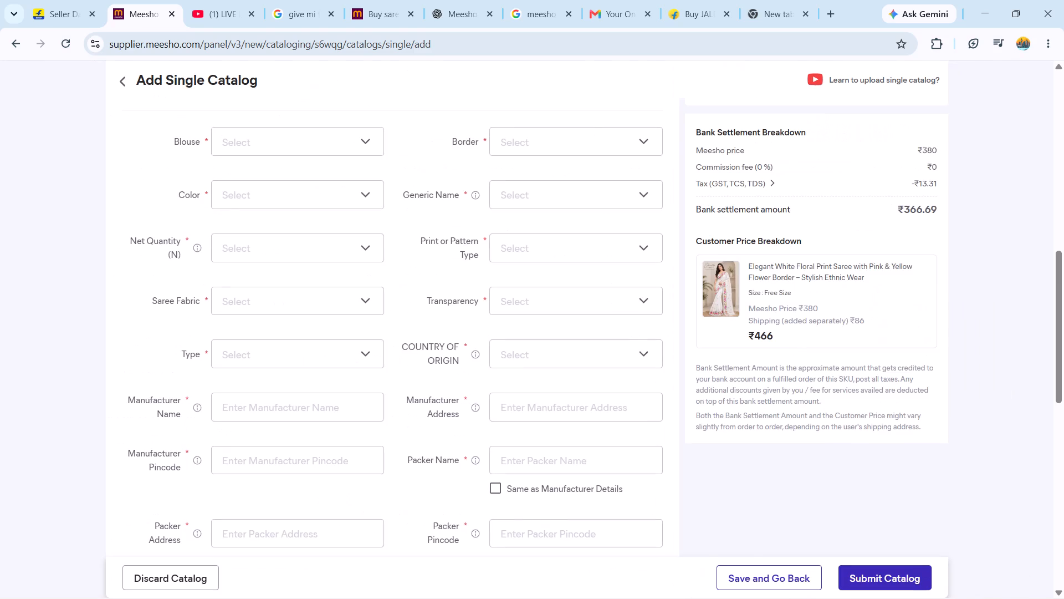
{"action": "scroll", "coordinate": [755, 424], "scroll_direction": "up", "scroll_amount": 4}
{"action": "left_click", "coordinate": [596, 353]}
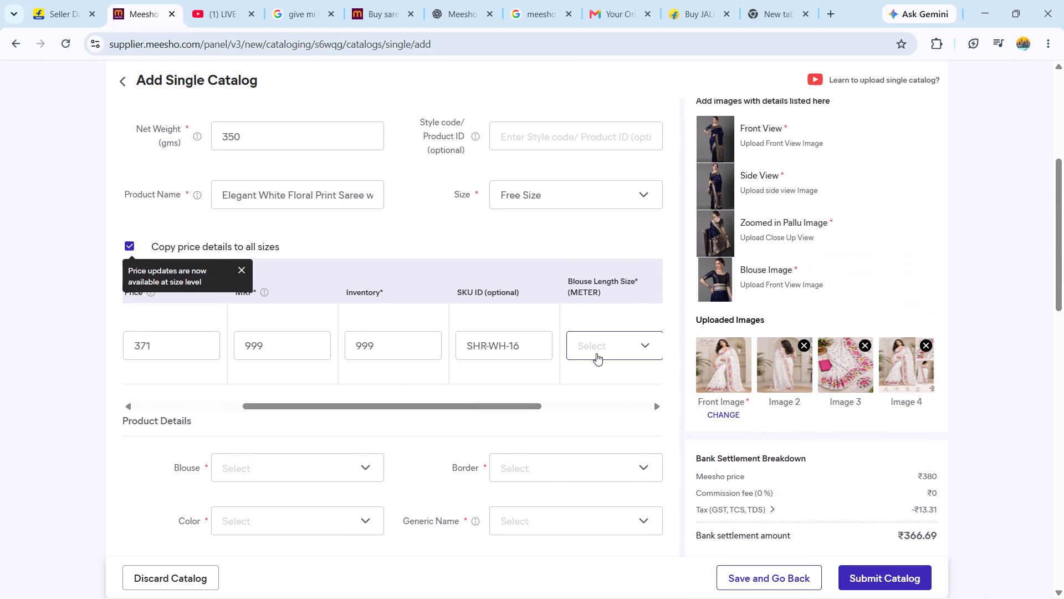
{"action": "scroll", "coordinate": [600, 416], "scroll_direction": "down", "scroll_amount": 2}
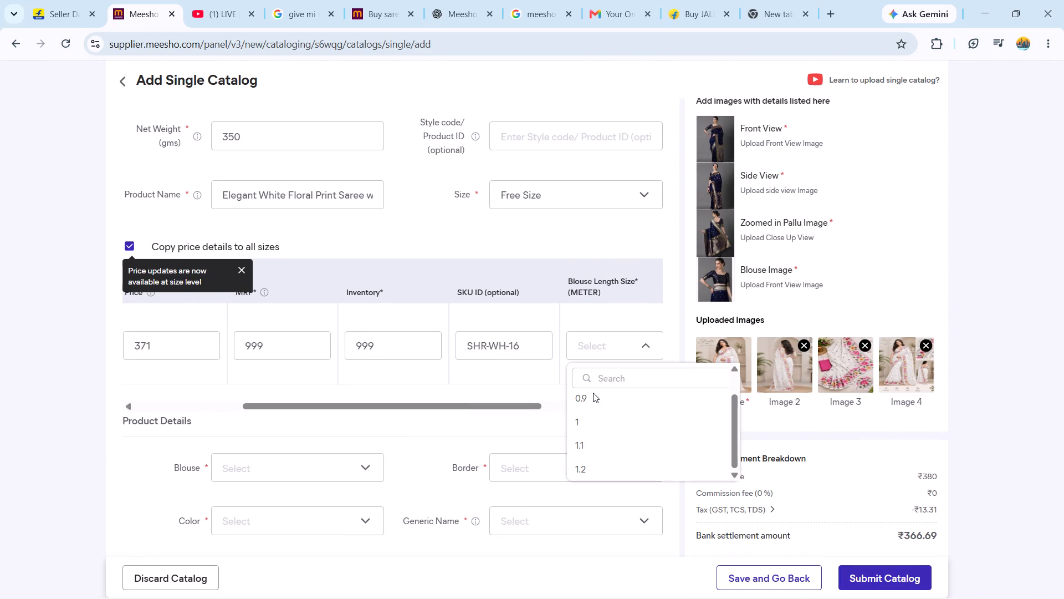
{"action": "scroll", "coordinate": [581, 441], "scroll_direction": "up", "scroll_amount": 1}
{"action": "left_click", "coordinate": [596, 409]}
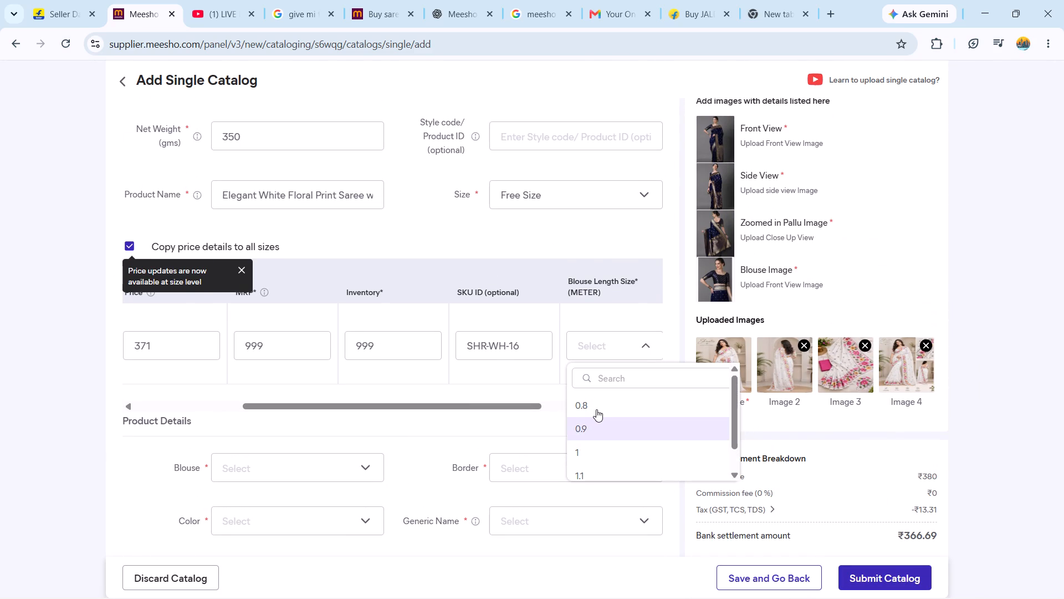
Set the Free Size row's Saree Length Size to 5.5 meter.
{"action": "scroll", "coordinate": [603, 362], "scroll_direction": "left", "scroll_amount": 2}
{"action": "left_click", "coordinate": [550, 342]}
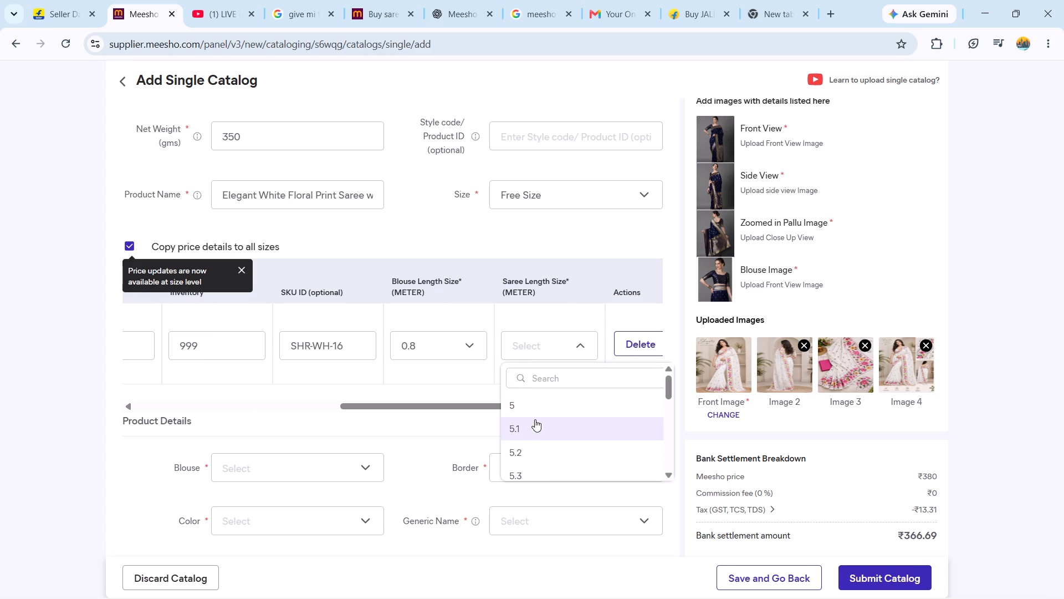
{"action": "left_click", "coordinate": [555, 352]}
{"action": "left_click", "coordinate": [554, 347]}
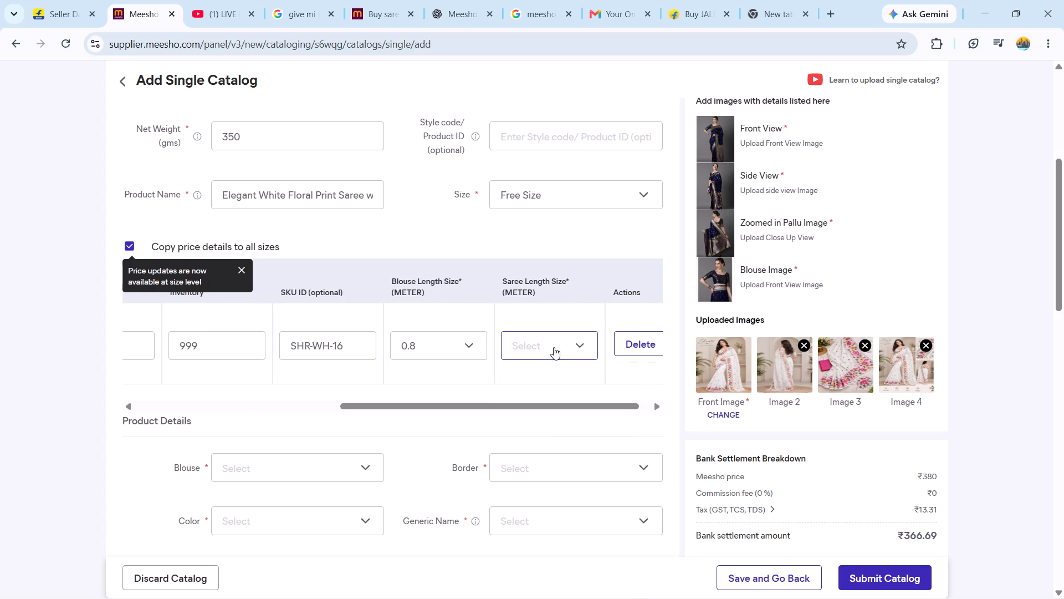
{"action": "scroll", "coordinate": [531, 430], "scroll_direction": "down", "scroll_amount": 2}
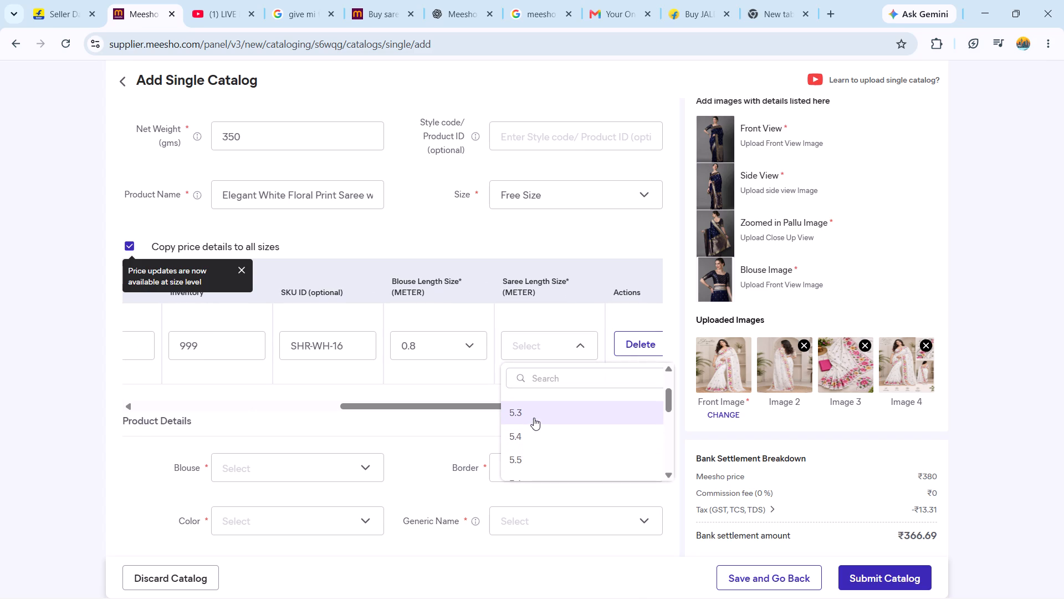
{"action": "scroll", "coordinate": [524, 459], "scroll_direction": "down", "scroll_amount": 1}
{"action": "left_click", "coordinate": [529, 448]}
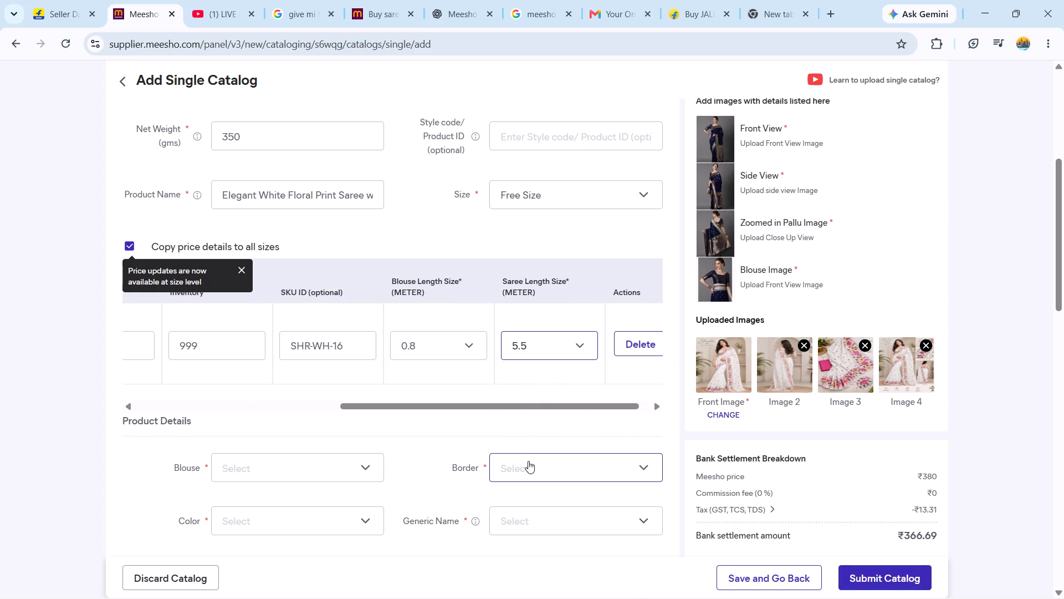
Change the Free Size row's Saree Length Size to 5.6 meter.
{"action": "left_click", "coordinate": [574, 345]}
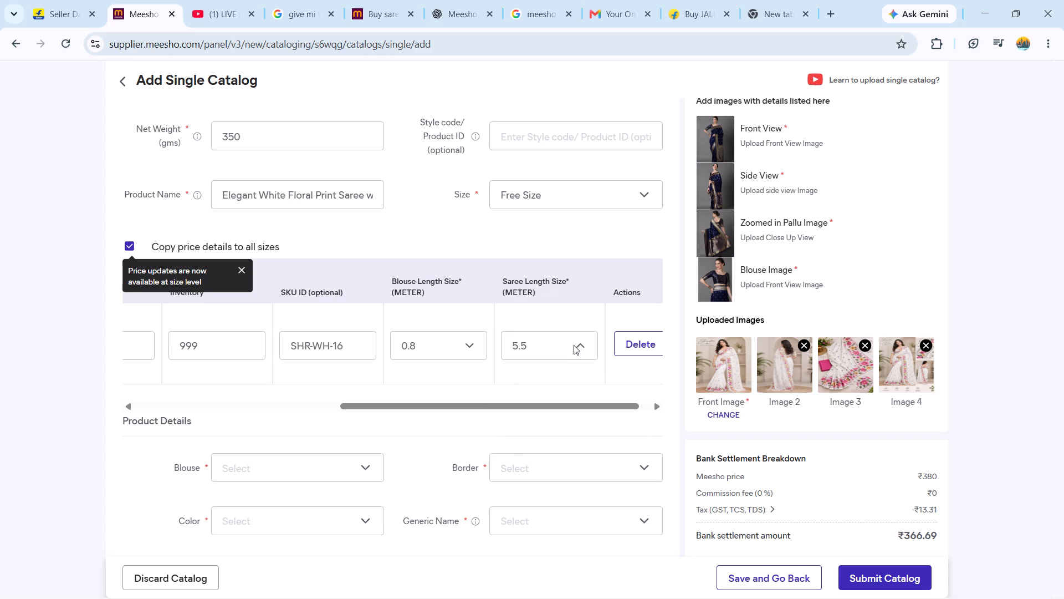
{"action": "scroll", "coordinate": [534, 428], "scroll_direction": "down", "scroll_amount": 1}
{"action": "scroll", "coordinate": [529, 446], "scroll_direction": "up", "scroll_amount": 1}
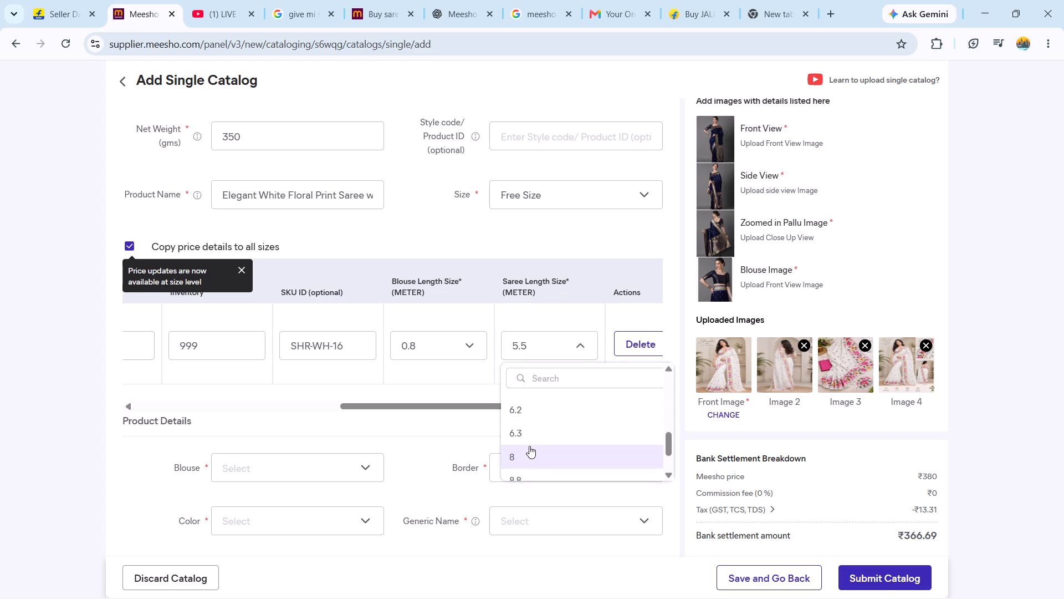
{"action": "scroll", "coordinate": [529, 446], "scroll_direction": "up", "scroll_amount": 1}
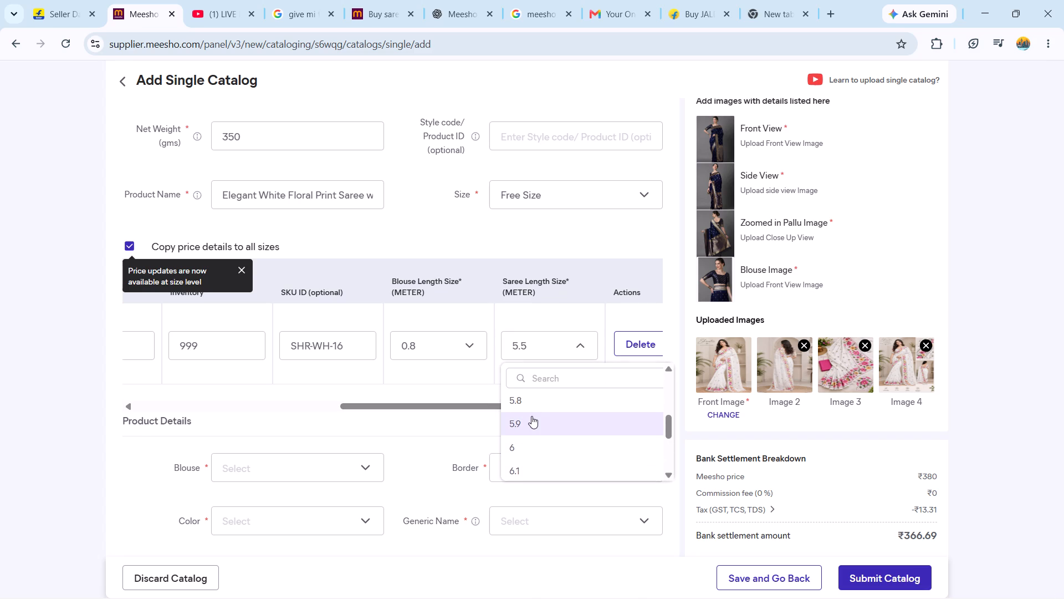
{"action": "scroll", "coordinate": [531, 416], "scroll_direction": "up", "scroll_amount": 1}
{"action": "double_click", "coordinate": [531, 416]}
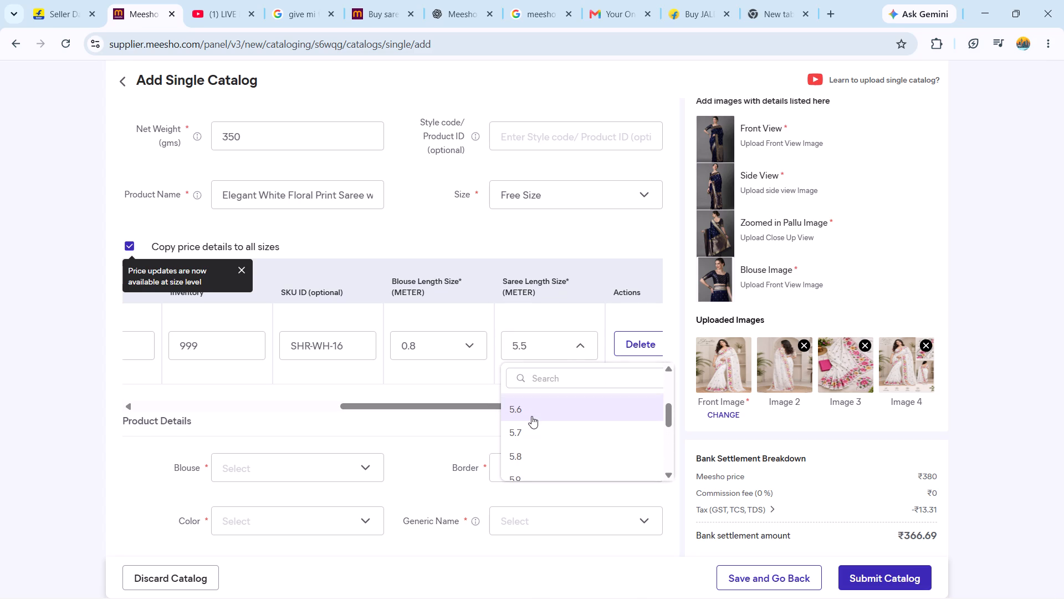
In Product Details, look for "na" among the Blouse options, clear the search and choose Without Blouse.
{"action": "scroll", "coordinate": [538, 437], "scroll_direction": "down", "scroll_amount": 1}
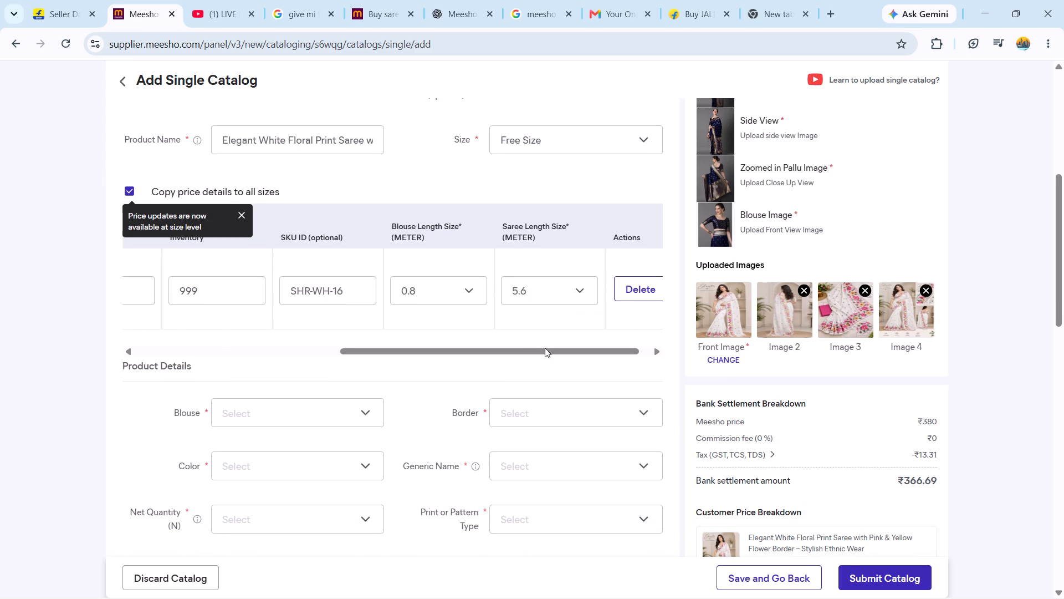
{"action": "scroll", "coordinate": [521, 326], "scroll_direction": "left", "scroll_amount": 2}
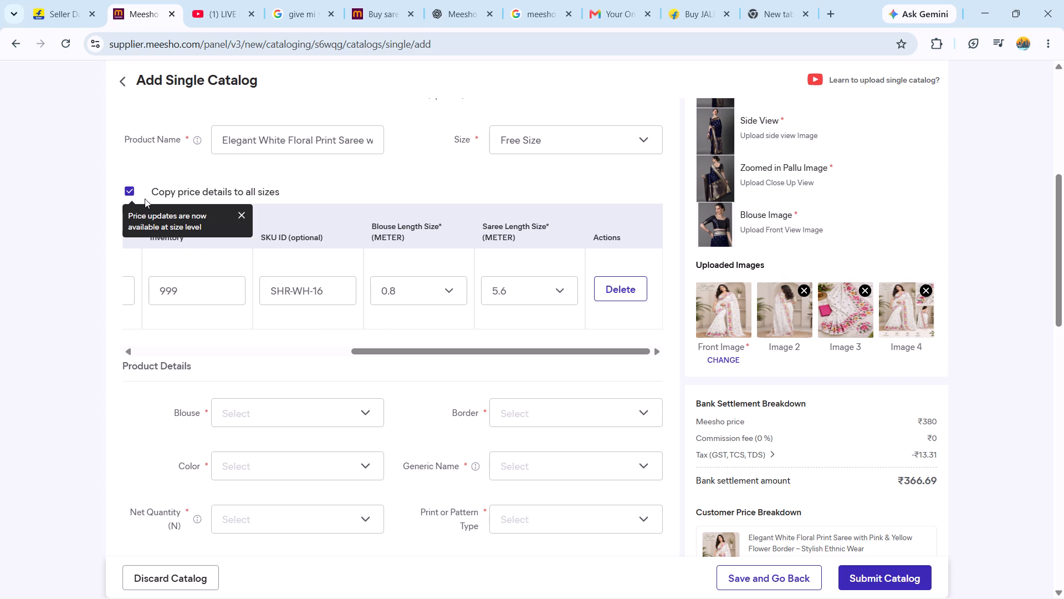
{"action": "scroll", "coordinate": [233, 204], "scroll_direction": "down", "scroll_amount": 2}
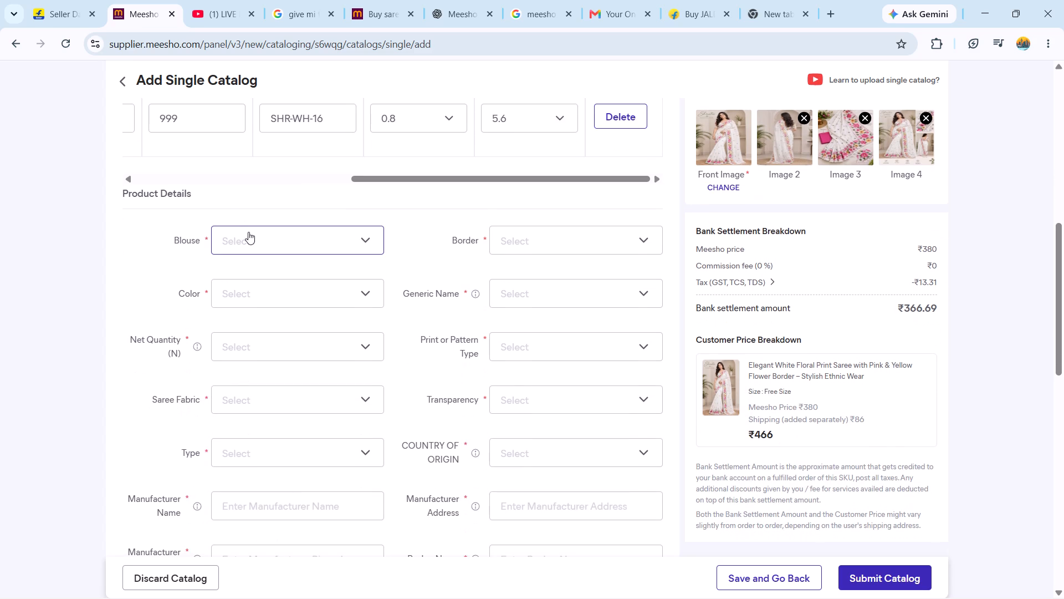
{"action": "left_click", "coordinate": [248, 235]}
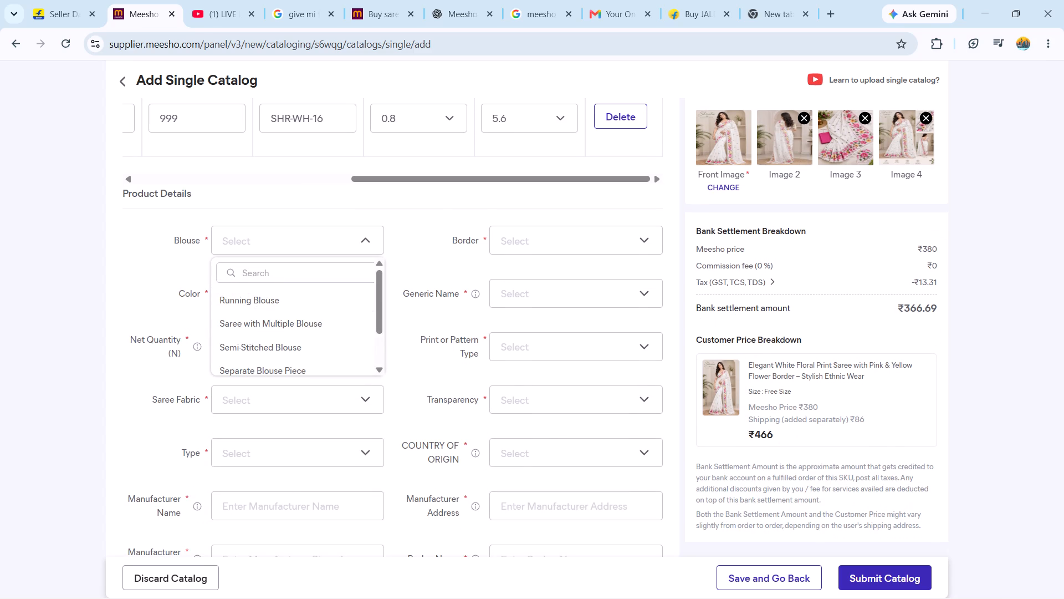
{"action": "left_click", "coordinate": [280, 275]}
{"action": "type", "text": "na"}
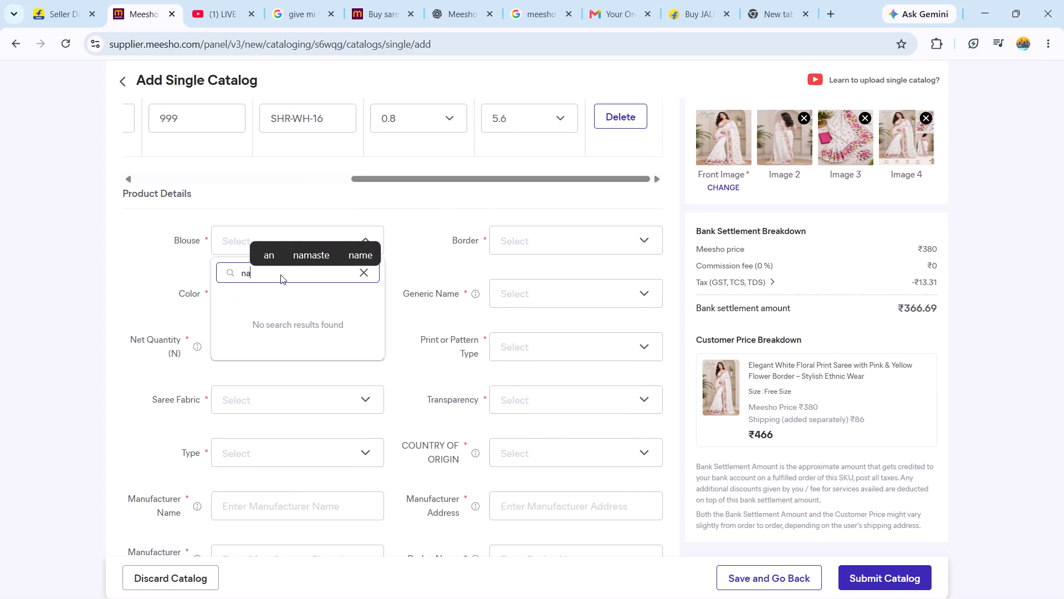
{"action": "key", "text": "BackSpace"}
{"action": "key", "text": "BackSpace"}
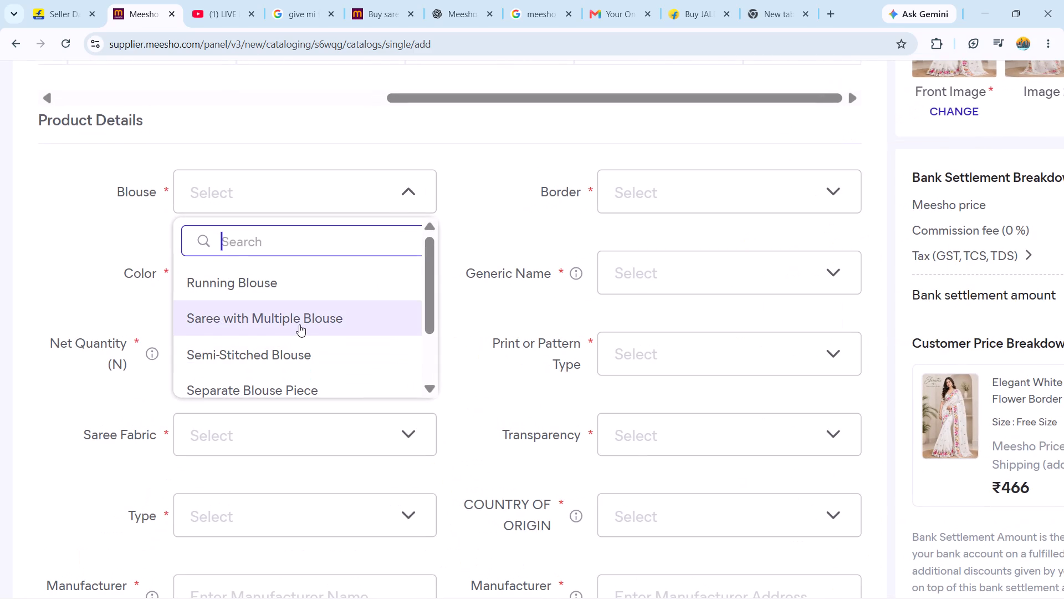
{"action": "scroll", "coordinate": [299, 324], "scroll_direction": "down", "scroll_amount": 1}
{"action": "scroll", "coordinate": [299, 324], "scroll_direction": "up", "scroll_amount": 1}
{"action": "scroll", "coordinate": [299, 324], "scroll_direction": "down", "scroll_amount": 2}
{"action": "left_click", "coordinate": [288, 372]}
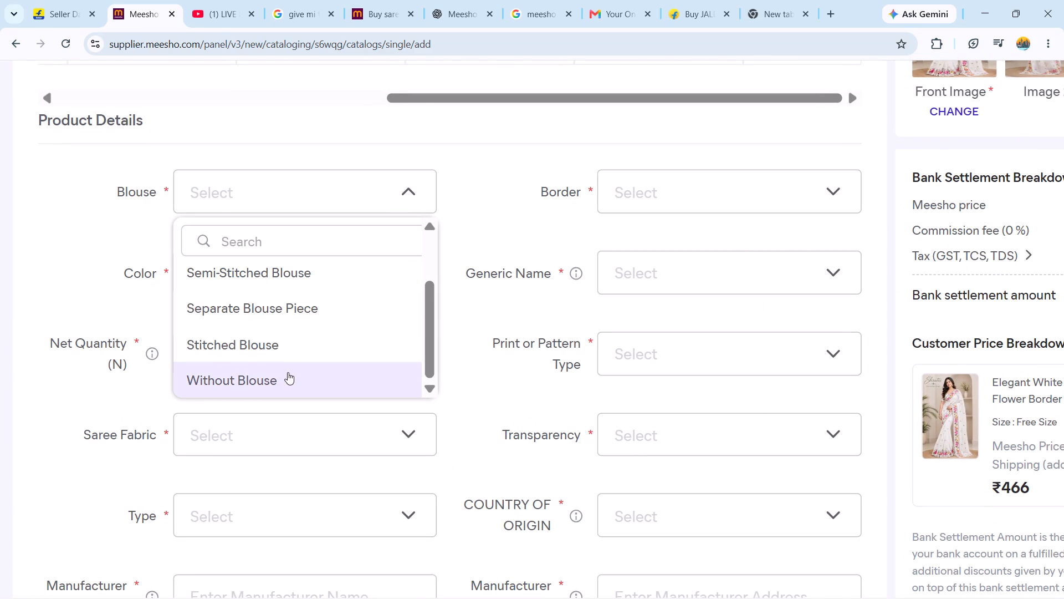
Examine the Border options in Product Details, searching them for "zi" and clearing the search to browse the full list.
{"action": "scroll", "coordinate": [410, 269], "scroll_direction": "left", "scroll_amount": 1}
{"action": "left_click_drag", "start_coordinate": [580, 164], "coordinate": [569, 189]}
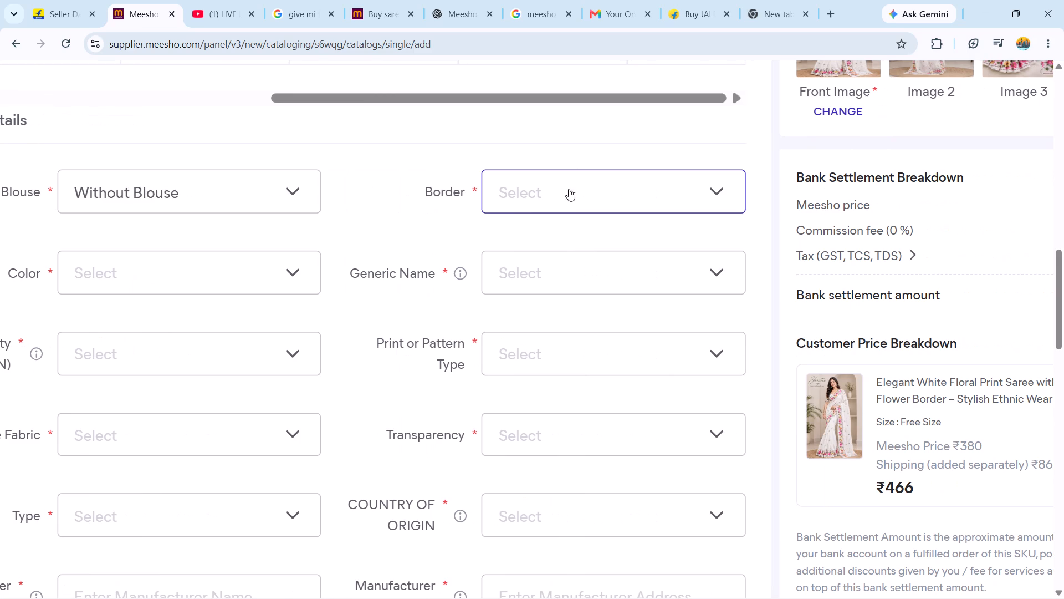
{"action": "left_click_drag", "start_coordinate": [569, 189], "coordinate": [568, 195]}
{"action": "left_click", "coordinate": [568, 195]}
{"action": "scroll", "coordinate": [344, 378], "scroll_direction": "down", "scroll_amount": 1}
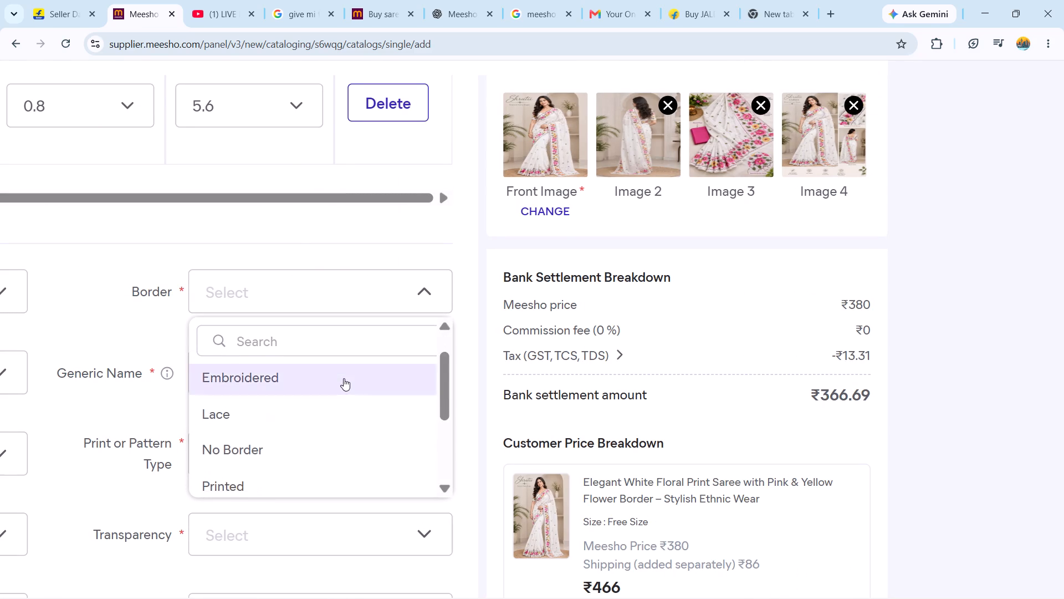
{"action": "scroll", "coordinate": [344, 378], "scroll_direction": "down", "scroll_amount": 1}
{"action": "left_click", "coordinate": [336, 341]}
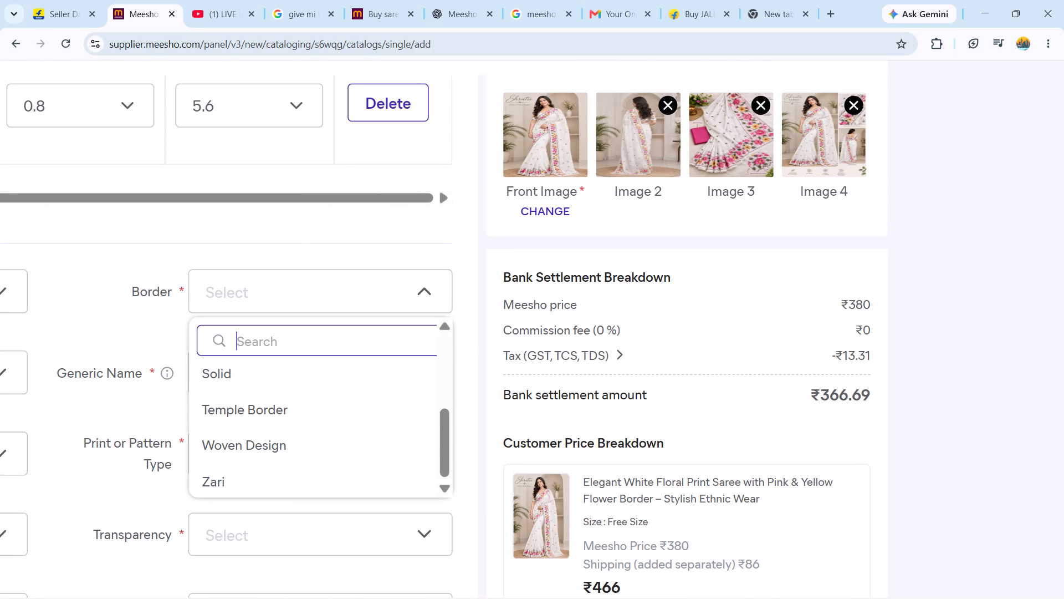
{"action": "type", "text": "zi"}
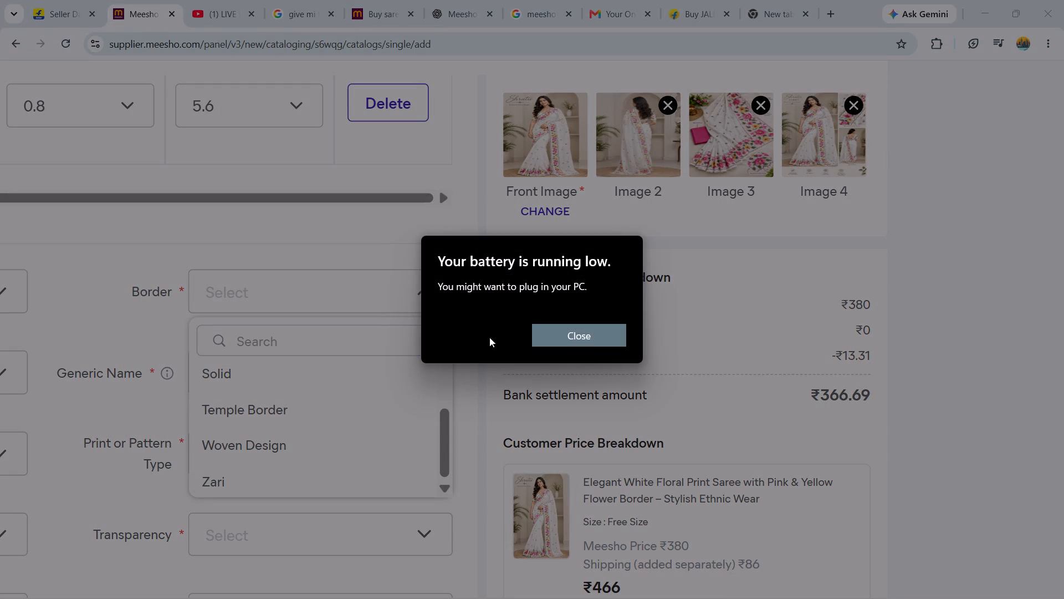
{"action": "left_click_drag", "start_coordinate": [520, 339], "coordinate": [553, 334]}
{"action": "left_click", "coordinate": [553, 334]}
{"action": "type", "text": "zi"}
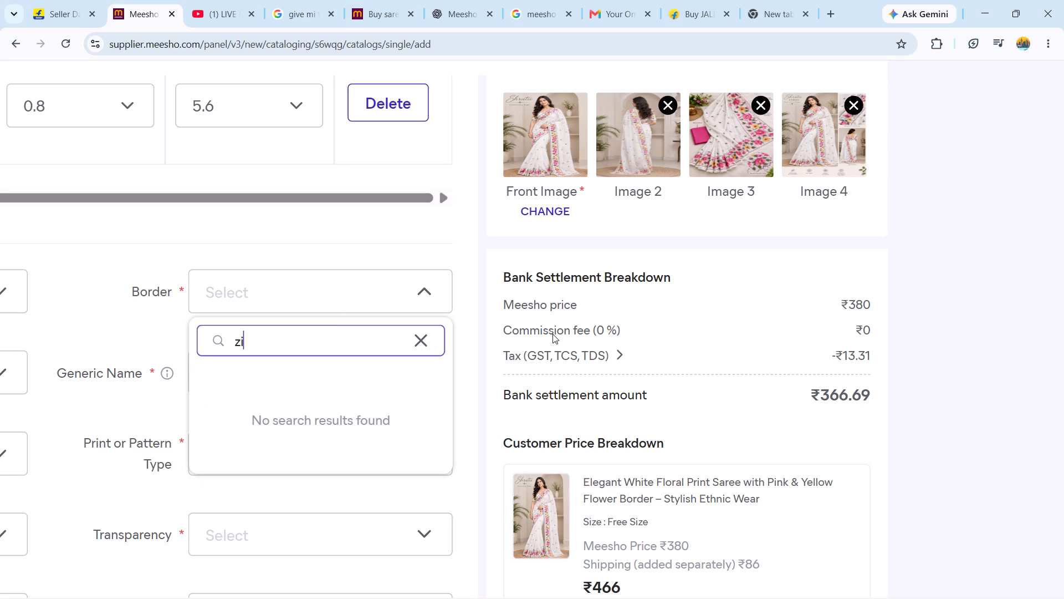
{"action": "key", "text": "BackSpace"}
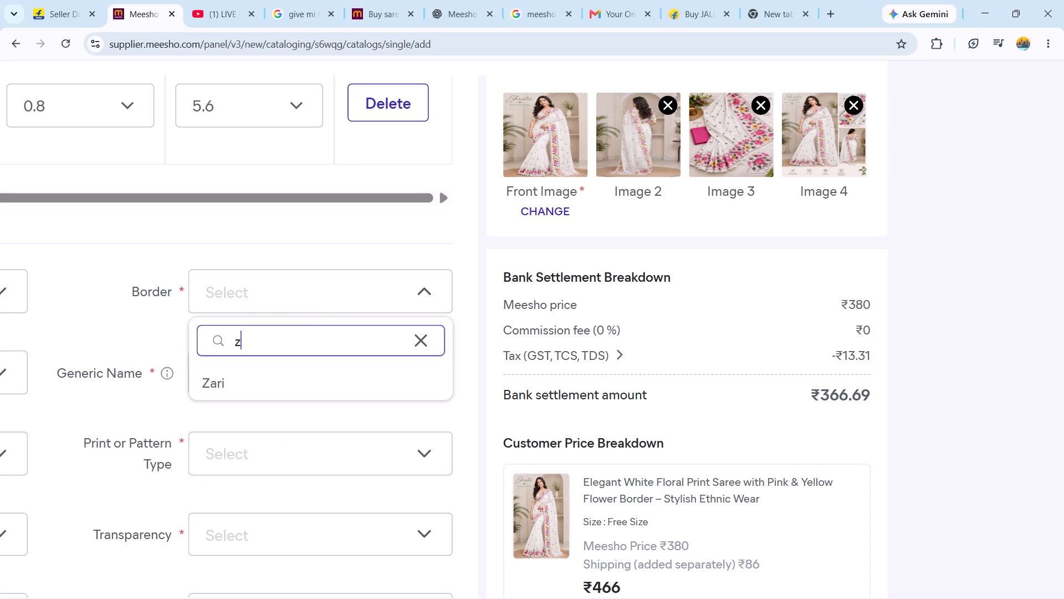
{"action": "key", "text": "BackSpace"}
{"action": "scroll", "coordinate": [321, 389], "scroll_direction": "down", "scroll_amount": 1}
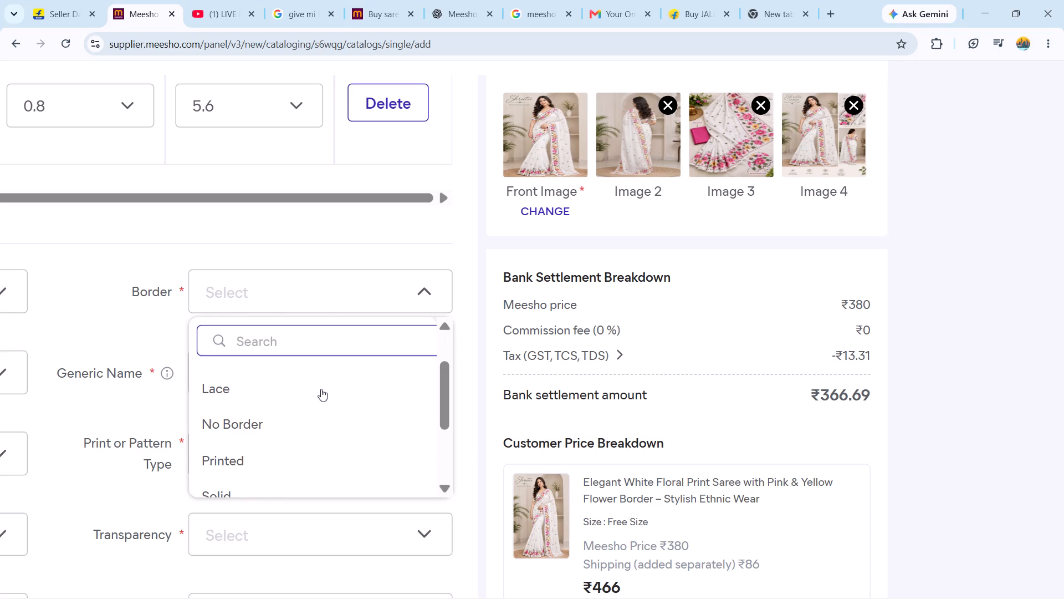
{"action": "scroll", "coordinate": [321, 389], "scroll_direction": "down", "scroll_amount": 1}
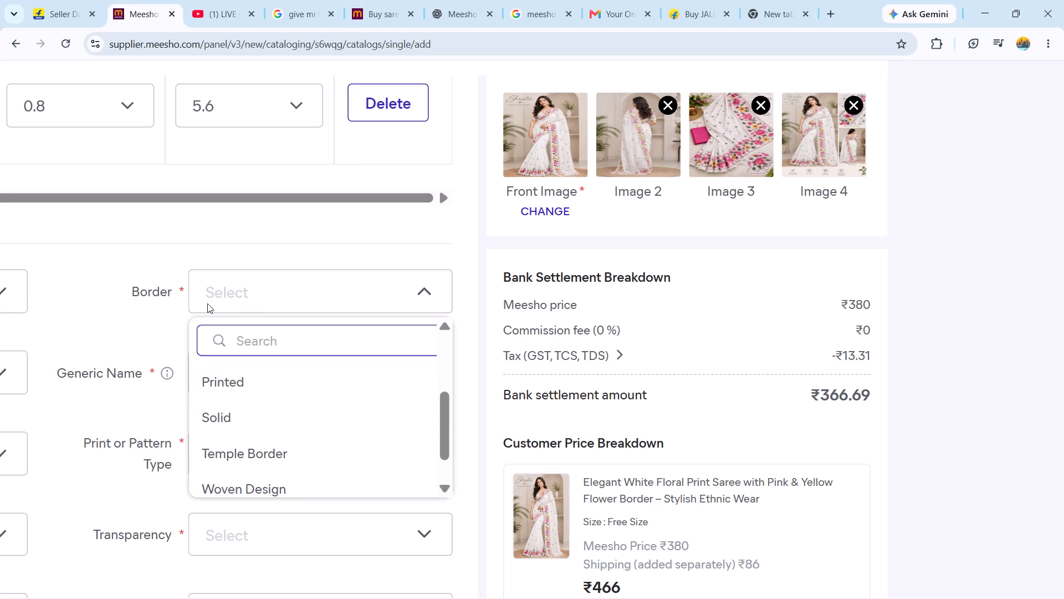
Copy the Border field label from the listing form and search Google with the saree image for "give mi the Border".
{"action": "left_click_drag", "start_coordinate": [124, 290], "coordinate": [166, 295]}
{"action": "triple_click", "coordinate": [166, 295]}
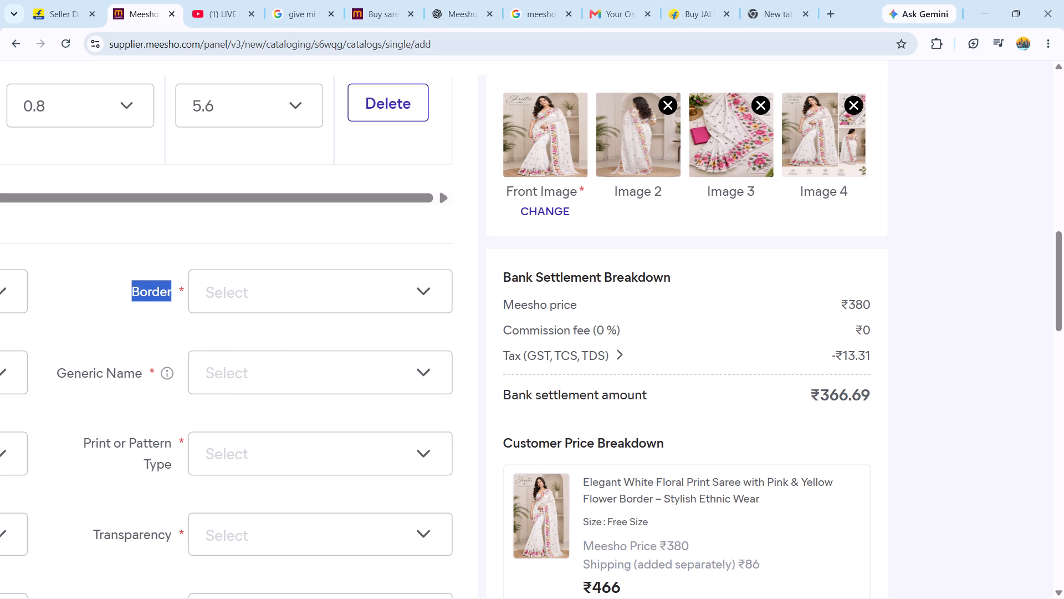
{"action": "key", "text": "ctrl+c"}
{"action": "key", "text": "ctrl+c"}
{"action": "left_click", "coordinate": [329, 0]}
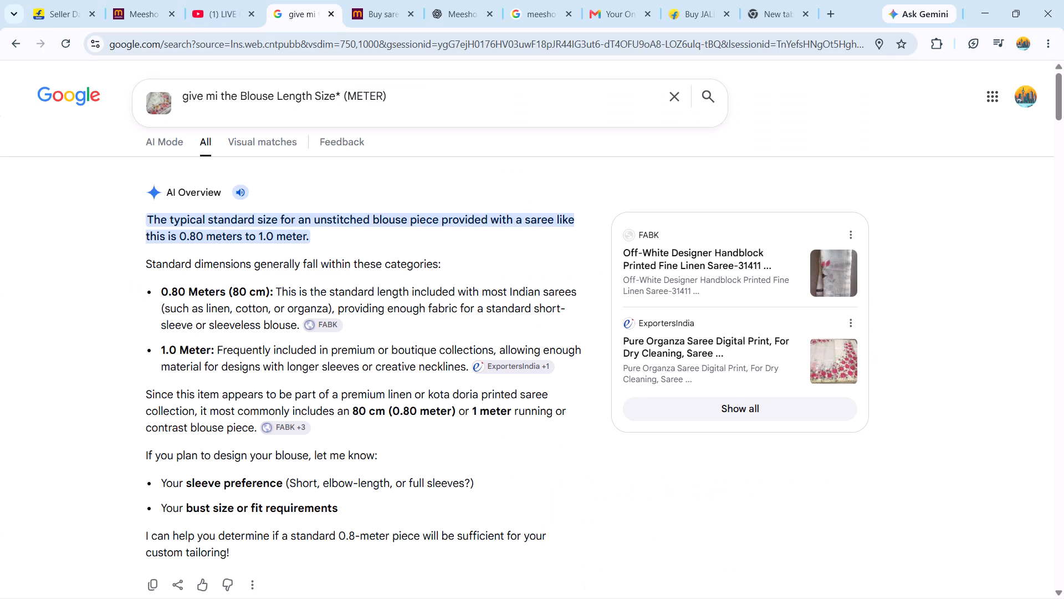
{"action": "left_click_drag", "start_coordinate": [395, 101], "coordinate": [243, 100]}
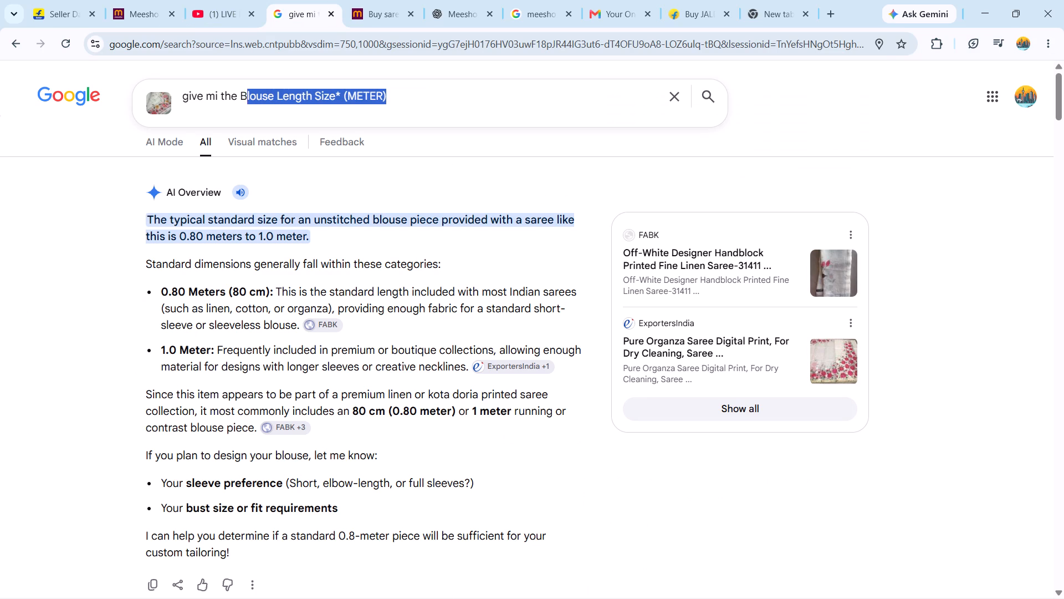
{"action": "left_click_drag", "start_coordinate": [243, 100], "coordinate": [243, 99]}
{"action": "key", "text": "BackSpace"}
{"action": "key", "text": "ctrl+b"}
{"action": "key", "text": "Return"}
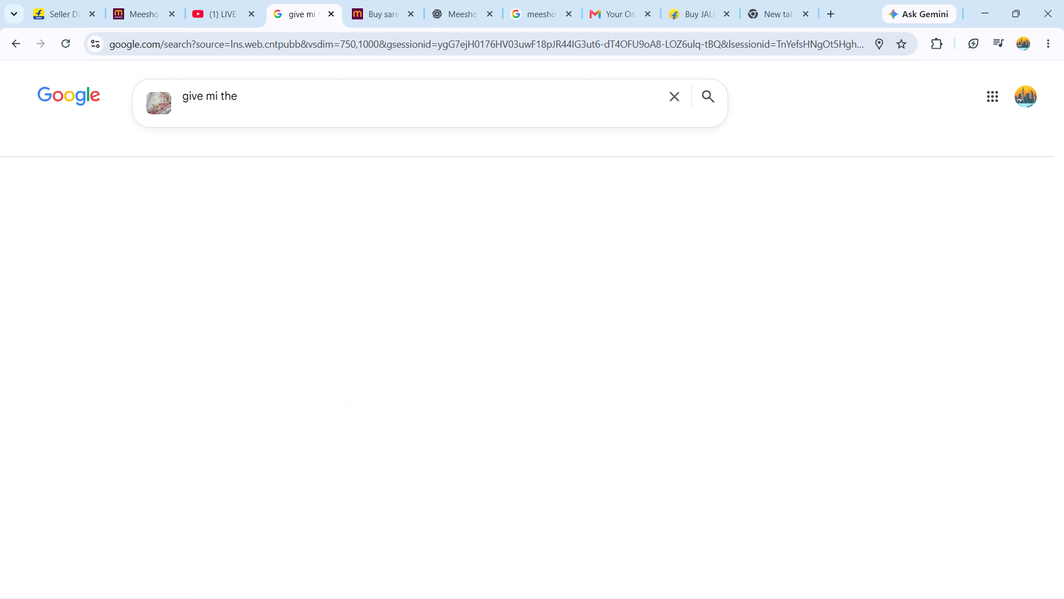
{"action": "left_click", "coordinate": [243, 99]}
{"action": "key", "text": "ctrl+v"}
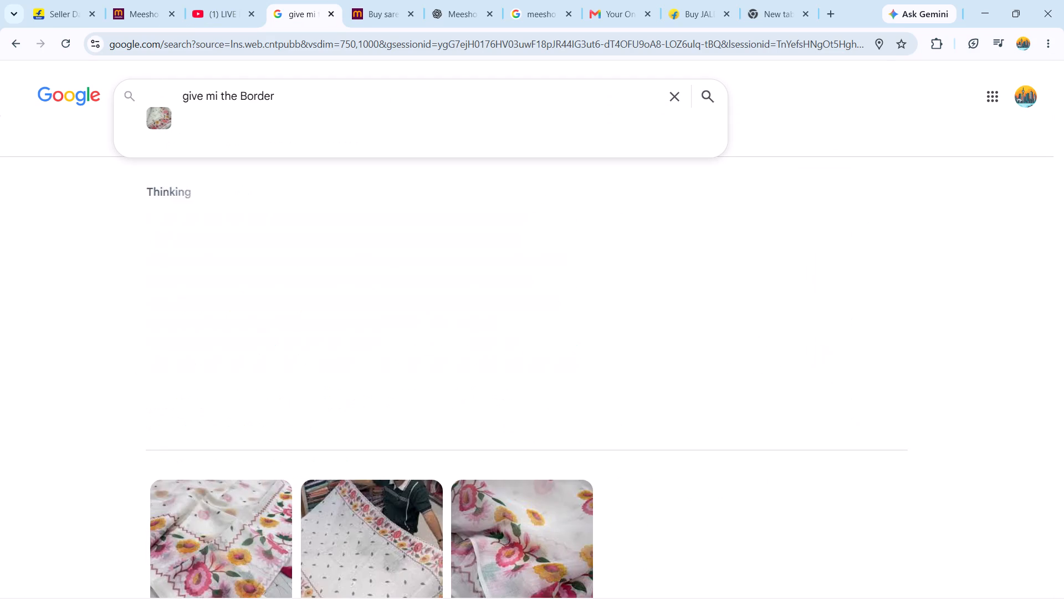
{"action": "key", "text": "Return"}
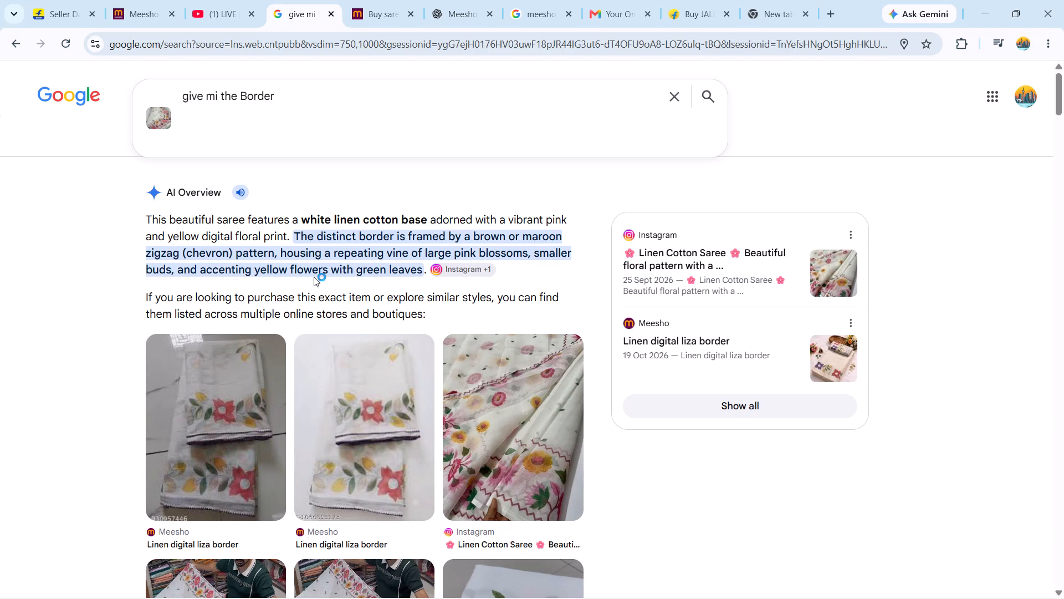
{"action": "left_click", "coordinate": [332, 117]}
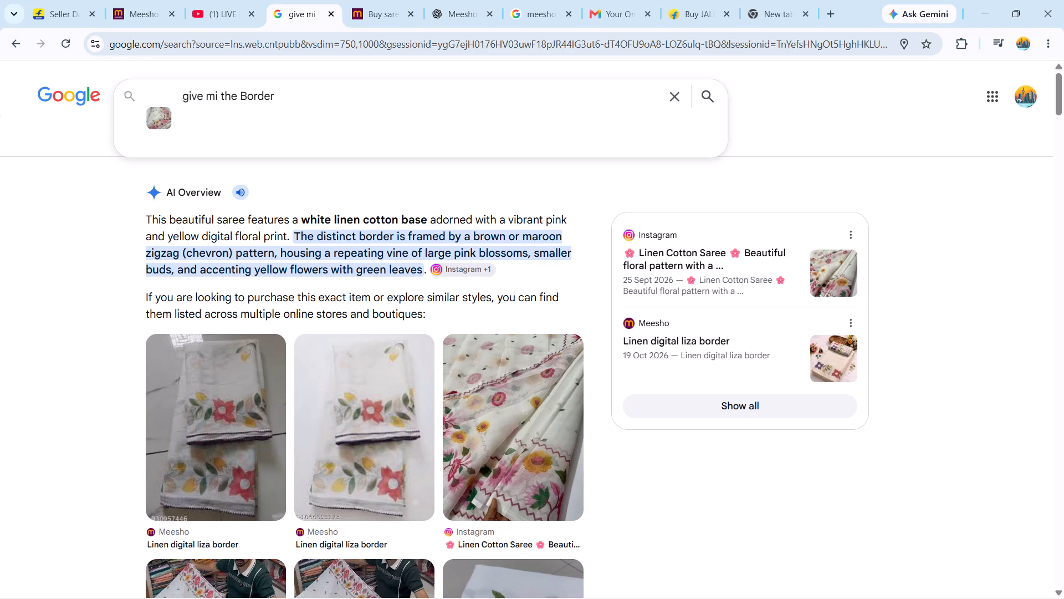
{"action": "key", "text": "space"}
Move the Meesho listing's browser tab to directly after the Google search tab.
{"action": "left_click_drag", "start_coordinate": [154, 0], "coordinate": [275, 0]}
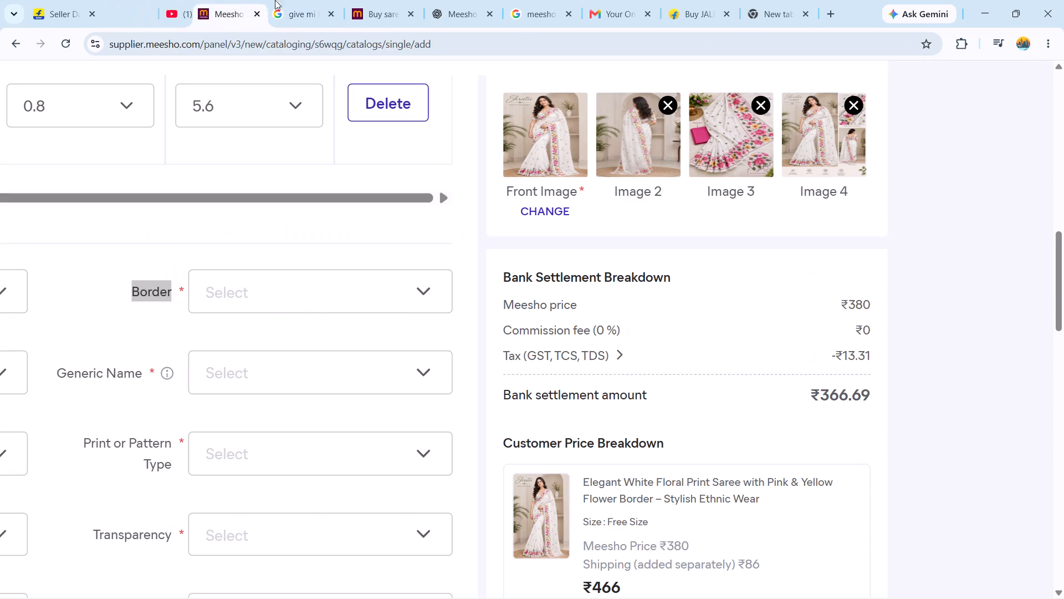
{"action": "left_click_drag", "start_coordinate": [275, 0], "coordinate": [291, 1]}
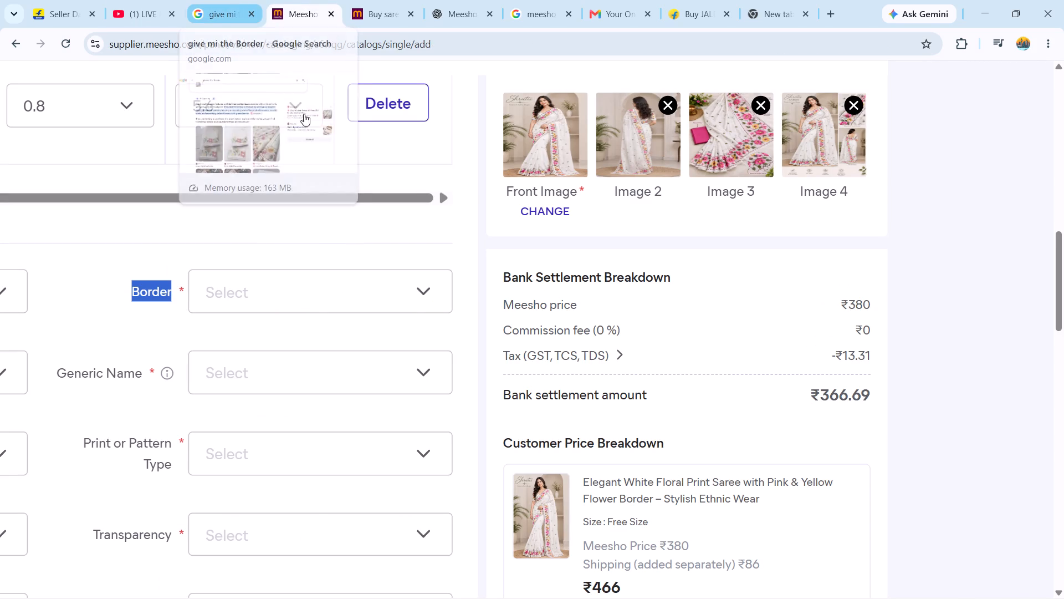
Examine the available Border options in the listing's Product Details.
{"action": "left_click_drag", "start_coordinate": [313, 266], "coordinate": [315, 278]}
{"action": "left_click", "coordinate": [315, 278]}
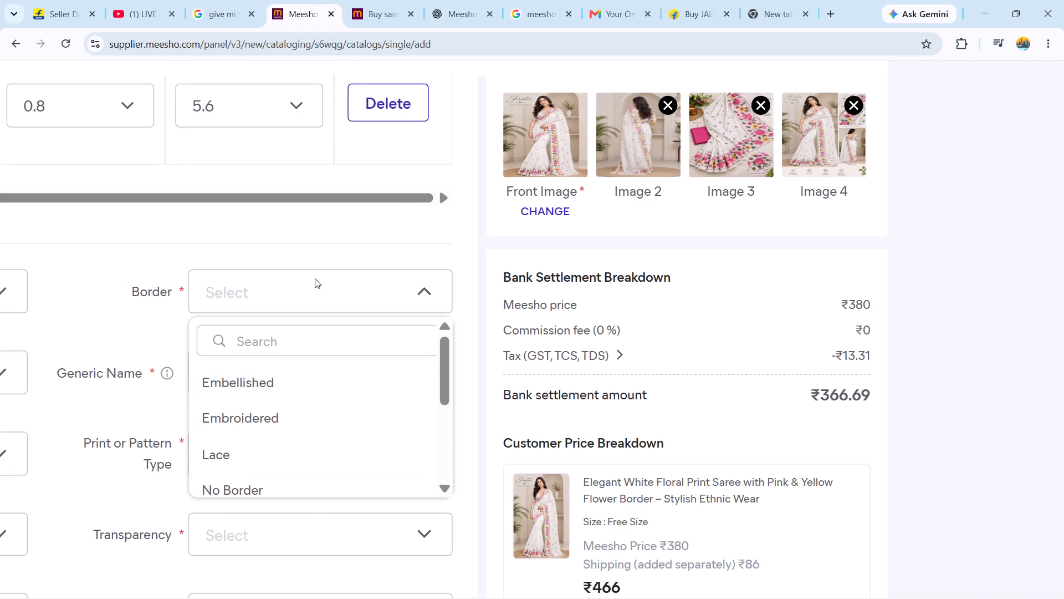
{"action": "left_click_drag", "start_coordinate": [192, 374], "coordinate": [242, 432]}
{"action": "scroll", "coordinate": [242, 432], "scroll_direction": "down", "scroll_amount": 2}
{"action": "scroll", "coordinate": [272, 495], "scroll_direction": "down", "scroll_amount": 1}
{"action": "left_click_drag", "start_coordinate": [315, 484], "coordinate": [260, 387]}
{"action": "scroll", "coordinate": [261, 433], "scroll_direction": "up", "scroll_amount": 2}
{"action": "scroll", "coordinate": [261, 433], "scroll_direction": "down", "scroll_amount": 1}
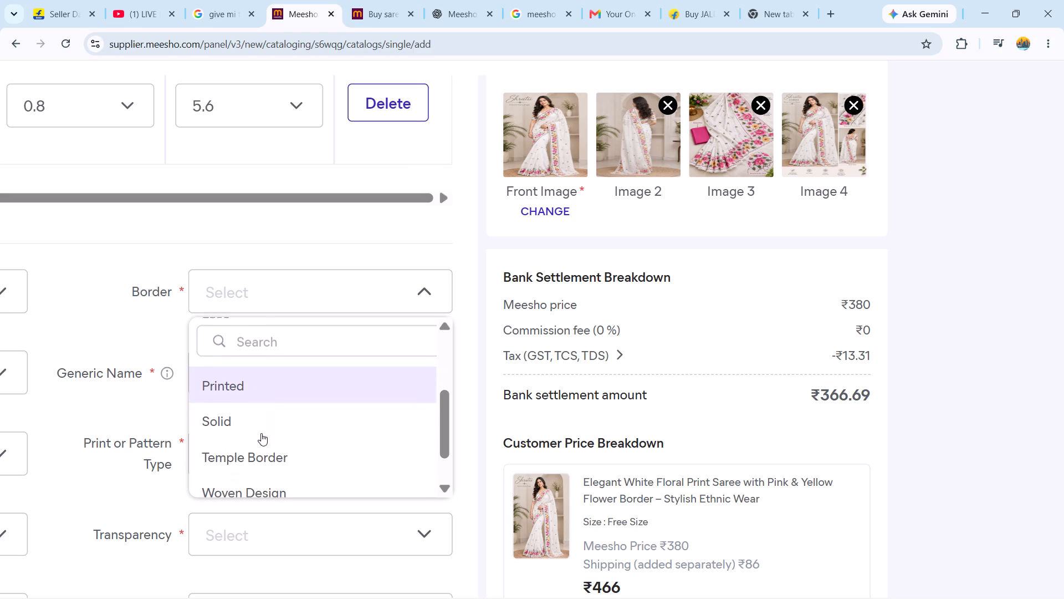
{"action": "scroll", "coordinate": [261, 433], "scroll_direction": "up", "scroll_amount": 2}
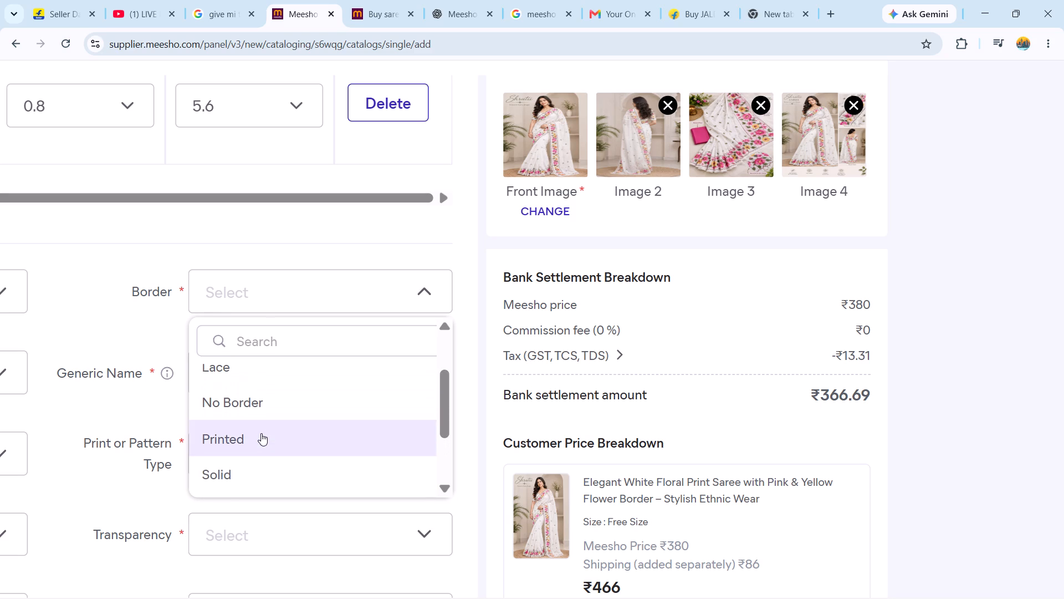
{"action": "scroll", "coordinate": [261, 433], "scroll_direction": "up", "scroll_amount": 1}
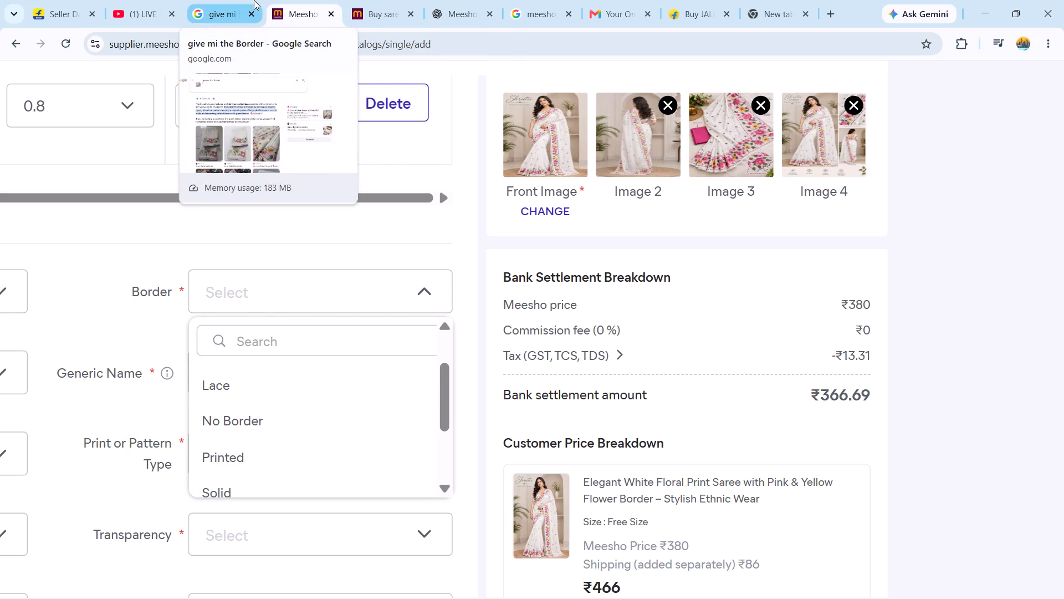
Extend the Google image search query to "give mi the Border solid printed" and run it.
{"action": "left_click", "coordinate": [254, 0]}
{"action": "left_click", "coordinate": [290, 93]}
{"action": "key", "text": "space"}
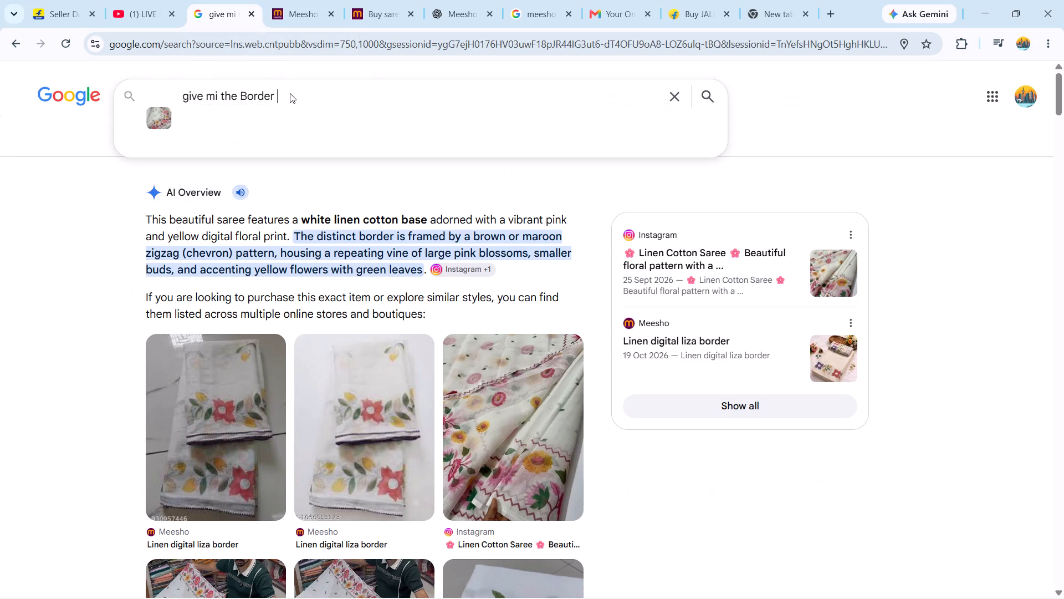
{"action": "type", "text": "s"}
{"action": "type", "text": "oli"}
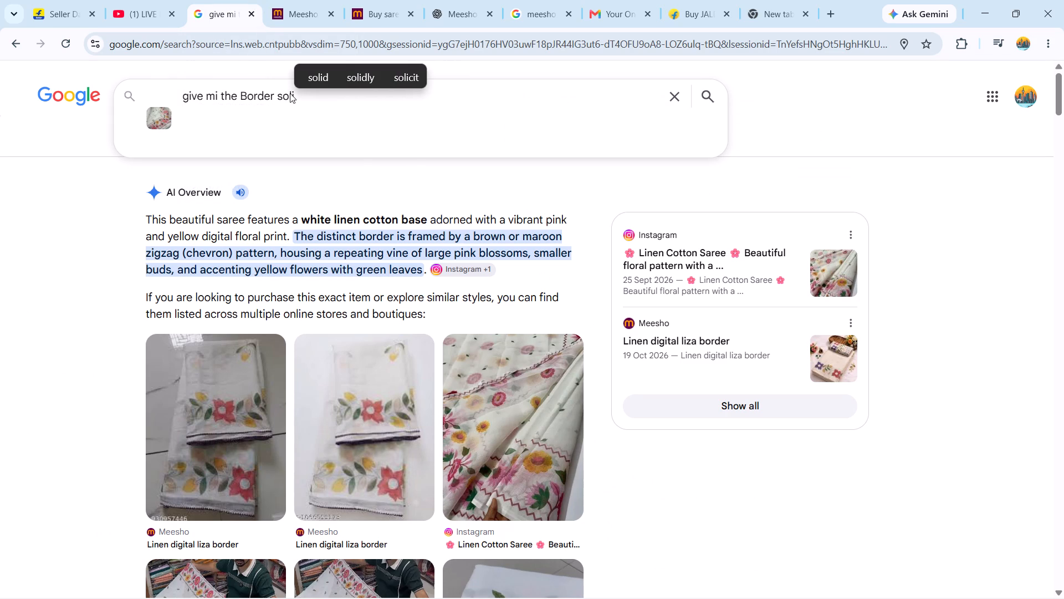
{"action": "left_click", "coordinate": [317, 77]}
{"action": "type", "text": "pr"}
{"action": "key", "text": "BackSpace"}
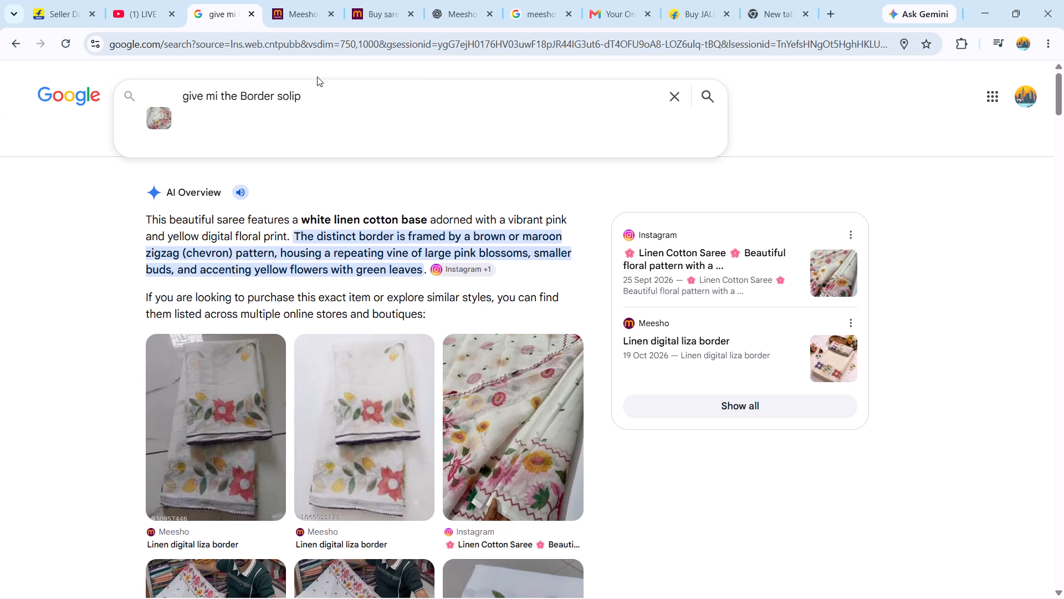
{"action": "key", "text": "BackSpace"}
{"action": "type", "text": "d printed"}
{"action": "key", "text": "Return"}
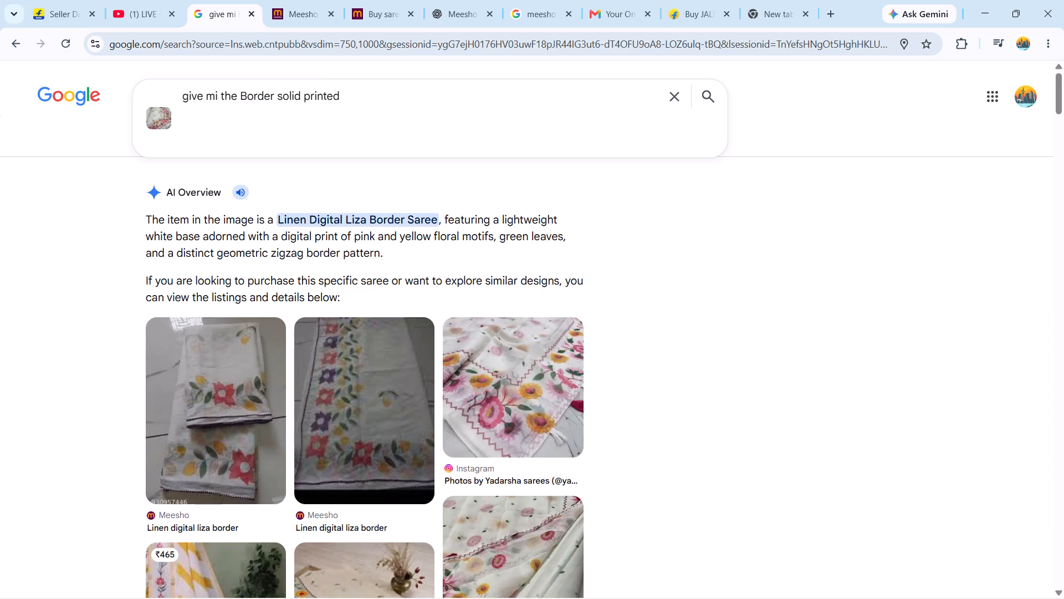
Back in the Meesho listing's Product Details, set Border to Printed.
{"action": "left_click", "coordinate": [135, 0]}
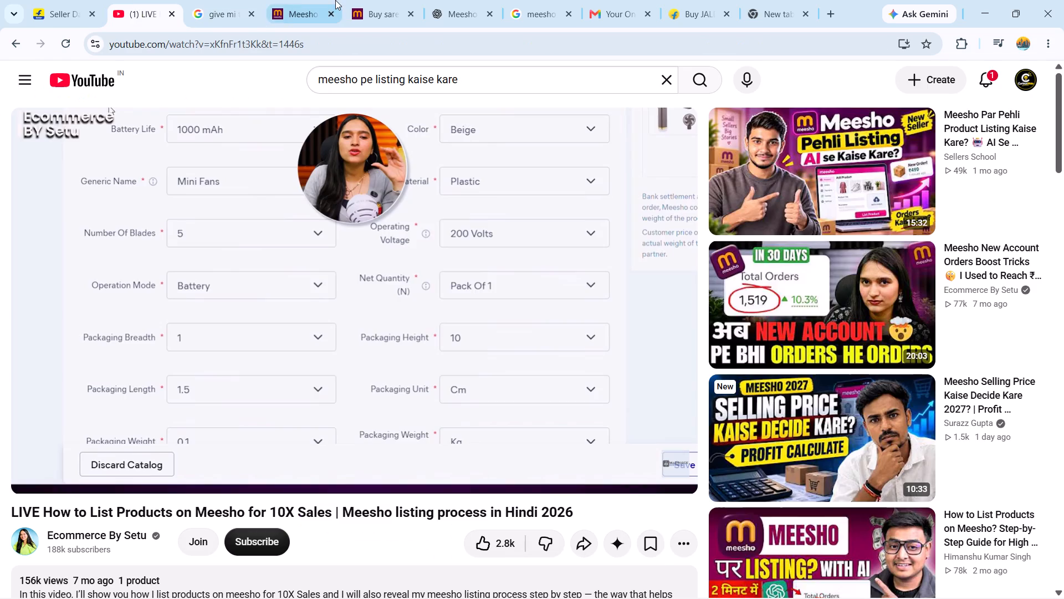
{"action": "left_click", "coordinate": [335, 0]}
{"action": "scroll", "coordinate": [301, 406], "scroll_direction": "down", "scroll_amount": 1}
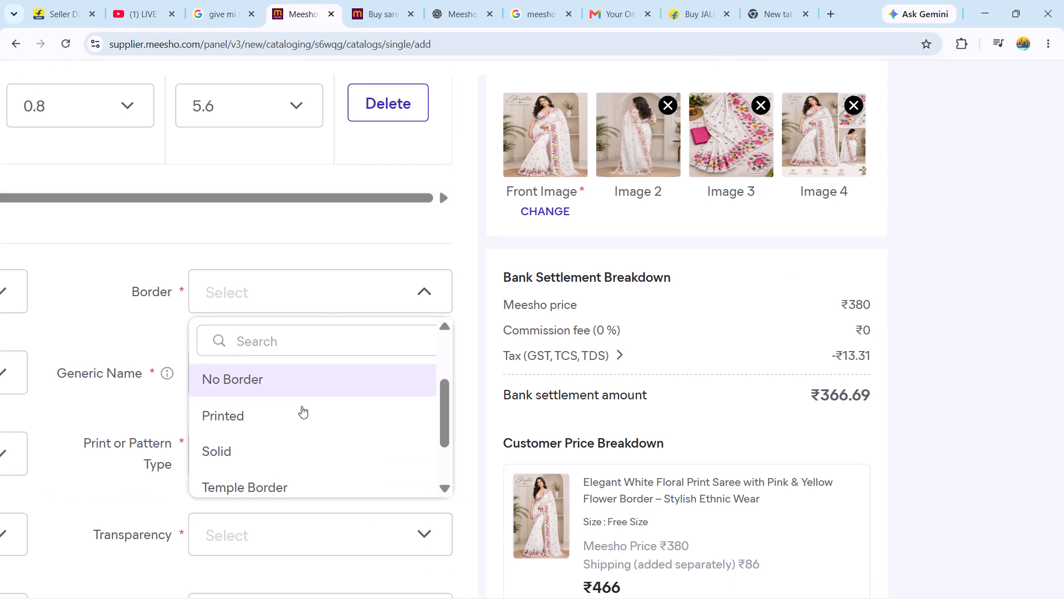
{"action": "scroll", "coordinate": [301, 406], "scroll_direction": "down", "scroll_amount": 1}
{"action": "scroll", "coordinate": [301, 406], "scroll_direction": "up", "scroll_amount": 3}
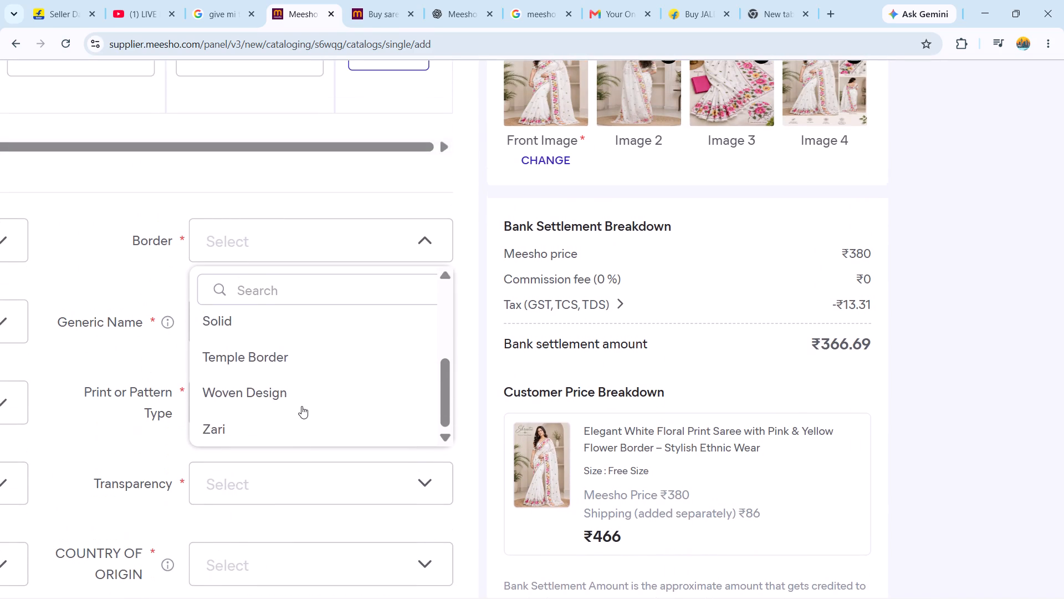
{"action": "scroll", "coordinate": [301, 406], "scroll_direction": "up", "scroll_amount": 2}
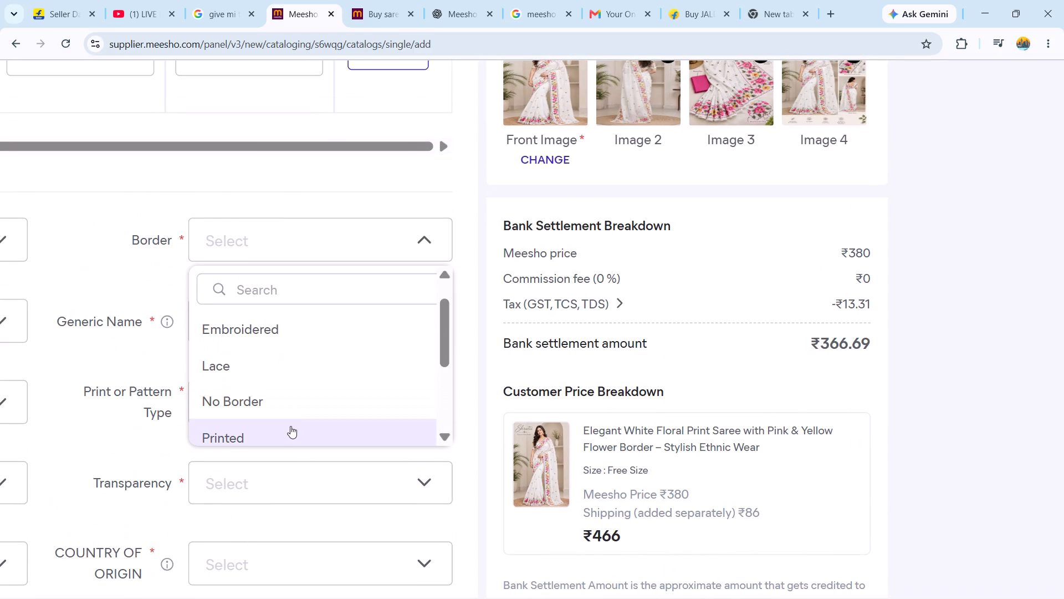
{"action": "left_click", "coordinate": [290, 426]}
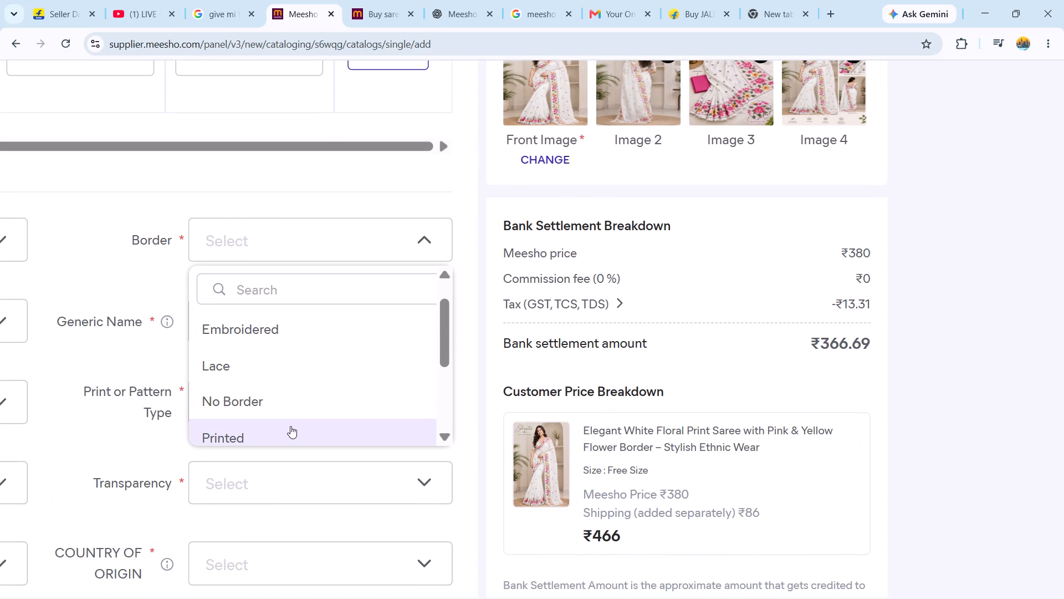
In Product Details, search the Color options for "wh" and set Color to White.
{"action": "scroll", "coordinate": [250, 395], "scroll_direction": "right", "scroll_amount": 3}
{"action": "scroll", "coordinate": [248, 328], "scroll_direction": "right", "scroll_amount": 1}
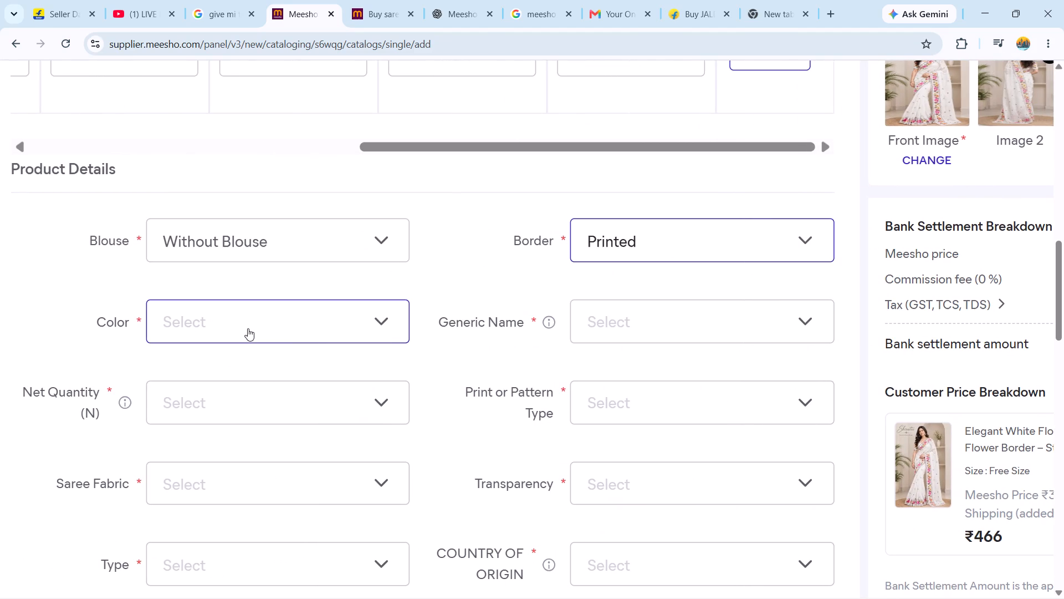
{"action": "left_click", "coordinate": [250, 343]}
{"action": "left_click", "coordinate": [250, 343]}
{"action": "left_click_drag", "start_coordinate": [250, 343], "coordinate": [276, 324]}
{"action": "left_click", "coordinate": [276, 324]}
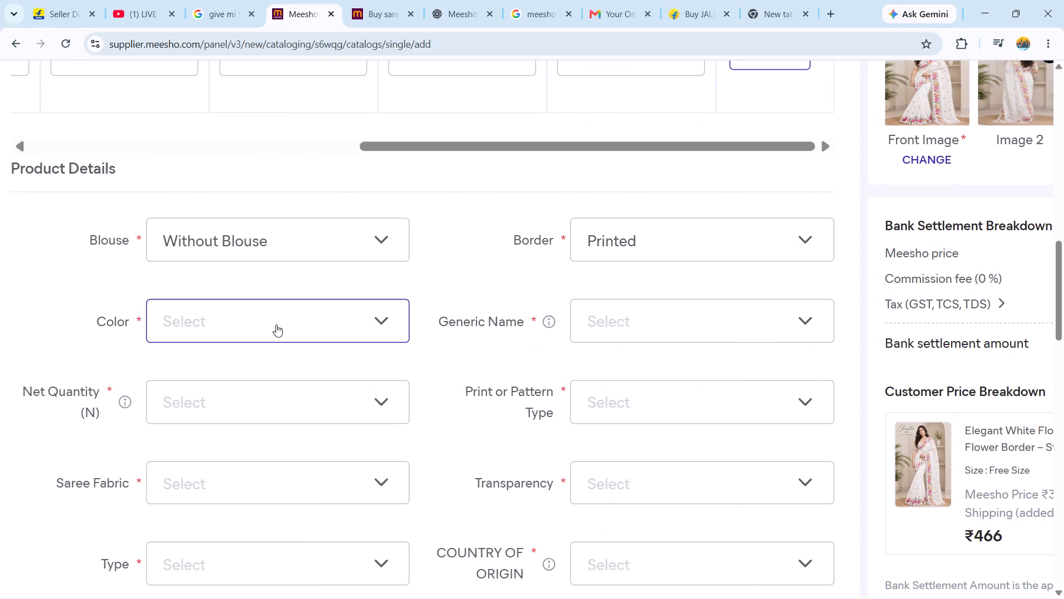
{"action": "scroll", "coordinate": [89, 372], "scroll_direction": "right", "scroll_amount": 2}
{"action": "scroll", "coordinate": [74, 465], "scroll_direction": "right", "scroll_amount": 2}
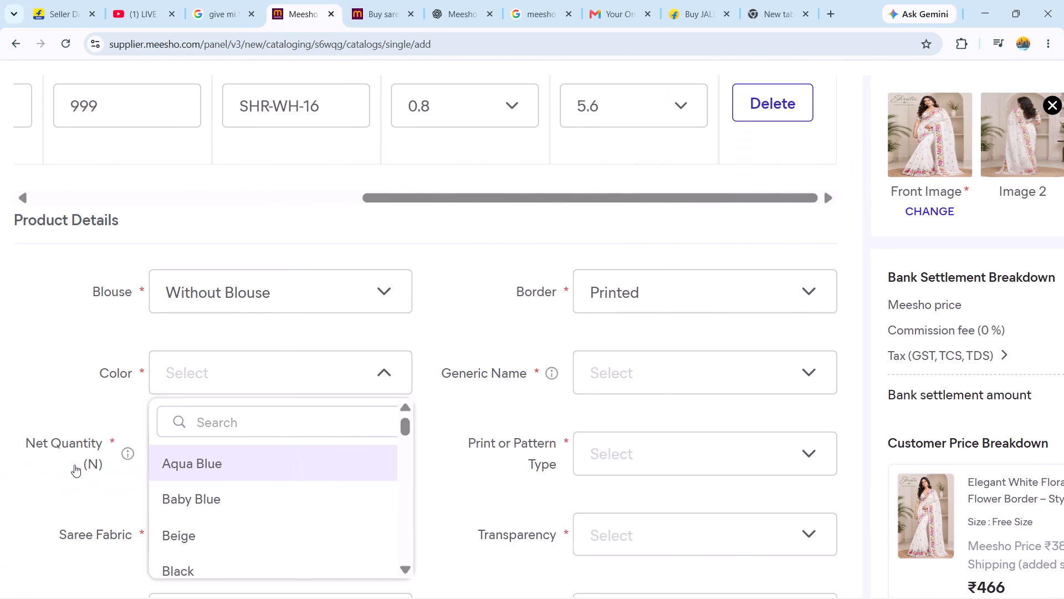
{"action": "left_click", "coordinate": [231, 426]}
{"action": "type", "text": "wh"}
{"action": "left_click", "coordinate": [220, 475]}
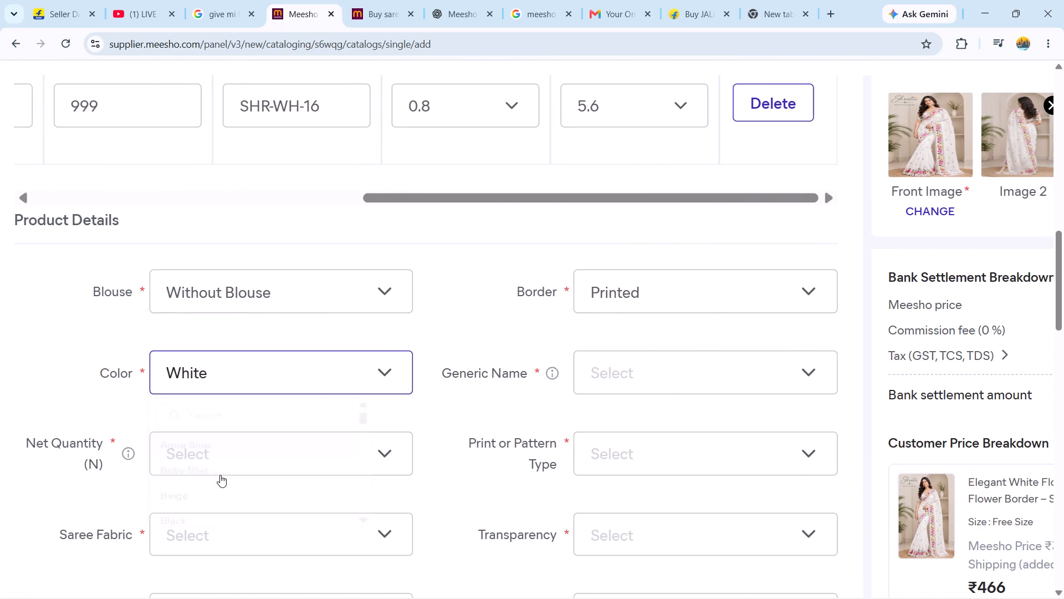
Look through the Generic Name options in Product Details.
{"action": "scroll", "coordinate": [511, 407], "scroll_direction": "left", "scroll_amount": 1}
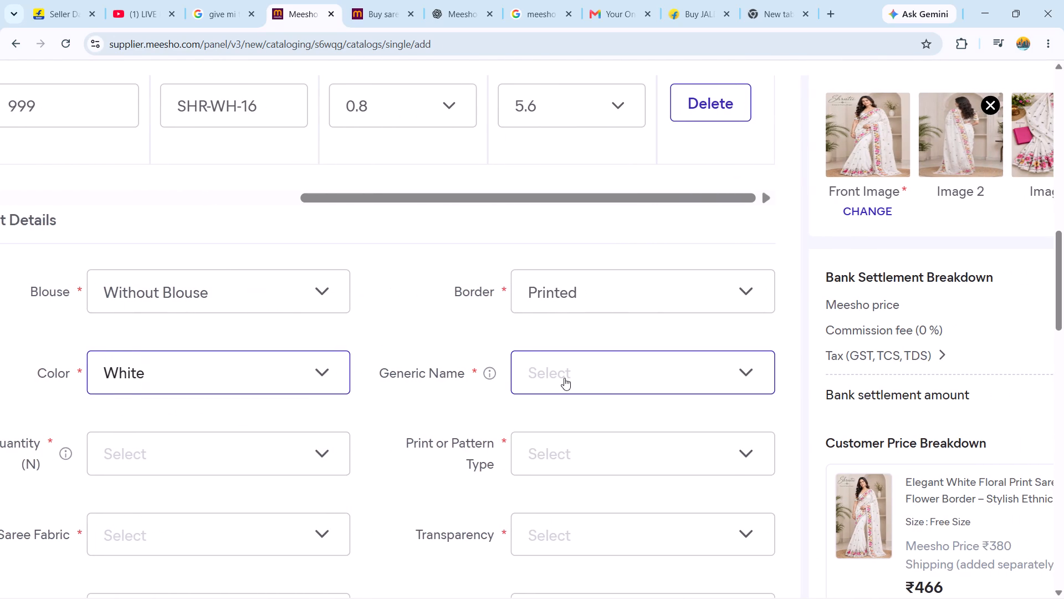
{"action": "left_click", "coordinate": [573, 376]}
{"action": "scroll", "coordinate": [276, 493], "scroll_direction": "down", "scroll_amount": 1}
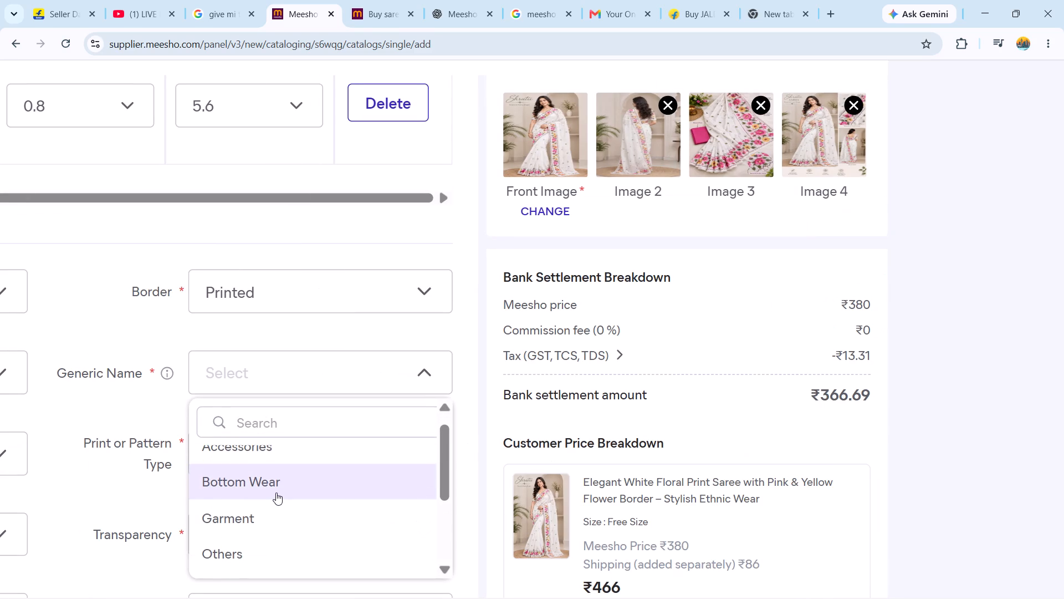
{"action": "scroll", "coordinate": [276, 493], "scroll_direction": "down", "scroll_amount": 2}
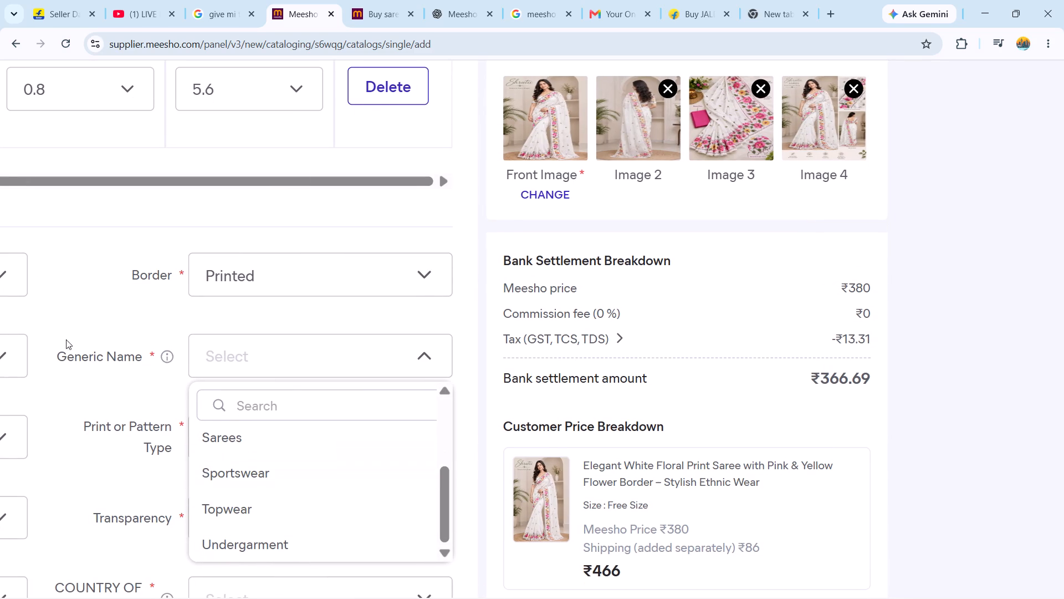
Copy the "Generic Name" label from the listing, change the Google image search query to "give mi the Generic Name", and run it.
{"action": "left_click_drag", "start_coordinate": [64, 359], "coordinate": [101, 359]}
{"action": "triple_click", "coordinate": [101, 359]}
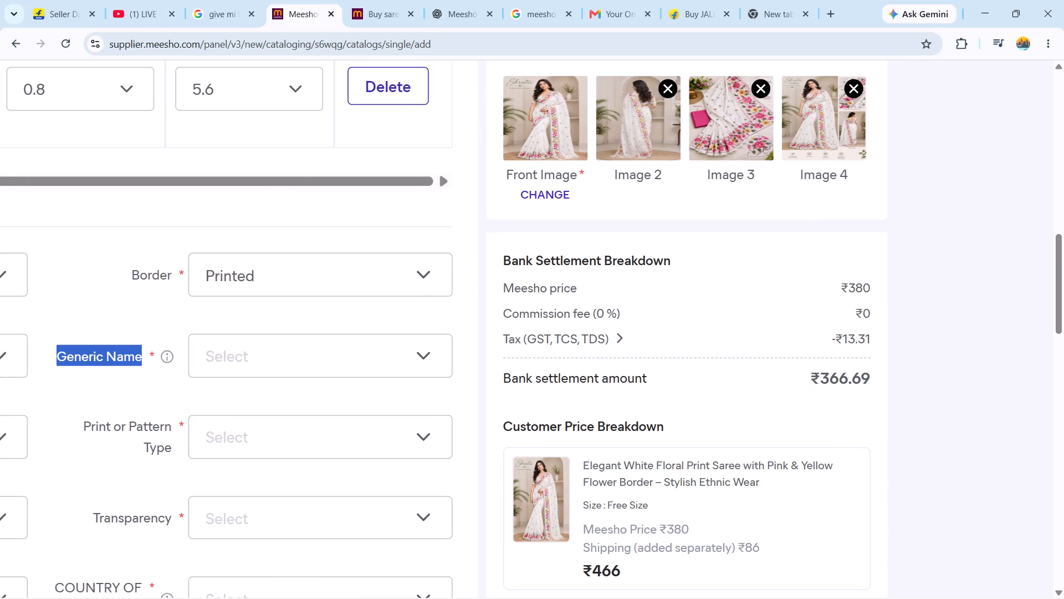
{"action": "key", "text": "ctrl+c"}
{"action": "key", "text": "ctrl+c"}
{"action": "left_click", "coordinate": [204, 0]}
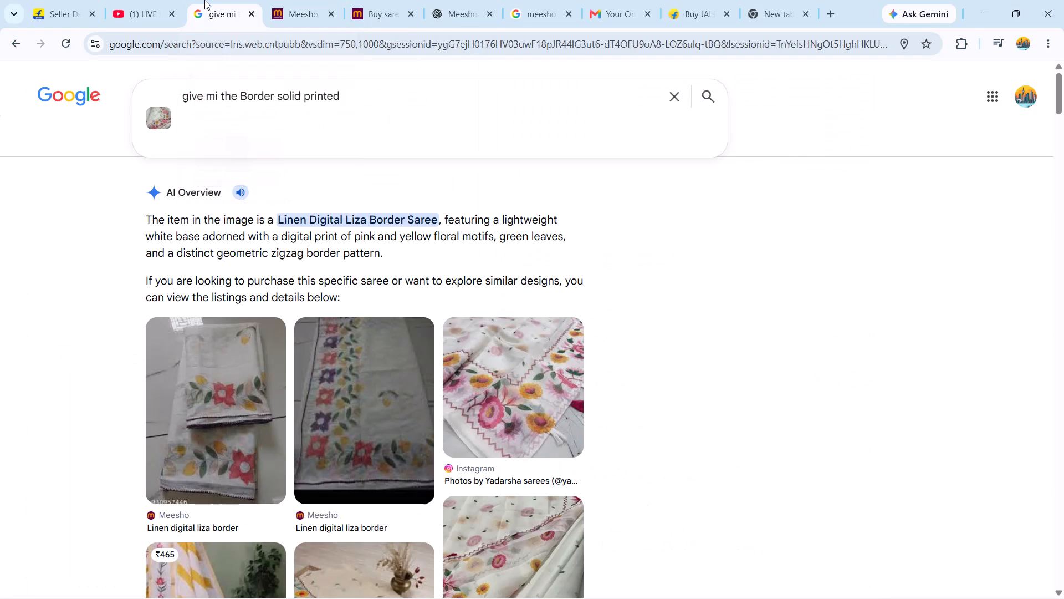
{"action": "left_click", "coordinate": [359, 96]}
{"action": "left_click_drag", "start_coordinate": [359, 96], "coordinate": [282, 74]}
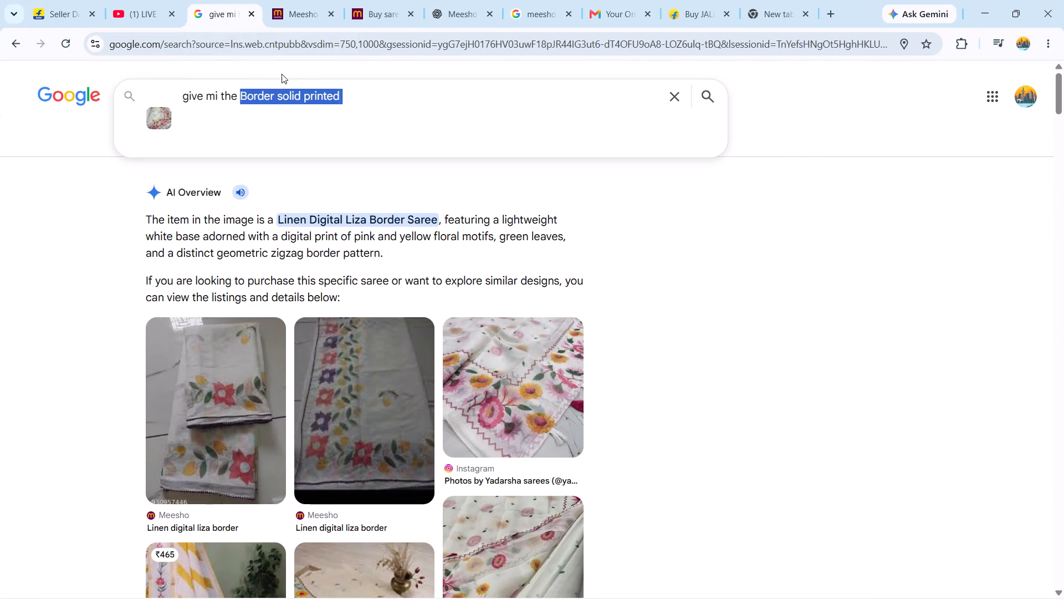
{"action": "left_click_drag", "start_coordinate": [282, 74], "coordinate": [293, 77]}
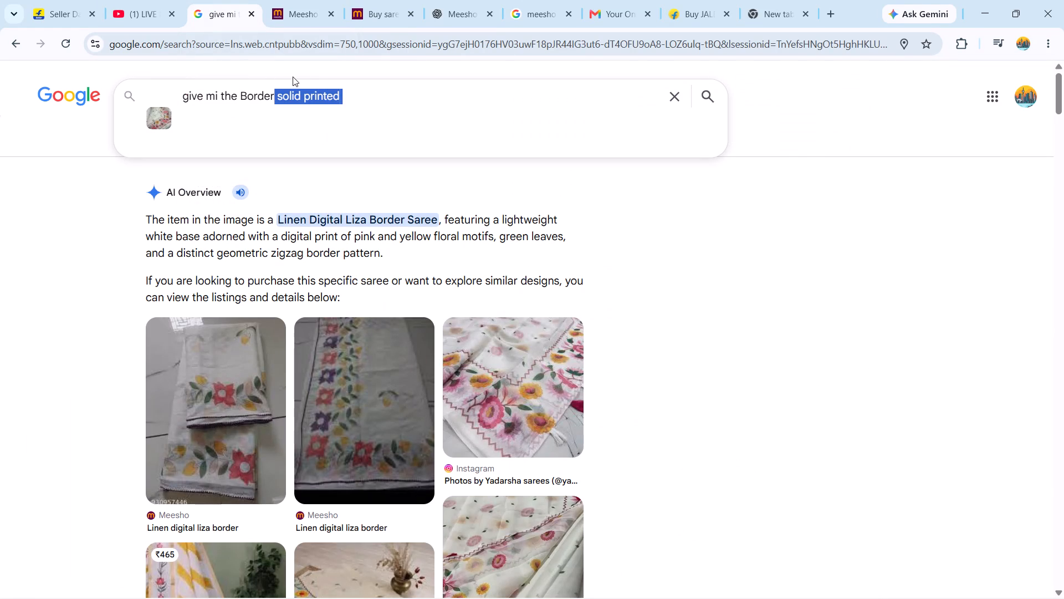
{"action": "key", "text": "ctrl+v"}
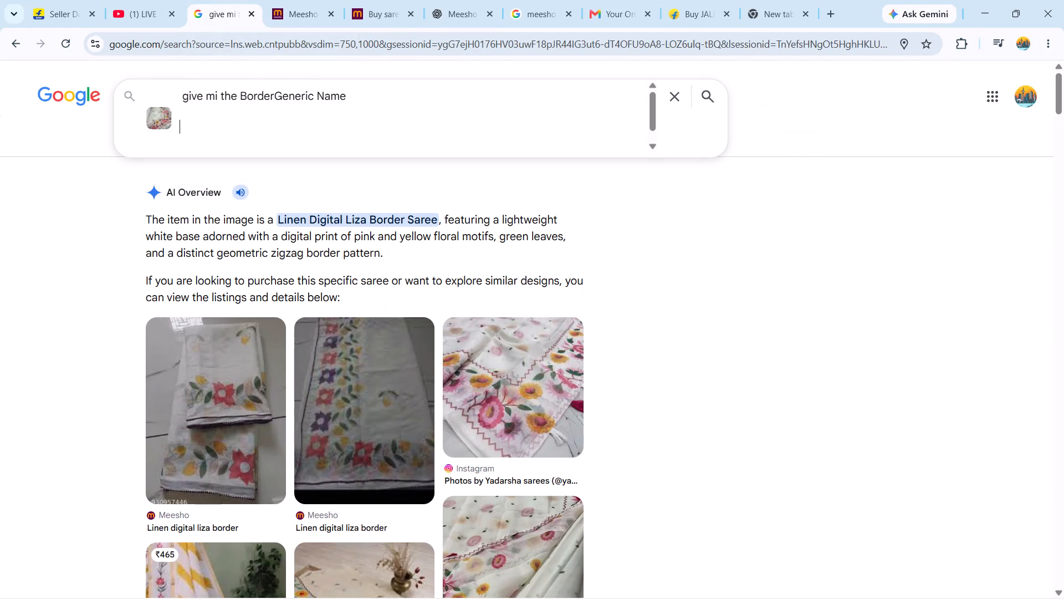
{"action": "left_click", "coordinate": [278, 95]}
{"action": "key", "text": "space"}
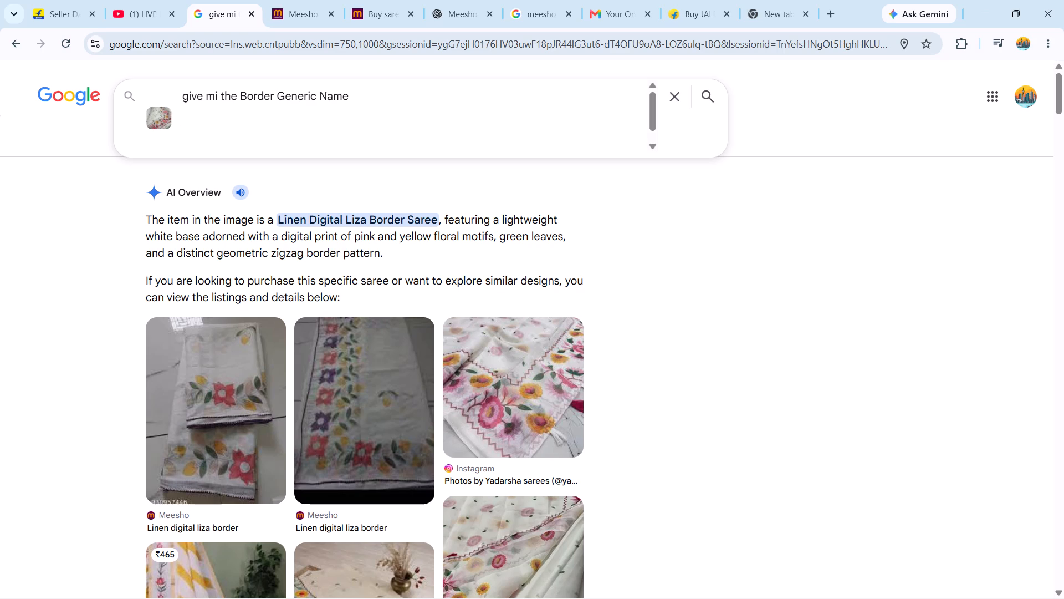
{"action": "key", "text": "BackSpace"}
{"action": "key", "text": "BackSpace"}
{"action": "key", "text": "BackSpace"}
{"action": "key", "text": "BackSpace"}
{"action": "key", "text": "BackSpace"}
{"action": "key", "text": "BackSpace"}
{"action": "key", "text": "BackSpace"}
{"action": "key", "text": "Return"}
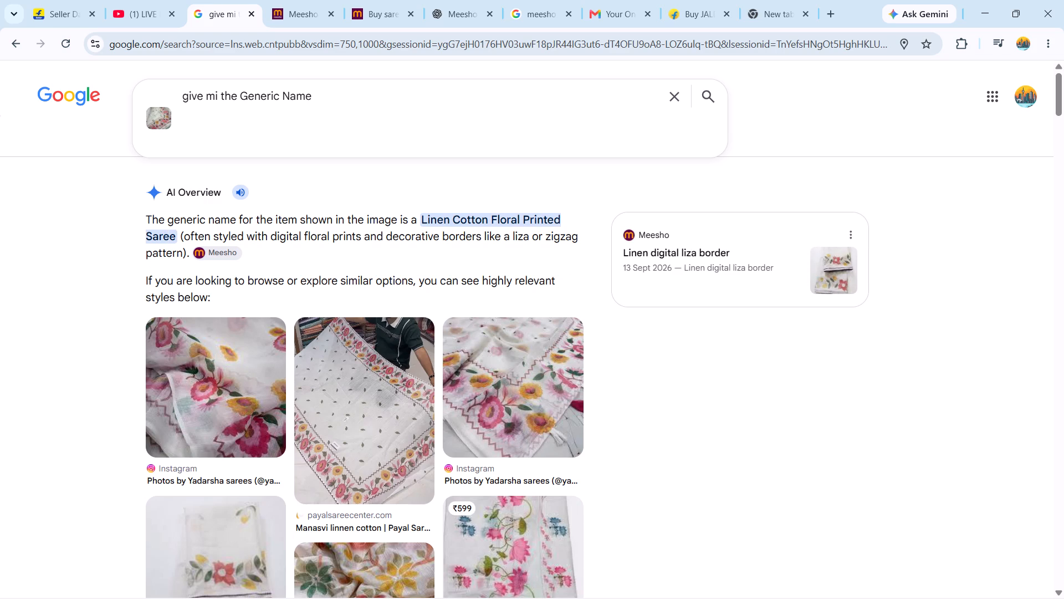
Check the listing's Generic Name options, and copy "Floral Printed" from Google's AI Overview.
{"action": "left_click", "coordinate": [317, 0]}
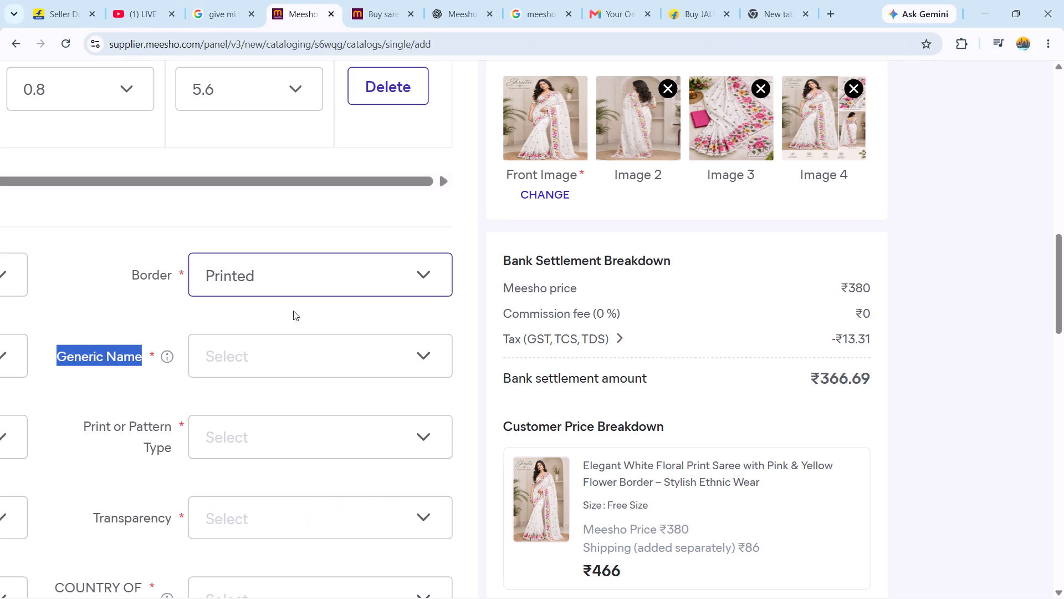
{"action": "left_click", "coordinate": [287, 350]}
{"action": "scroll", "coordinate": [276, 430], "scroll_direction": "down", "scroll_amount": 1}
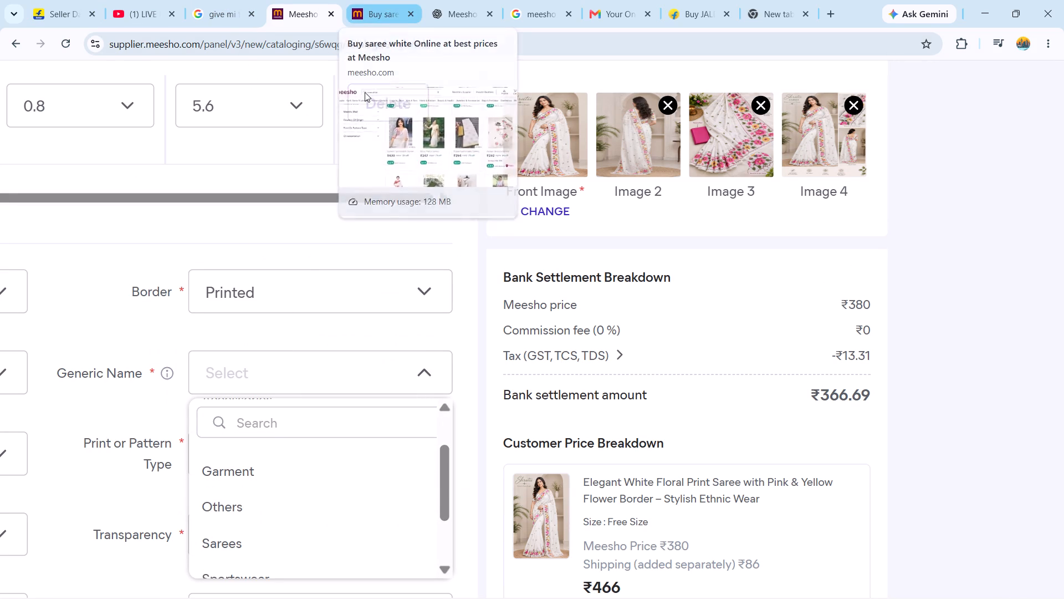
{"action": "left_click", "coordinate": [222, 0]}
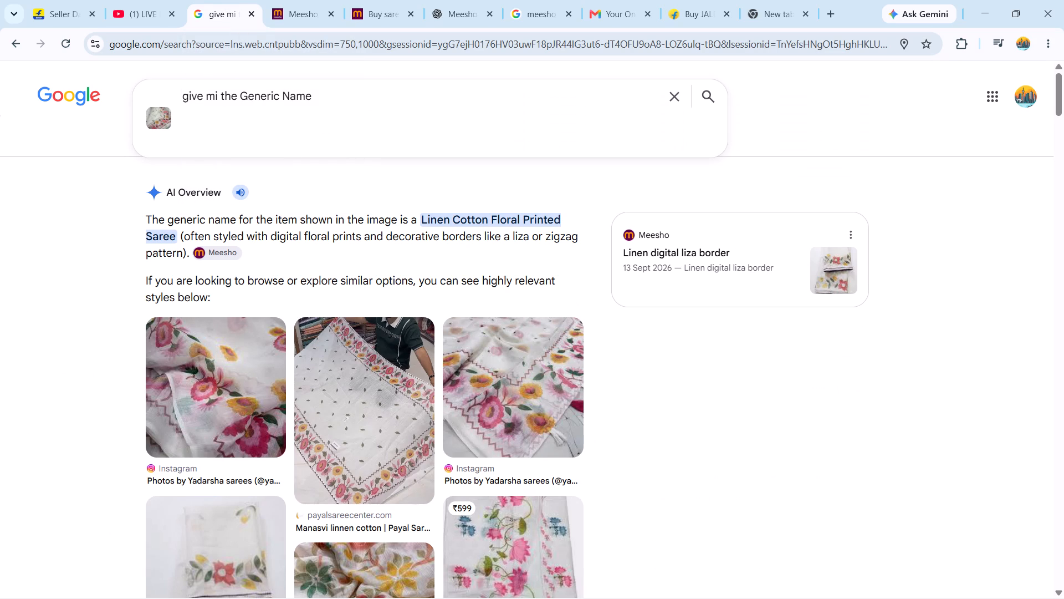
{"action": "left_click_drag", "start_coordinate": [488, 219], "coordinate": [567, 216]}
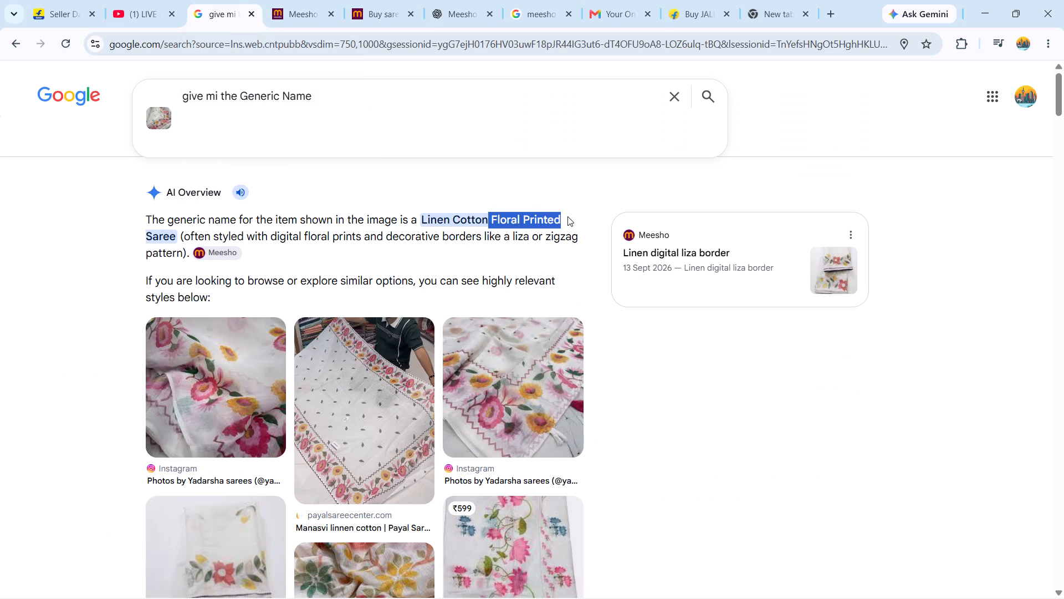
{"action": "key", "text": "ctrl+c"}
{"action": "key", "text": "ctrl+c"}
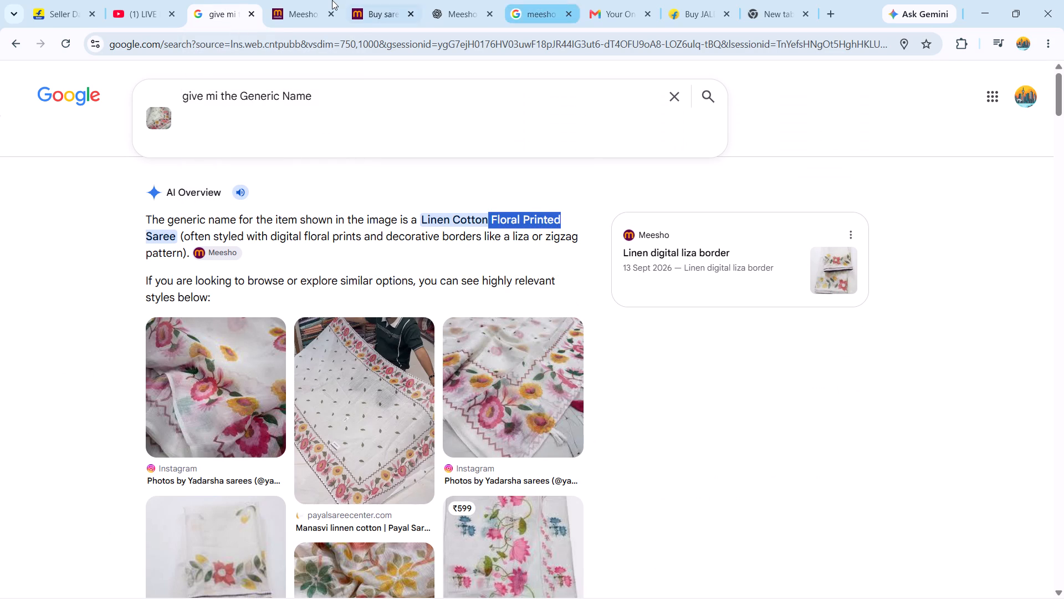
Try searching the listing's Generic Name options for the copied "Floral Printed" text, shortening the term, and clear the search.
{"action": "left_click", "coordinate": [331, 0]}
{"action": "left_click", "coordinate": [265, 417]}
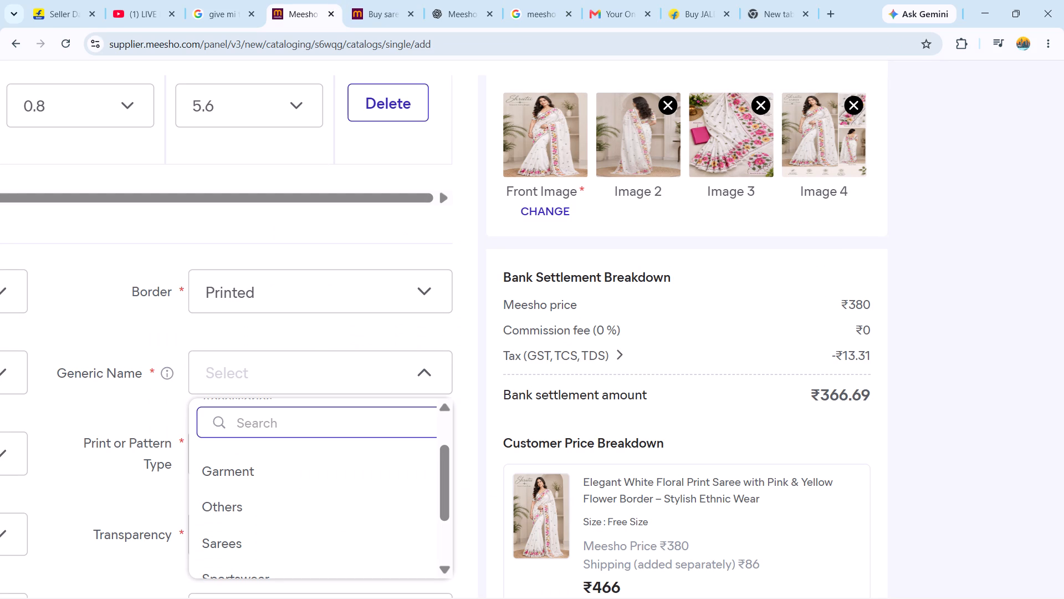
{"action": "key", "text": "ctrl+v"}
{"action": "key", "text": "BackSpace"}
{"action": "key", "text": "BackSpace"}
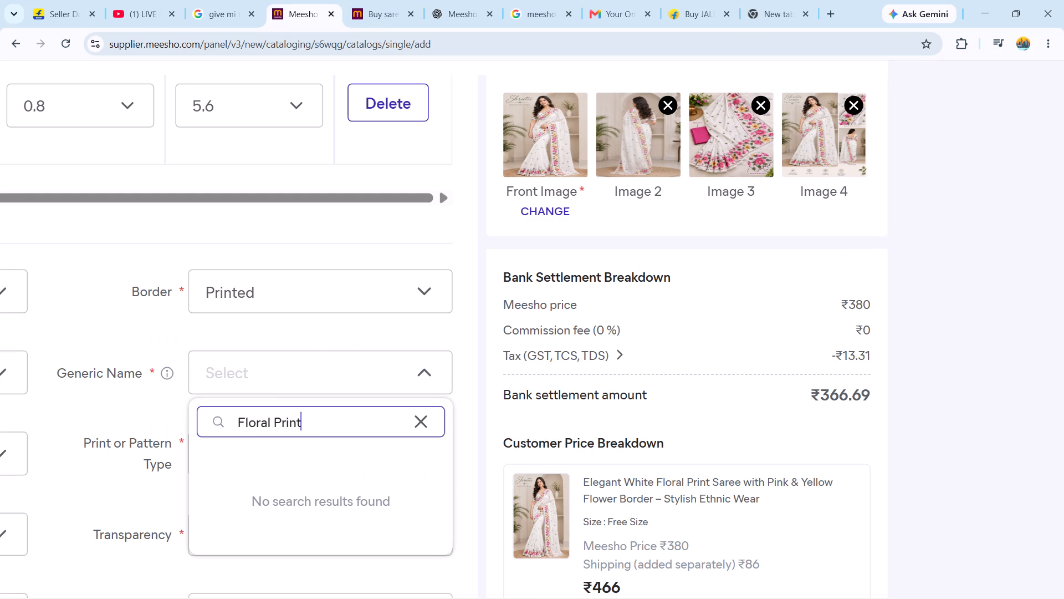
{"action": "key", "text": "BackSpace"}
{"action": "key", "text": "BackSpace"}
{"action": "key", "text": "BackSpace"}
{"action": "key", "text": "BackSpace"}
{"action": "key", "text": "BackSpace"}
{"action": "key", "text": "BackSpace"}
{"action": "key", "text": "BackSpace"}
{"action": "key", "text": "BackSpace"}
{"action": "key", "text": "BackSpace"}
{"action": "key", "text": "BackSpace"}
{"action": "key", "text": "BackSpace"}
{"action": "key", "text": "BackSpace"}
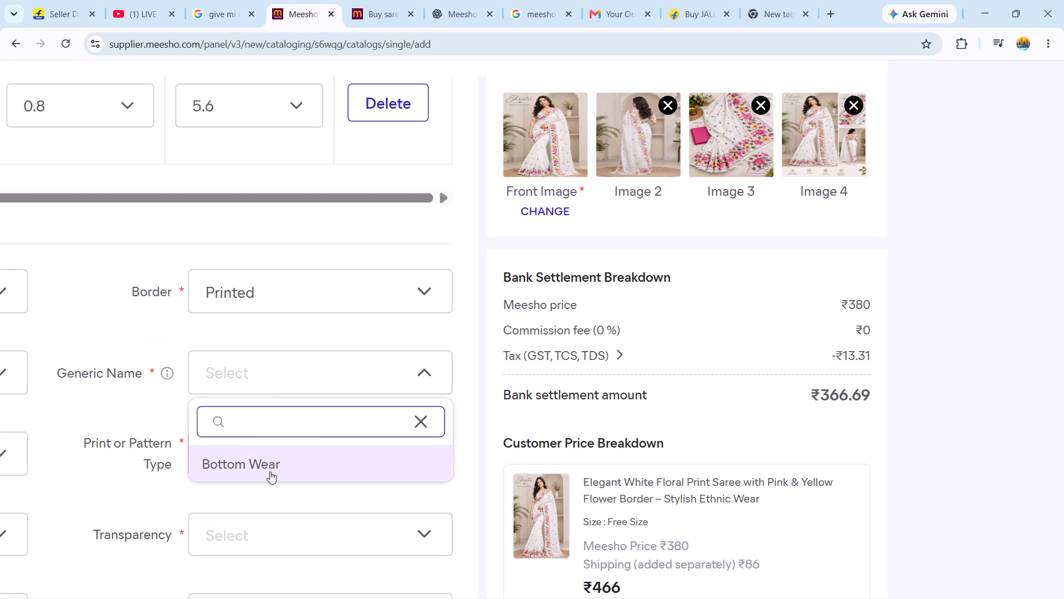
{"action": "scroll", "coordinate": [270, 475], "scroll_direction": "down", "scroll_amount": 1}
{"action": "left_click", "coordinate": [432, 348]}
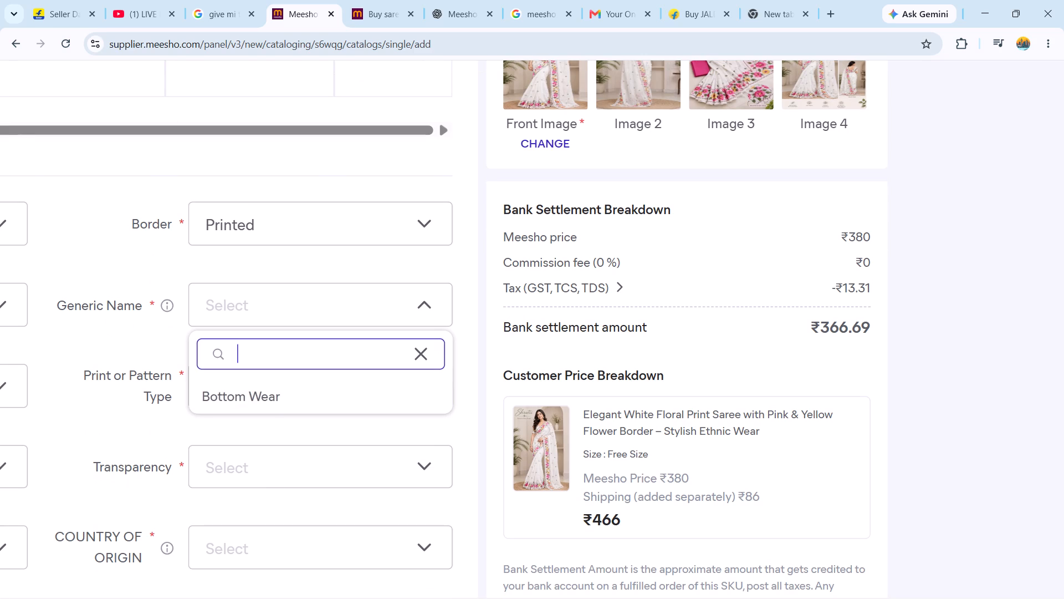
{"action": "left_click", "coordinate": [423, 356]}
Set Generic Name to Sarees in Product Details.
{"action": "scroll", "coordinate": [332, 430], "scroll_direction": "down", "scroll_amount": 1}
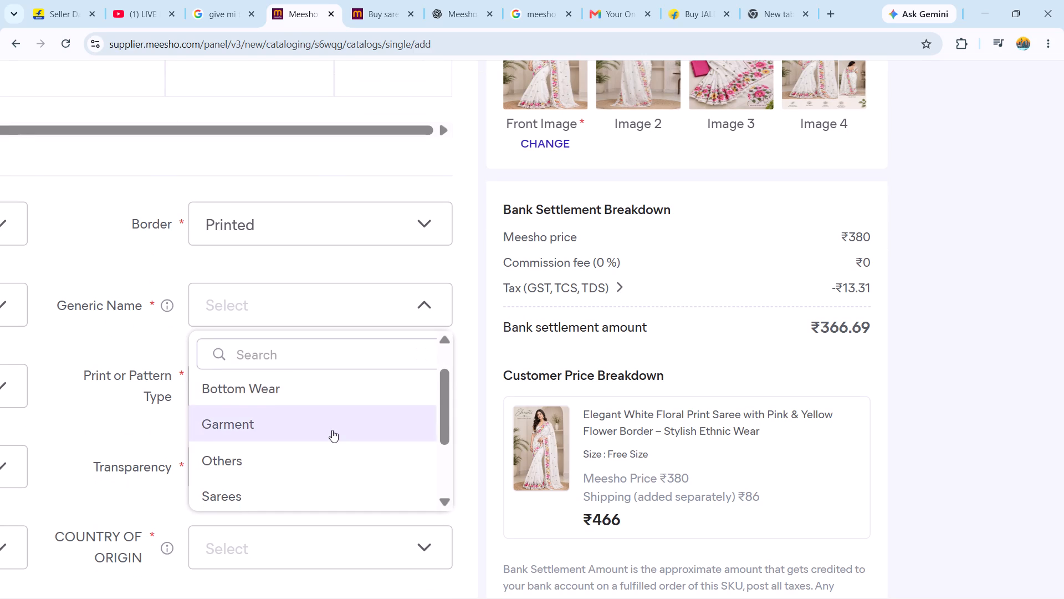
{"action": "scroll", "coordinate": [332, 430], "scroll_direction": "down", "scroll_amount": 3}
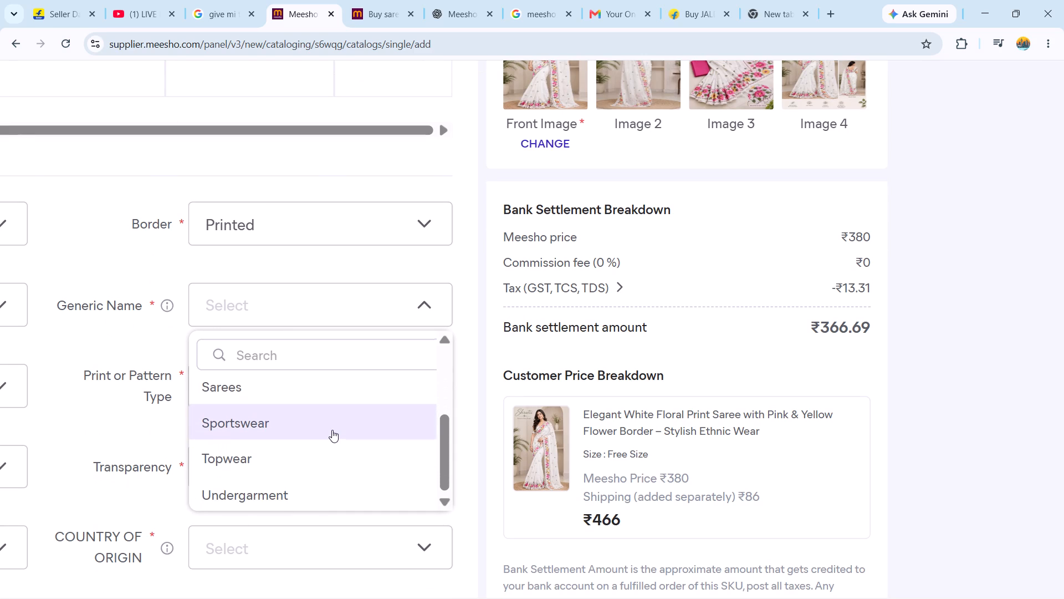
{"action": "left_click", "coordinate": [295, 389]}
Look through the Net Quantity (N) options in Product Details.
{"action": "scroll", "coordinate": [215, 412], "scroll_direction": "right", "scroll_amount": 1}
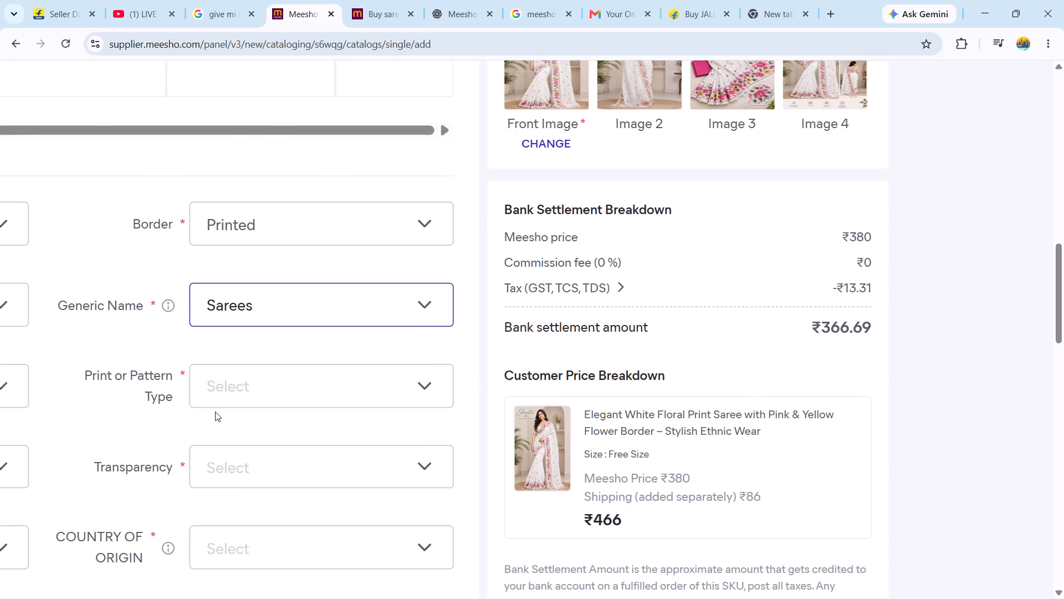
{"action": "scroll", "coordinate": [215, 412], "scroll_direction": "right", "scroll_amount": 3}
{"action": "left_click", "coordinate": [255, 405]}
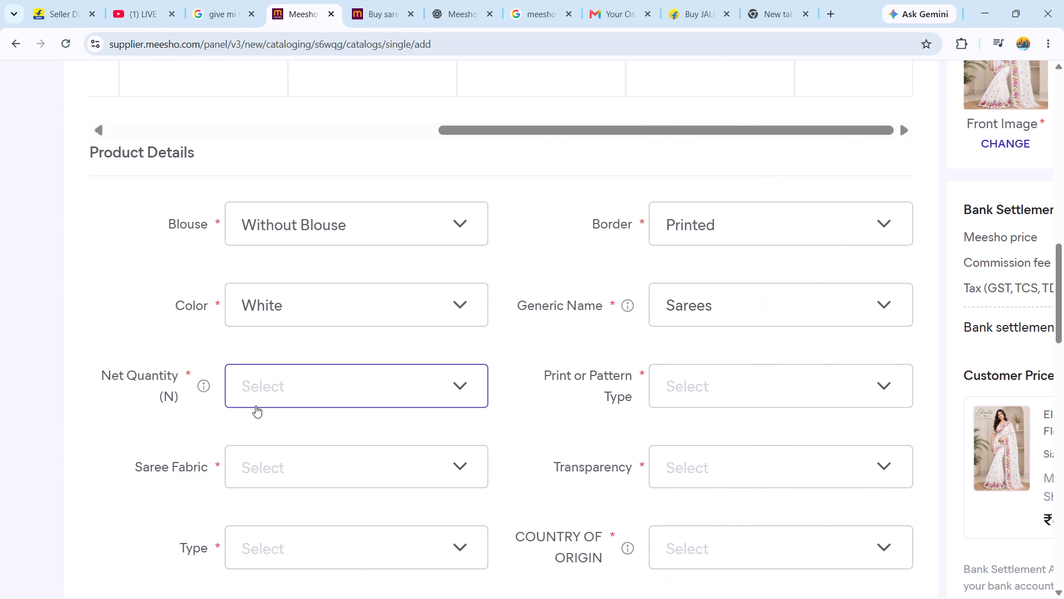
{"action": "scroll", "coordinate": [255, 405], "scroll_direction": "down", "scroll_amount": 2}
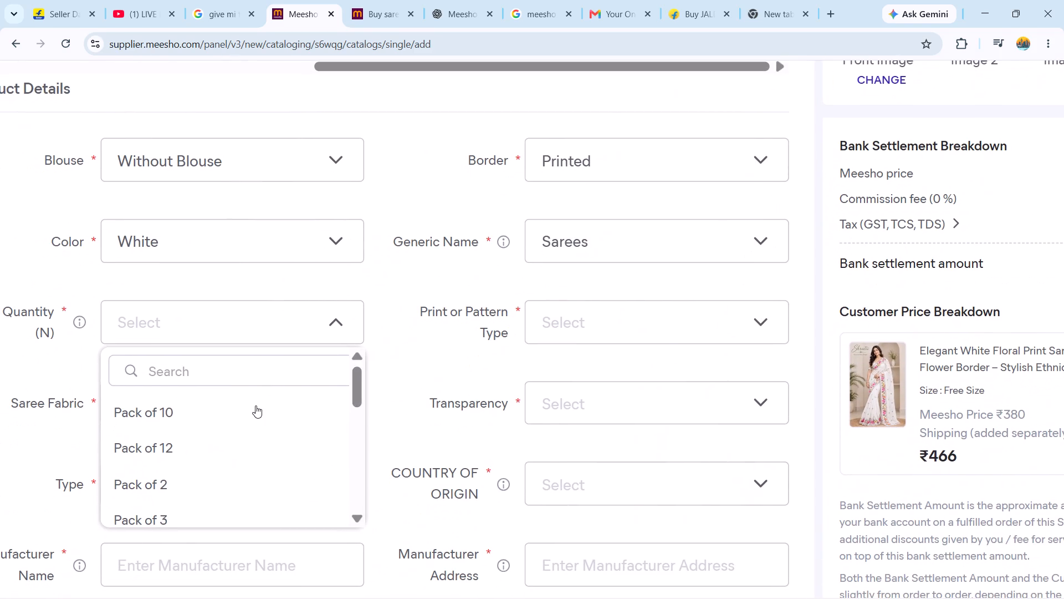
{"action": "scroll", "coordinate": [255, 405], "scroll_direction": "down", "scroll_amount": 3}
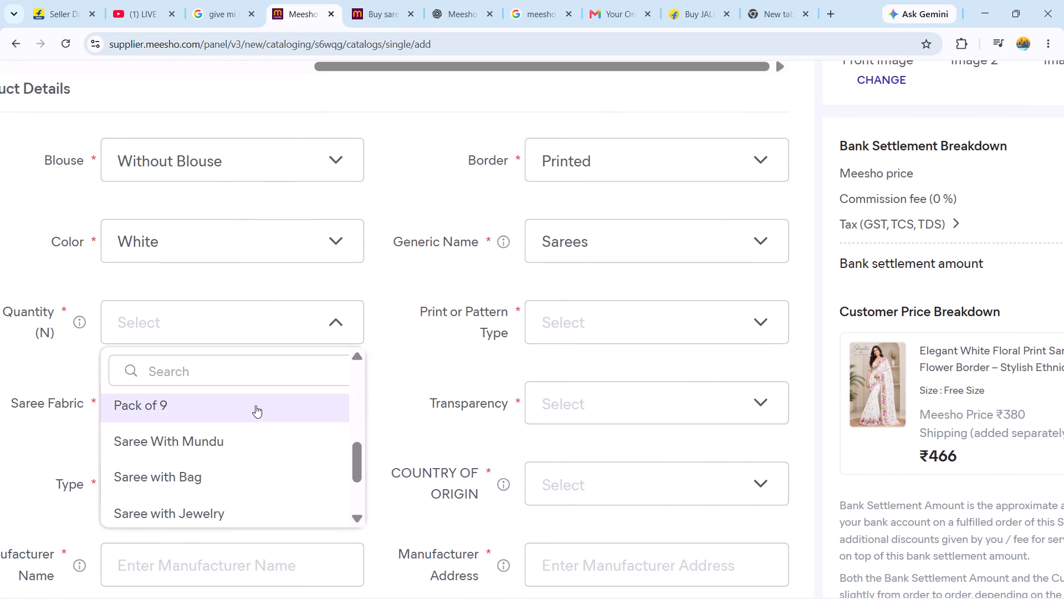
{"action": "scroll", "coordinate": [255, 405], "scroll_direction": "down", "scroll_amount": 2}
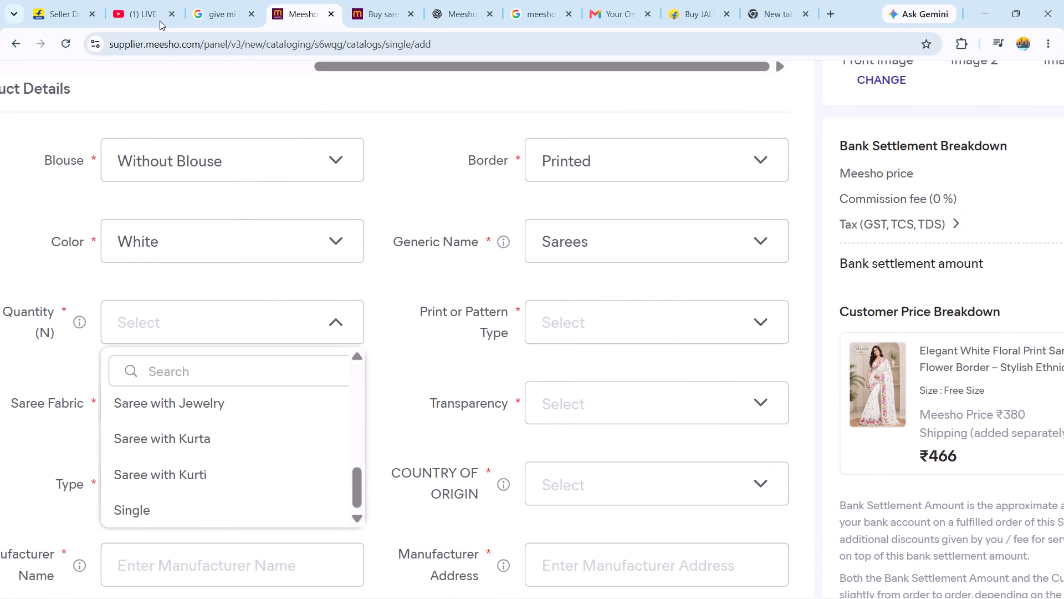
Switch to the YouTube Meesho listing tutorial and replay the part showing the Net Quantity field.
{"action": "left_click", "coordinate": [156, 10]}
{"action": "left_click", "coordinate": [254, 298]}
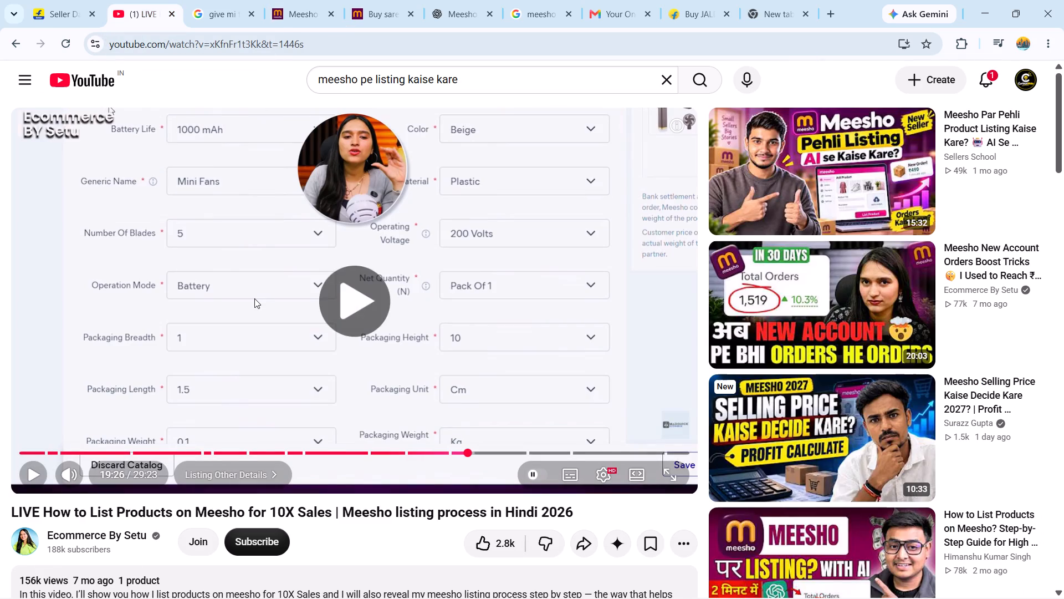
{"action": "left_click", "coordinate": [205, 298]}
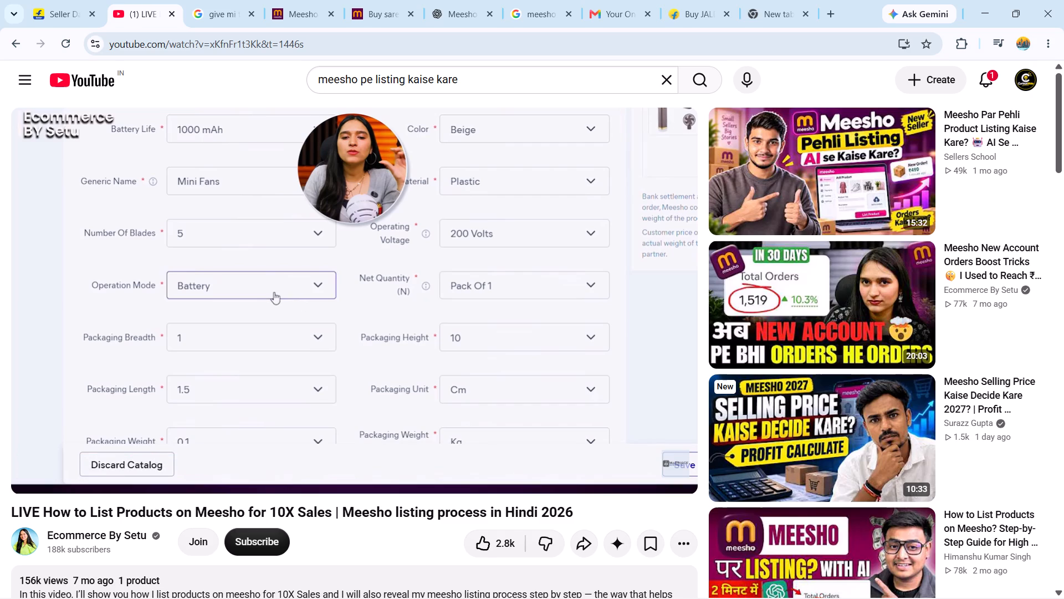
{"action": "key", "text": "Left"}
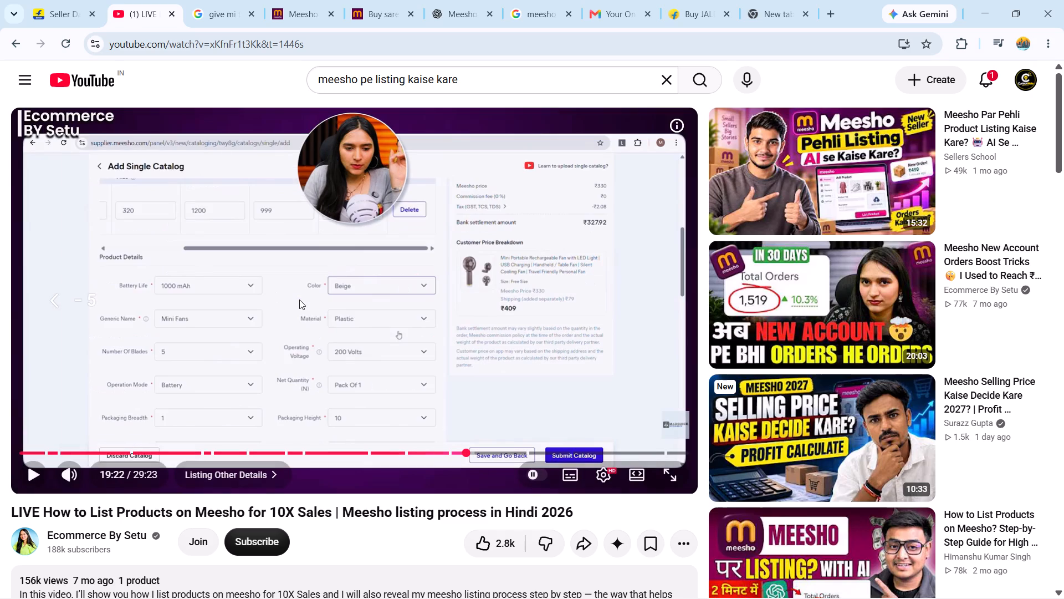
{"action": "left_click", "coordinate": [299, 299]}
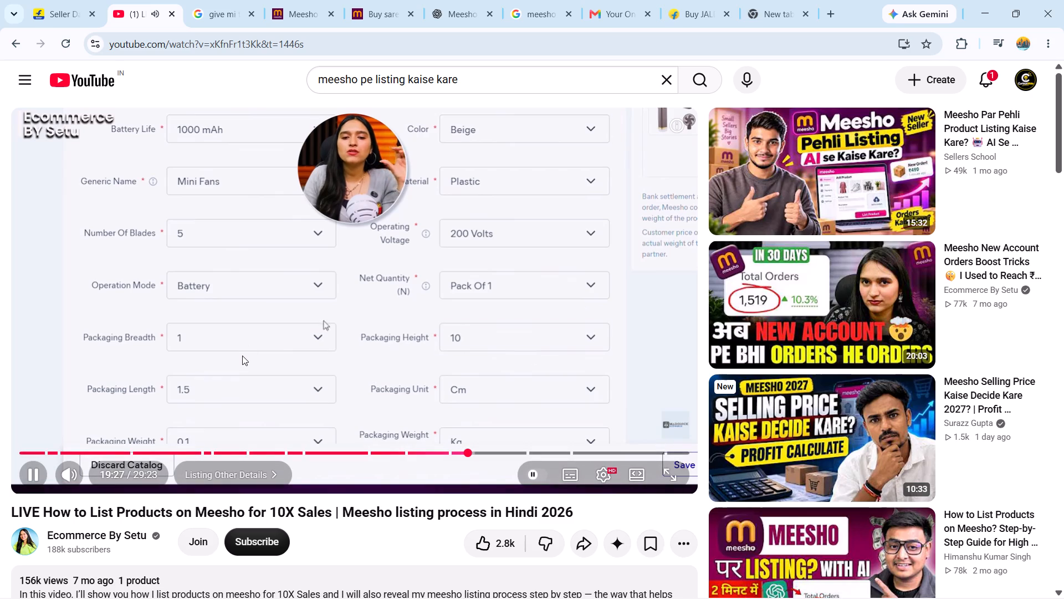
{"action": "left_click", "coordinate": [242, 356]}
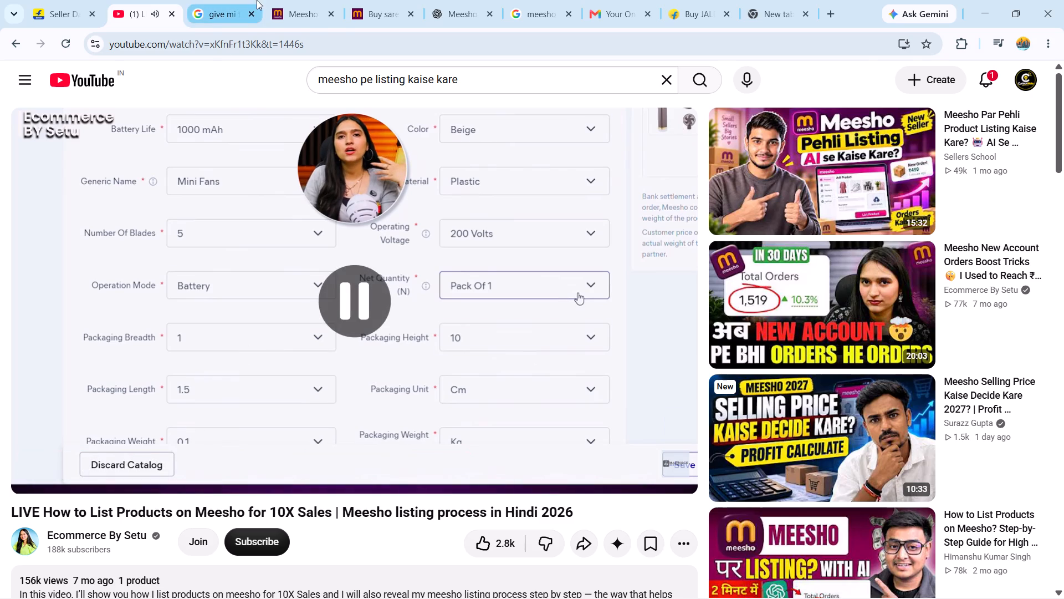
Back in the Meesho listing's Product Details, set Net Quantity (N) to Single.
{"action": "left_click", "coordinate": [330, 0]}
{"action": "scroll", "coordinate": [84, 349], "scroll_direction": "right", "scroll_amount": 1}
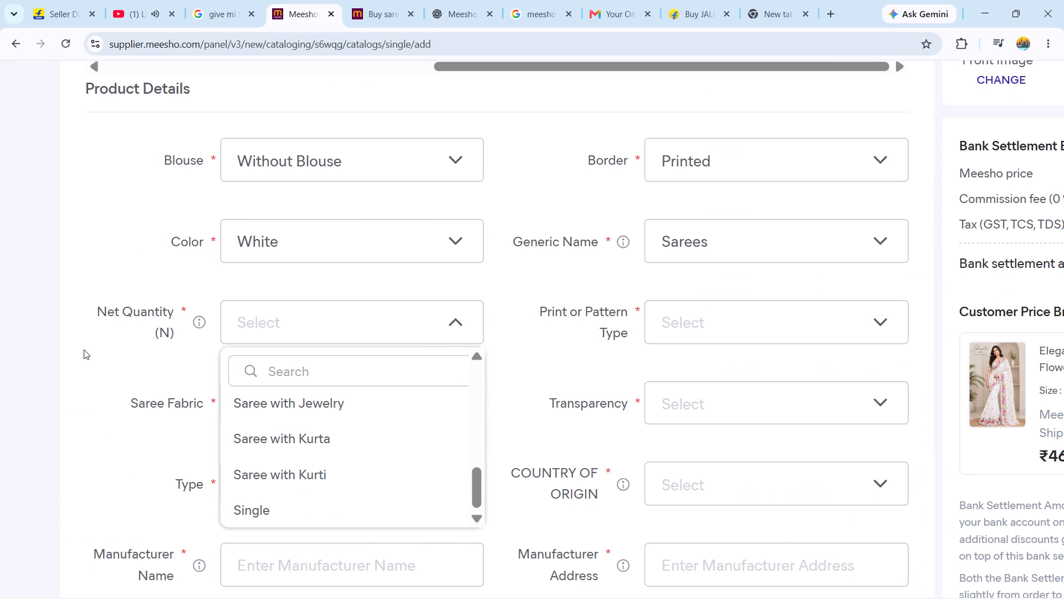
{"action": "scroll", "coordinate": [295, 424], "scroll_direction": "down", "scroll_amount": 1}
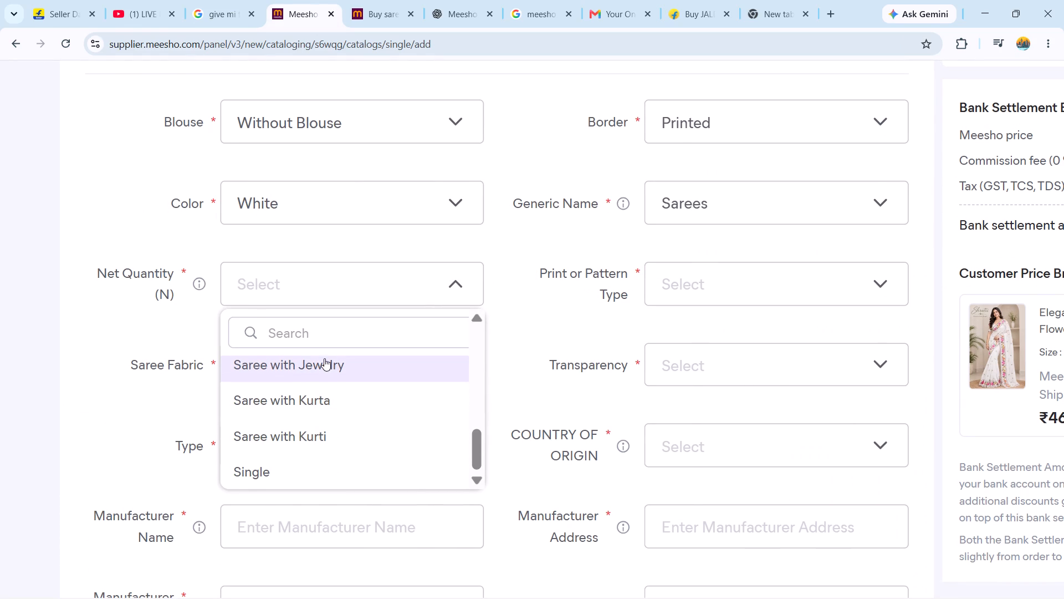
{"action": "left_click", "coordinate": [287, 466]}
{"action": "scroll", "coordinate": [340, 326], "scroll_direction": "left", "scroll_amount": 2}
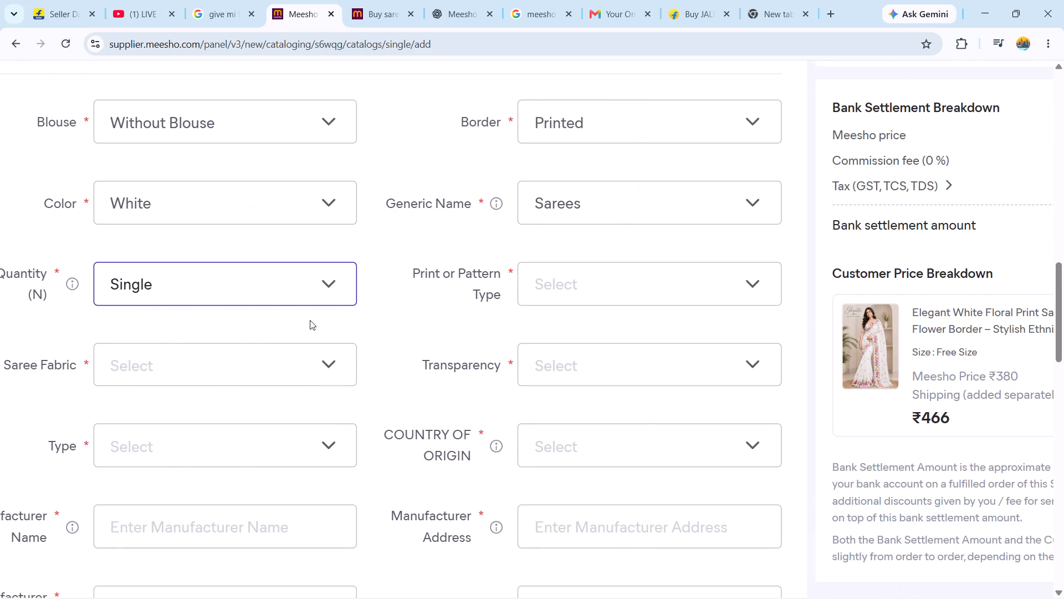
Set Print or Pattern Type to Floral in Product Details.
{"action": "scroll", "coordinate": [273, 313], "scroll_direction": "left", "scroll_amount": 2}
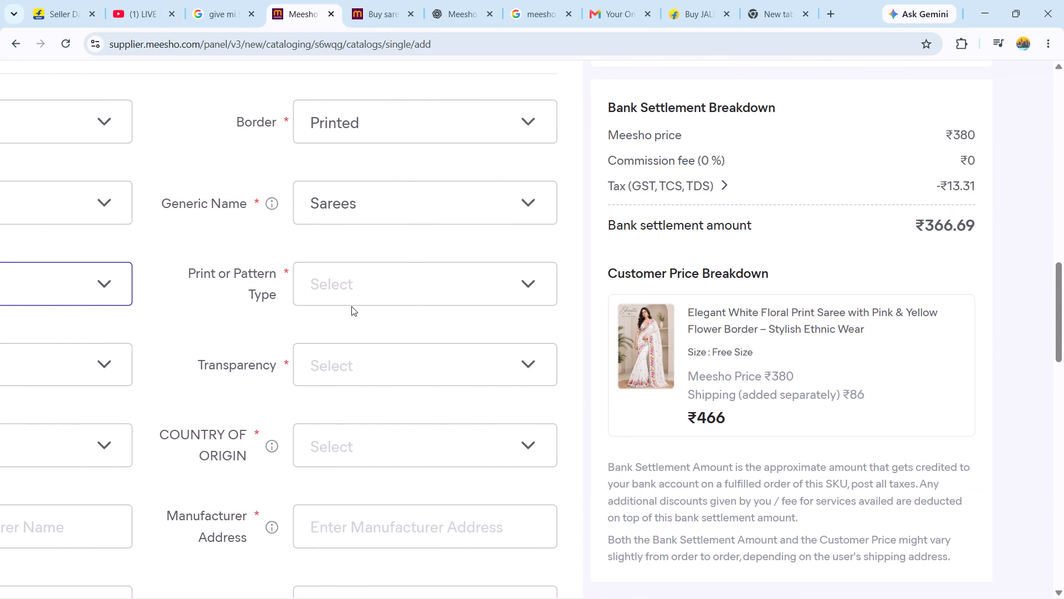
{"action": "left_click", "coordinate": [395, 281]}
{"action": "scroll", "coordinate": [340, 425], "scroll_direction": "down", "scroll_amount": 2}
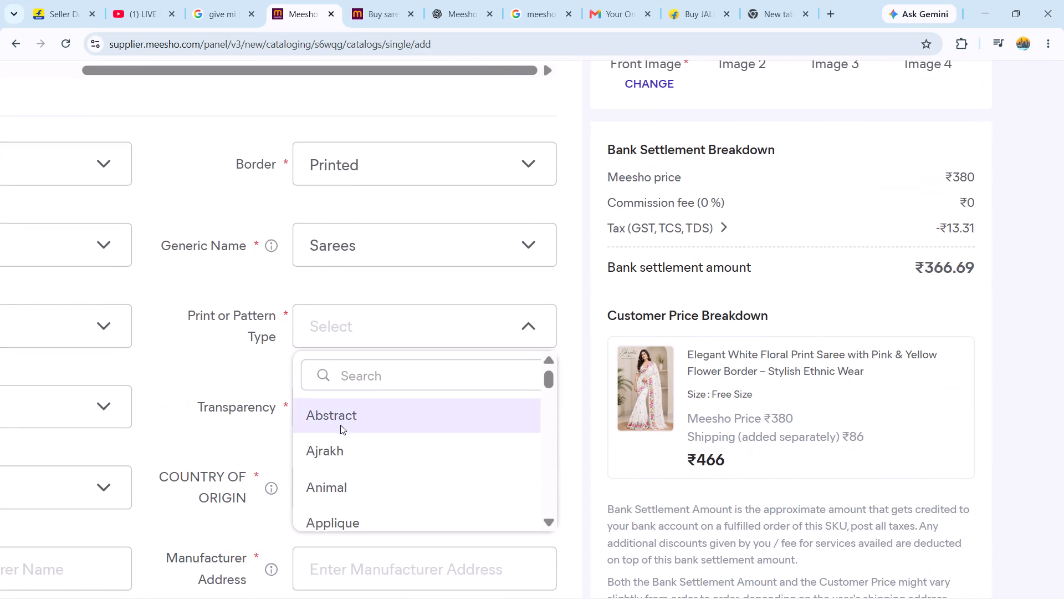
{"action": "scroll", "coordinate": [340, 425], "scroll_direction": "down", "scroll_amount": 4}
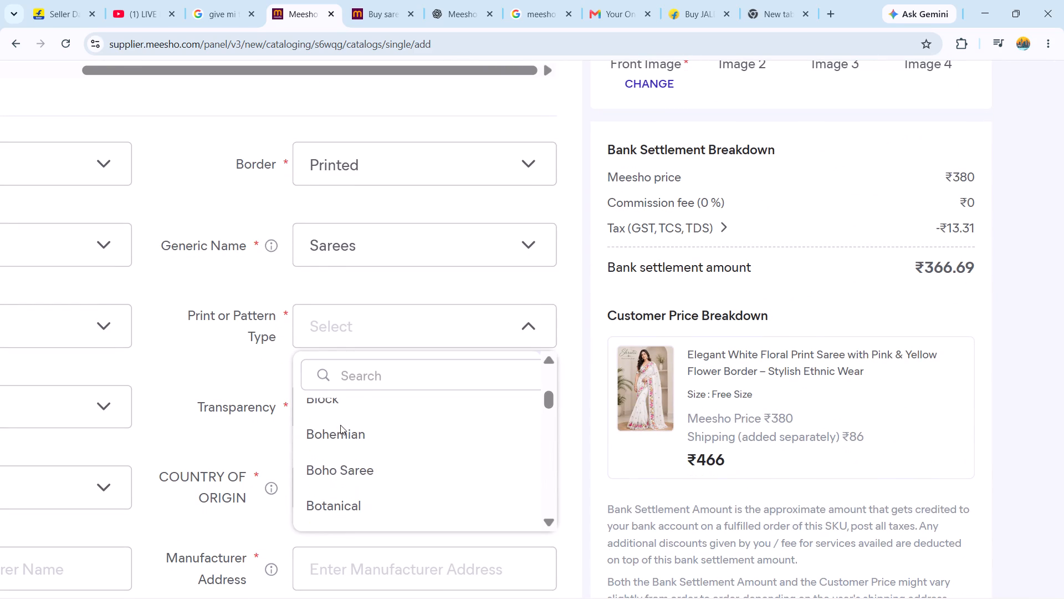
{"action": "scroll", "coordinate": [340, 425], "scroll_direction": "down", "scroll_amount": 3}
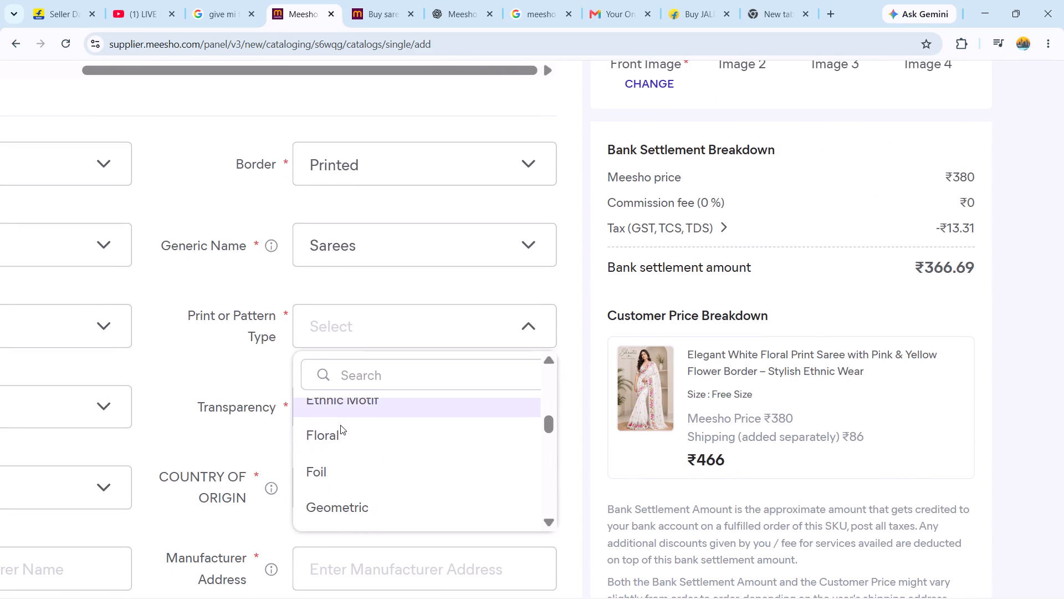
{"action": "scroll", "coordinate": [340, 425], "scroll_direction": "down", "scroll_amount": 1}
{"action": "left_click", "coordinate": [340, 425]}
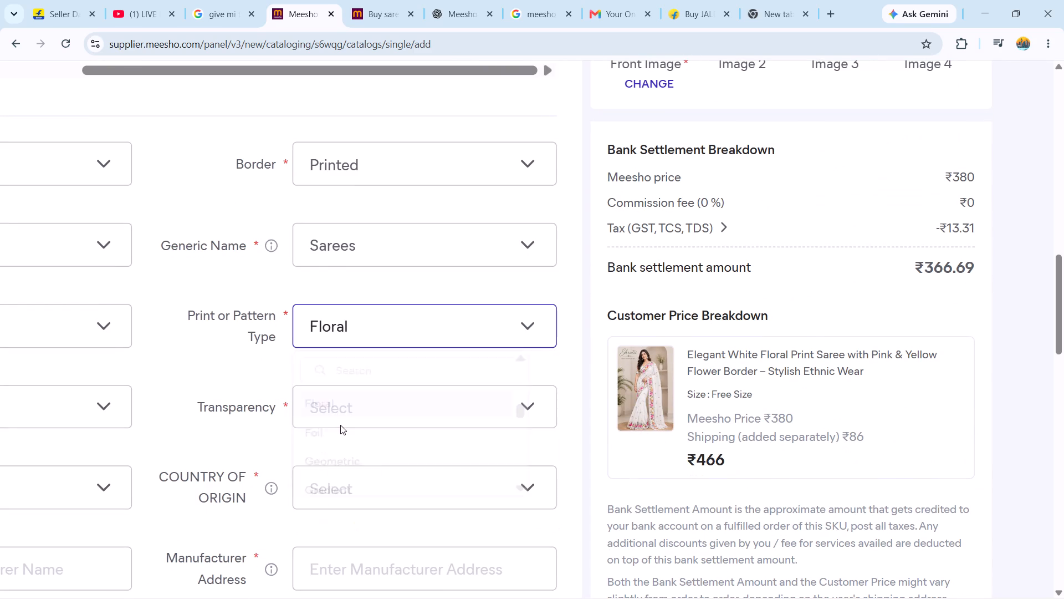
Look through the remaining Print or Pattern Type options down to the end of the list.
{"action": "left_click", "coordinate": [422, 343]}
{"action": "scroll", "coordinate": [359, 476], "scroll_direction": "down", "scroll_amount": 2}
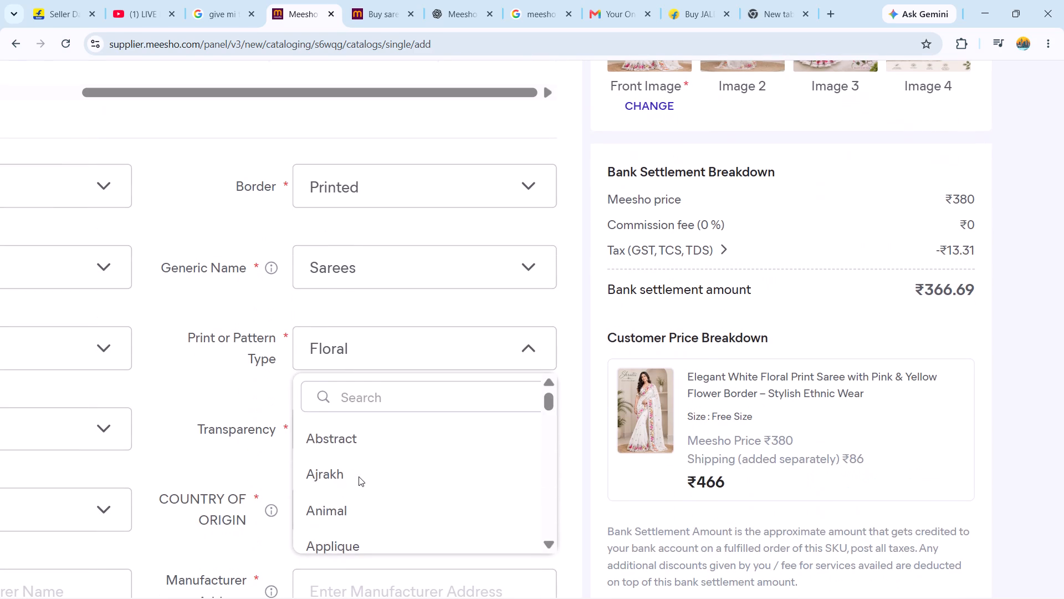
{"action": "scroll", "coordinate": [359, 476], "scroll_direction": "down", "scroll_amount": 7}
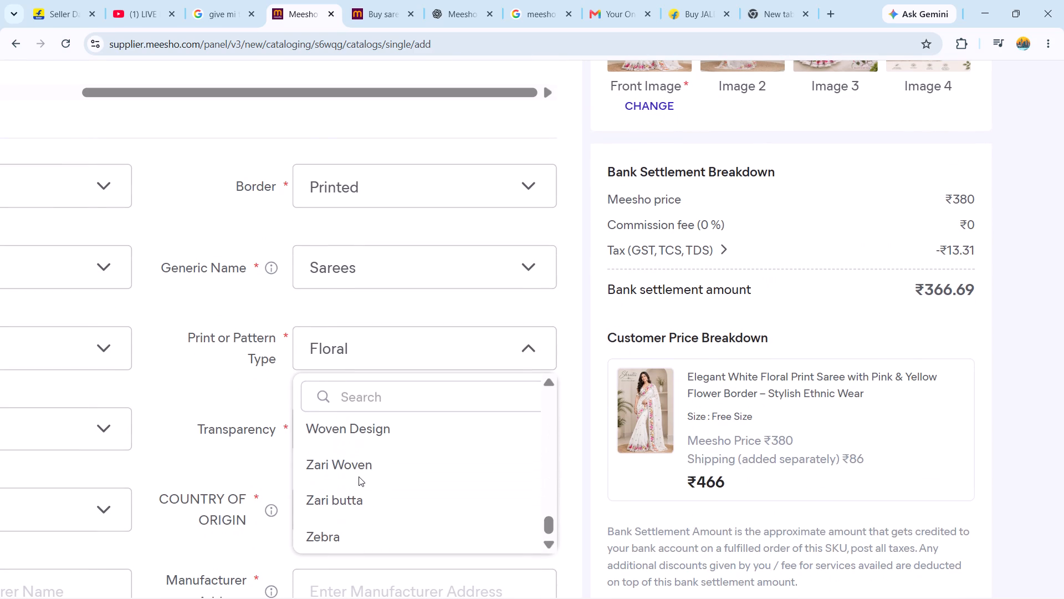
{"action": "scroll", "coordinate": [359, 476], "scroll_direction": "down", "scroll_amount": 2}
{"action": "left_click", "coordinate": [231, 287]}
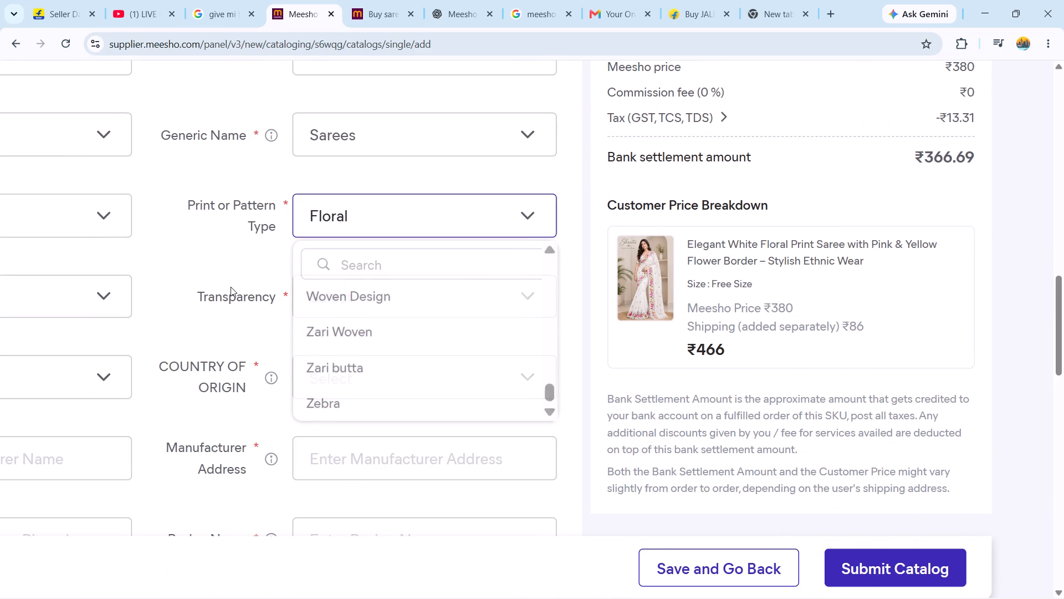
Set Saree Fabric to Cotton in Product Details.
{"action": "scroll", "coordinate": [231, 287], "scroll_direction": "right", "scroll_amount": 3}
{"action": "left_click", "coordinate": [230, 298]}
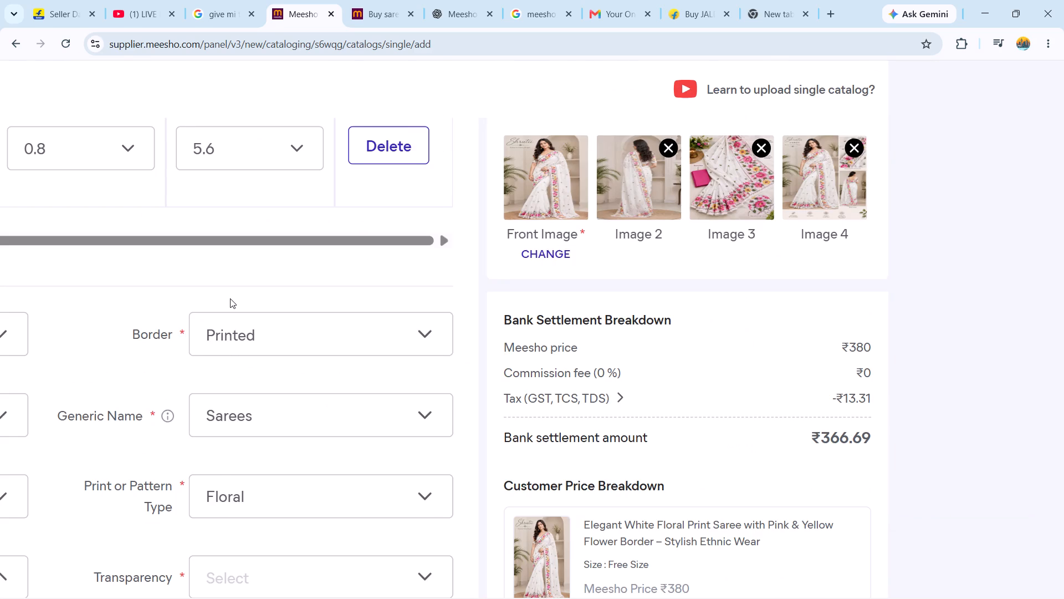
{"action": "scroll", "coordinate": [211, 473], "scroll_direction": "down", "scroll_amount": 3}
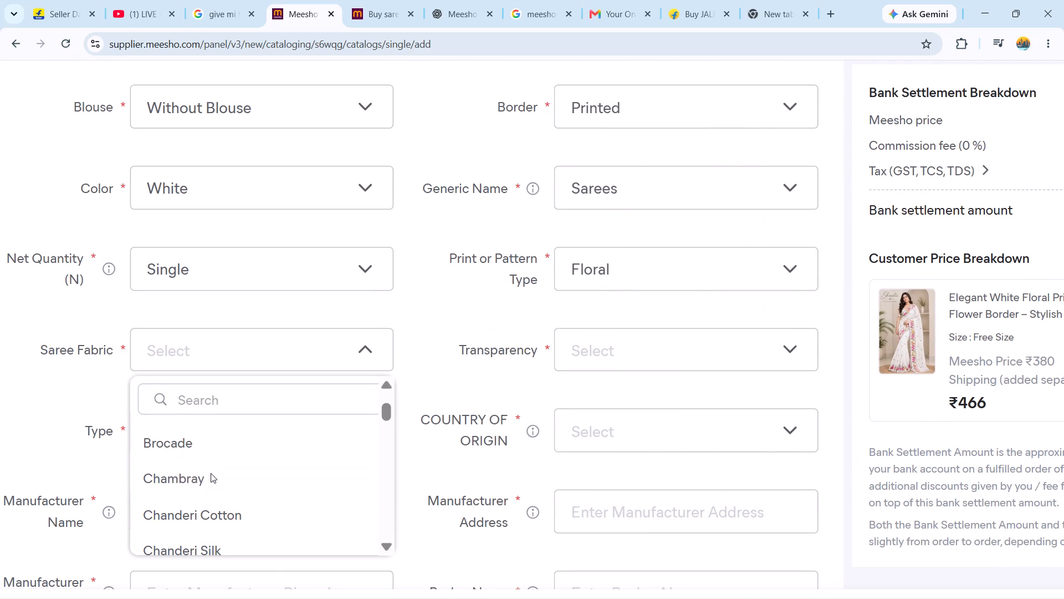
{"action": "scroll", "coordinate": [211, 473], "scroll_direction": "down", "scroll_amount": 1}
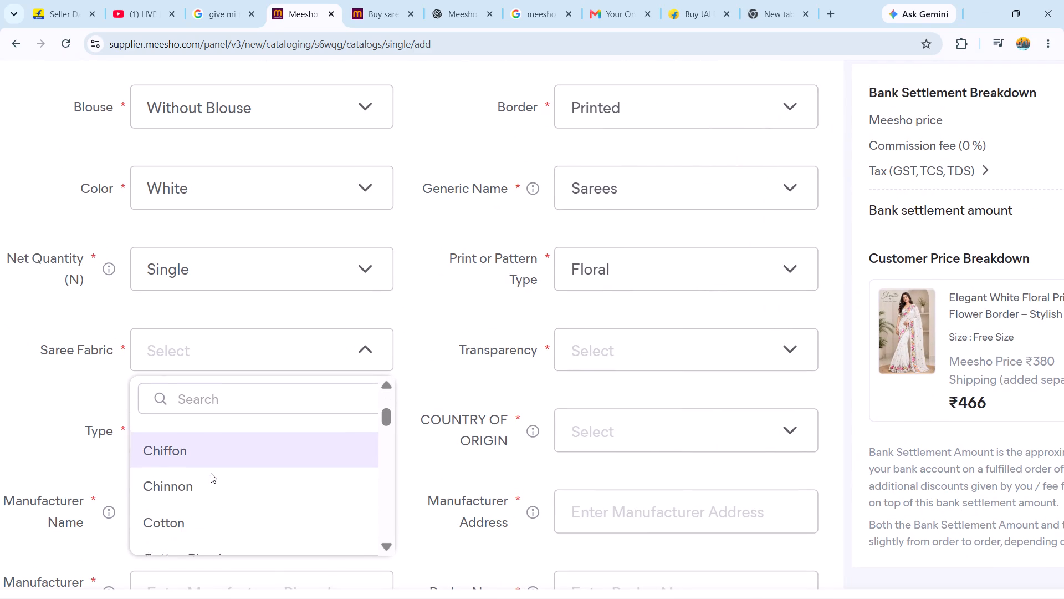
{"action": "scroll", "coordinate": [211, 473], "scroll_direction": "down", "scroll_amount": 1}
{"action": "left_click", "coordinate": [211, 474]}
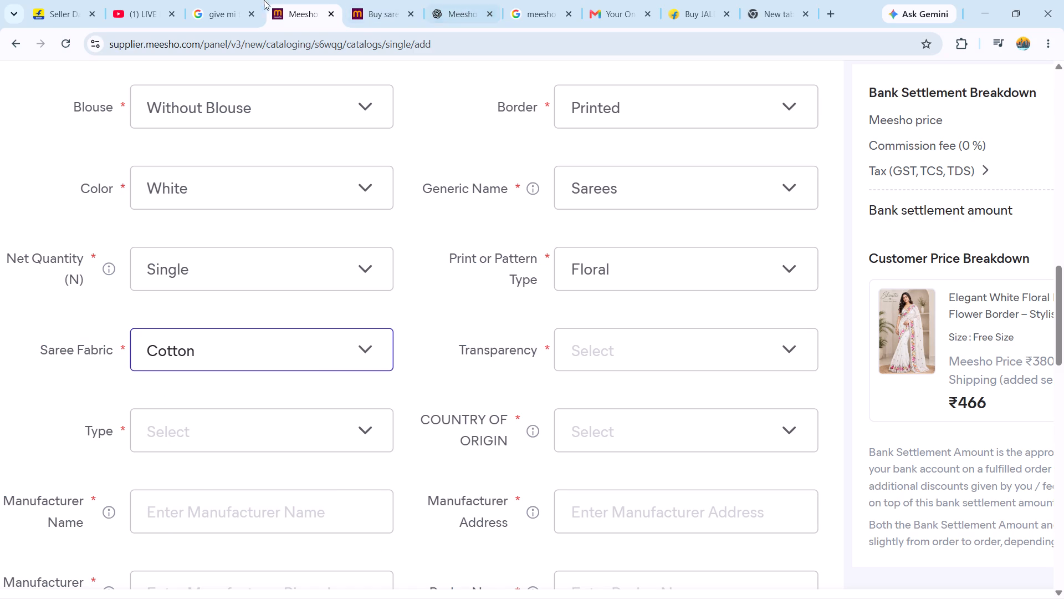
Copy the Saree Fabric label and run the Google image search with the query "give mi the Saree Fabric".
{"action": "left_click_drag", "start_coordinate": [37, 349], "coordinate": [110, 349]}
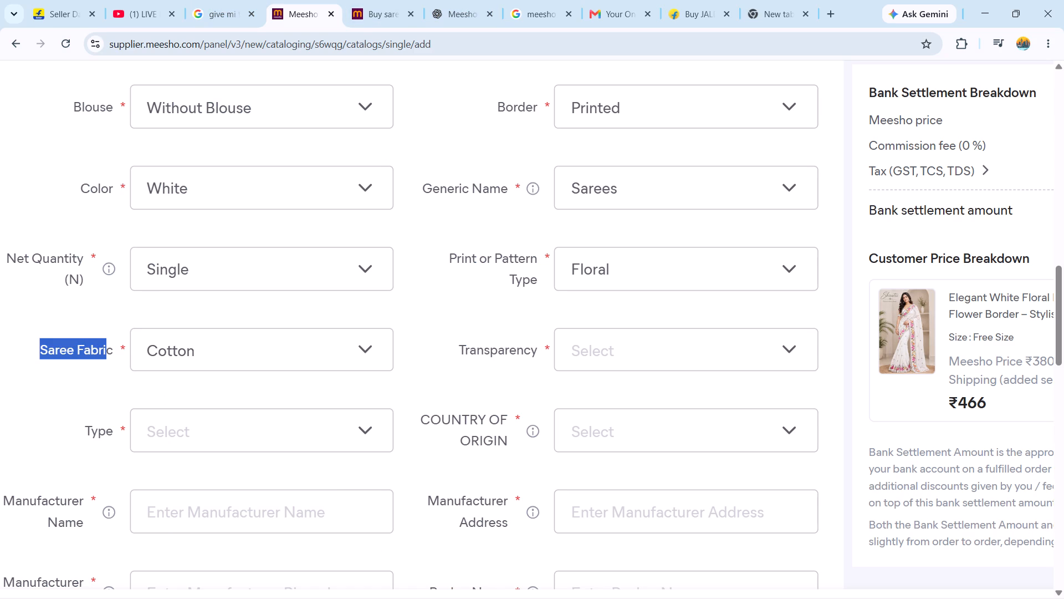
{"action": "left_click_drag", "start_coordinate": [110, 349], "coordinate": [112, 349]}
{"action": "key", "text": "ctrl+c"}
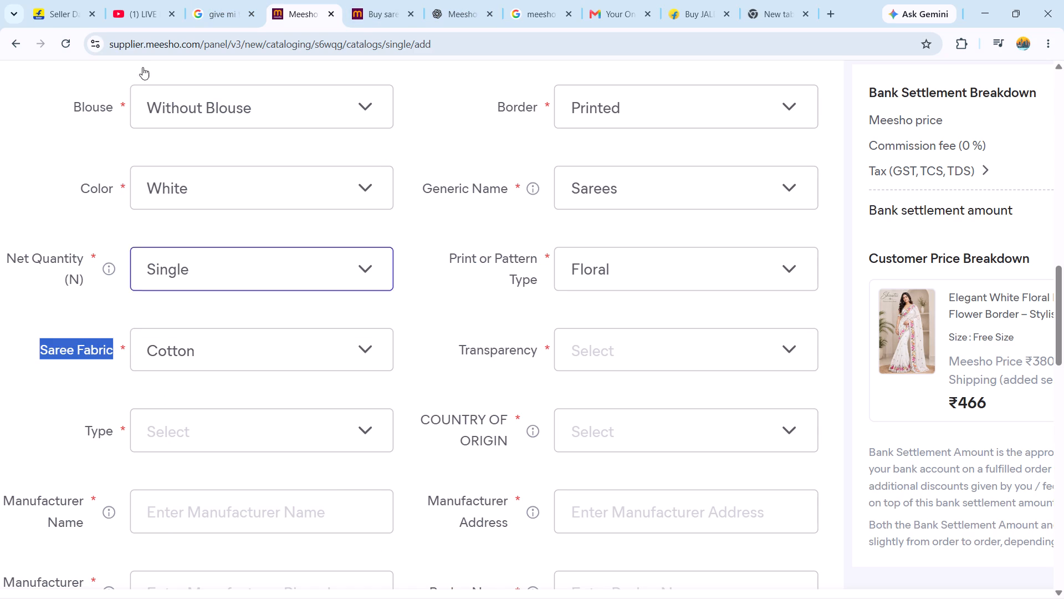
{"action": "left_click", "coordinate": [209, 0]}
{"action": "left_click_drag", "start_coordinate": [323, 95], "coordinate": [245, 93]}
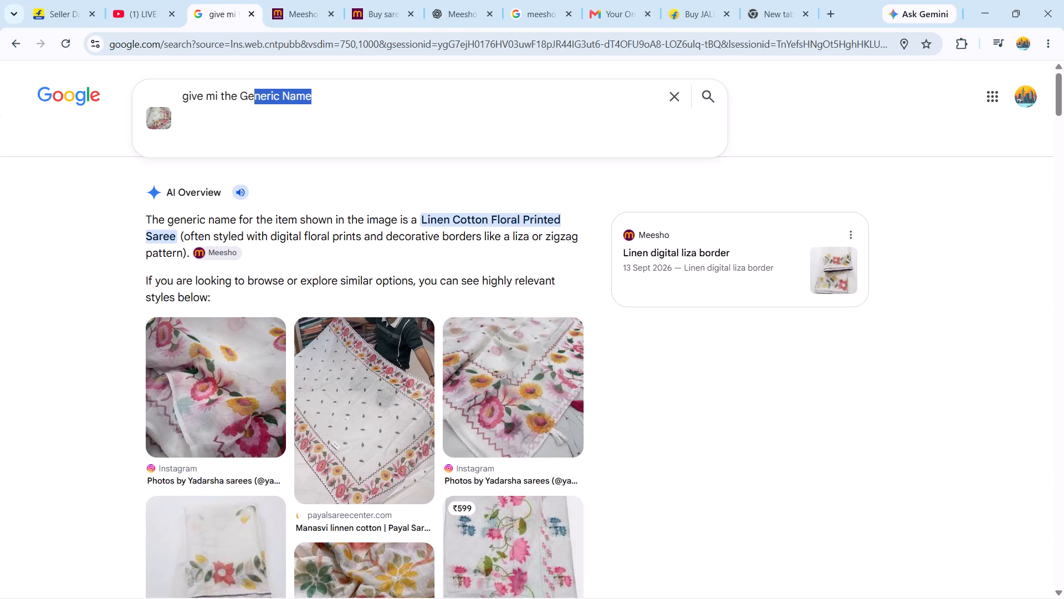
{"action": "left_click_drag", "start_coordinate": [245, 93], "coordinate": [237, 103]}
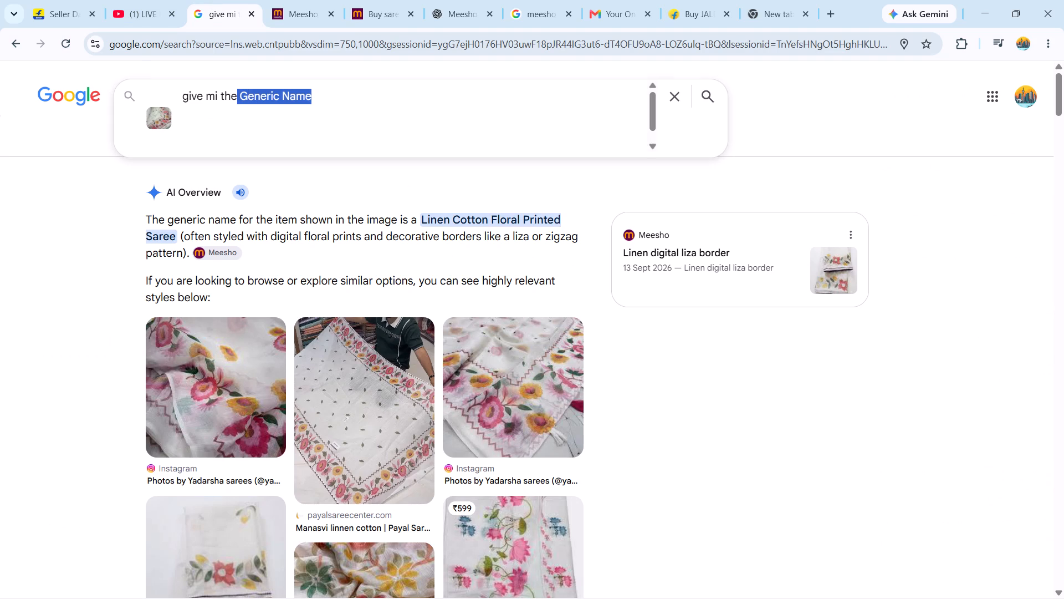
{"action": "key", "text": "ctrl+v"}
{"action": "key", "text": "space"}
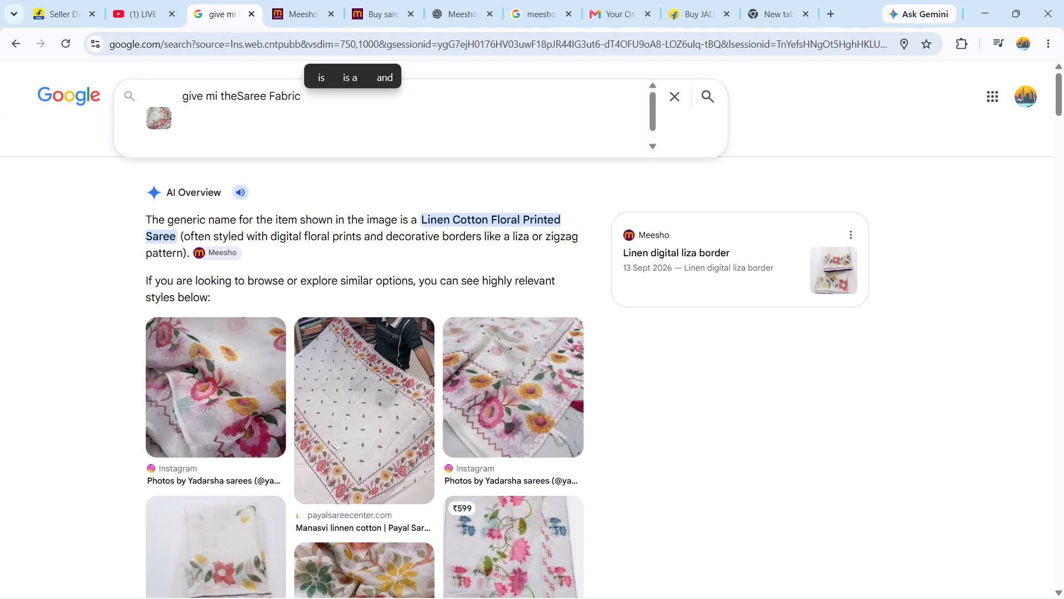
{"action": "key", "text": "Left"}
{"action": "key", "text": "Left"}
{"action": "key", "text": "Left"}
{"action": "key", "text": "Left"}
{"action": "key", "text": "Left"}
{"action": "key", "text": "Left"}
{"action": "key", "text": "Left"}
{"action": "key", "text": "Left"}
{"action": "key", "text": "Left"}
{"action": "key", "text": "Left"}
{"action": "key", "text": "Left"}
{"action": "key", "text": "Left"}
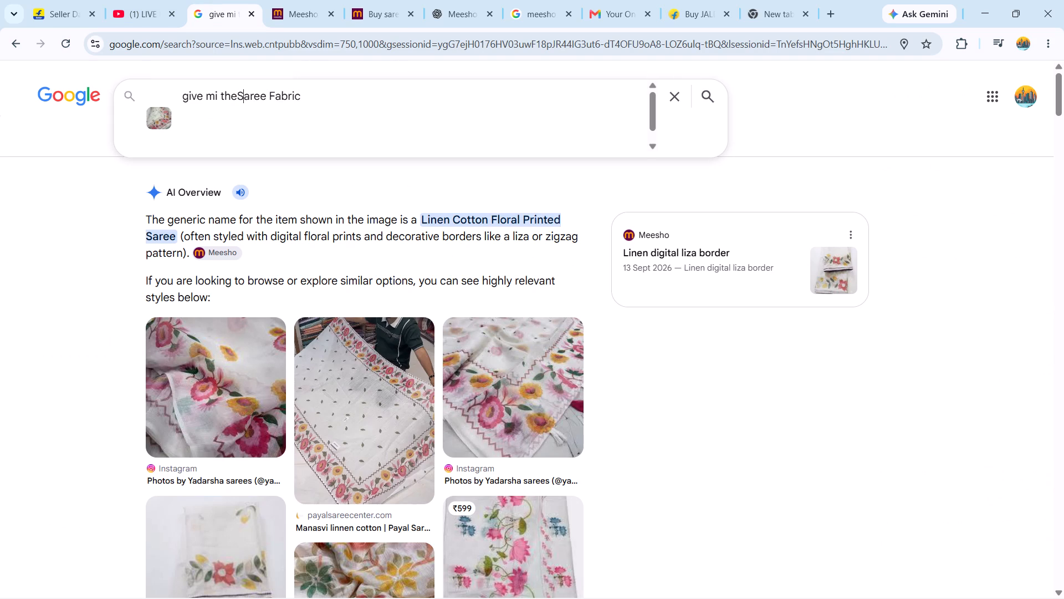
{"action": "key", "text": "Left"}
{"action": "key", "text": "space"}
{"action": "key", "text": "Return"}
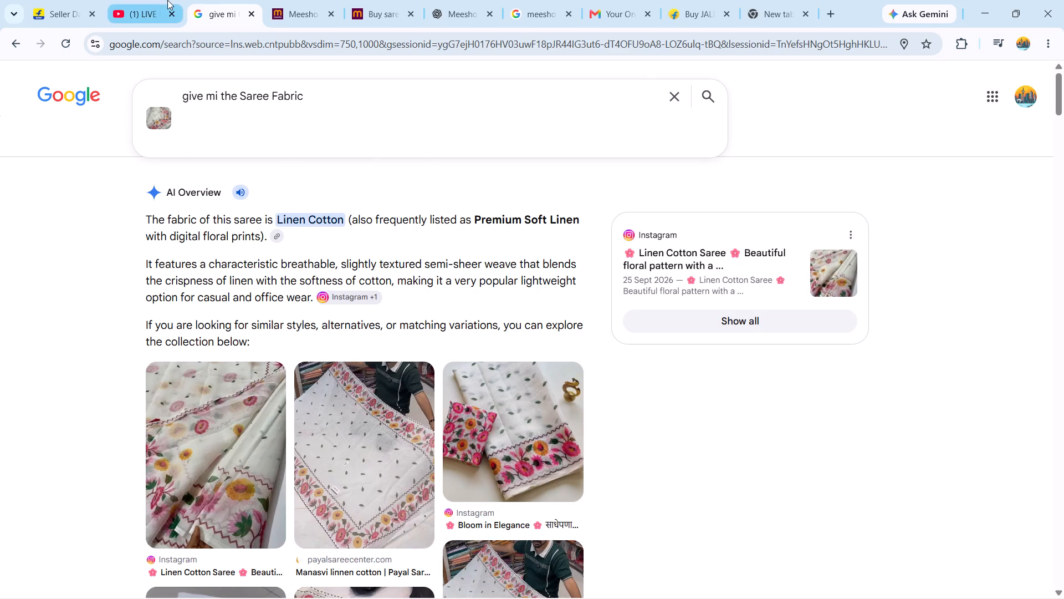
Back in the Meesho listing, set Saree Fabric to Cotton Linen, checking the choice against the Google image search answer.
{"action": "left_click", "coordinate": [307, 0]}
{"action": "left_click", "coordinate": [187, 347]}
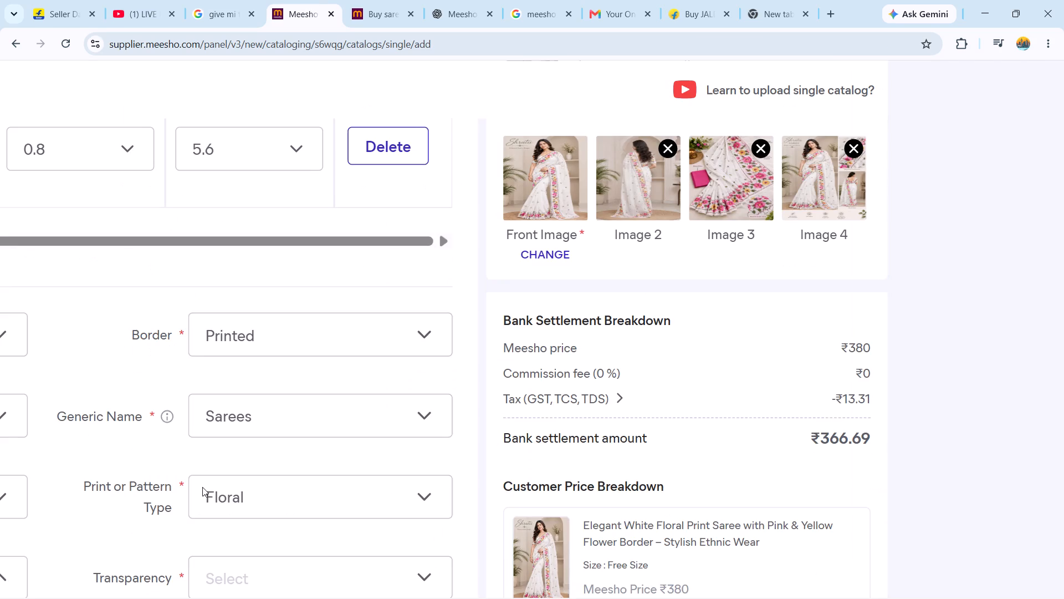
{"action": "scroll", "coordinate": [202, 487], "scroll_direction": "right", "scroll_amount": 4}
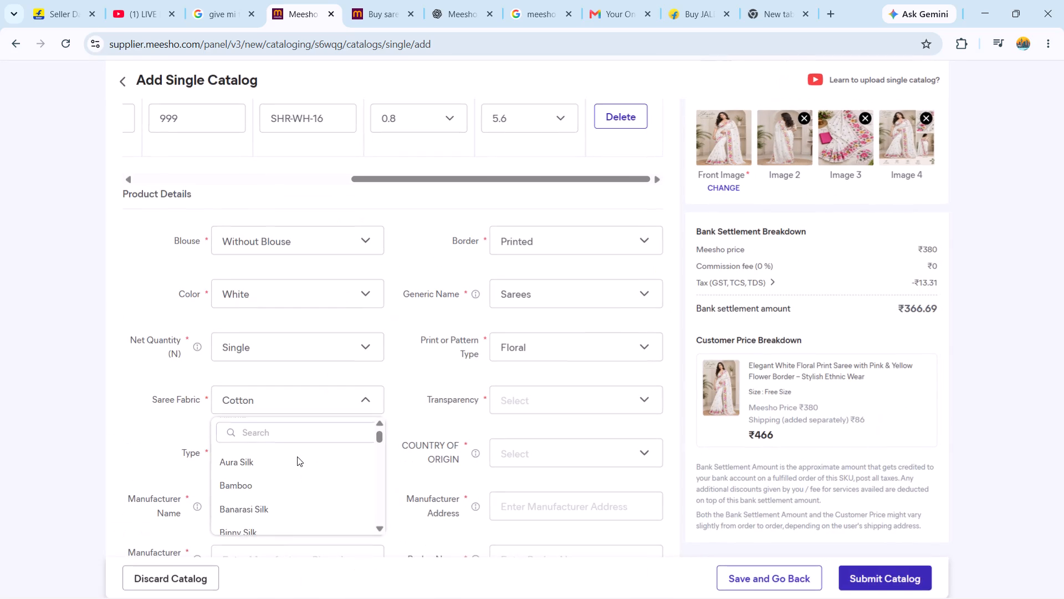
{"action": "scroll", "coordinate": [297, 456], "scroll_direction": "down", "scroll_amount": 2}
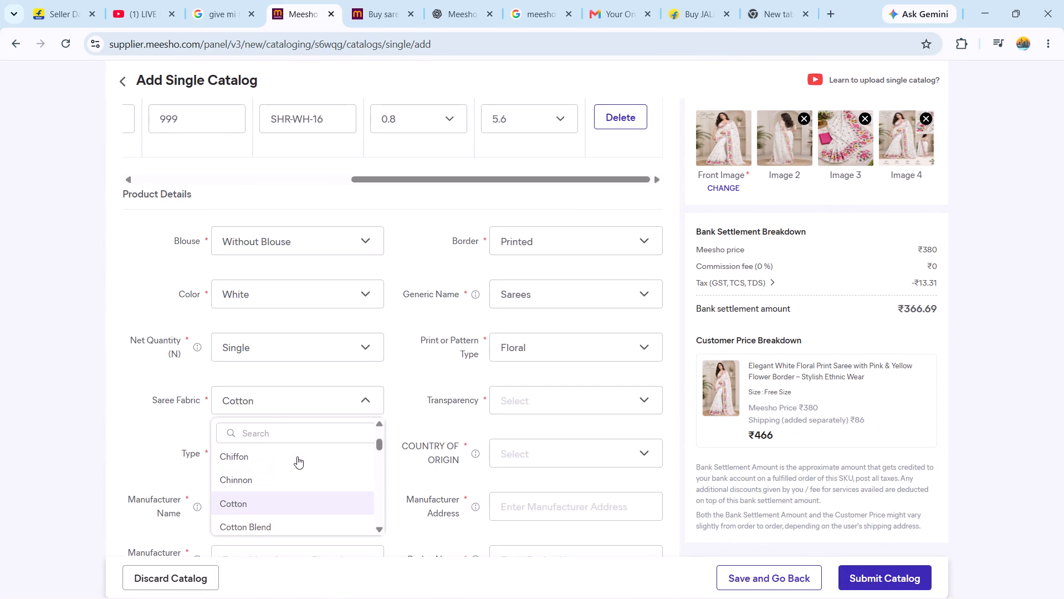
{"action": "scroll", "coordinate": [297, 456], "scroll_direction": "down", "scroll_amount": 2}
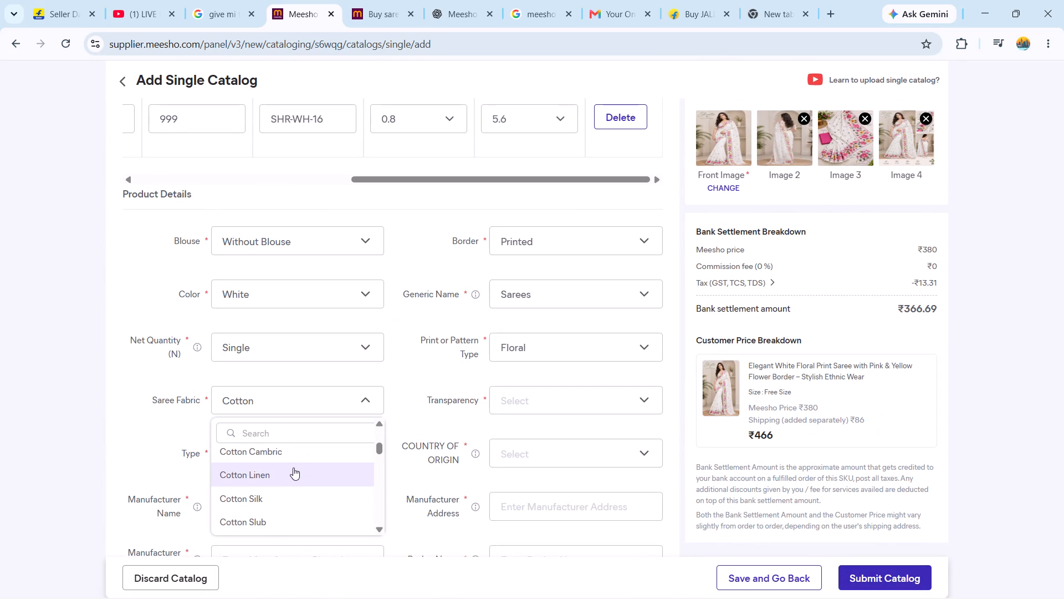
{"action": "left_click", "coordinate": [224, 0]}
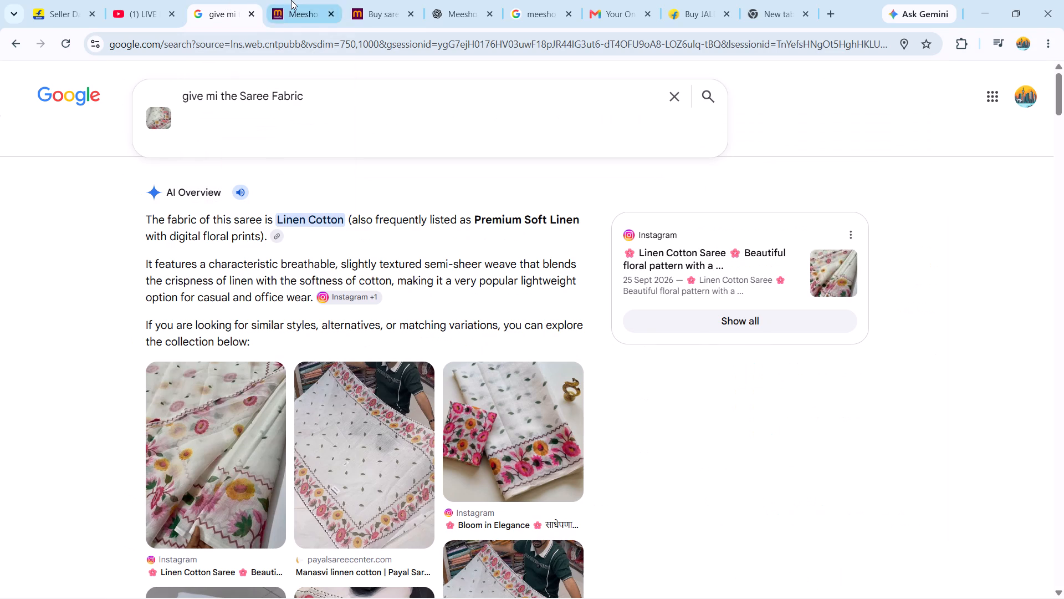
{"action": "left_click", "coordinate": [291, 0]}
{"action": "left_click", "coordinate": [268, 472]}
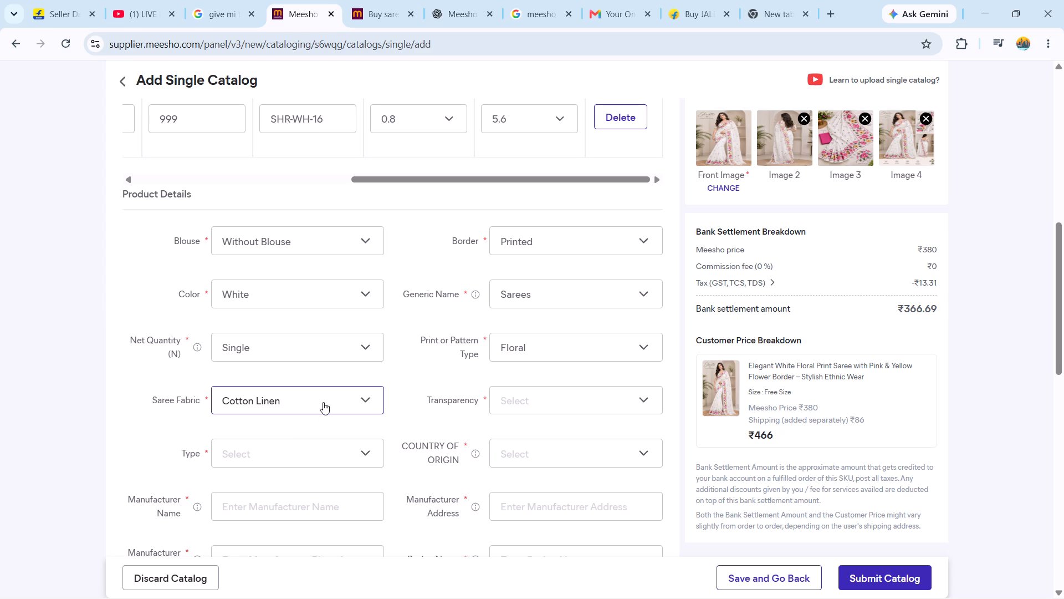
{"action": "left_click", "coordinate": [246, 0]}
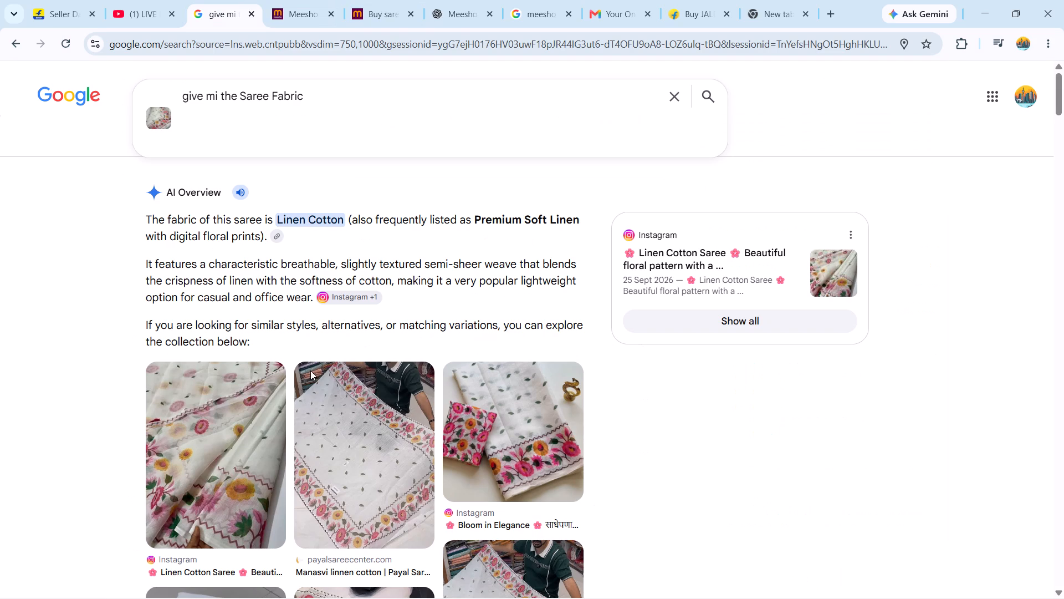
{"action": "left_click", "coordinate": [276, 0]}
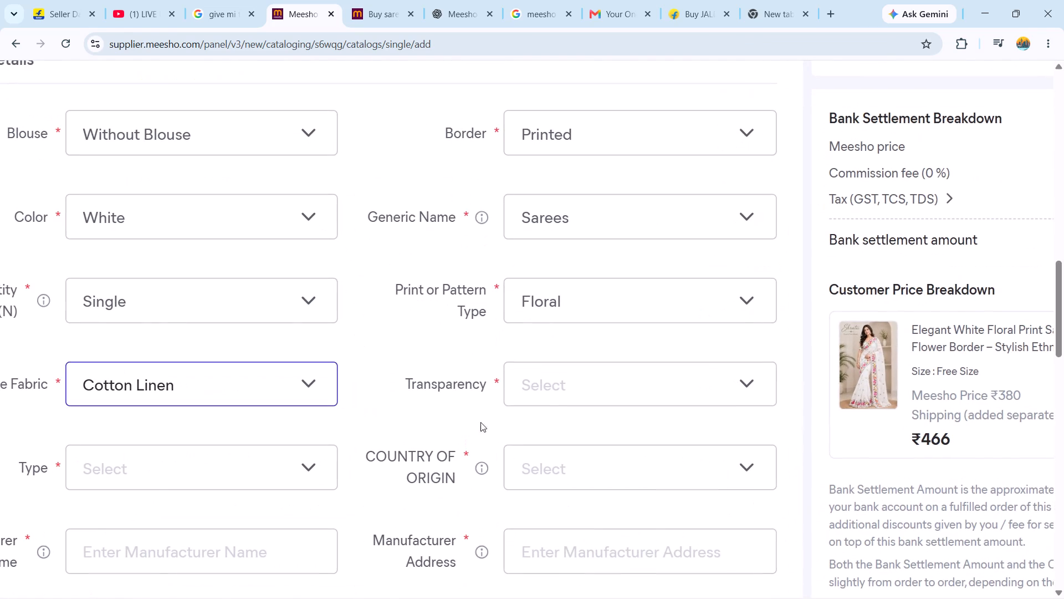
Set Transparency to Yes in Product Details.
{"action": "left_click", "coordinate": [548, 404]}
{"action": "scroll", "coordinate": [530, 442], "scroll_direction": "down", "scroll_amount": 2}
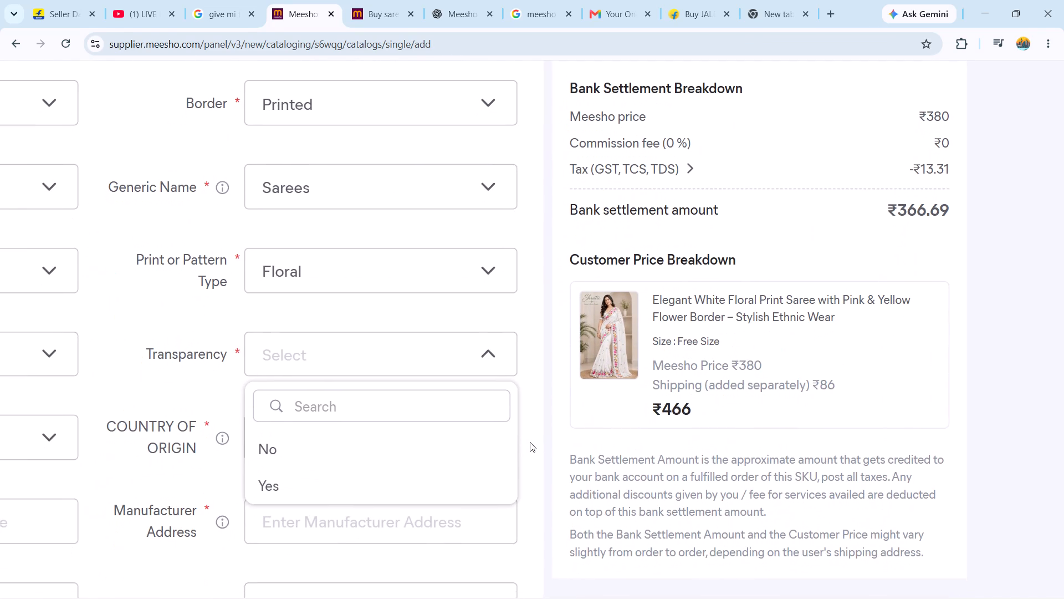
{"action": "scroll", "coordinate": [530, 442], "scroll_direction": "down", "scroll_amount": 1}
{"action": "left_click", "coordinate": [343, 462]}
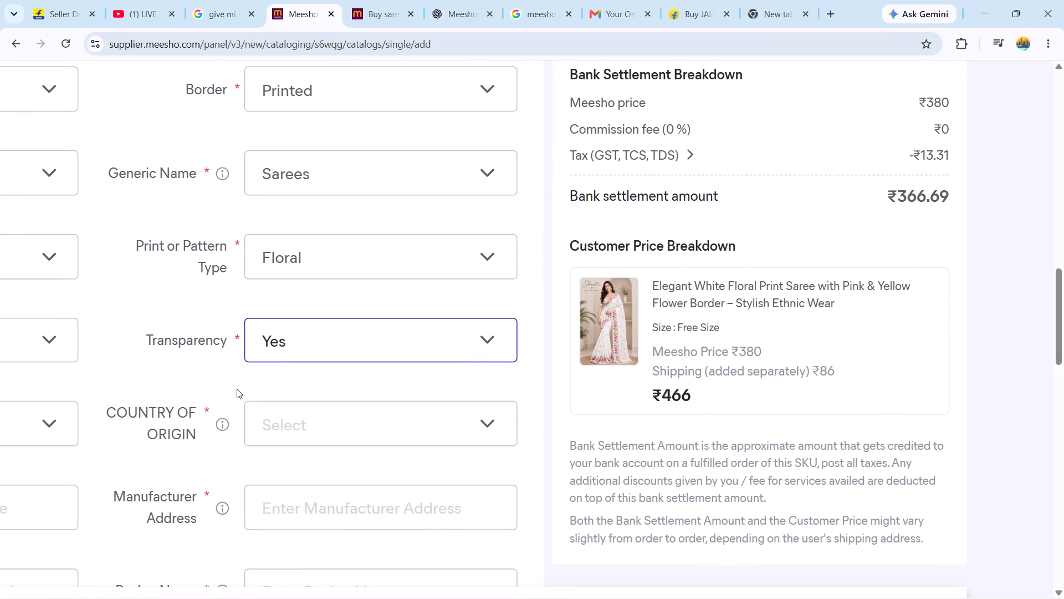
Switch to the Google image search and change the query to "give mi the transparsy" to check the saree's transparency.
{"action": "scroll", "coordinate": [237, 389], "scroll_direction": "right", "scroll_amount": 2}
{"action": "left_click_drag", "start_coordinate": [399, 334], "coordinate": [477, 342]}
{"action": "left_click", "coordinate": [477, 342], "text": "ctrl"}
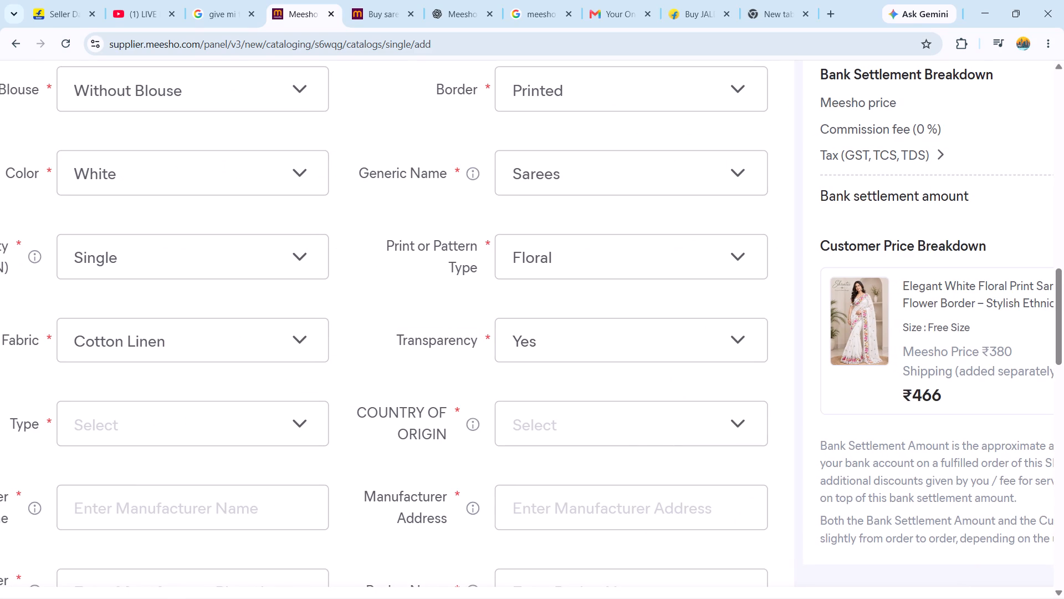
{"action": "key", "text": "ctrl+c"}
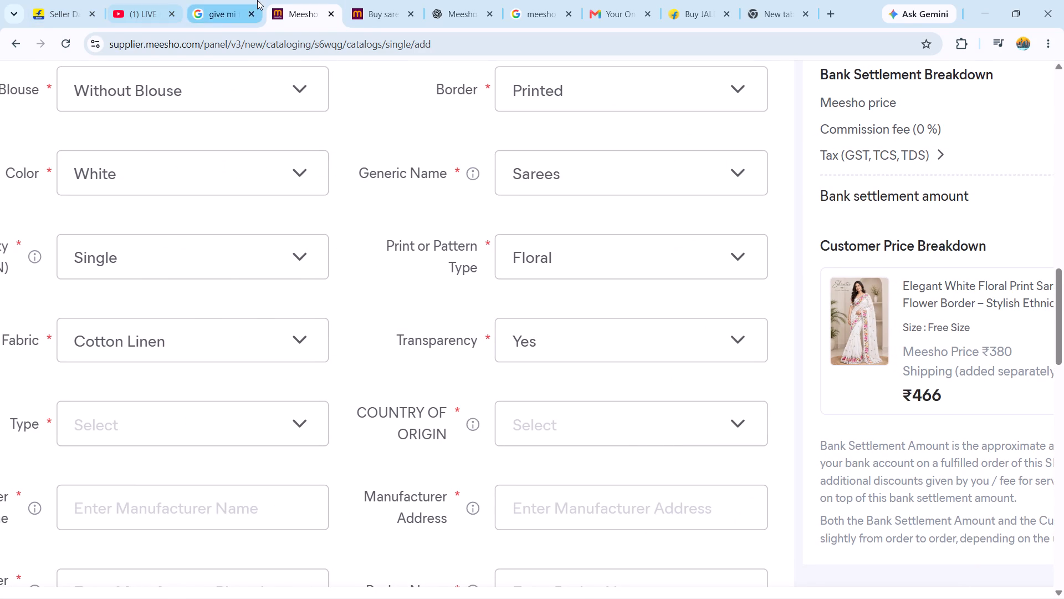
{"action": "left_click", "coordinate": [257, 0]}
{"action": "left_click_drag", "start_coordinate": [318, 101], "coordinate": [245, 85]}
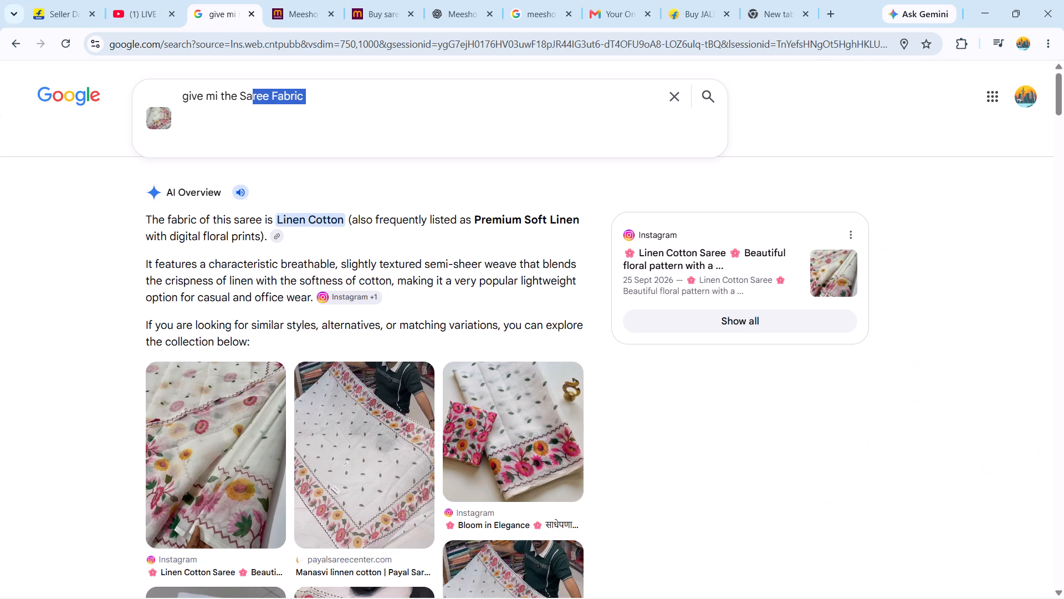
{"action": "left_click_drag", "start_coordinate": [245, 85], "coordinate": [242, 87]}
{"action": "key", "text": "ctrl+v"}
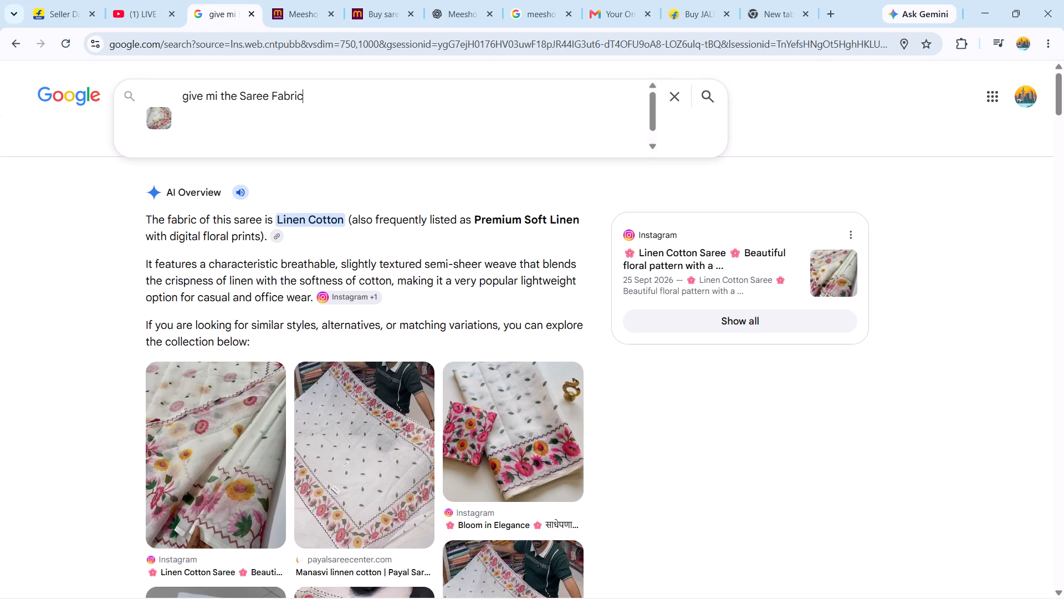
{"action": "left_click_drag", "start_coordinate": [242, 87], "coordinate": [333, 87]}
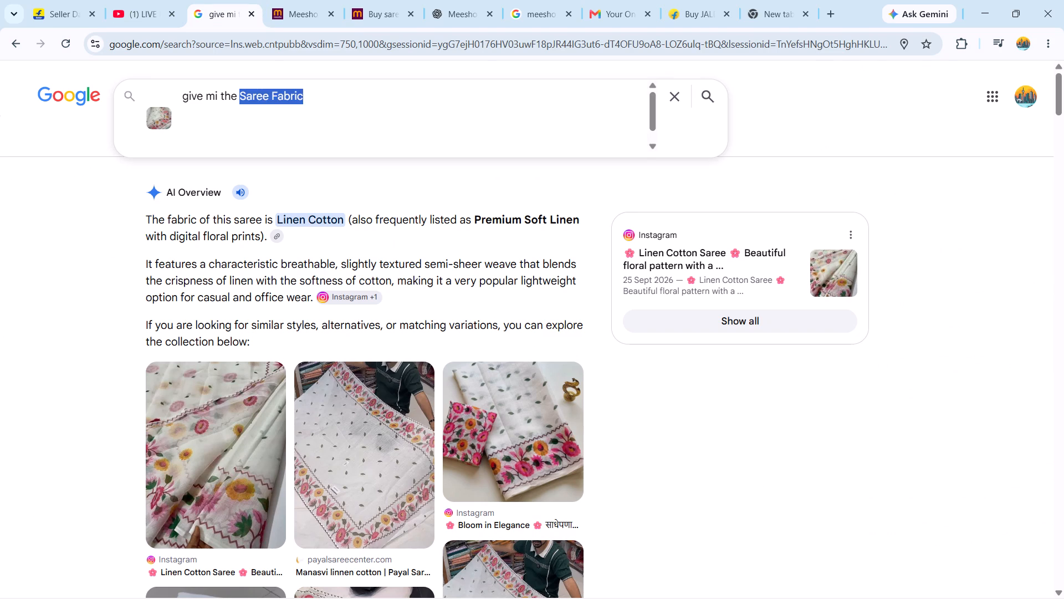
{"action": "key", "text": "BackSpace"}
{"action": "type", "text": "transparsy"}
{"action": "key", "text": "Return"}
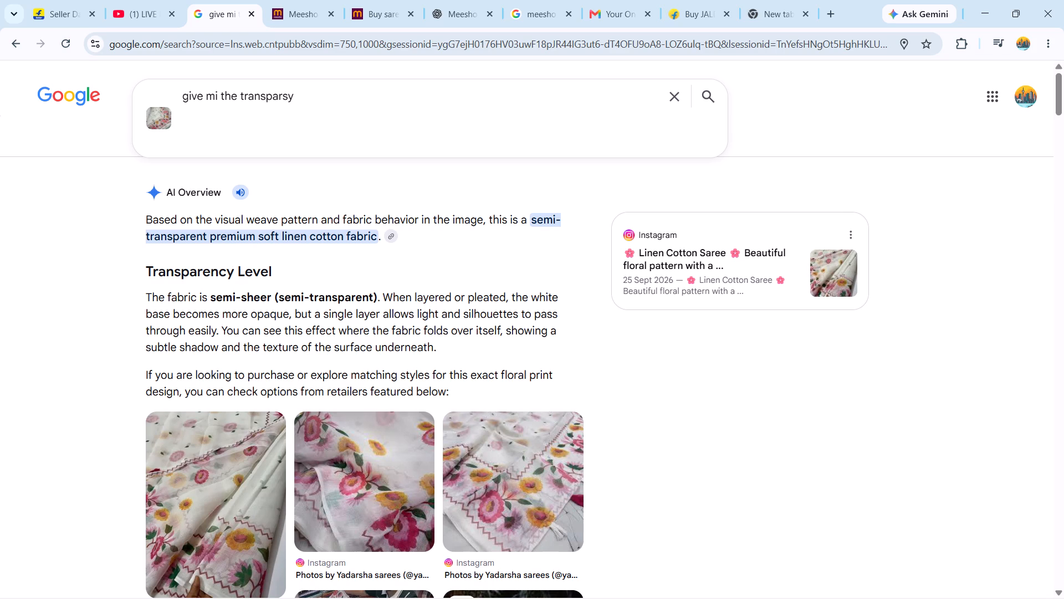
Back in the Meesho listing's Product Details, set Transparency to No.
{"action": "left_click", "coordinate": [303, 0]}
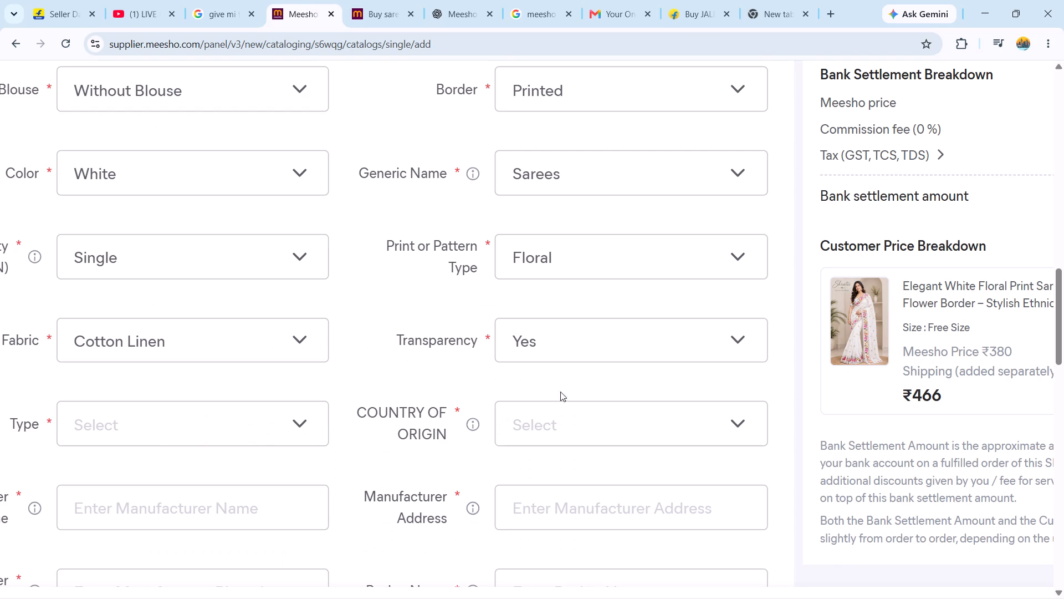
{"action": "left_click", "coordinate": [604, 344]}
{"action": "scroll", "coordinate": [546, 454], "scroll_direction": "down", "scroll_amount": 3}
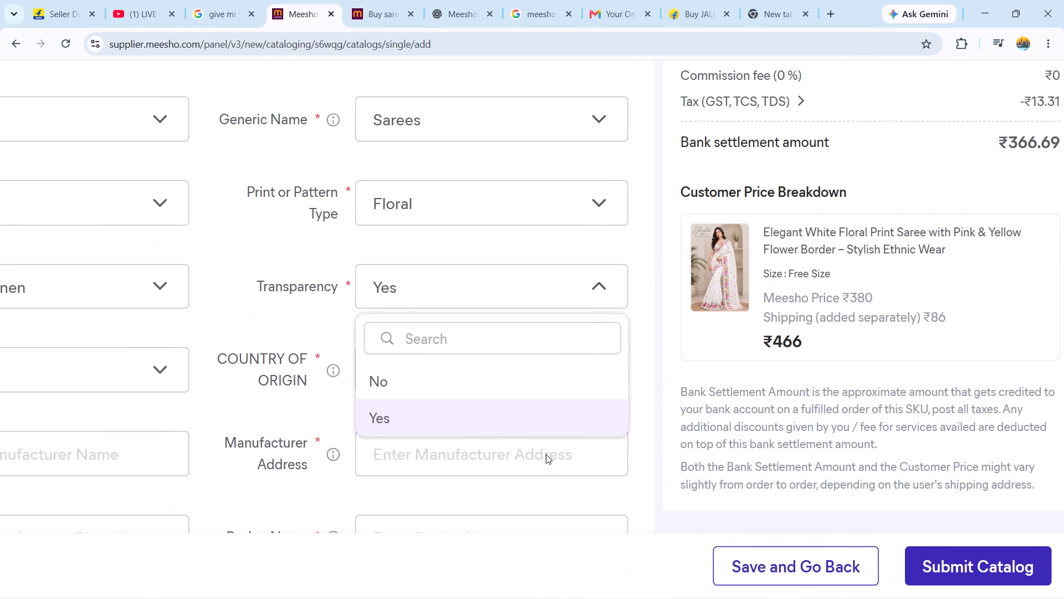
{"action": "left_click", "coordinate": [436, 376]}
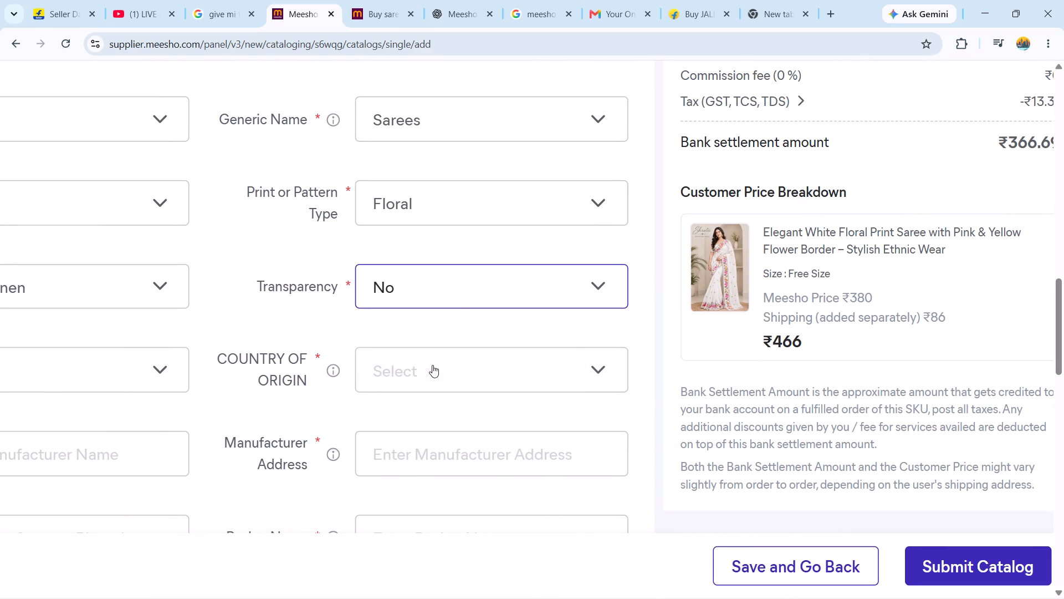
Open the Transparency options in Product Details again.
{"action": "left_click", "coordinate": [454, 304]}
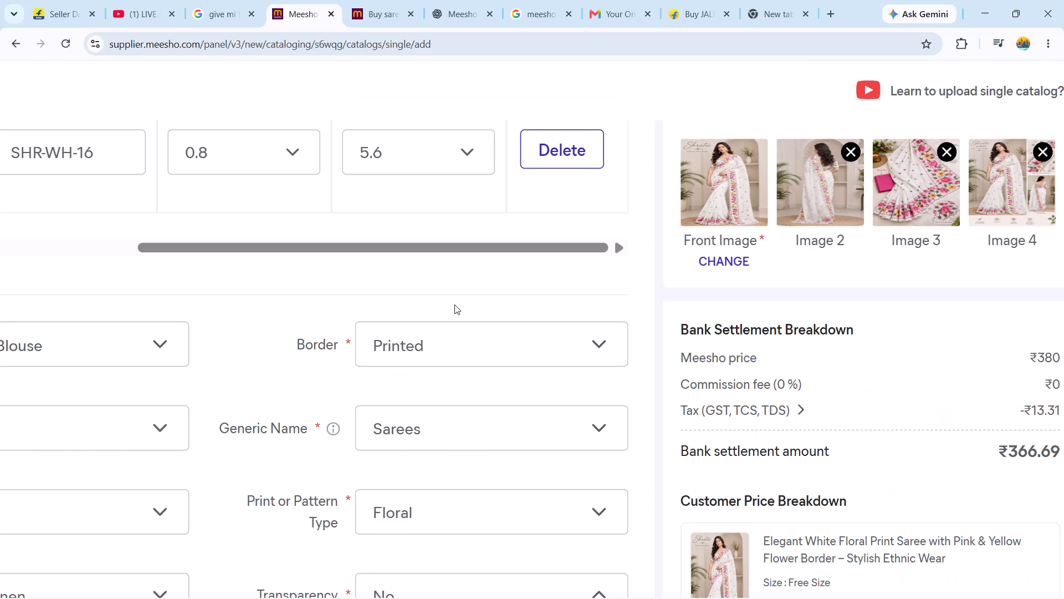